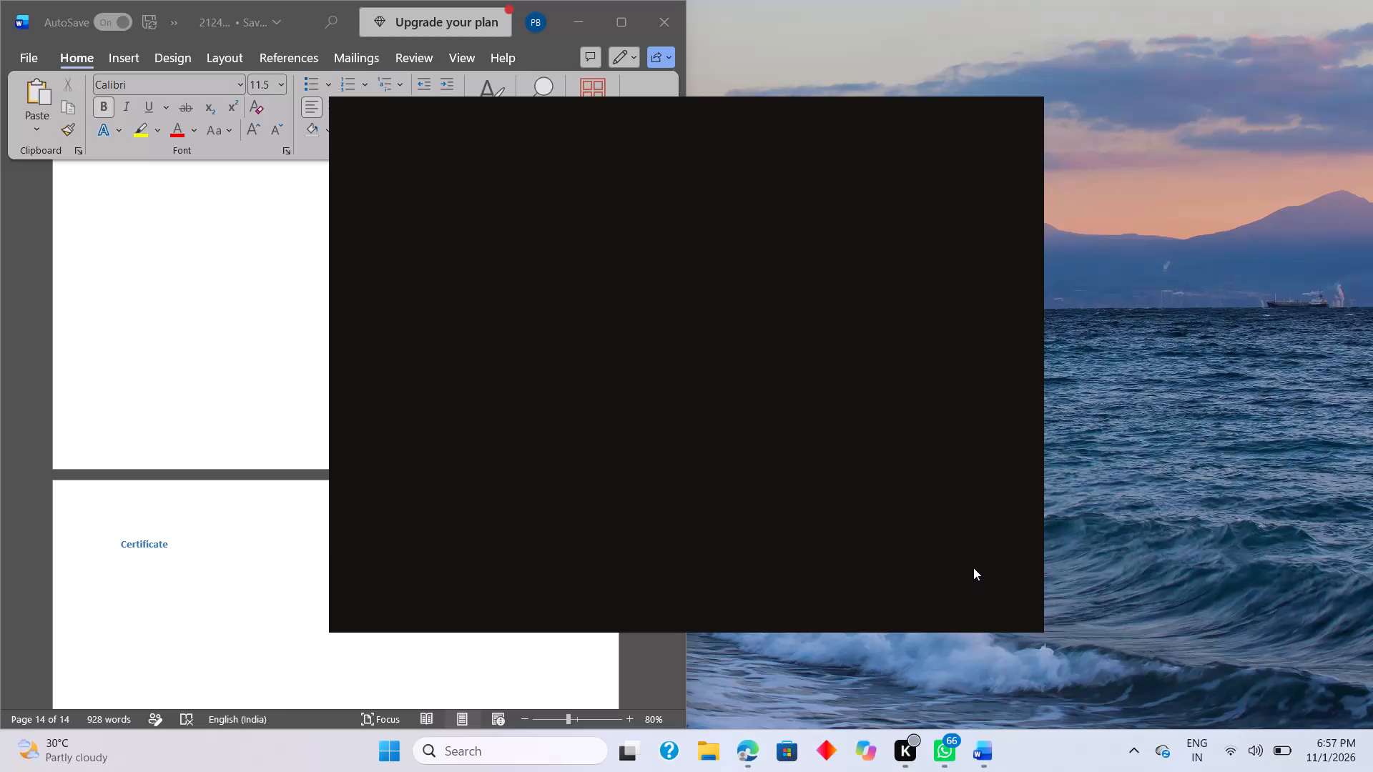
Bring up the Final_Event_Report document beside the document that ends with the Certificate heading.
click(456, 681)
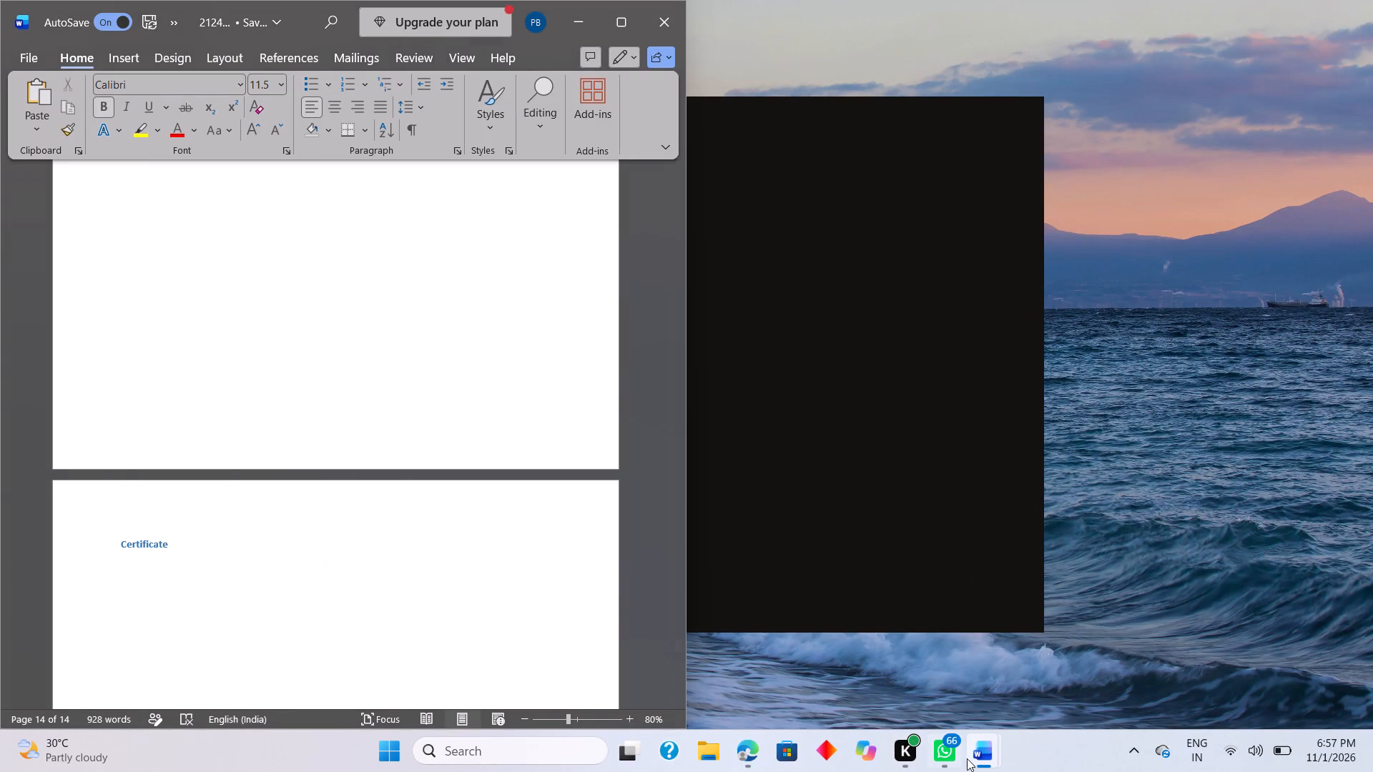
click(971, 666)
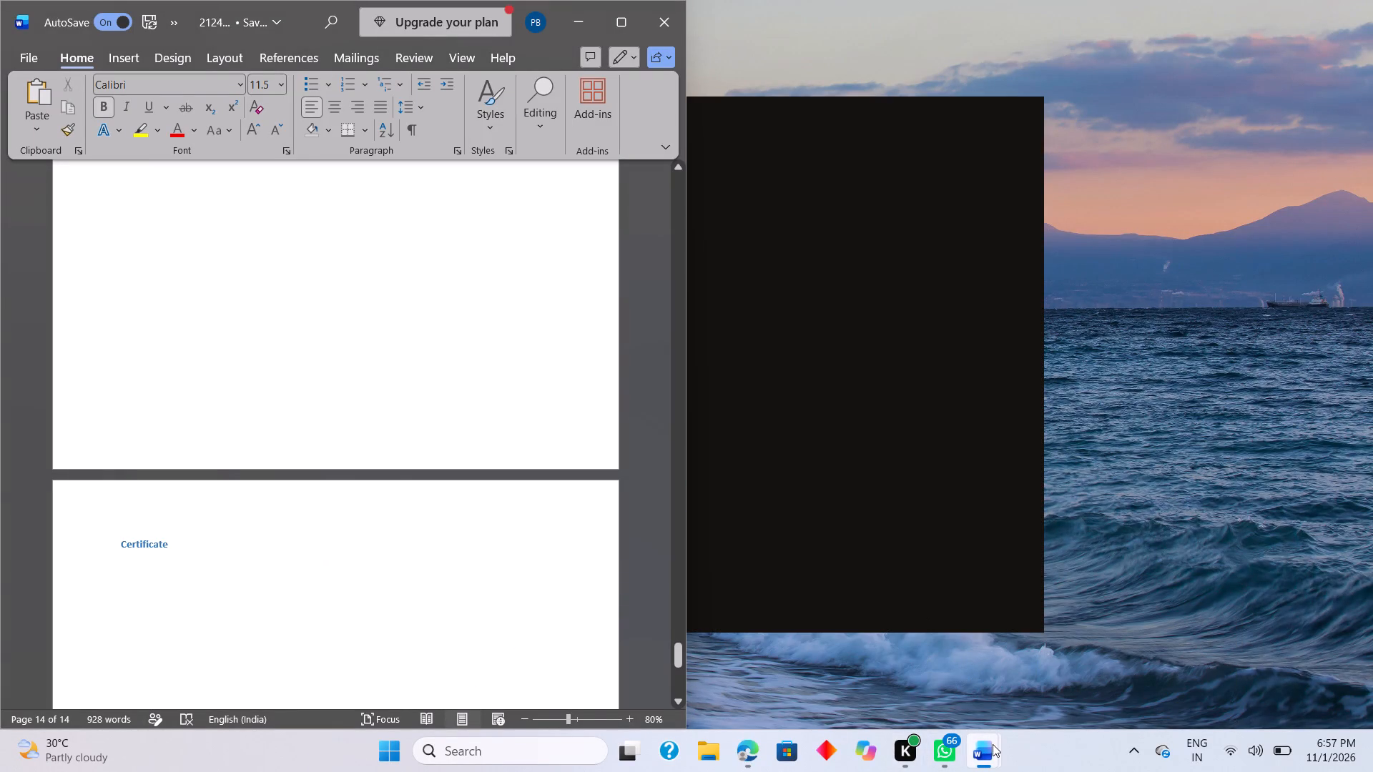
click(902, 673)
Browse the course entries around the certificates in the Final_Event_Report document and open its file information page.
scroll(938, 459, down, 2)
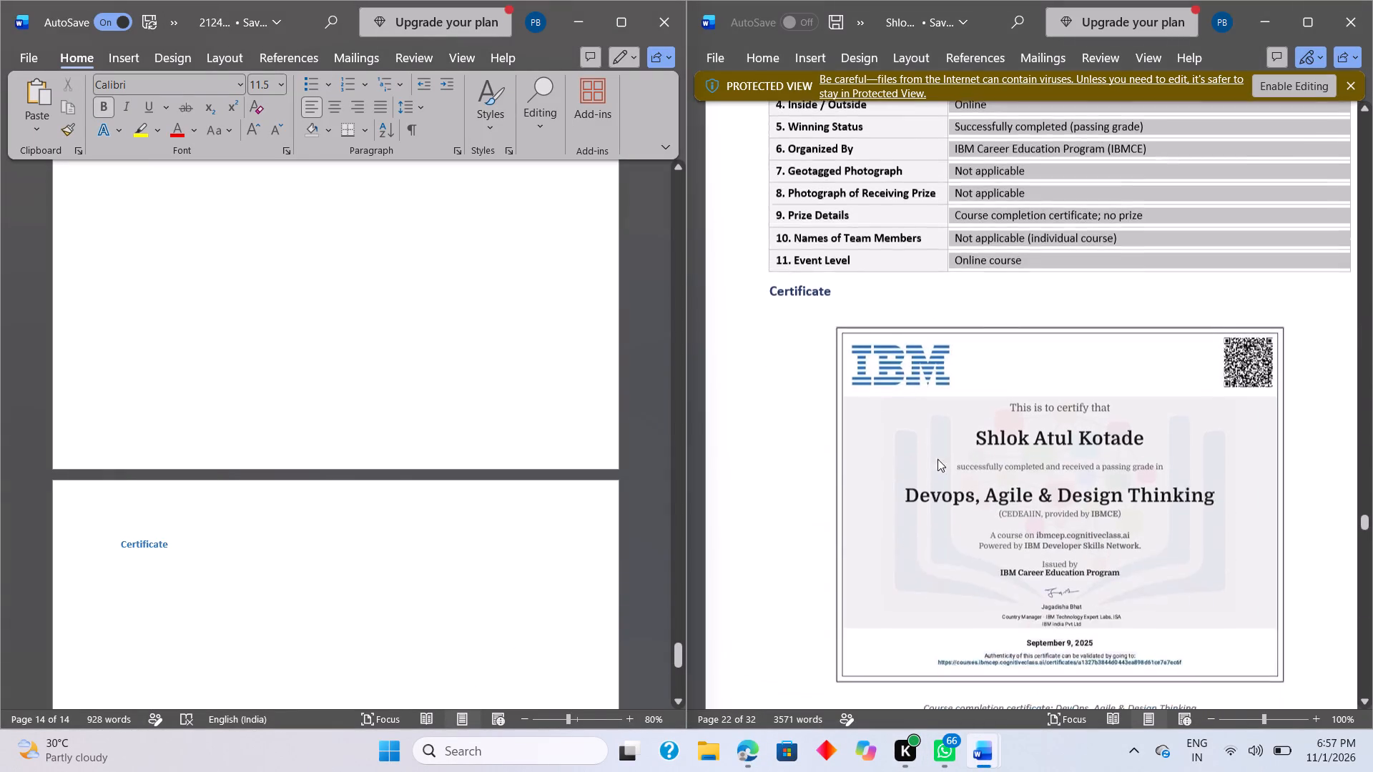
scroll(938, 459, down, 1)
scroll(938, 459, up, 8)
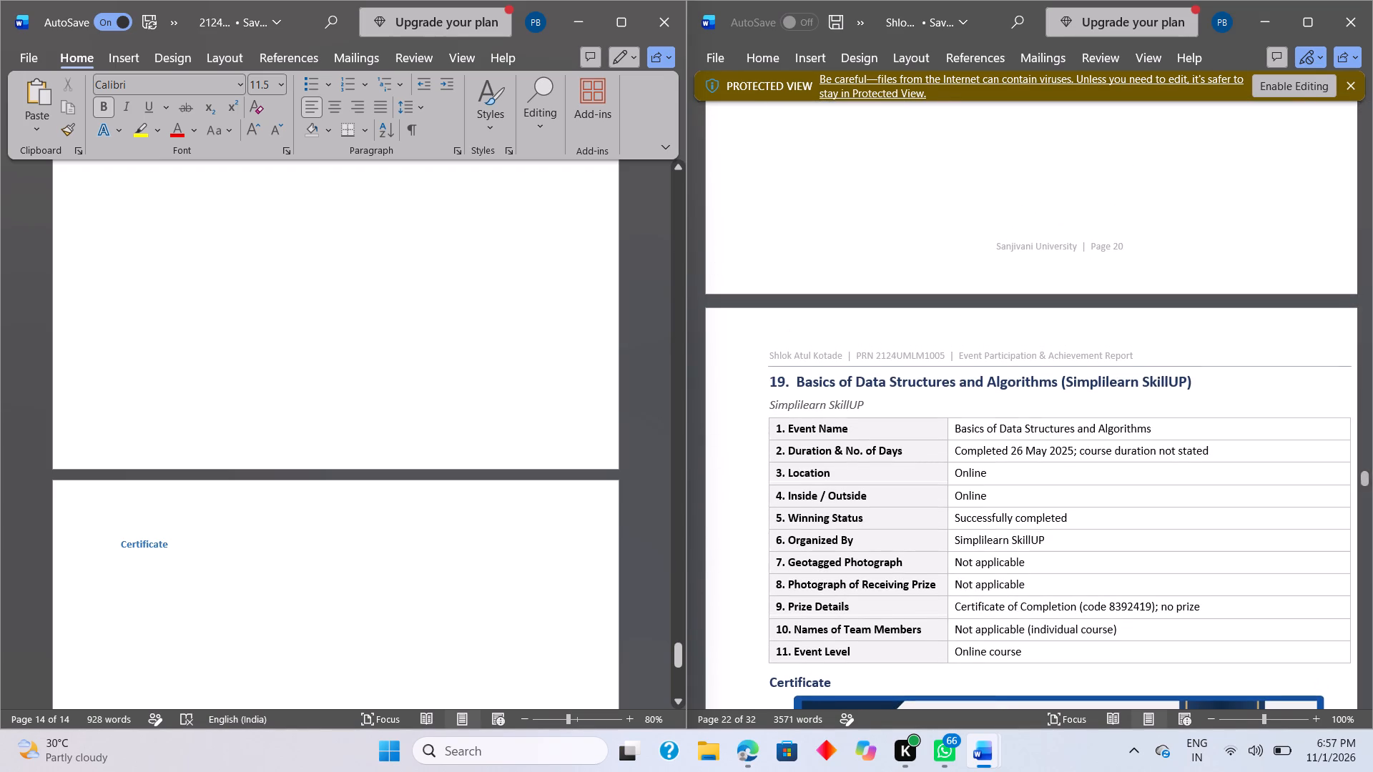
click(719, 56)
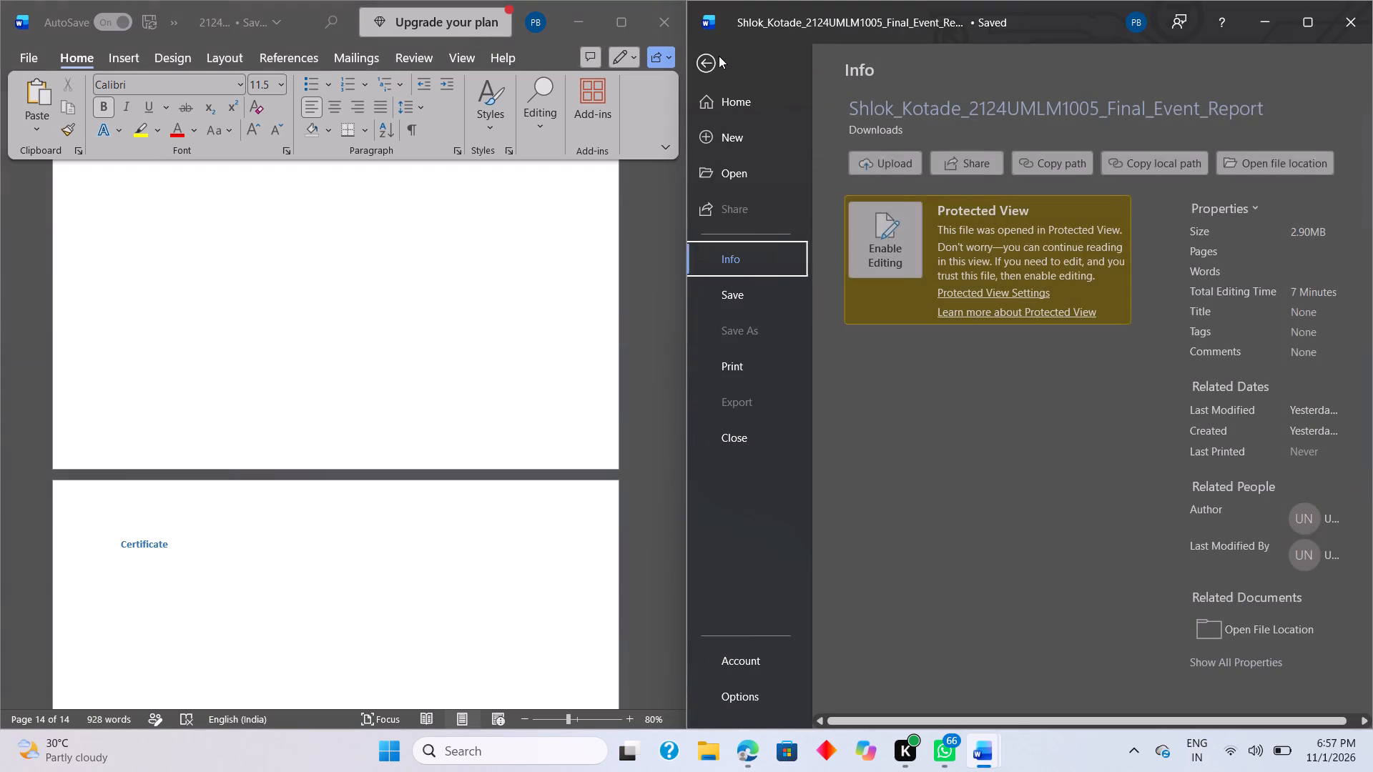
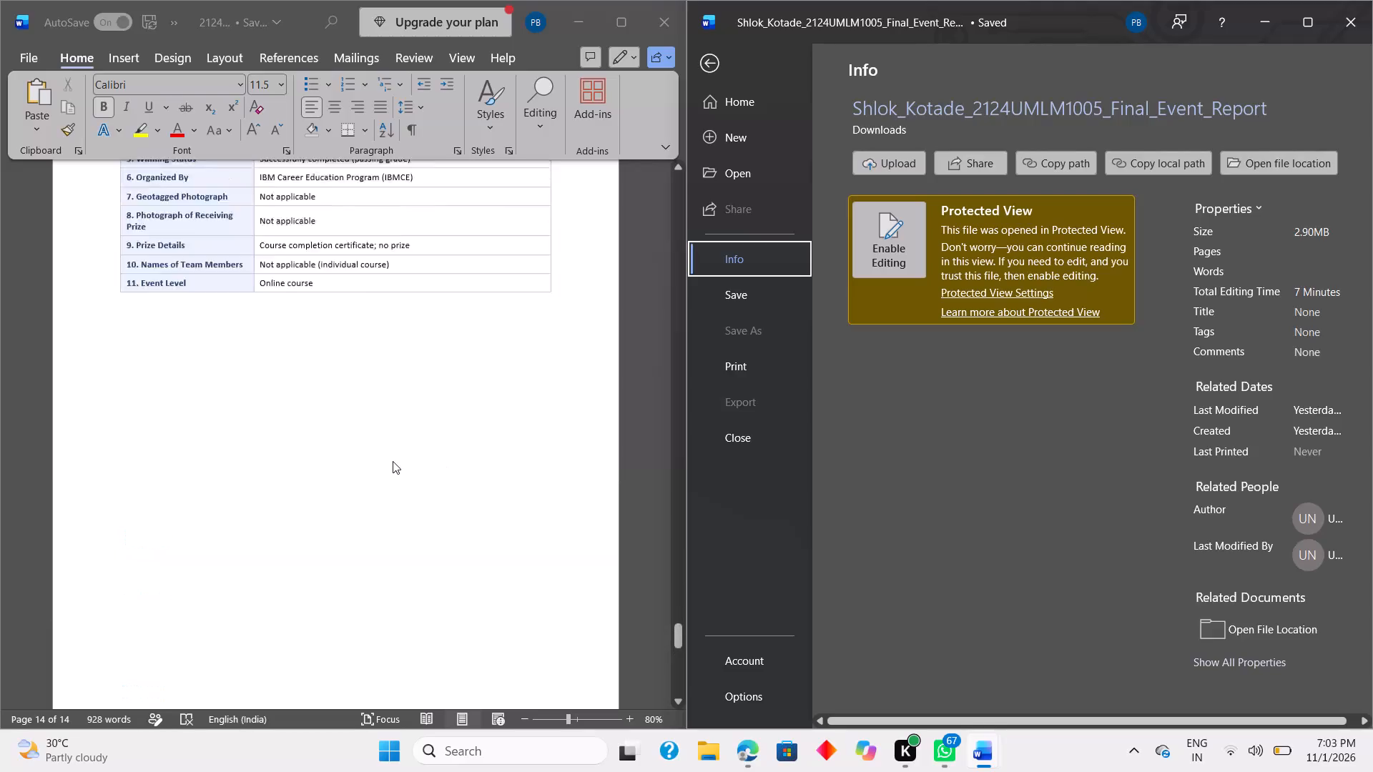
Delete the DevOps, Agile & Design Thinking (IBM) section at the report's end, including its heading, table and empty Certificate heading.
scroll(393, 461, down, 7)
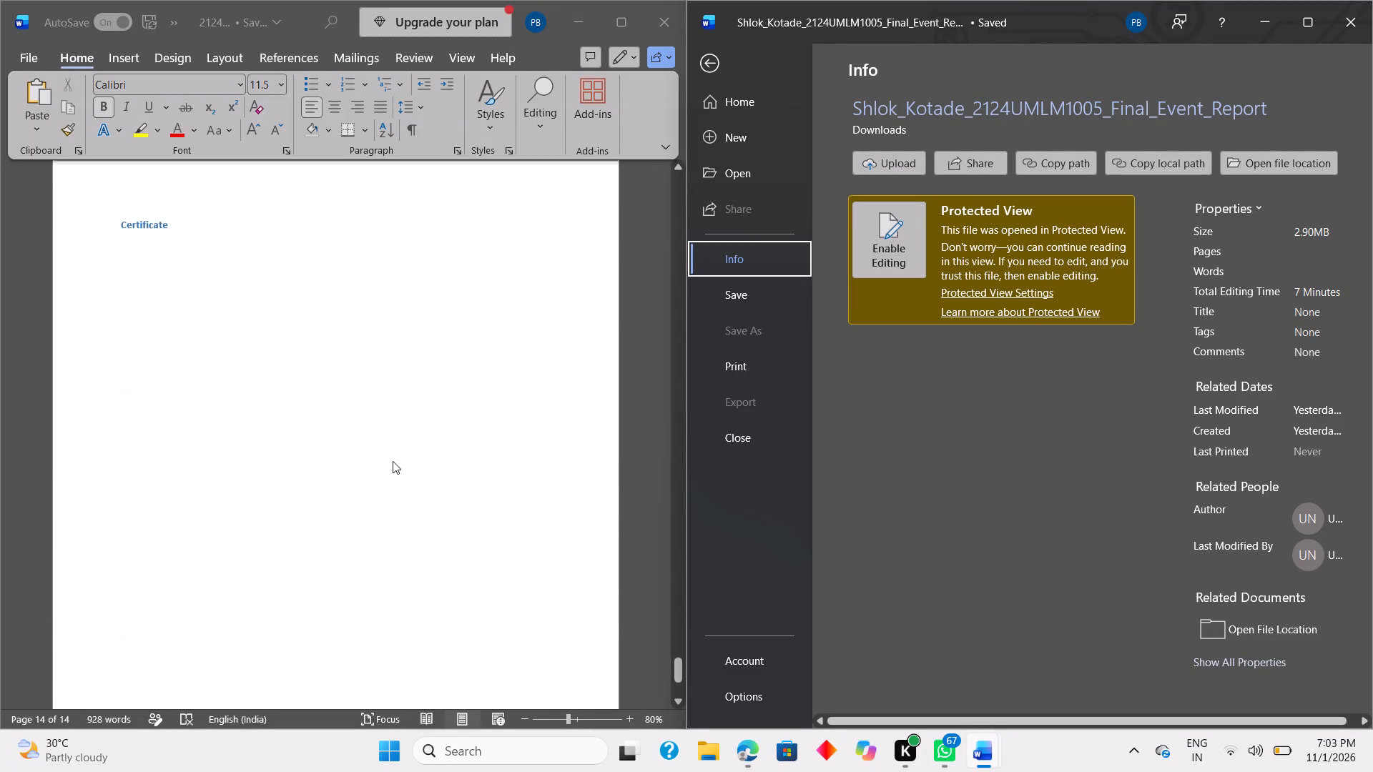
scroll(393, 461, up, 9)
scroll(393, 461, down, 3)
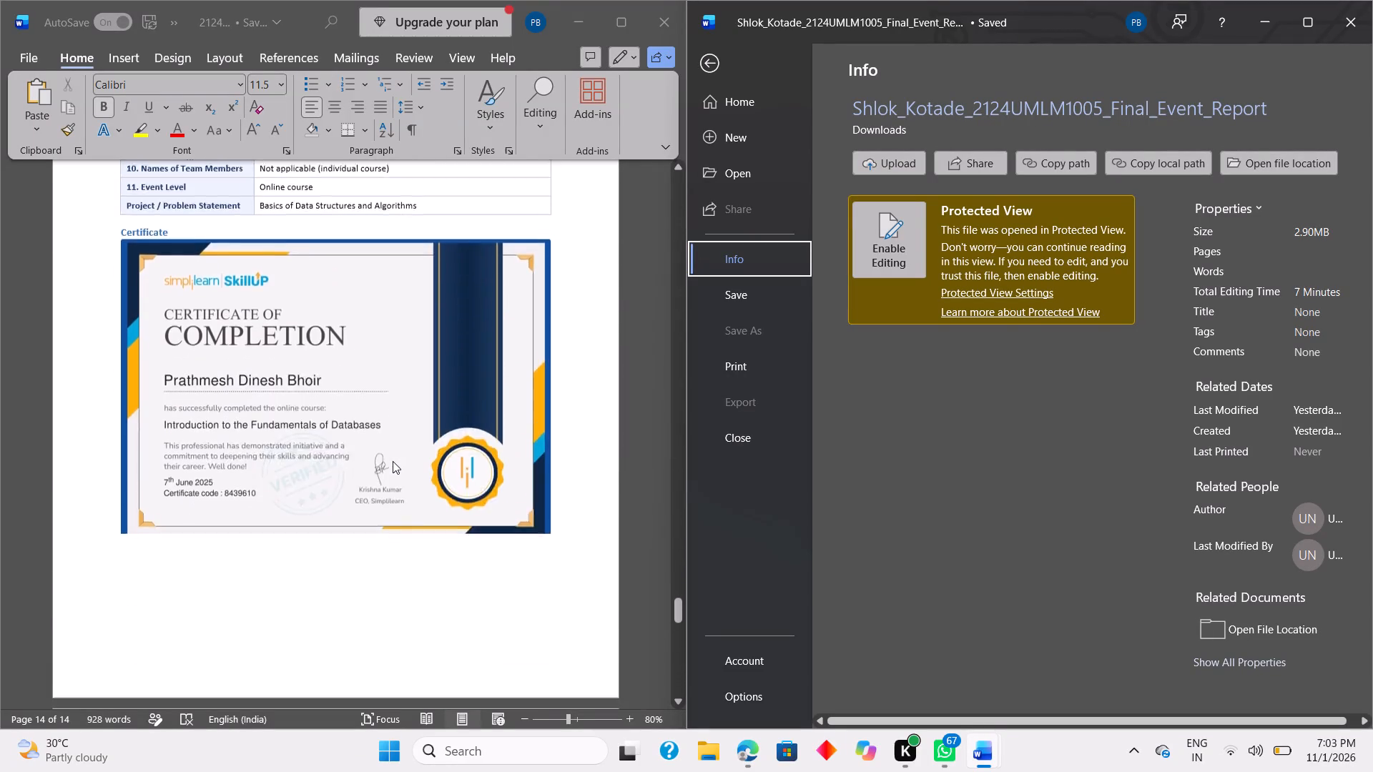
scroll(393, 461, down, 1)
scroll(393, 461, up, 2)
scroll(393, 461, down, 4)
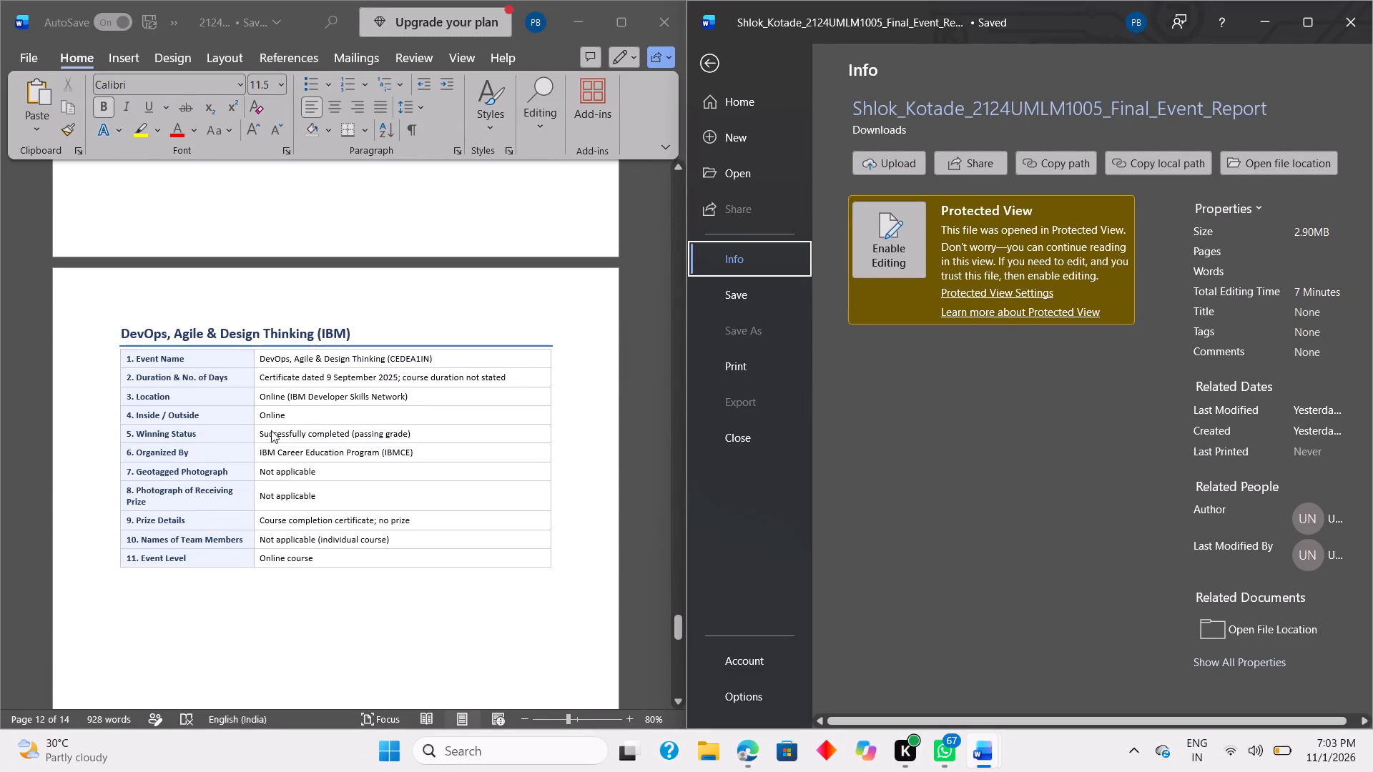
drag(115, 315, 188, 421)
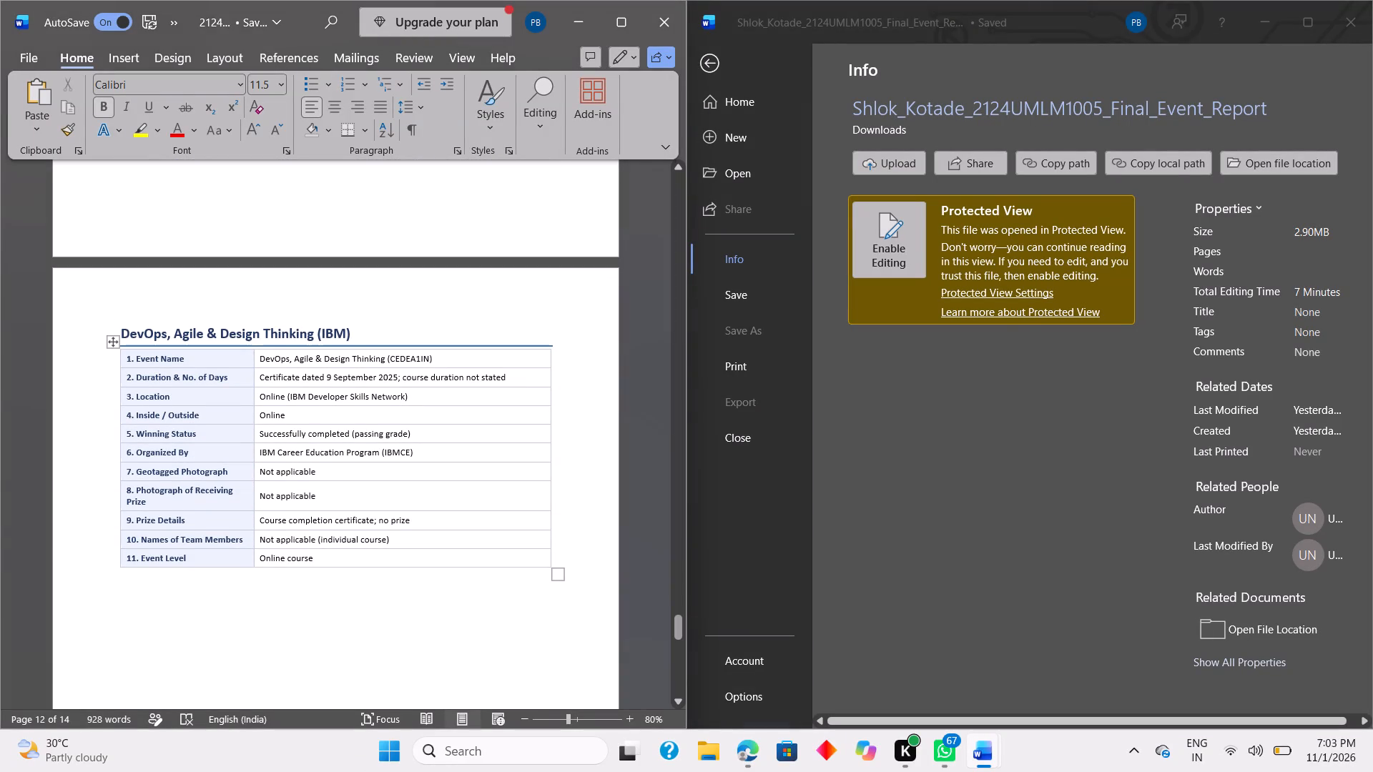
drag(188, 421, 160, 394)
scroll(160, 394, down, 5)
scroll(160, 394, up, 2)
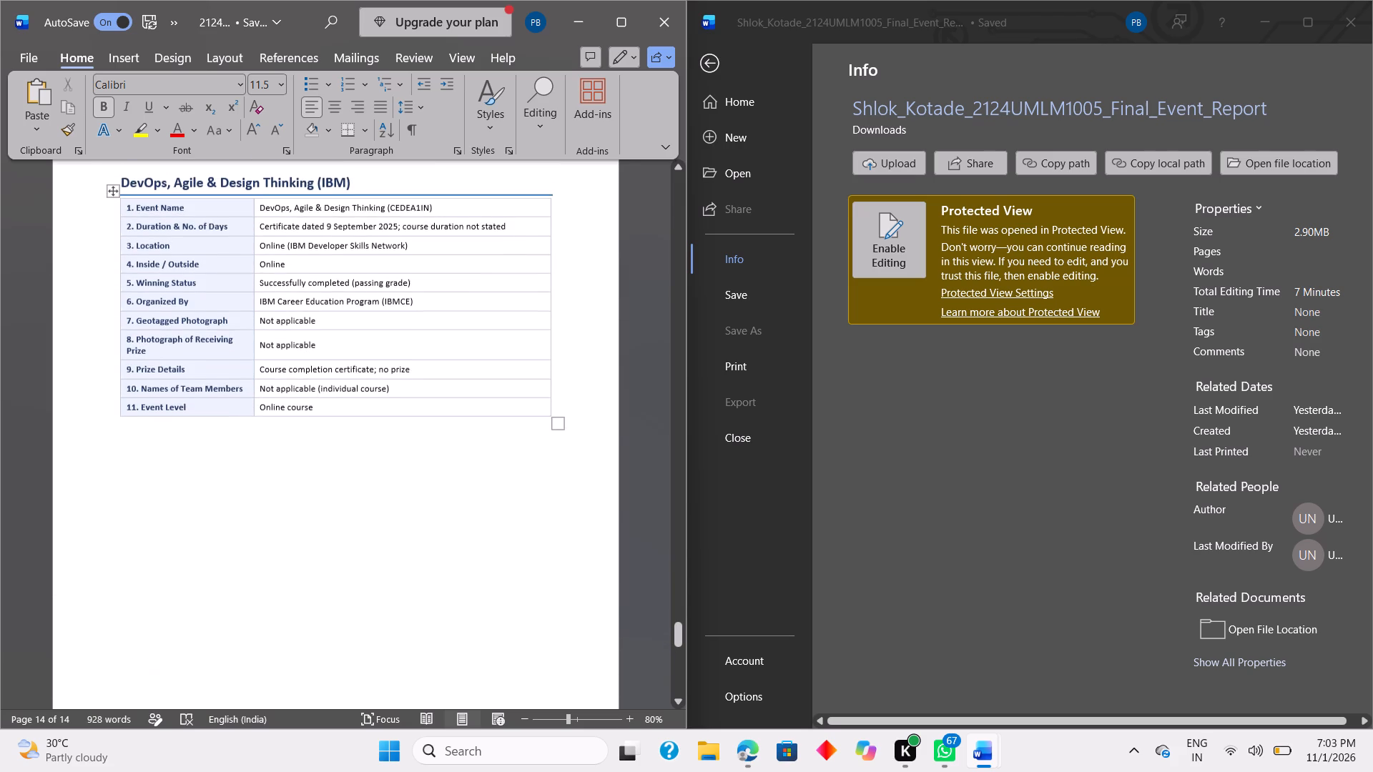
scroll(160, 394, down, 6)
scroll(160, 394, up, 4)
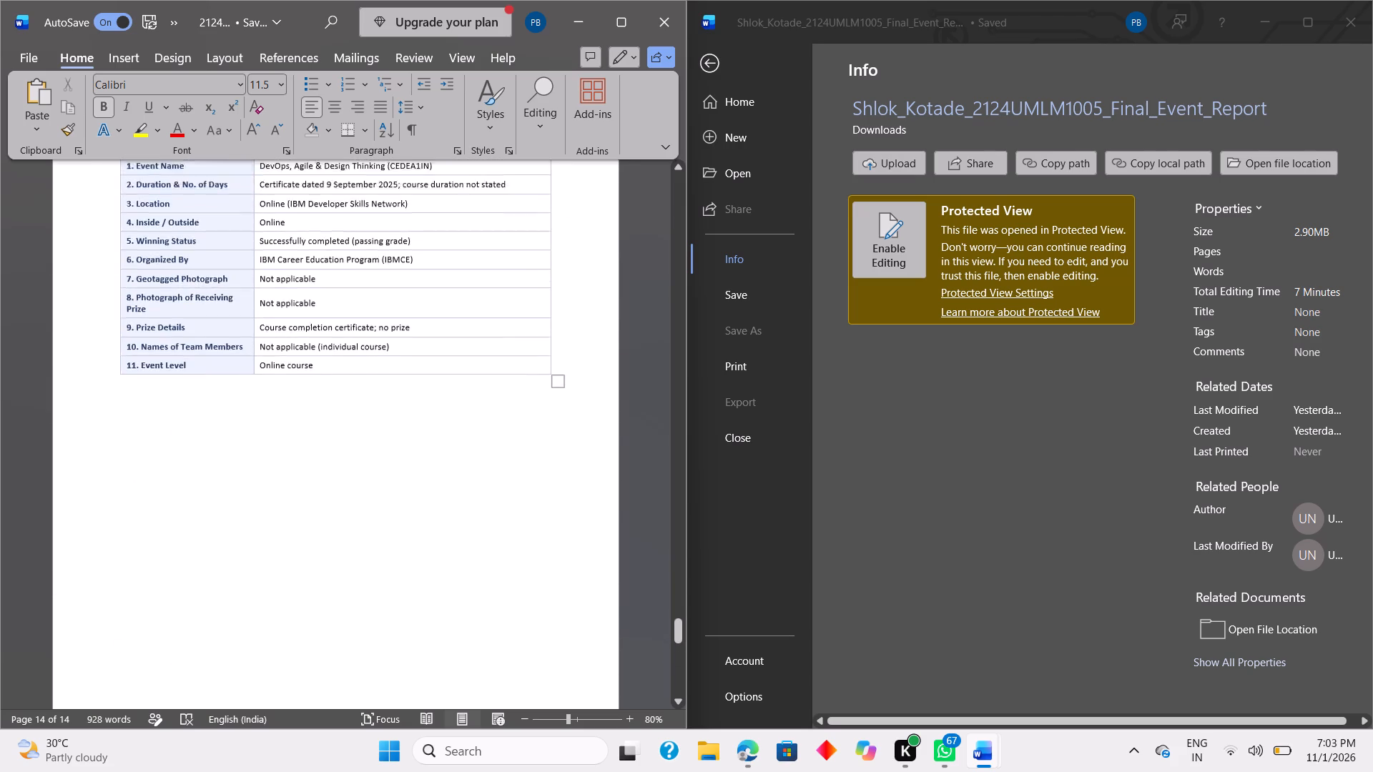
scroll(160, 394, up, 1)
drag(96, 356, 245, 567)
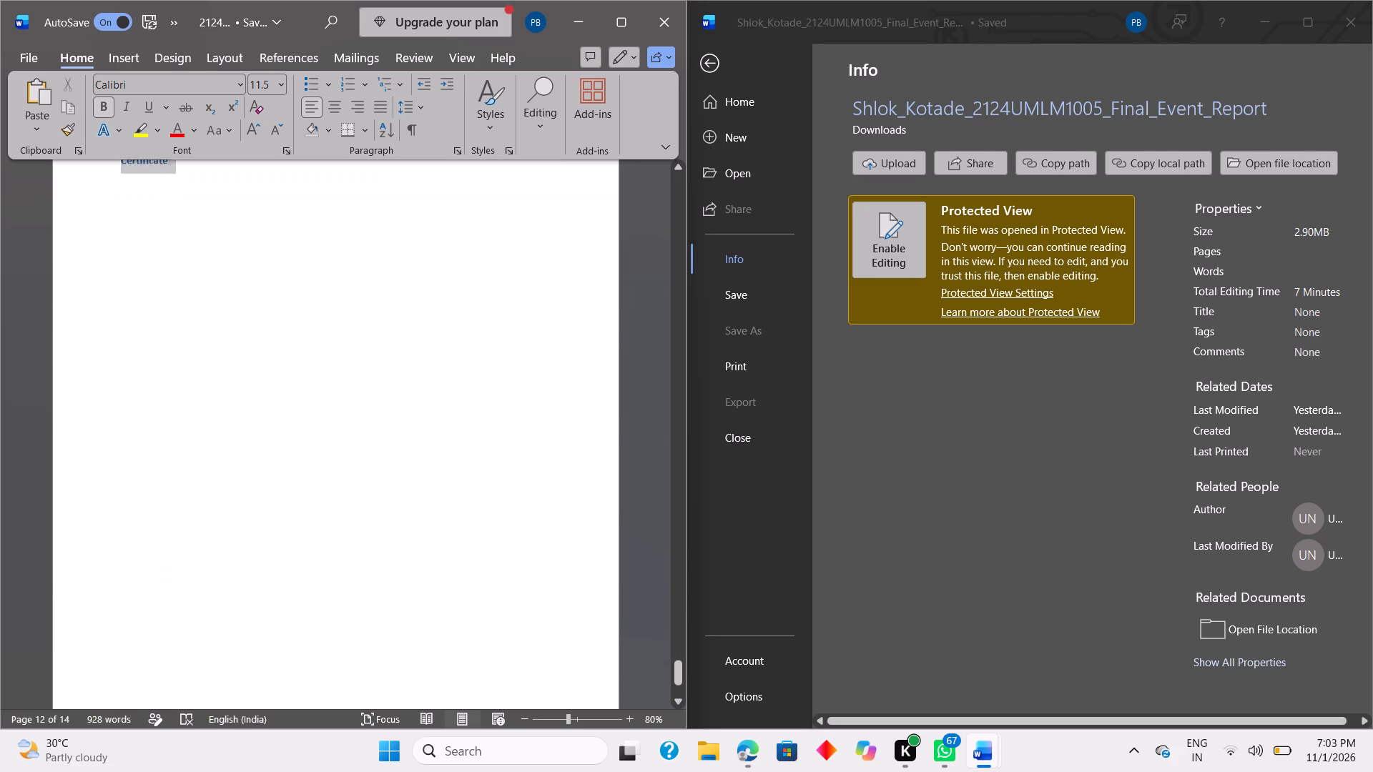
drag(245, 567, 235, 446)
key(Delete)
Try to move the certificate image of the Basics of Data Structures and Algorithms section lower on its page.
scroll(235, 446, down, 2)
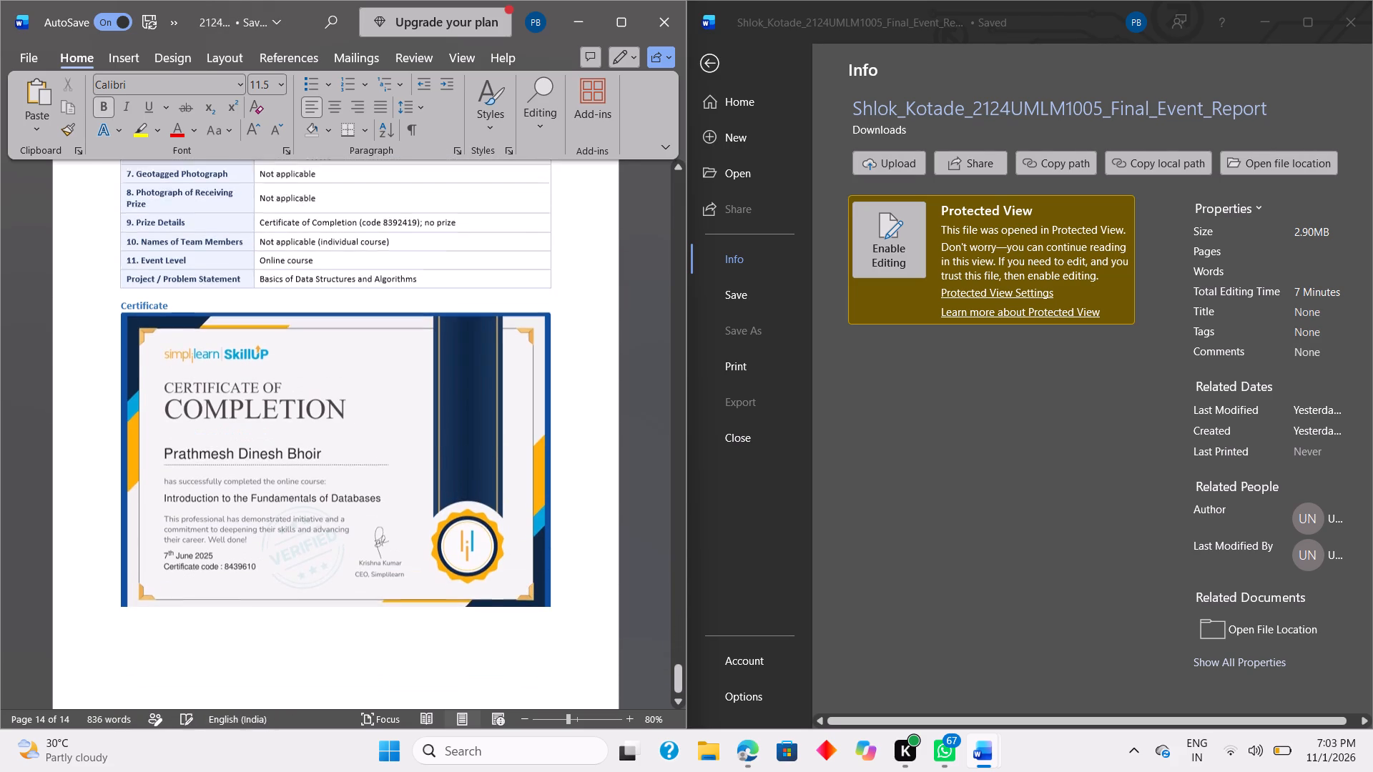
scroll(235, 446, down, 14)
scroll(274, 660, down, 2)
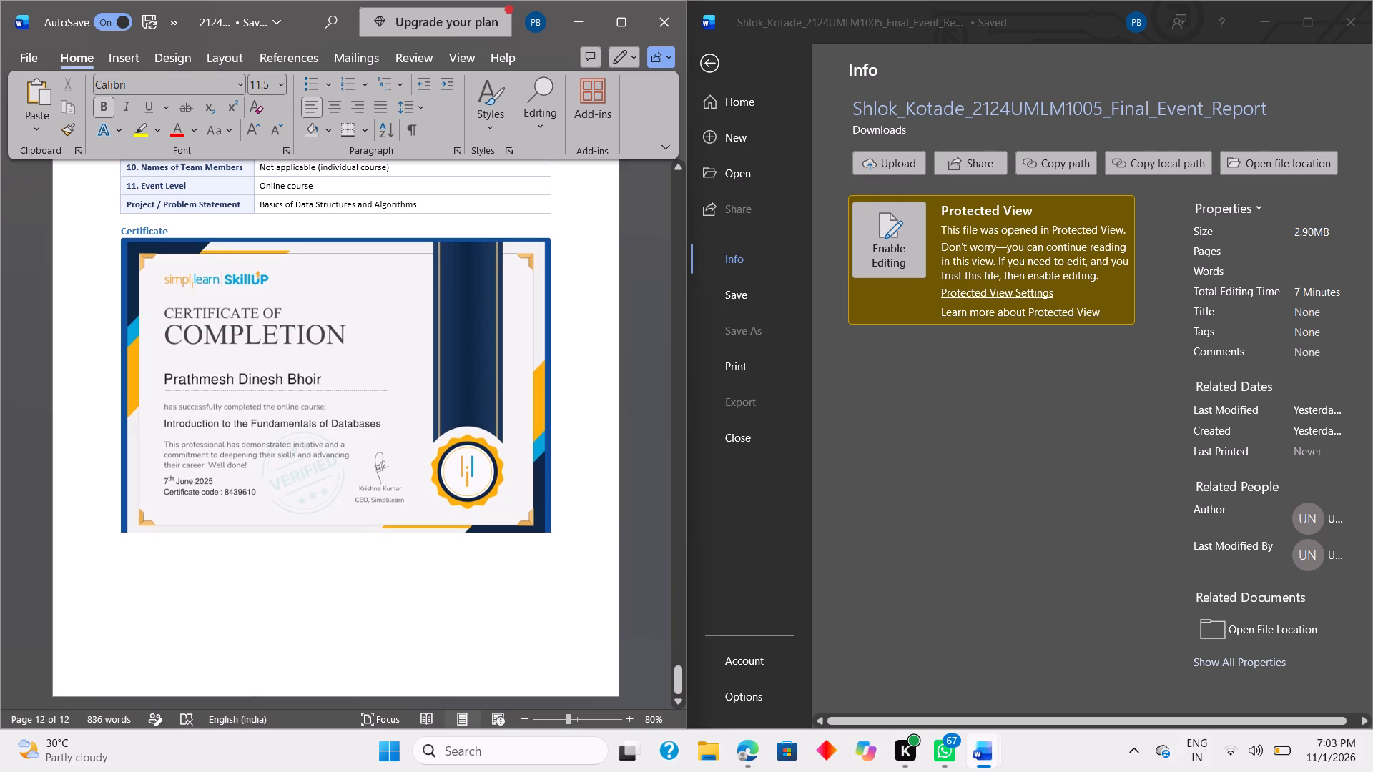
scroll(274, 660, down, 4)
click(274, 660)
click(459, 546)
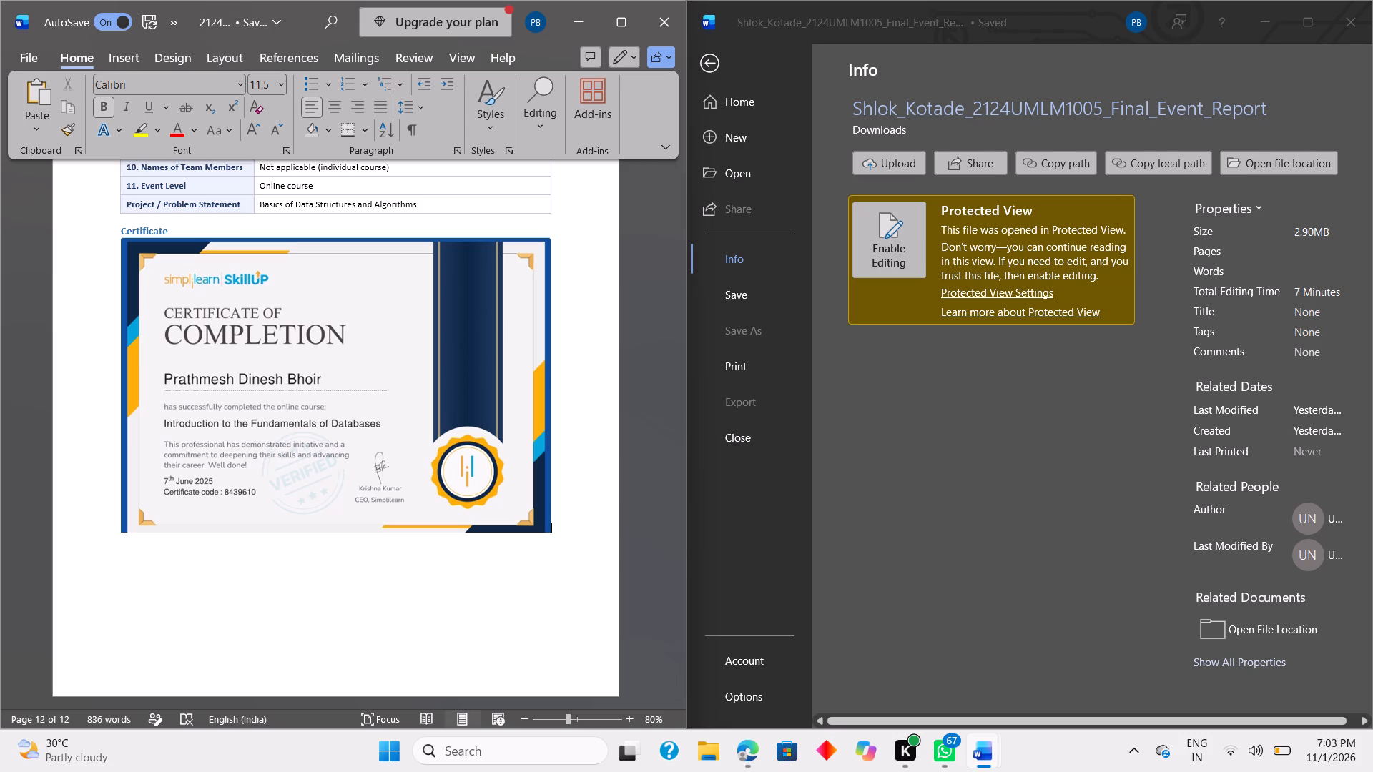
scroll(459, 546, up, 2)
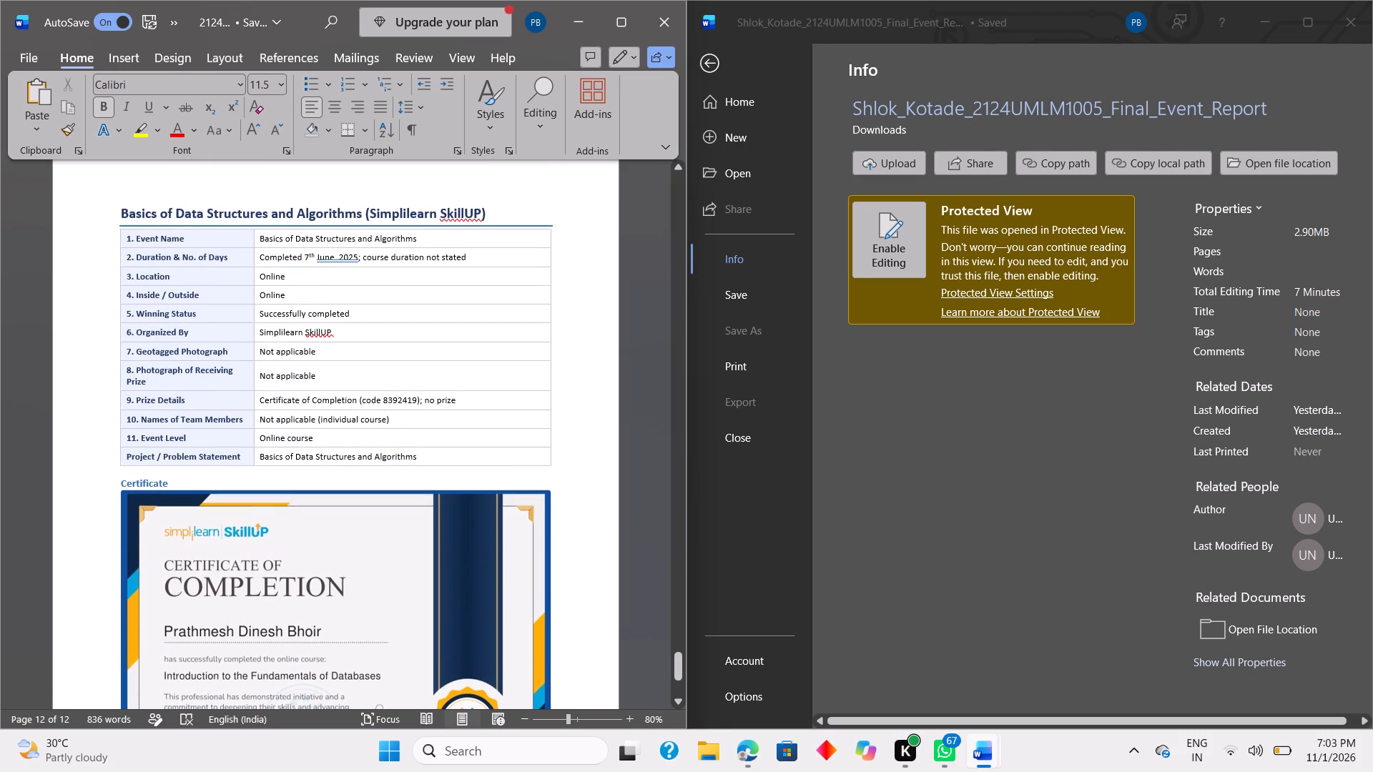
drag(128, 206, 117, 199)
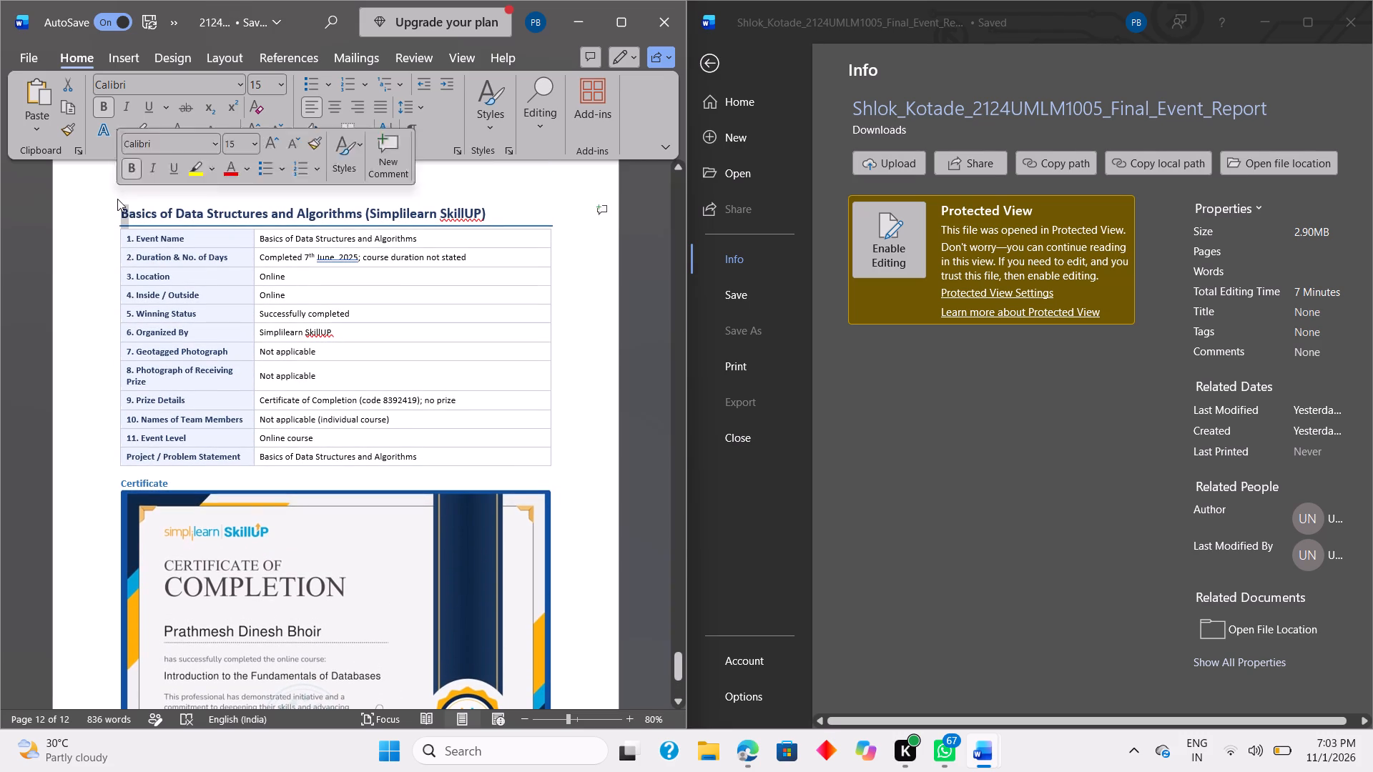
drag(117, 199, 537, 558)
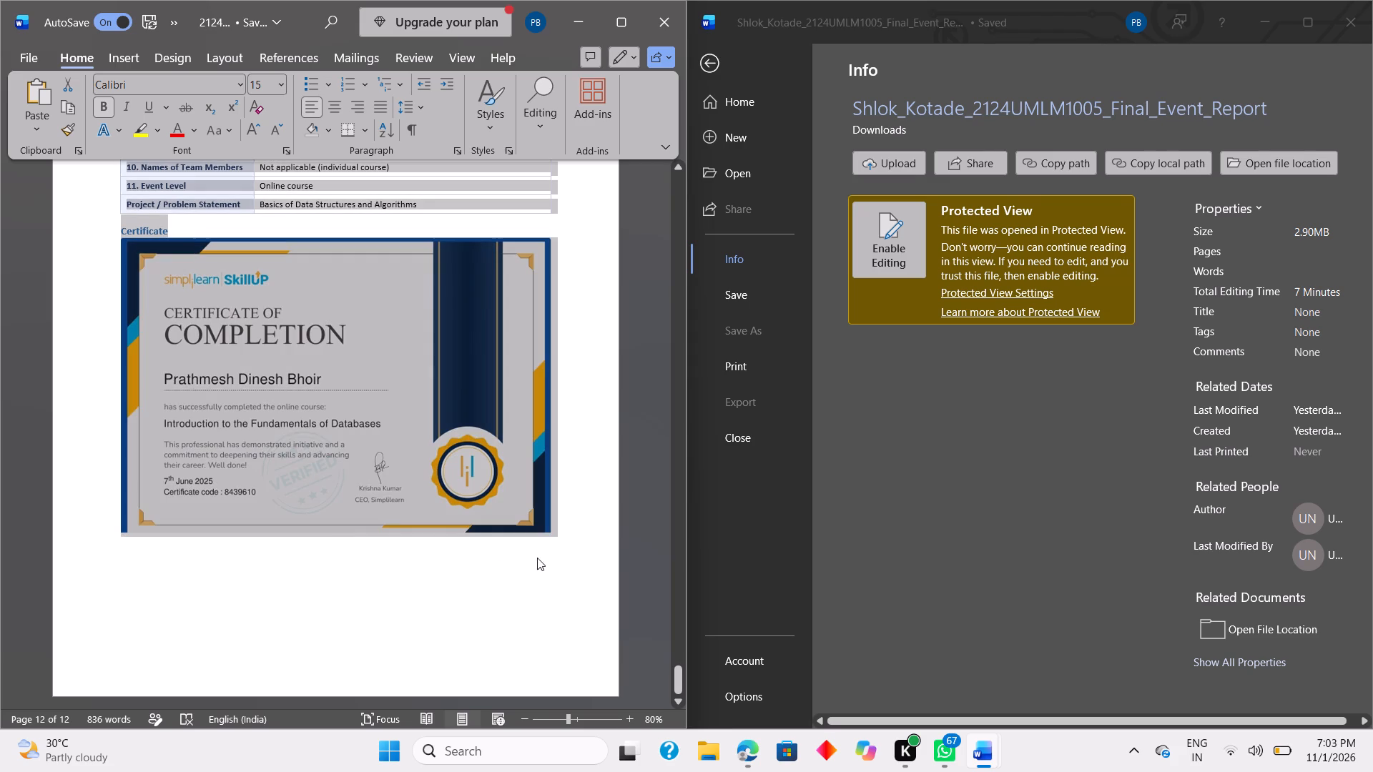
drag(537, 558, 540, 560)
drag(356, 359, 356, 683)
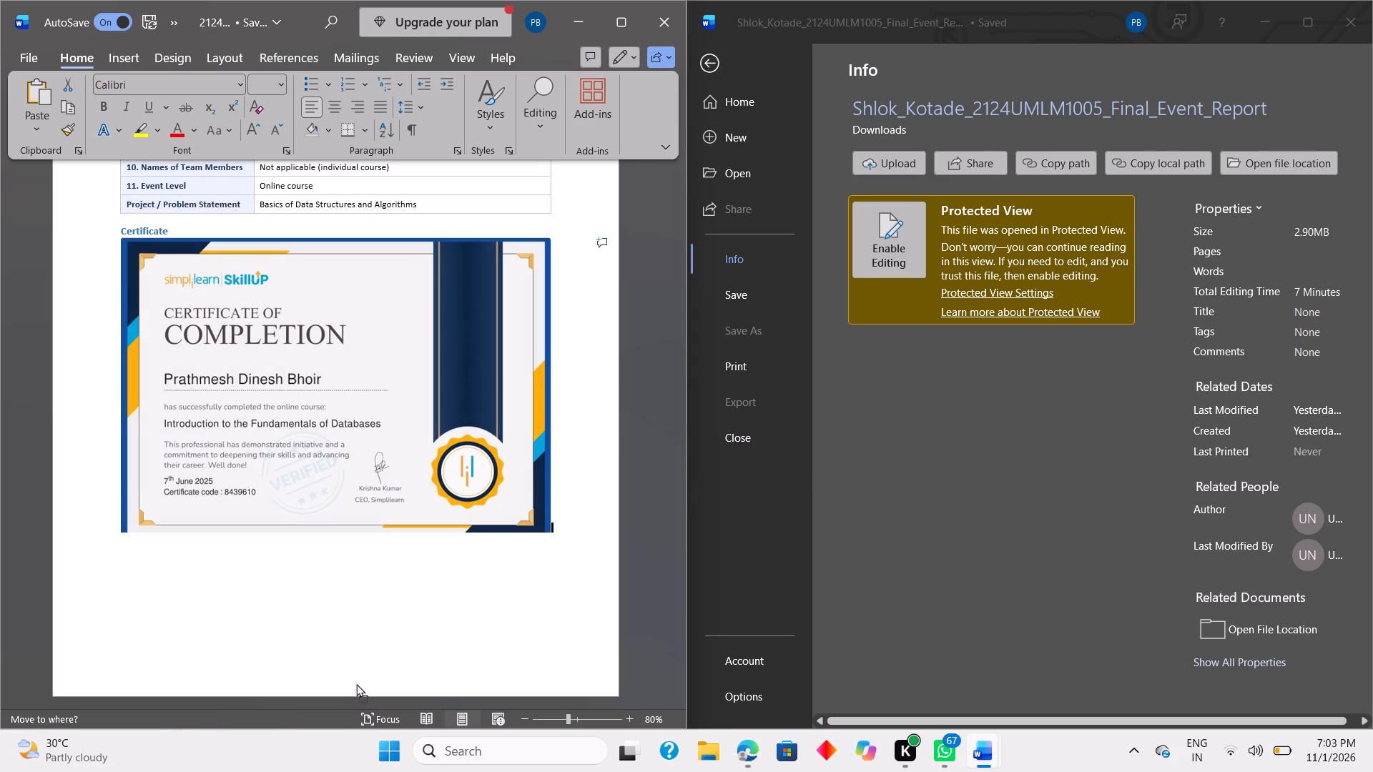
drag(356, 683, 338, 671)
Review the course certificate pages preceding the Basics of Data Structures and Algorithms section.
scroll(338, 671, down, 9)
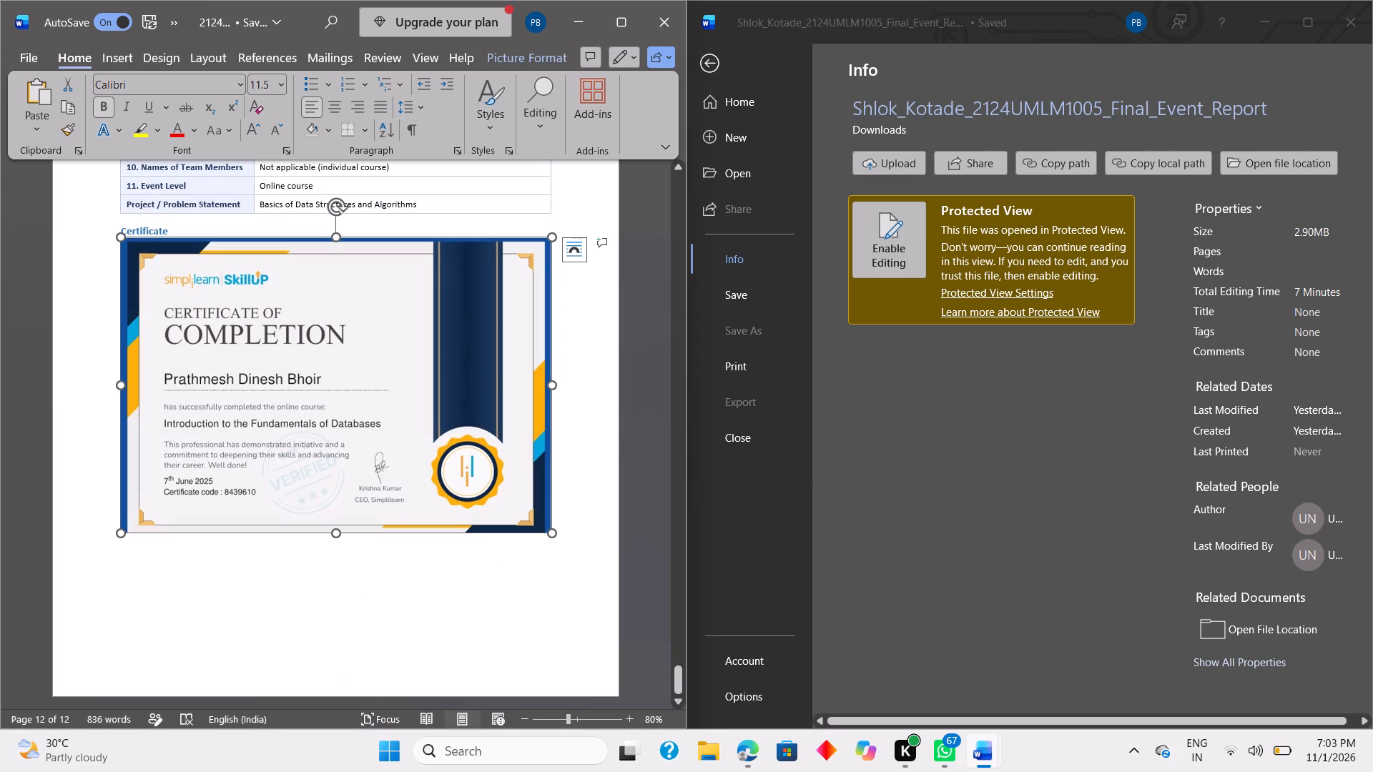
scroll(338, 671, down, 1)
scroll(338, 671, up, 12)
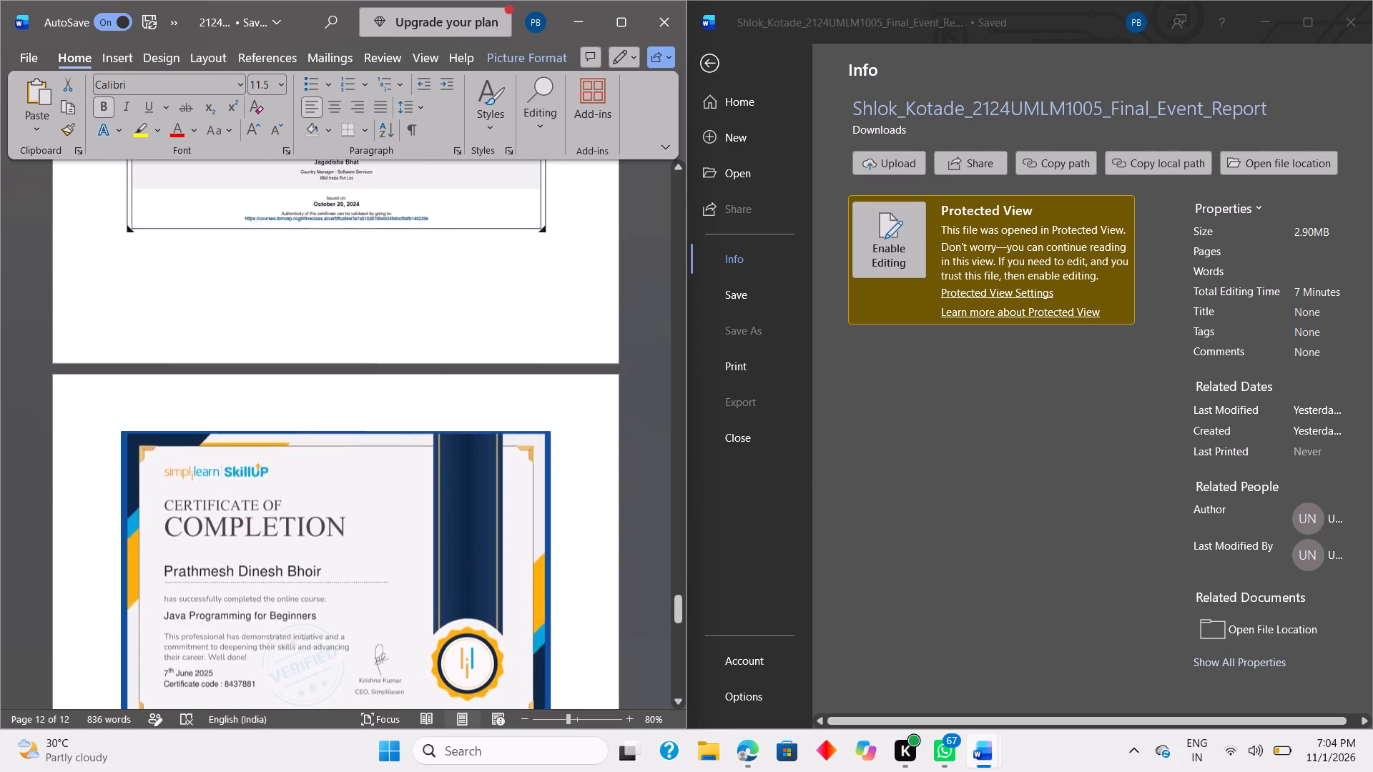
scroll(338, 671, up, 4)
scroll(338, 671, down, 13)
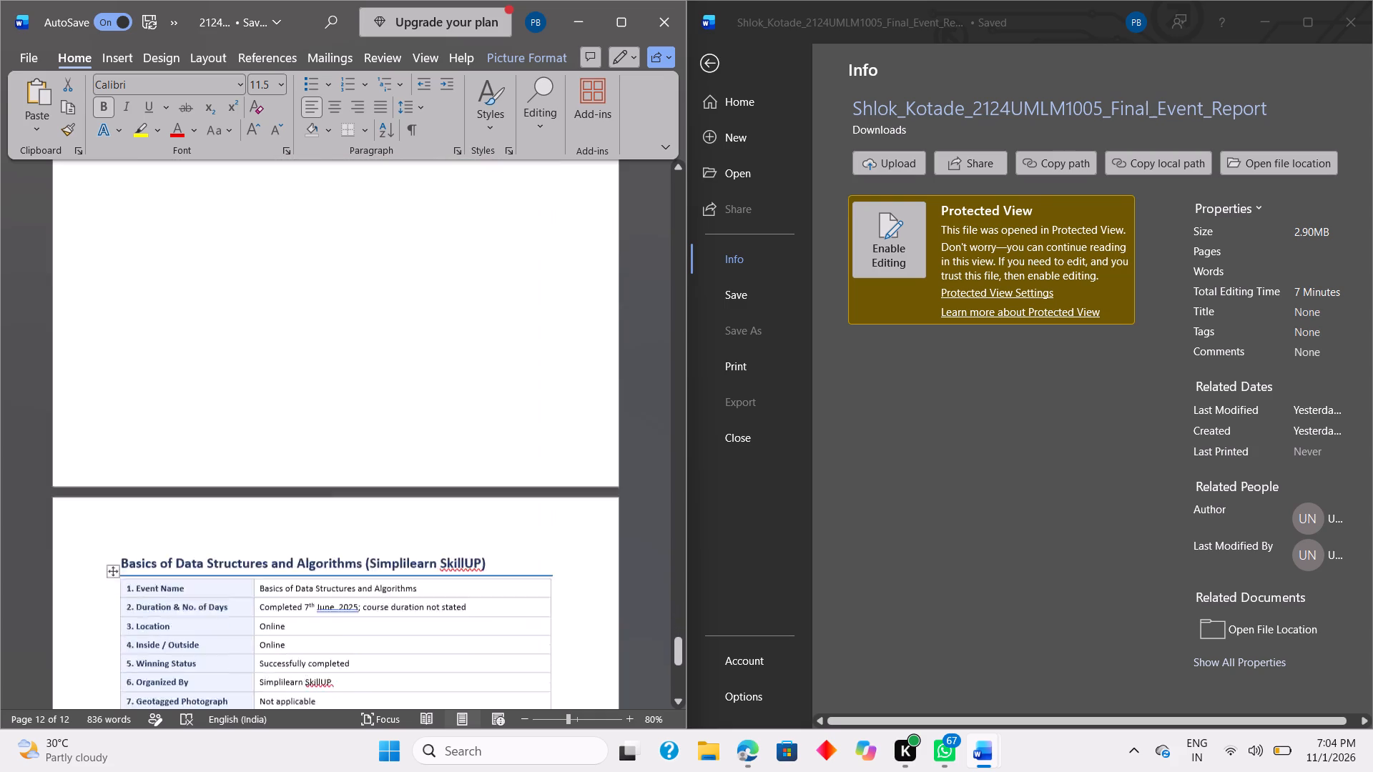
scroll(338, 671, down, 1)
Maximize the window of the report being edited.
click(626, 31)
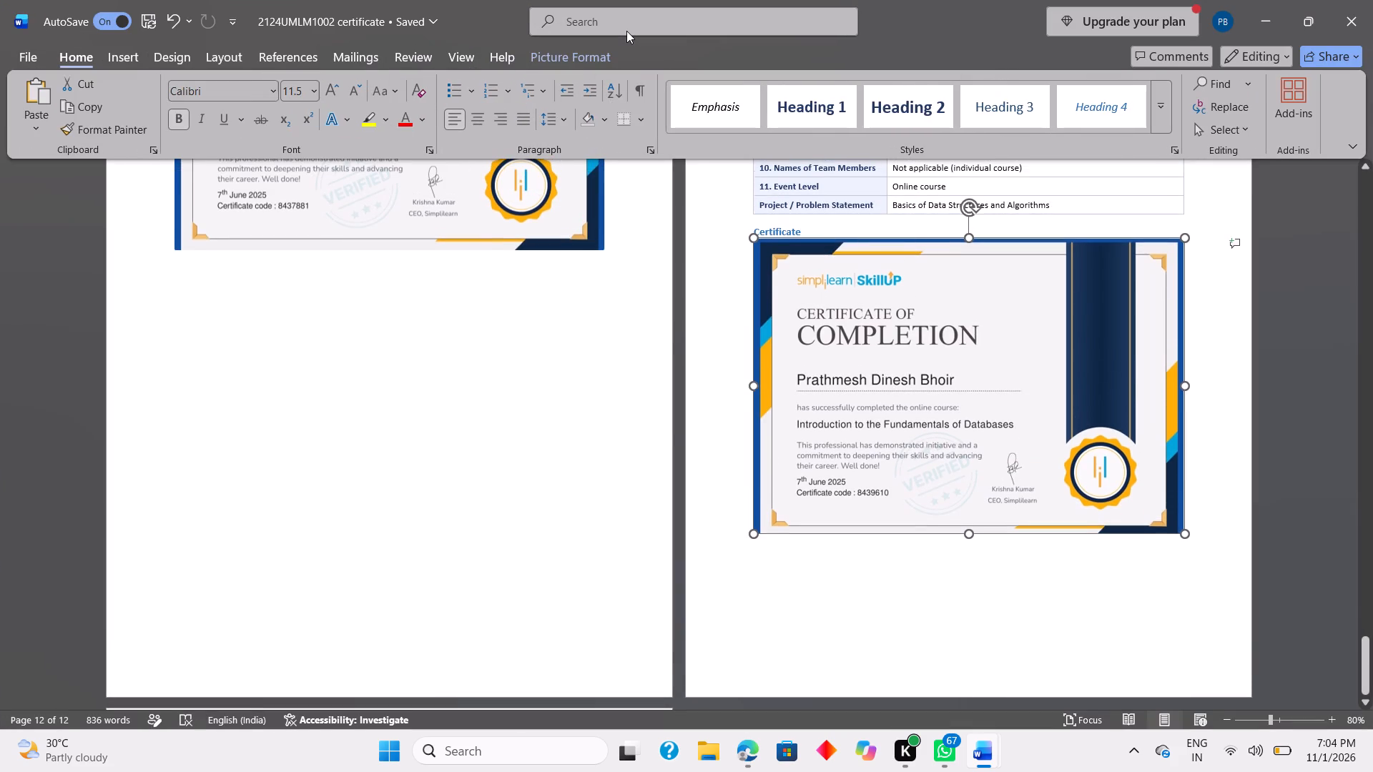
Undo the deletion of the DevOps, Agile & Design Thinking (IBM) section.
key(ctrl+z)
Examine the report's last pages around the DevOps, Agile & Design Thinking (IBM) section up close.
scroll(626, 31, up, 4)
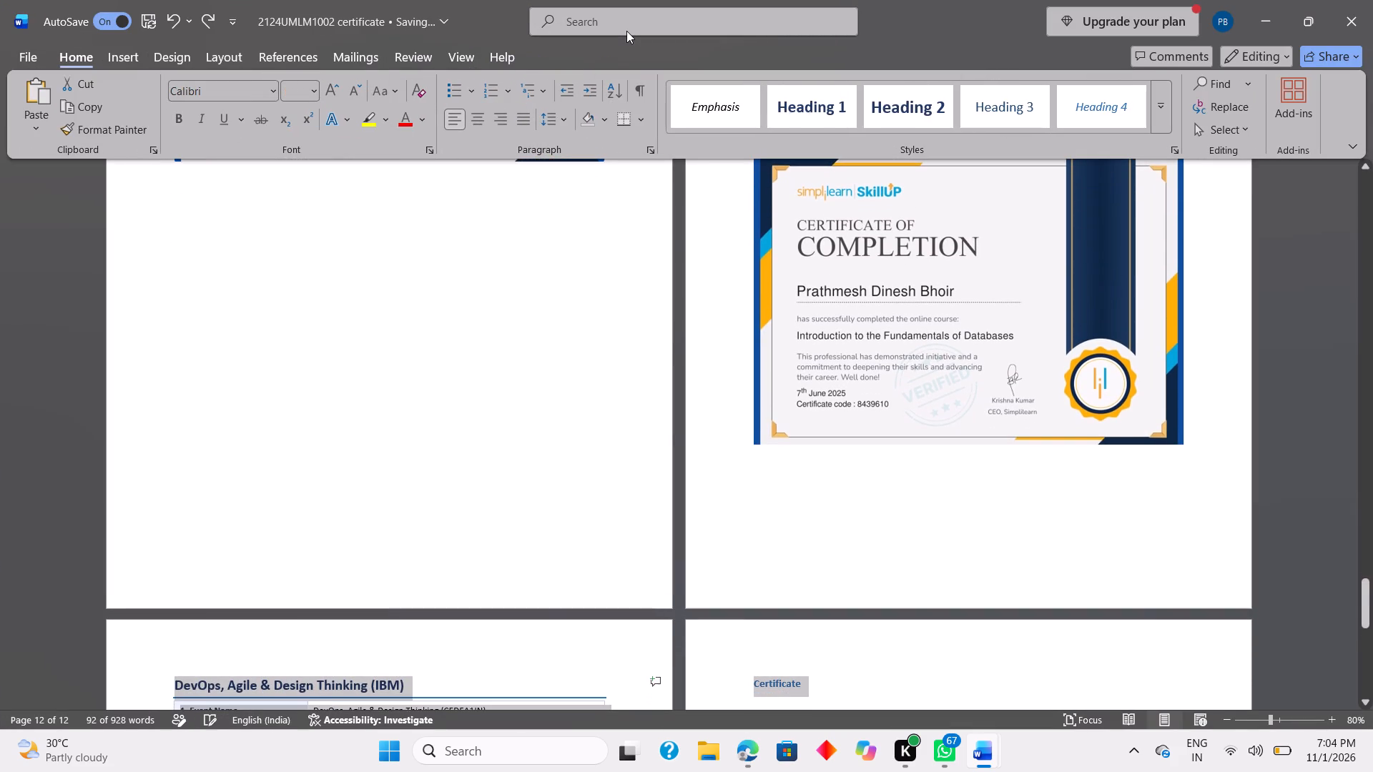
scroll(626, 31, up, 4)
scroll(626, 31, right, 1)
scroll(626, 31, up, 1)
ctrl+scroll(626, 31, down, 12)
ctrl+scroll(626, 31, up, 10)
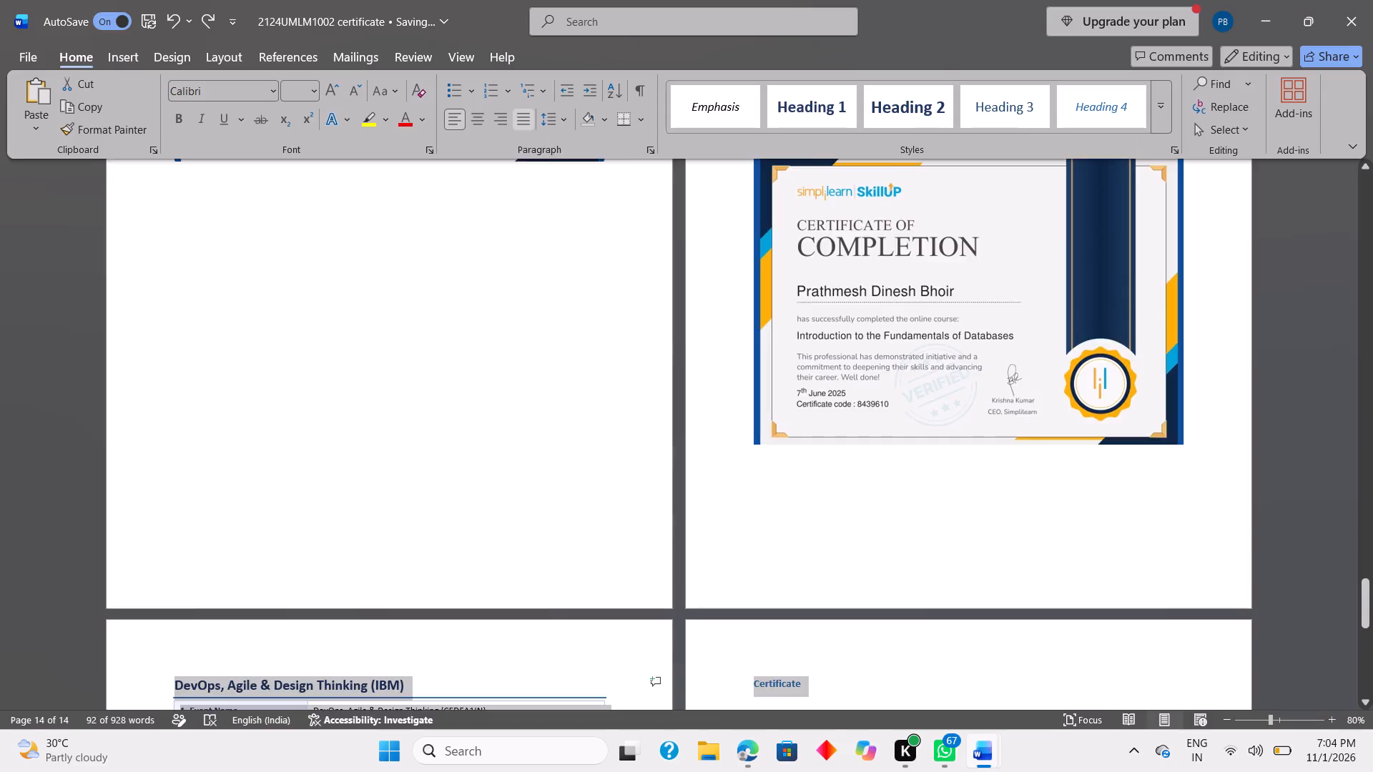
ctrl+scroll(420, 344, up, 9)
scroll(420, 344, up, 9)
ctrl+scroll(420, 344, down, 2)
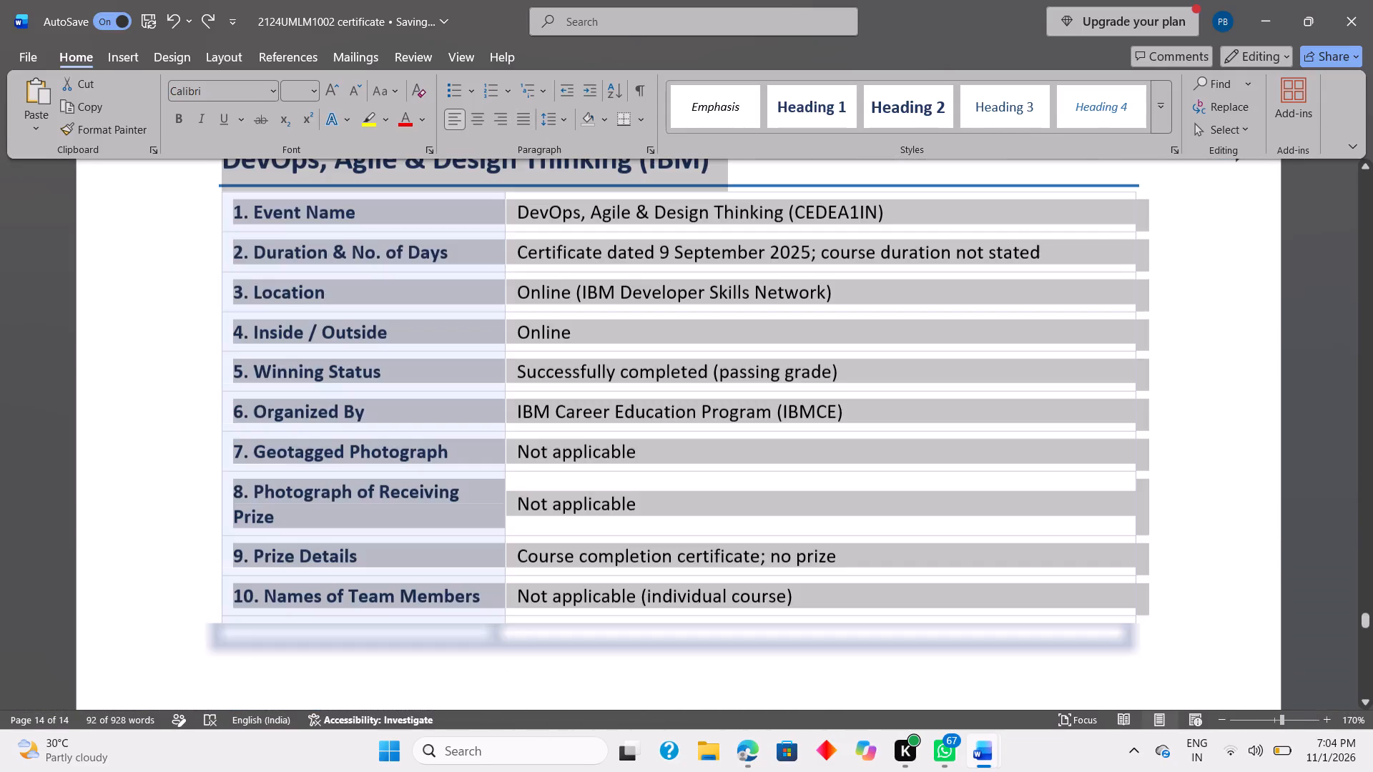
Review the event entries, photographs and certificates from the first event through the Ethara.AI Internship section.
ctrl+scroll(420, 344, down, 5)
scroll(420, 344, up, 20)
scroll(420, 344, up, 20)
scroll(420, 344, up, 20)
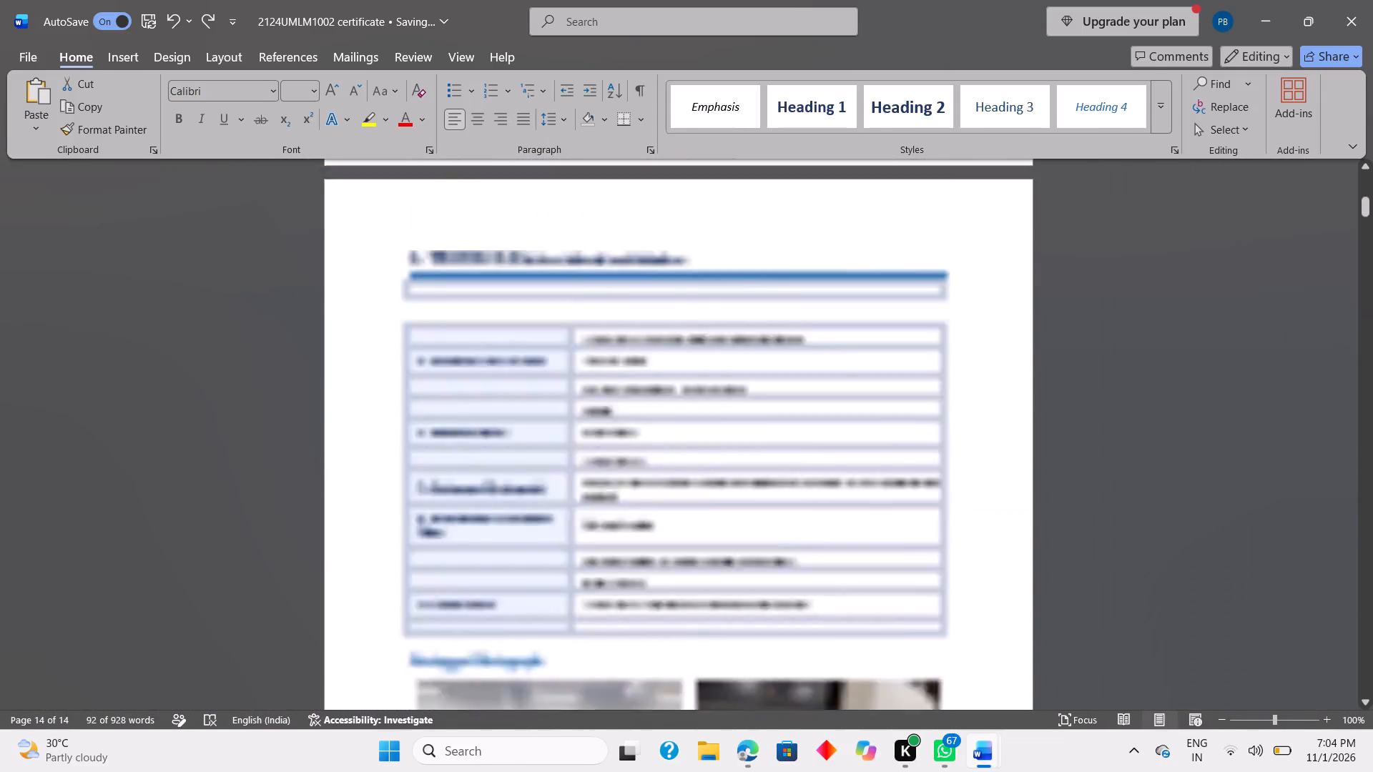
scroll(420, 344, up, 14)
scroll(420, 344, down, 9)
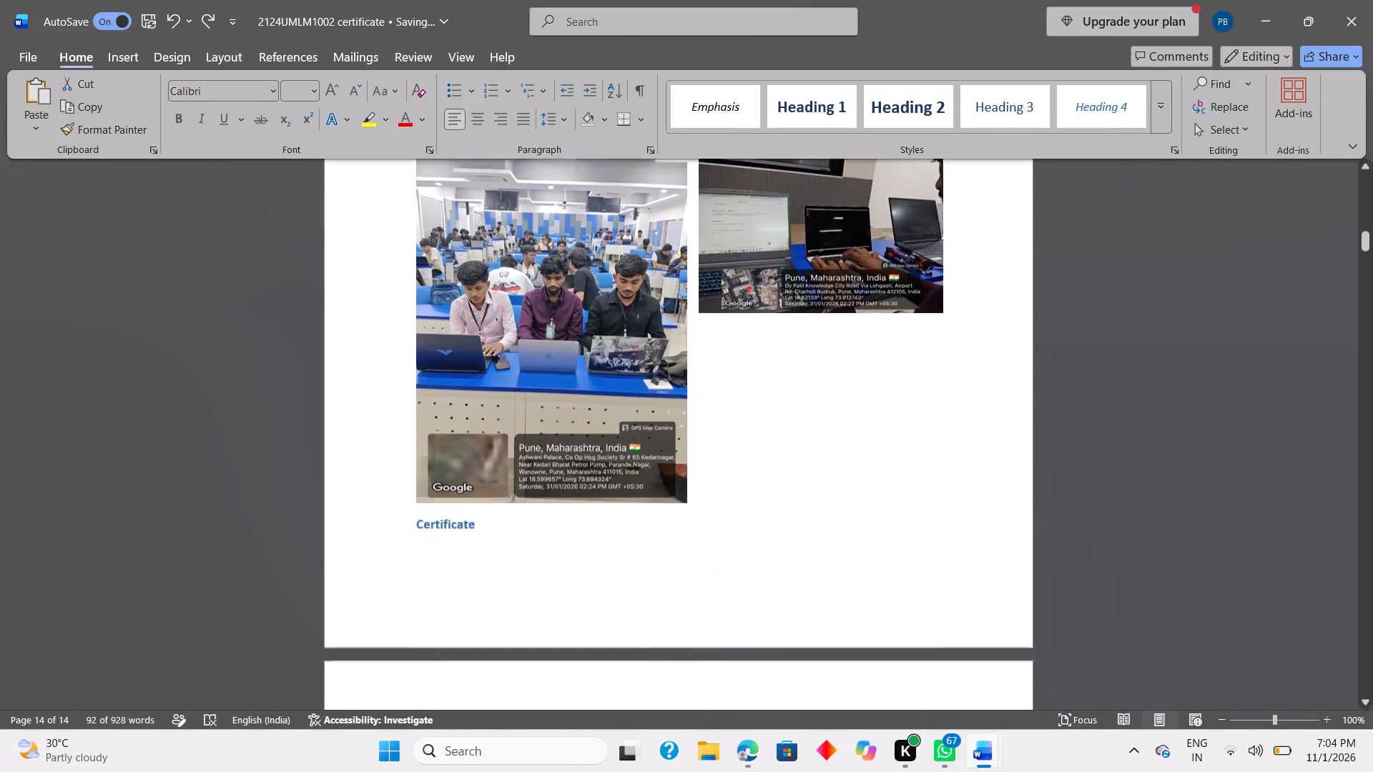
scroll(420, 344, down, 8)
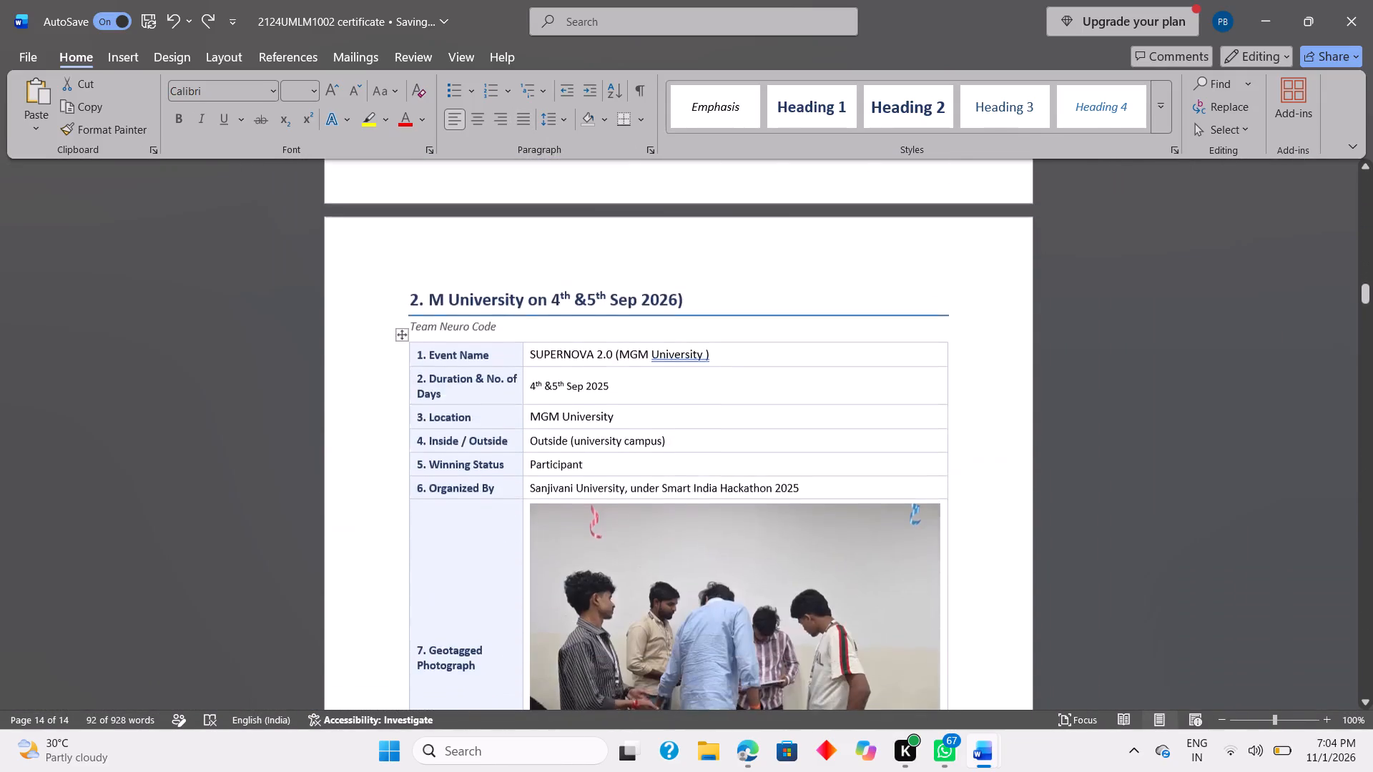
scroll(420, 344, down, 8)
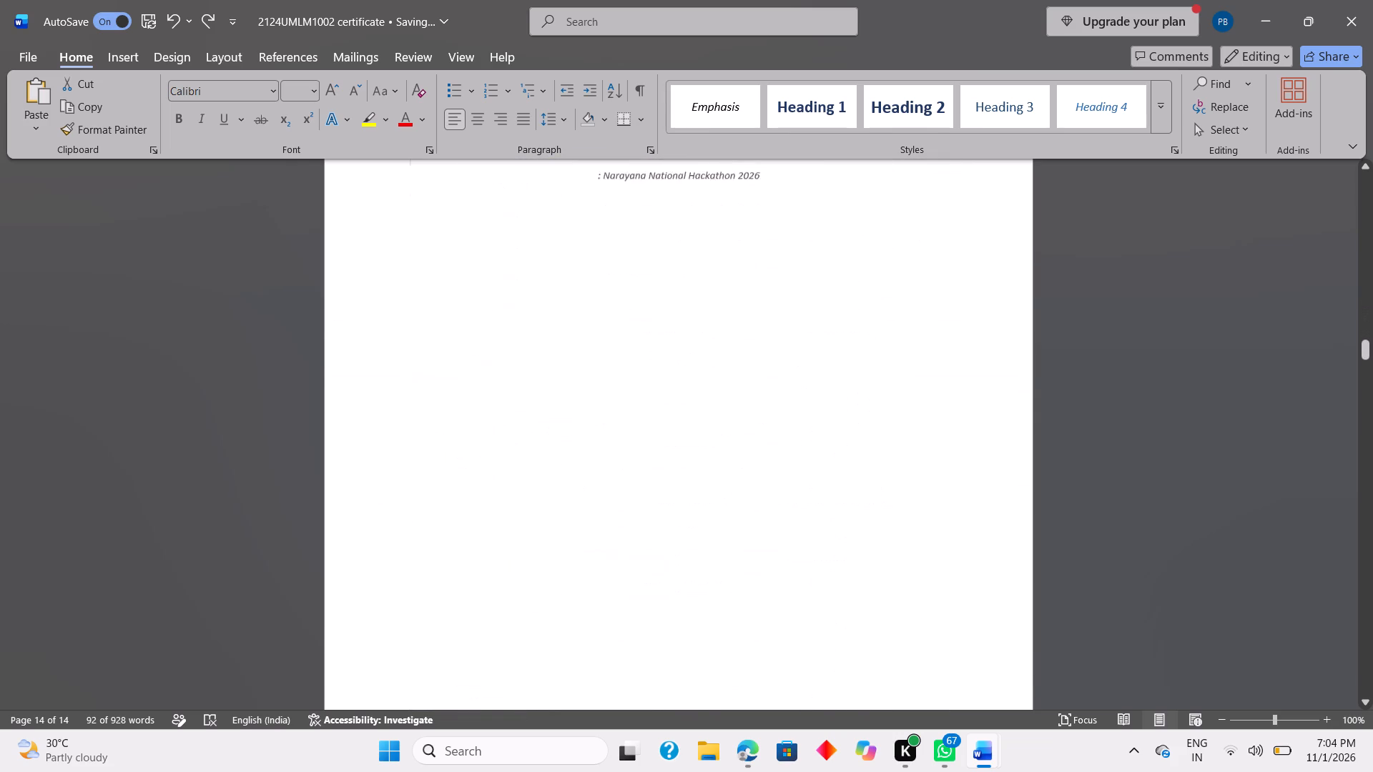
scroll(420, 344, down, 8)
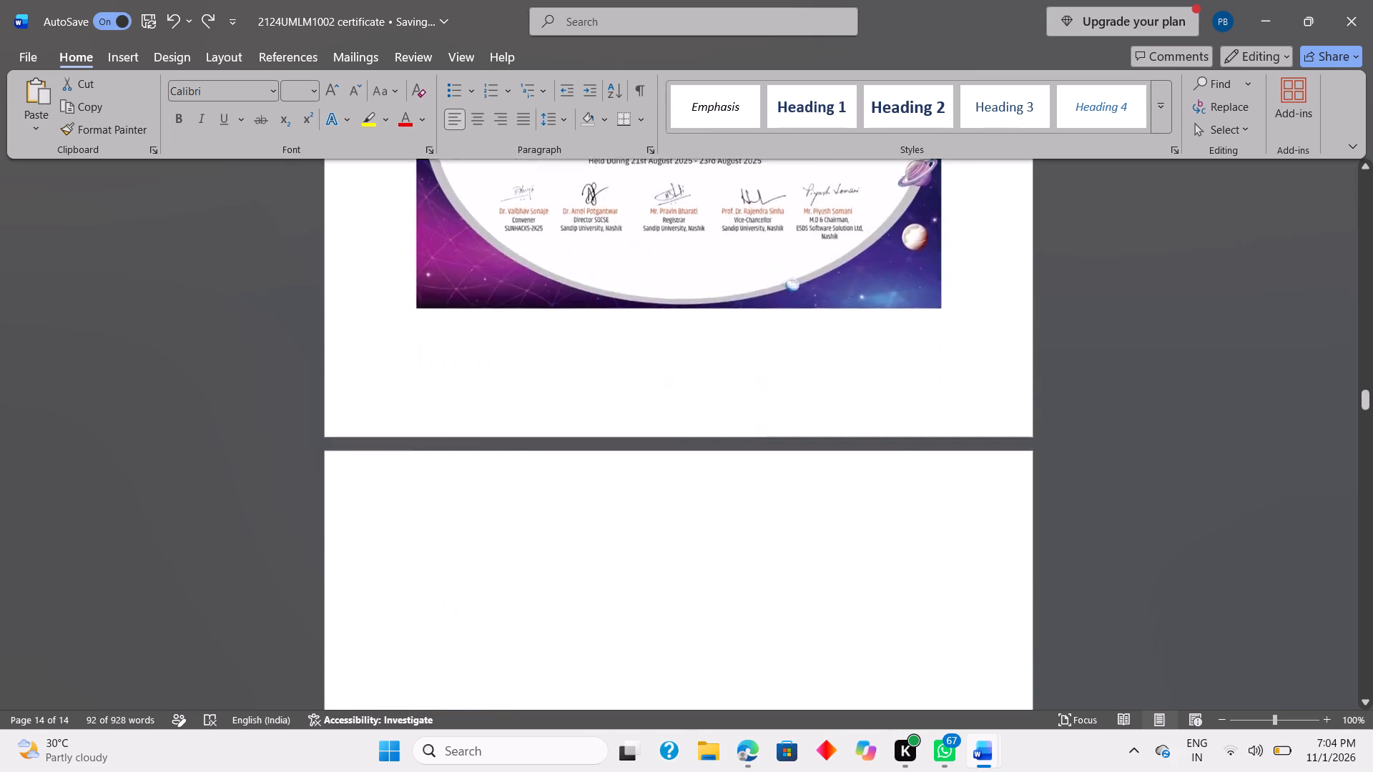
scroll(420, 344, down, 7)
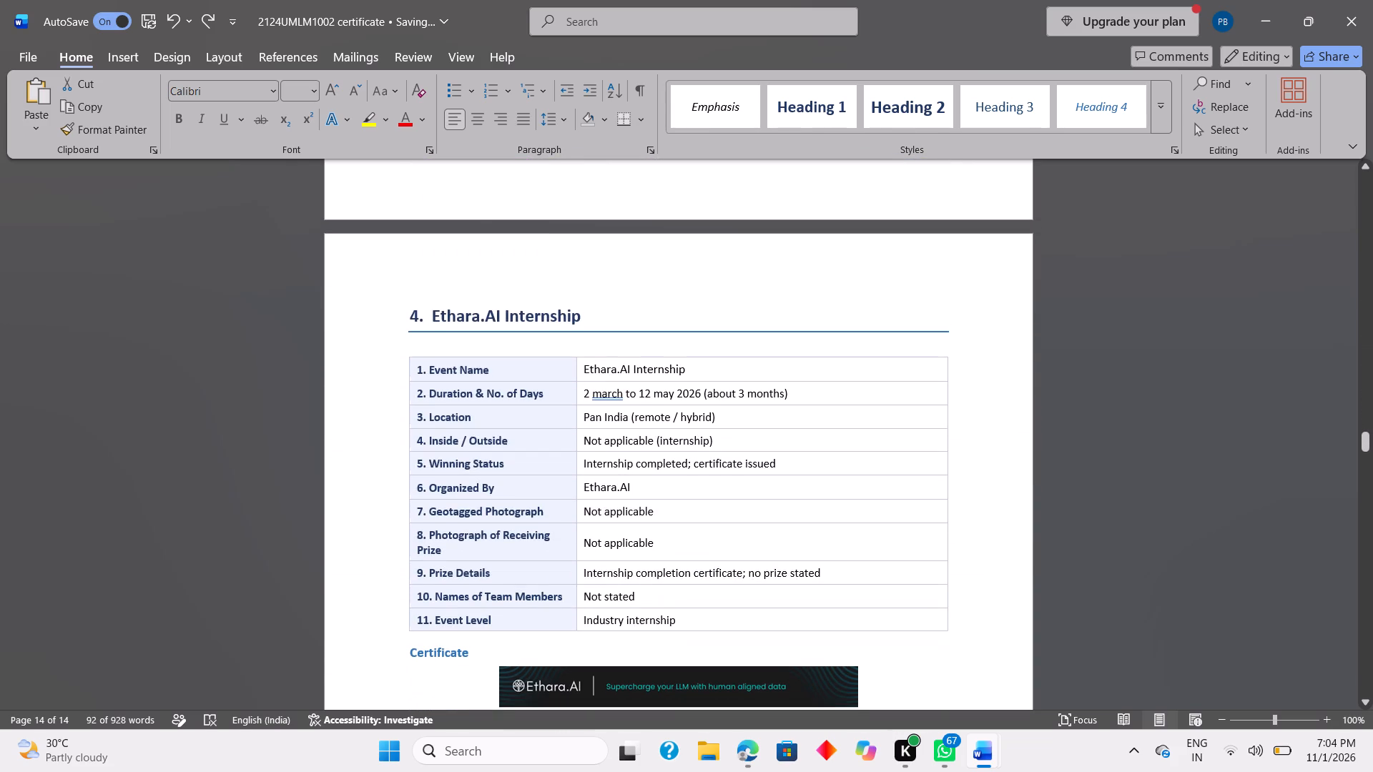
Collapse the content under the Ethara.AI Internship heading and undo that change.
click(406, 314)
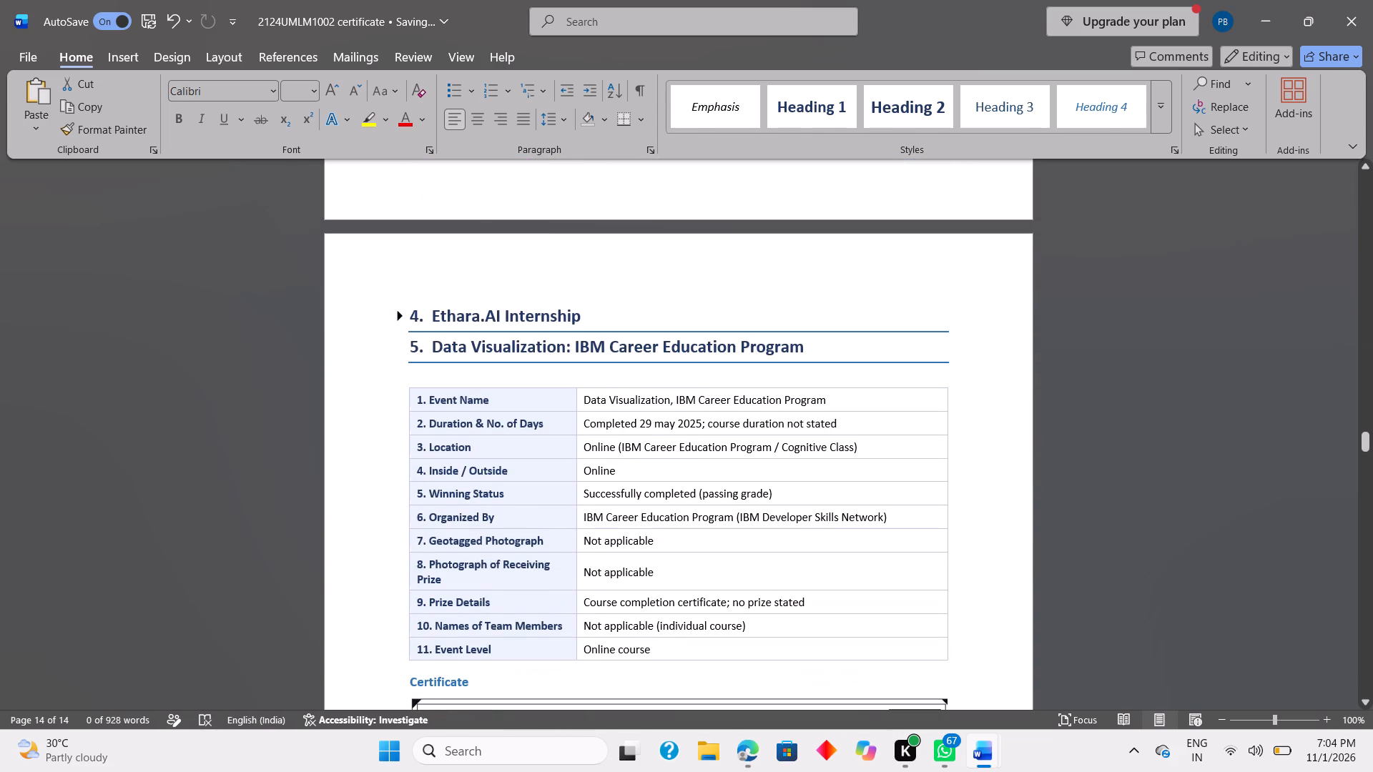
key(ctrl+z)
Review the report from the student details and events summary through the SUPERNOVA 2.0 and SUNHACKS certificates to the Ethara.AI Internship section.
scroll(409, 314, up, 5)
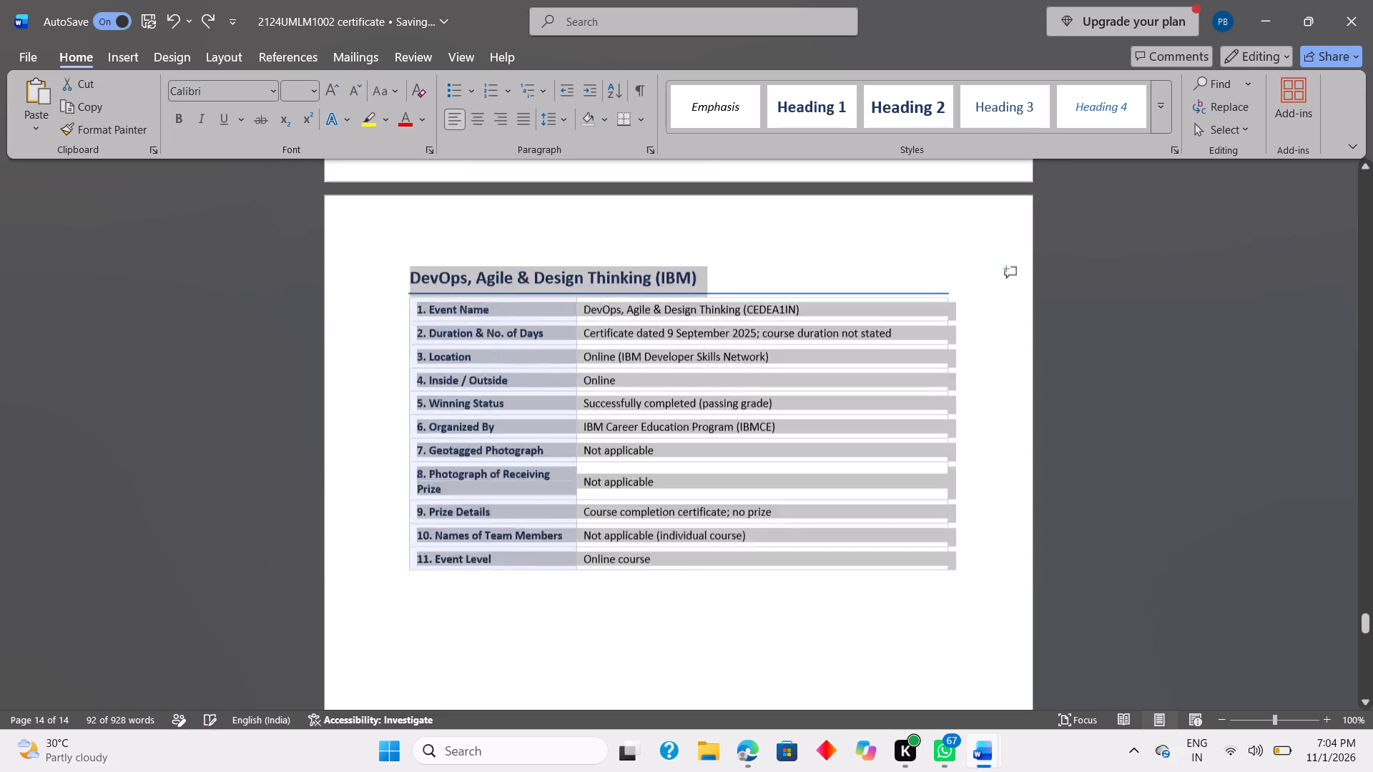
scroll(409, 314, up, 19)
scroll(409, 314, up, 9)
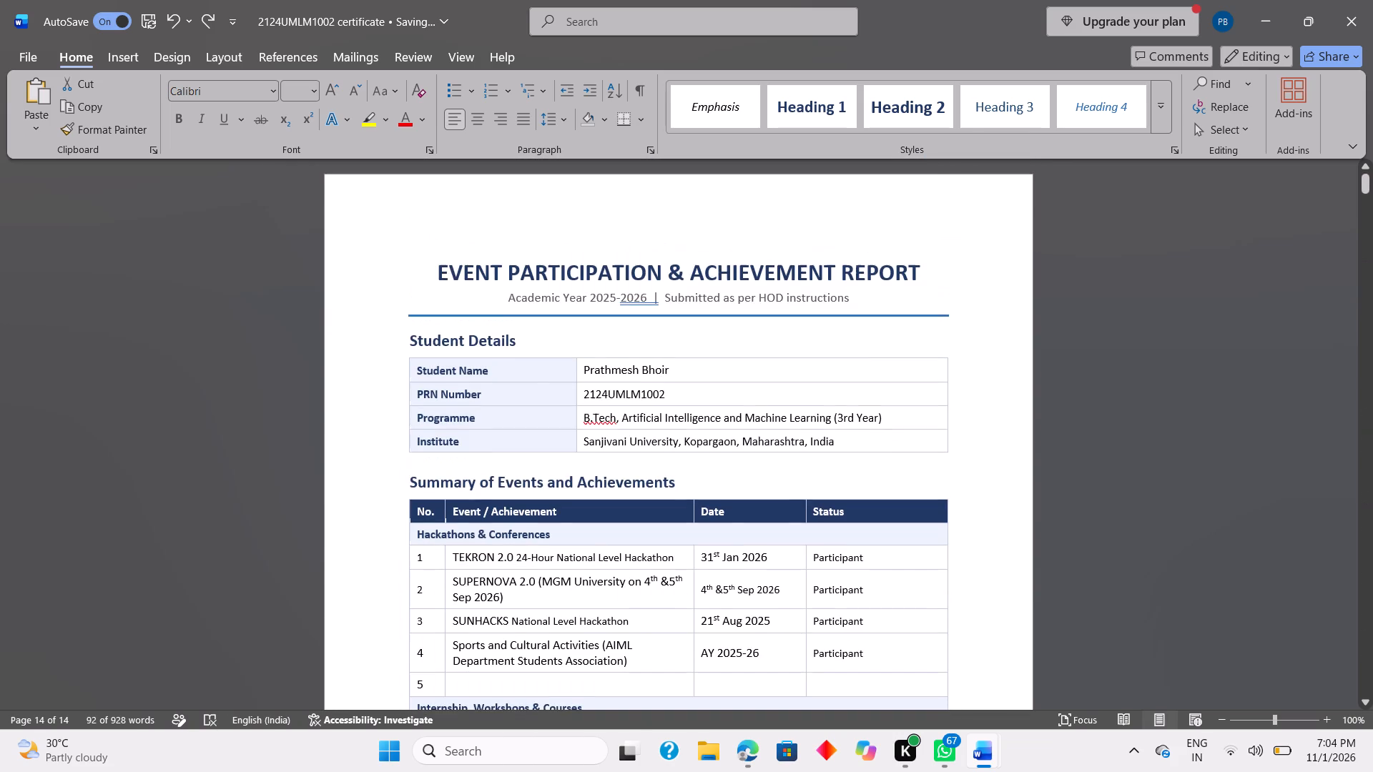
scroll(409, 314, down, 16)
scroll(409, 314, up, 1)
scroll(409, 314, down, 1)
scroll(409, 314, up, 1)
scroll(409, 314, down, 4)
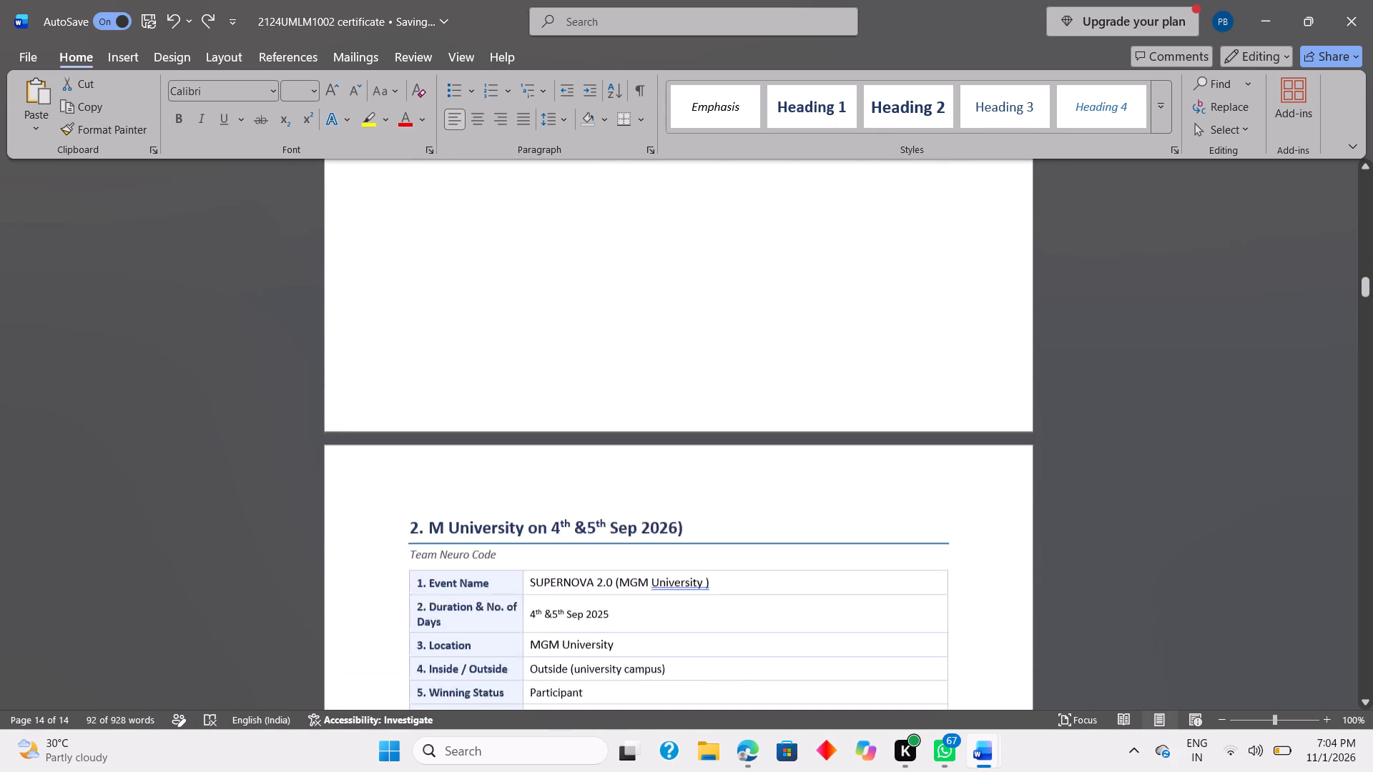
scroll(409, 314, down, 7)
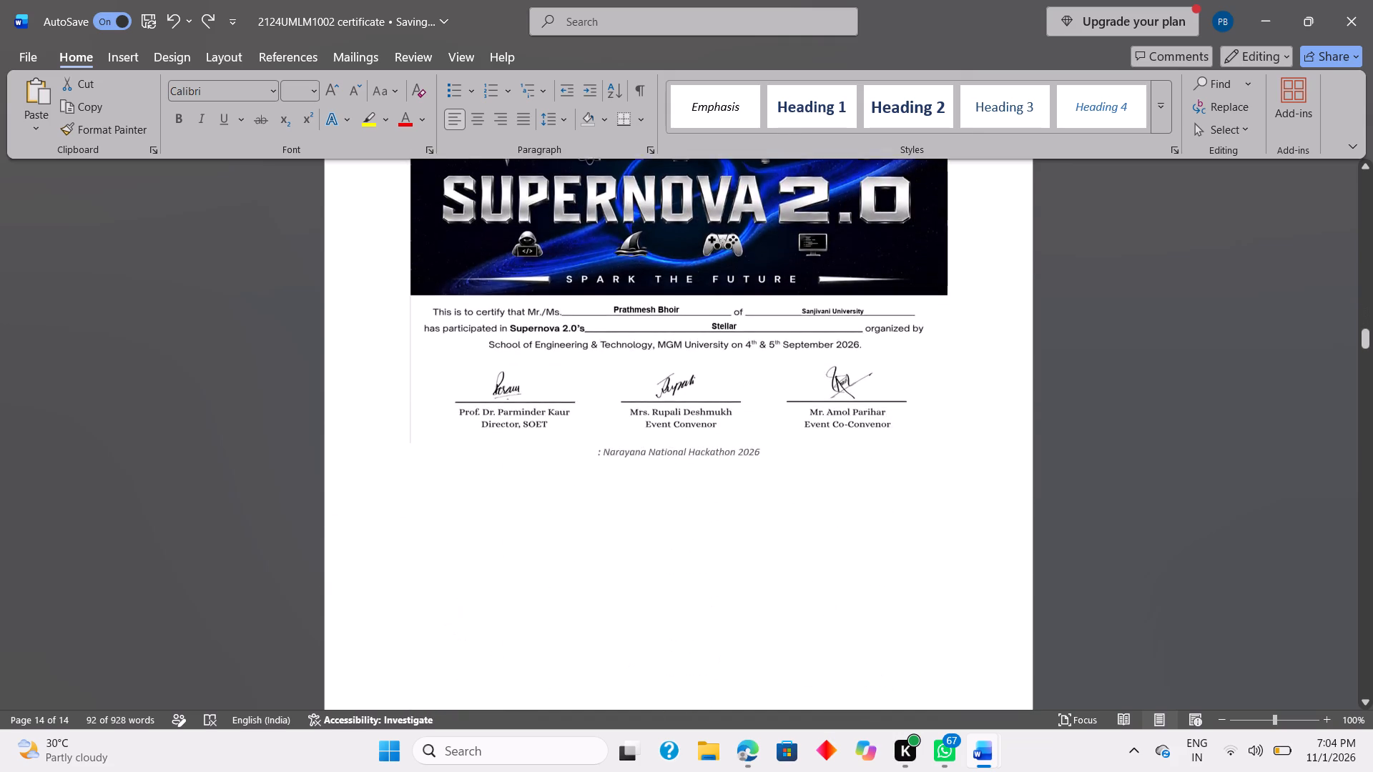
scroll(409, 314, down, 7)
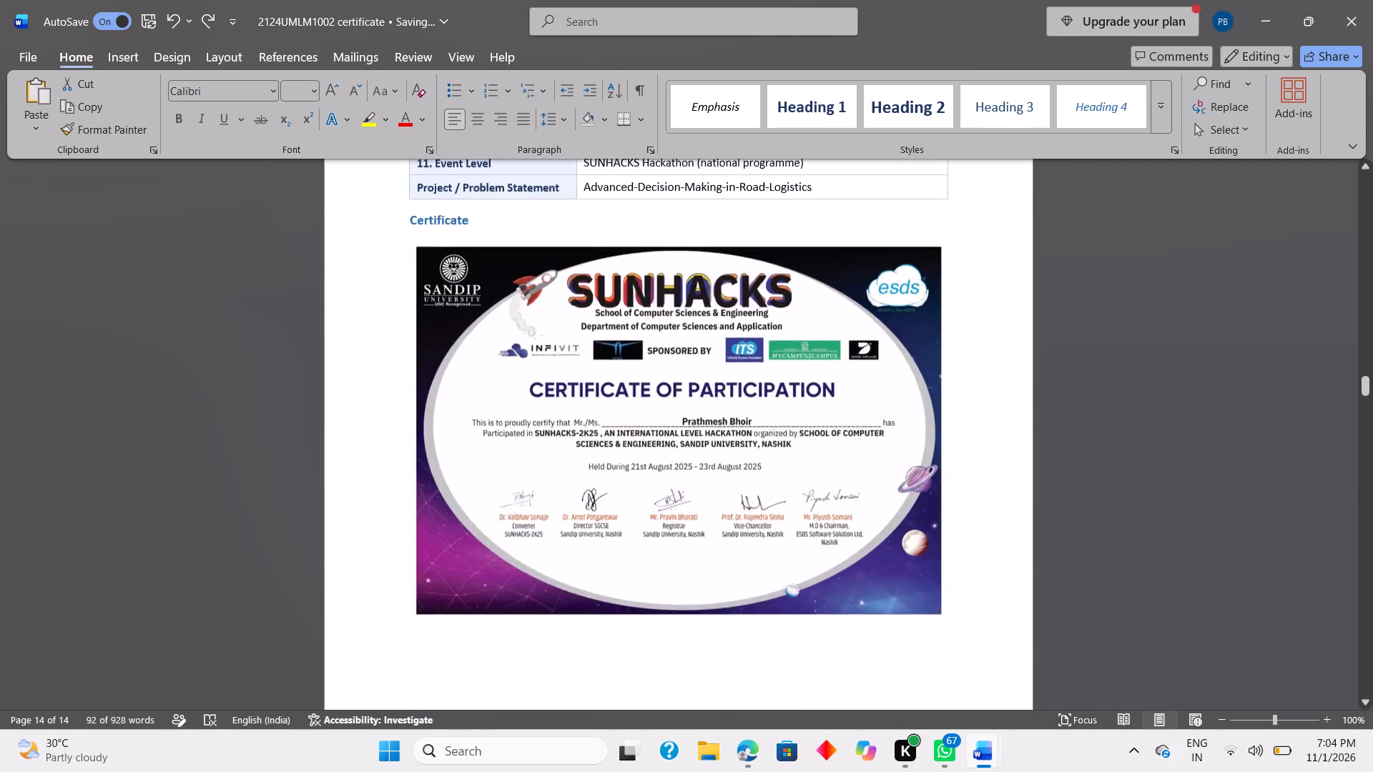
scroll(409, 314, down, 7)
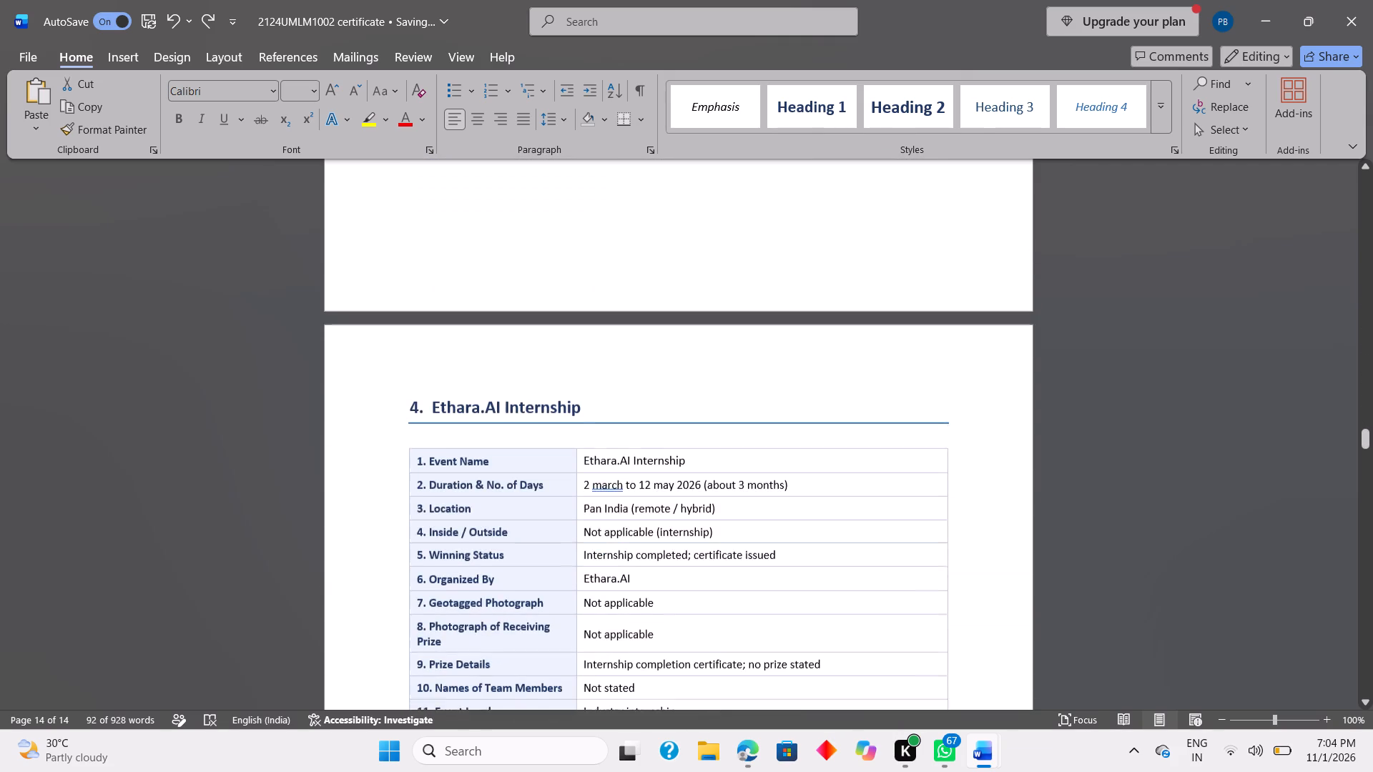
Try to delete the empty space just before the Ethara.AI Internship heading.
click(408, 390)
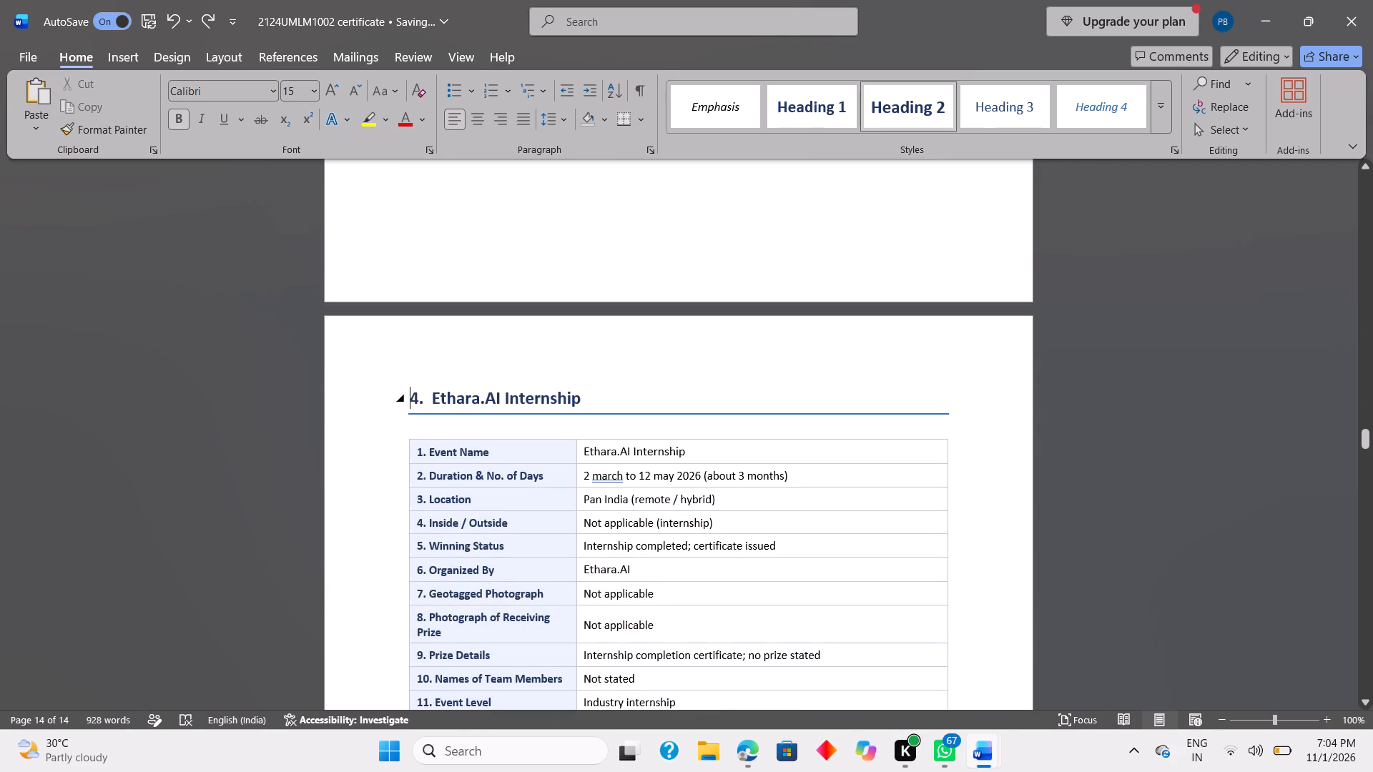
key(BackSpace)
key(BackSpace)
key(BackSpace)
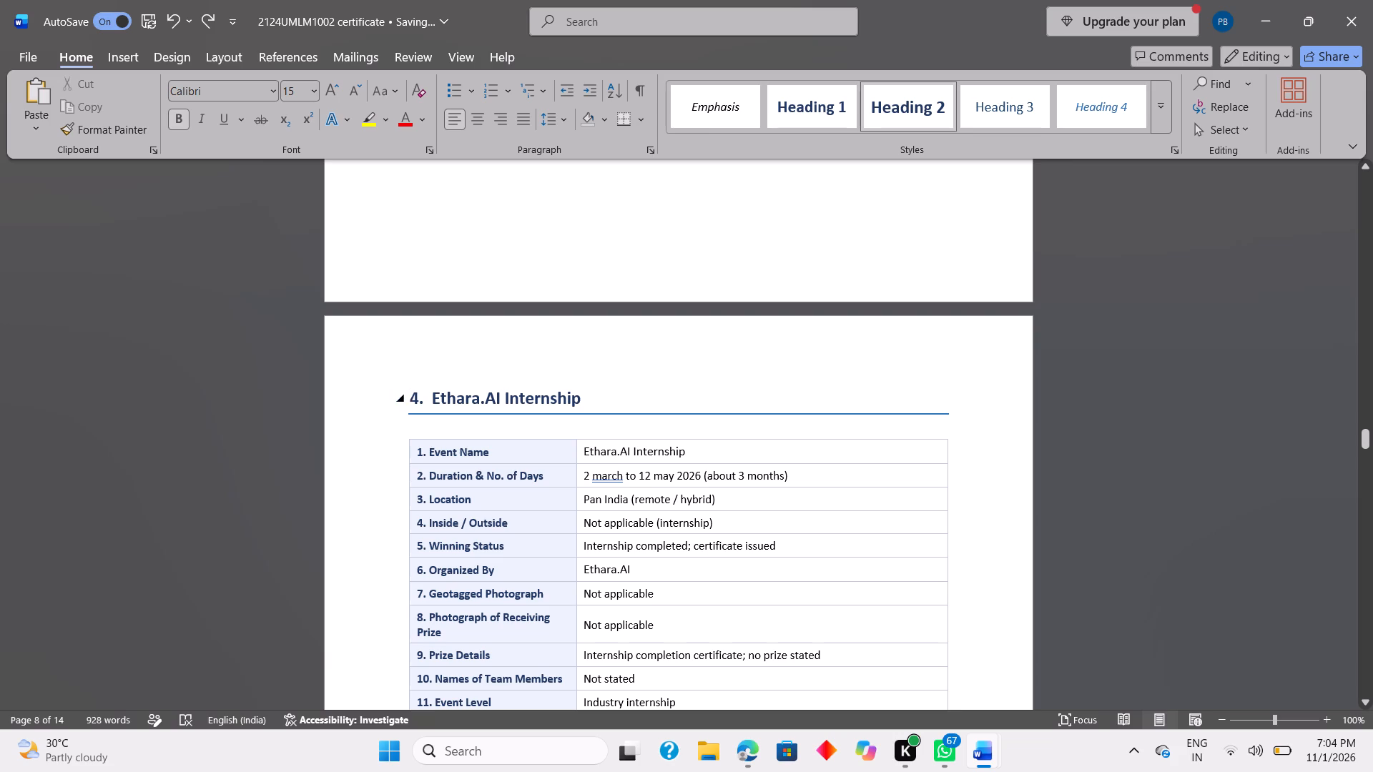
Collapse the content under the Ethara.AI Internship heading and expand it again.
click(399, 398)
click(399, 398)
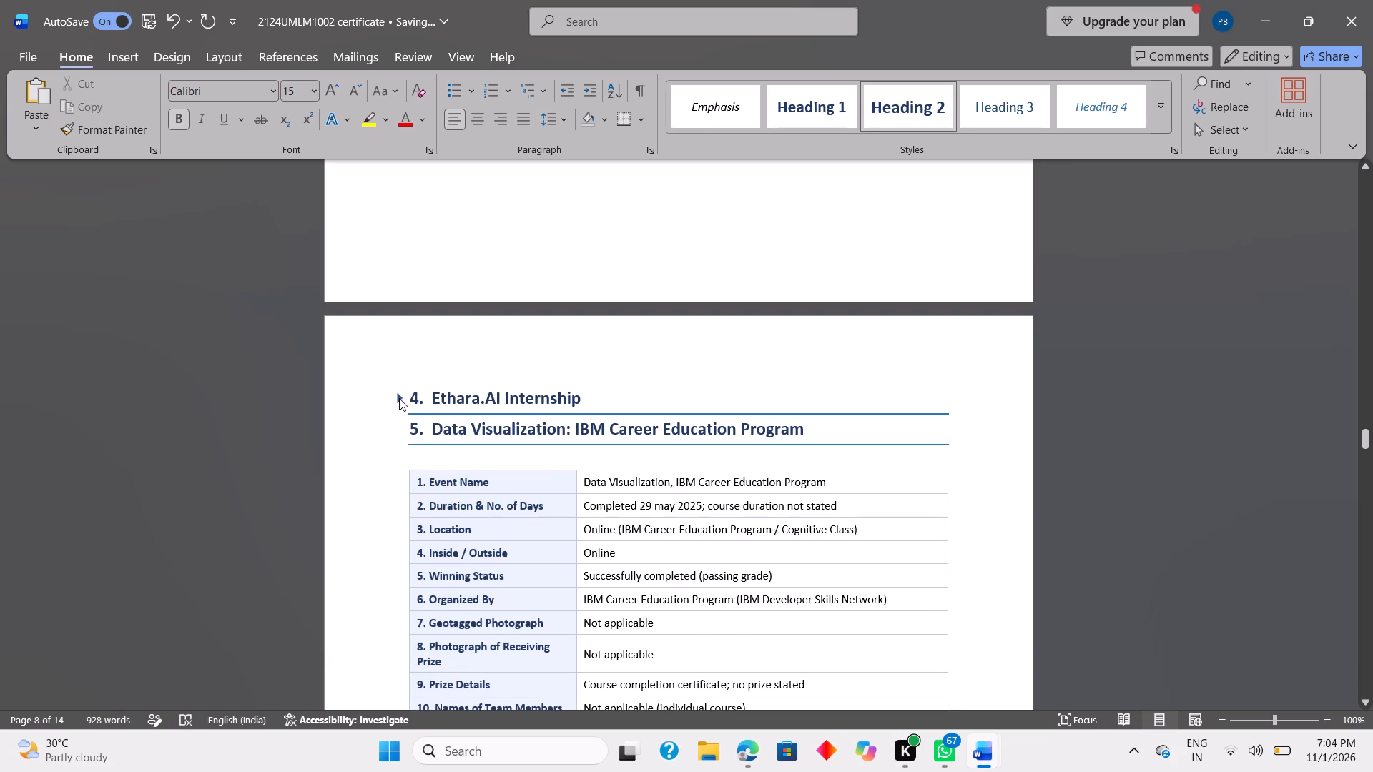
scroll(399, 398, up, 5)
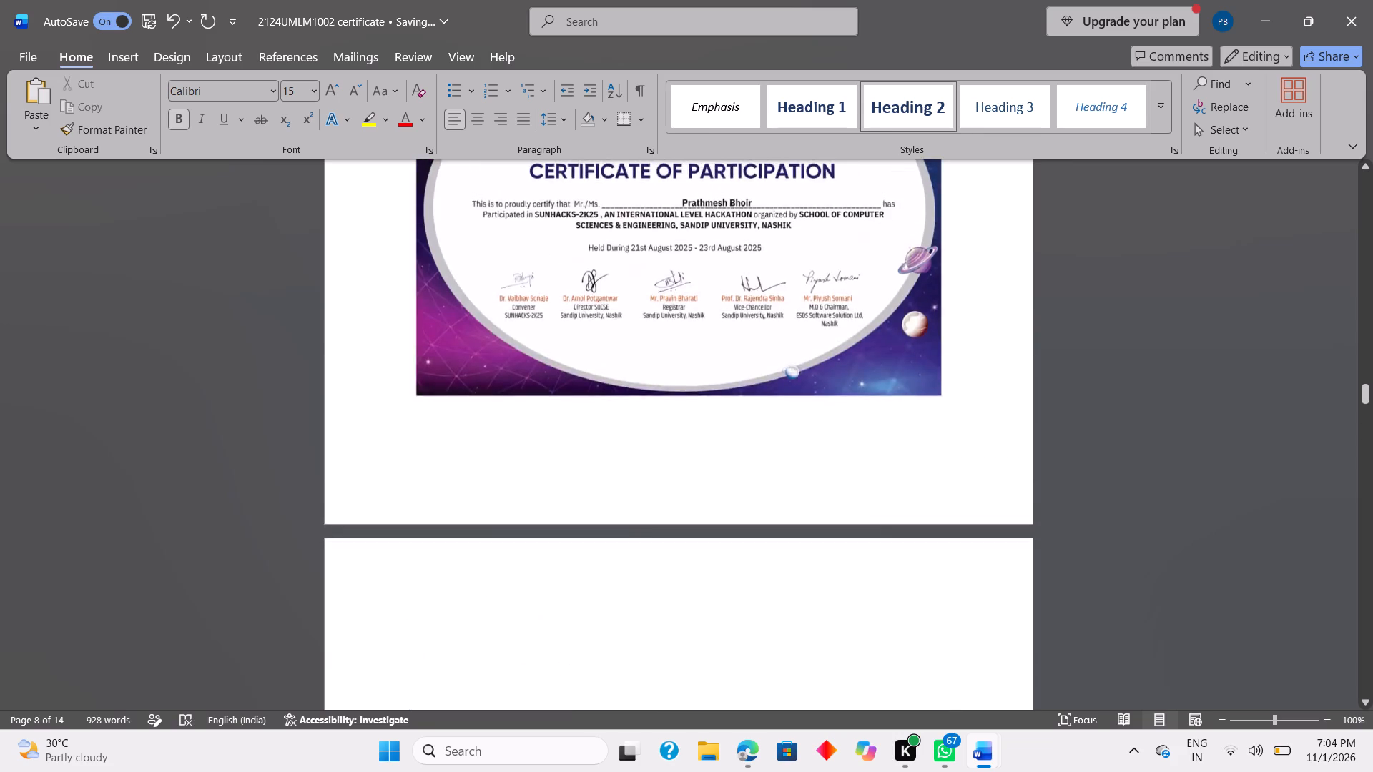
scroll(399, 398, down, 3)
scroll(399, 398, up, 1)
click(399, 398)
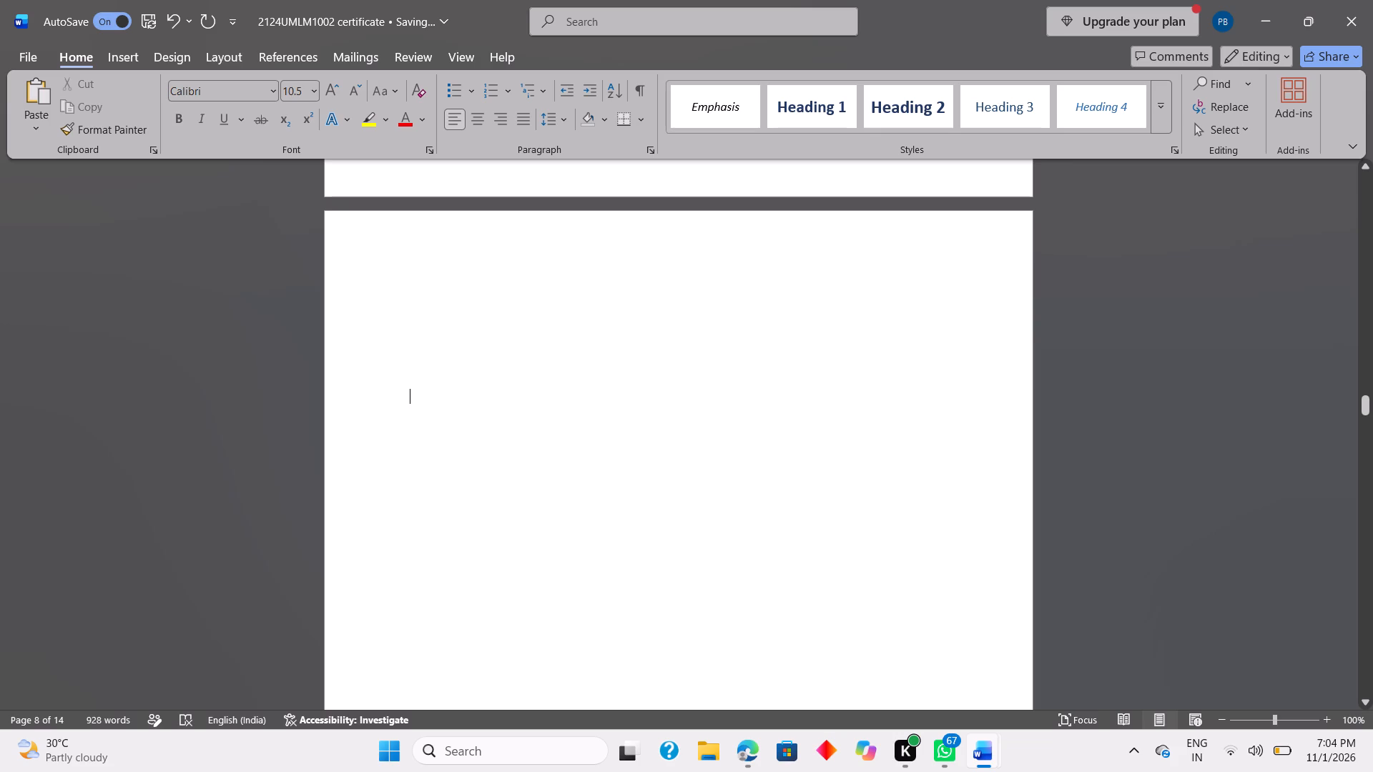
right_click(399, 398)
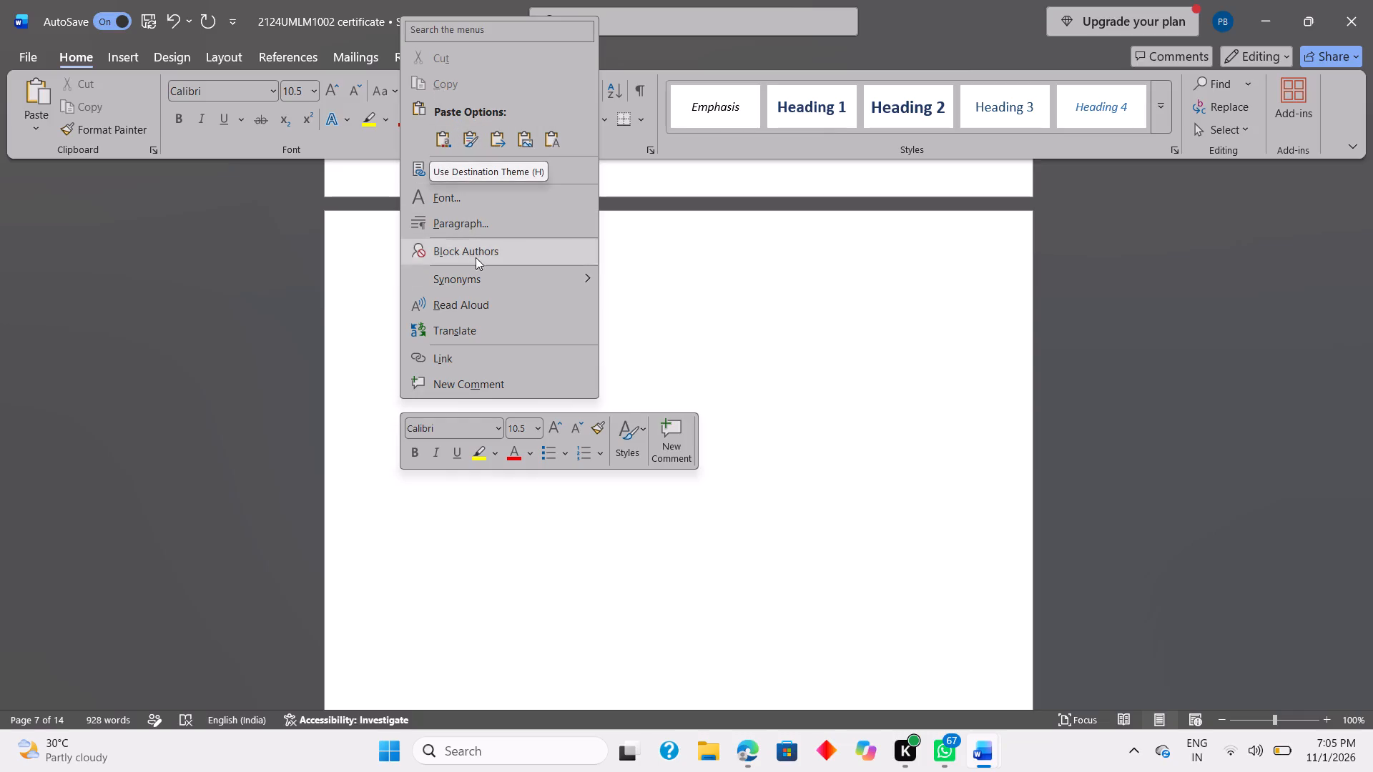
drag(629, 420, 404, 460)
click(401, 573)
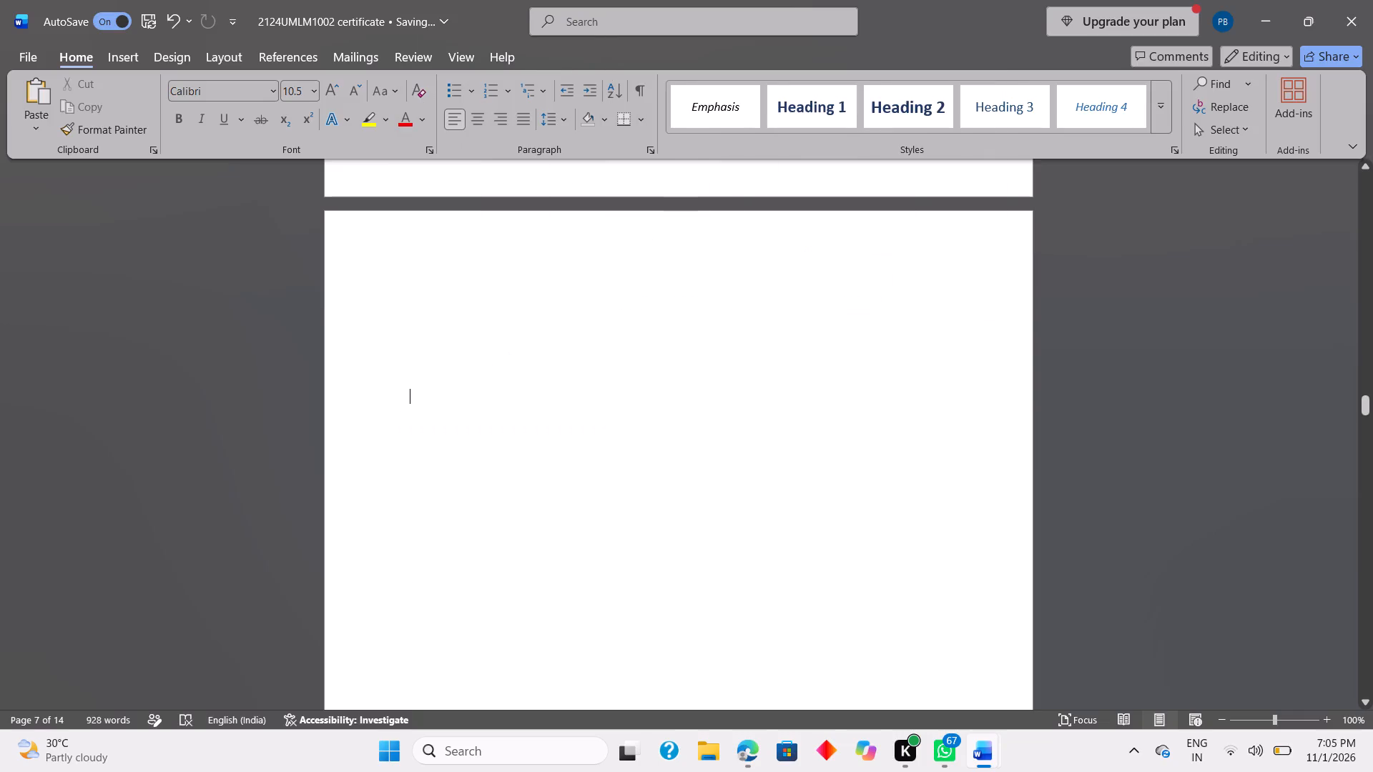
Examine the report's later pages between the Data Visualisation certificate and the DevOps, Agile & Design Thinking (IBM) section.
scroll(401, 573, down, 14)
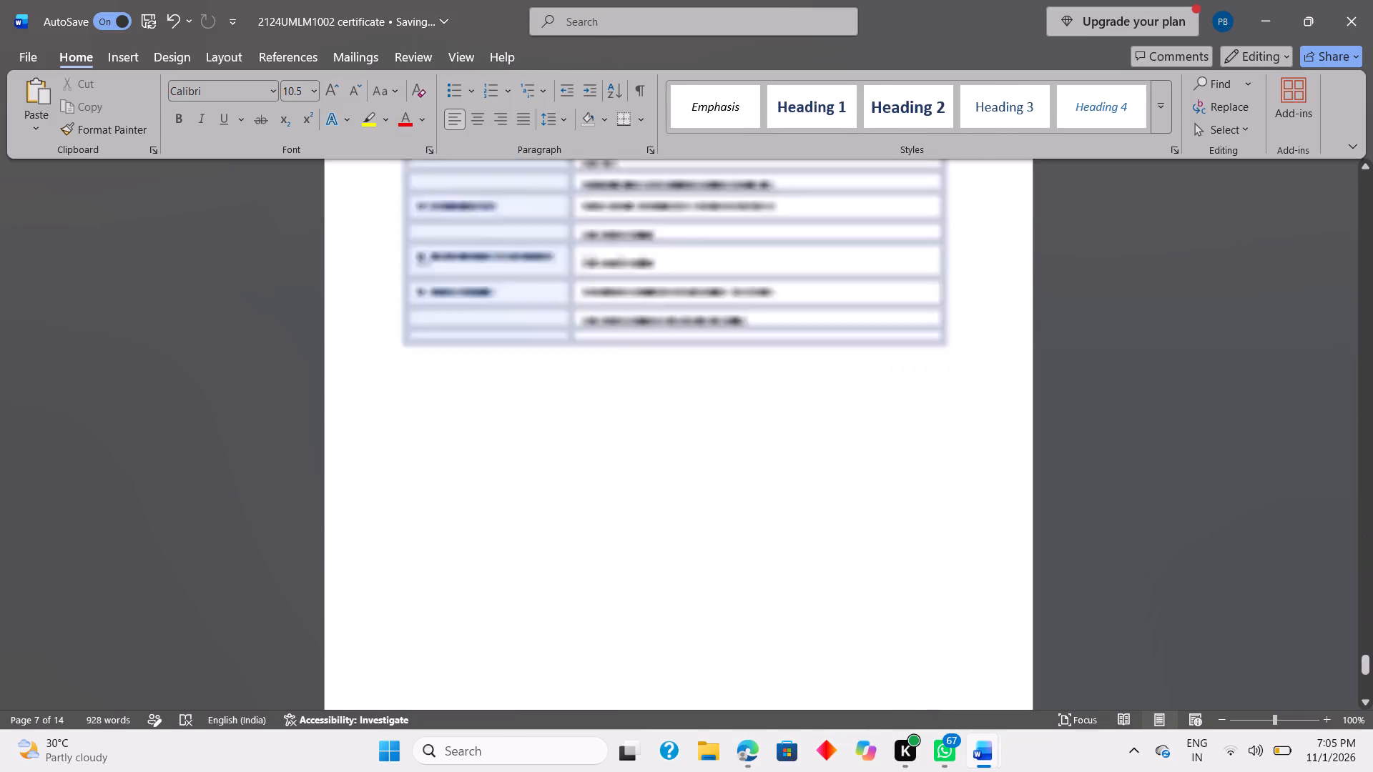
scroll(401, 573, down, 11)
scroll(401, 573, up, 5)
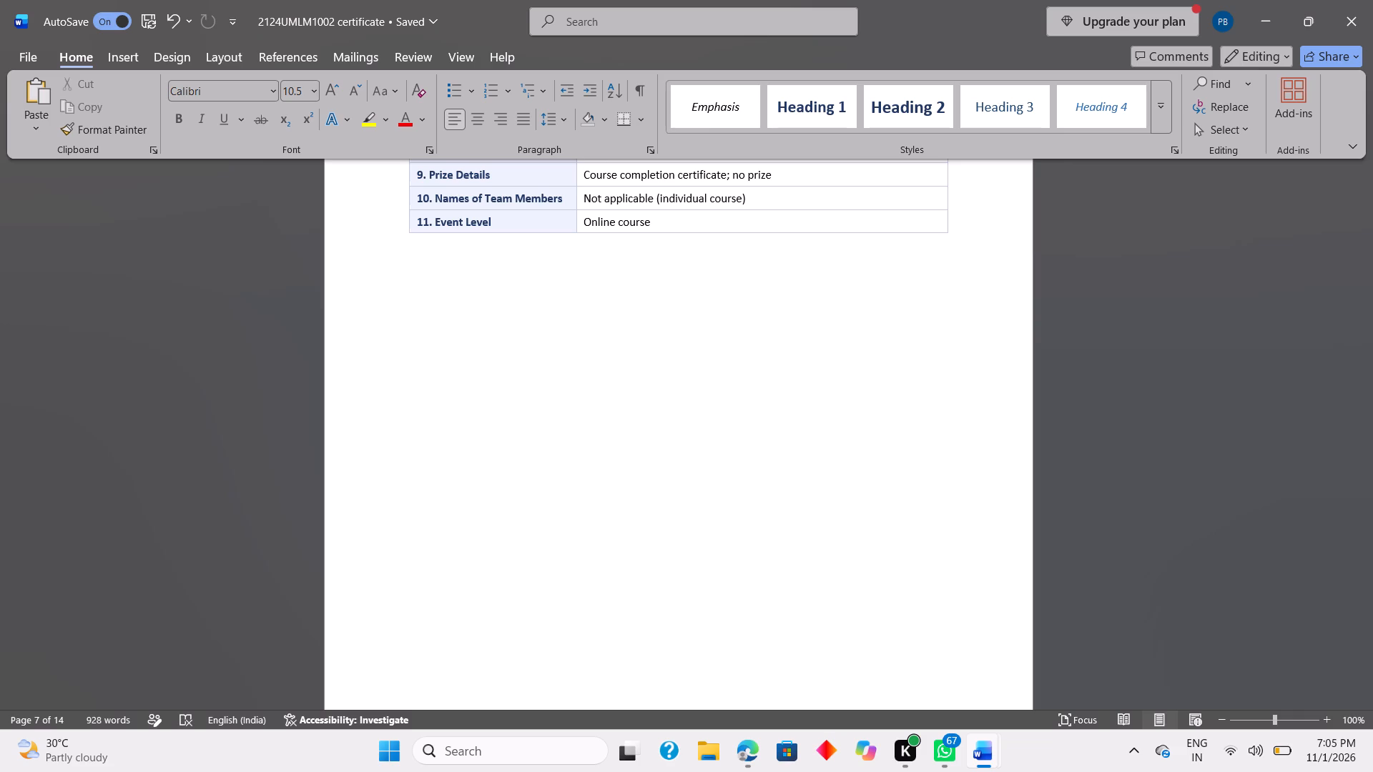
scroll(478, 516, up, 3)
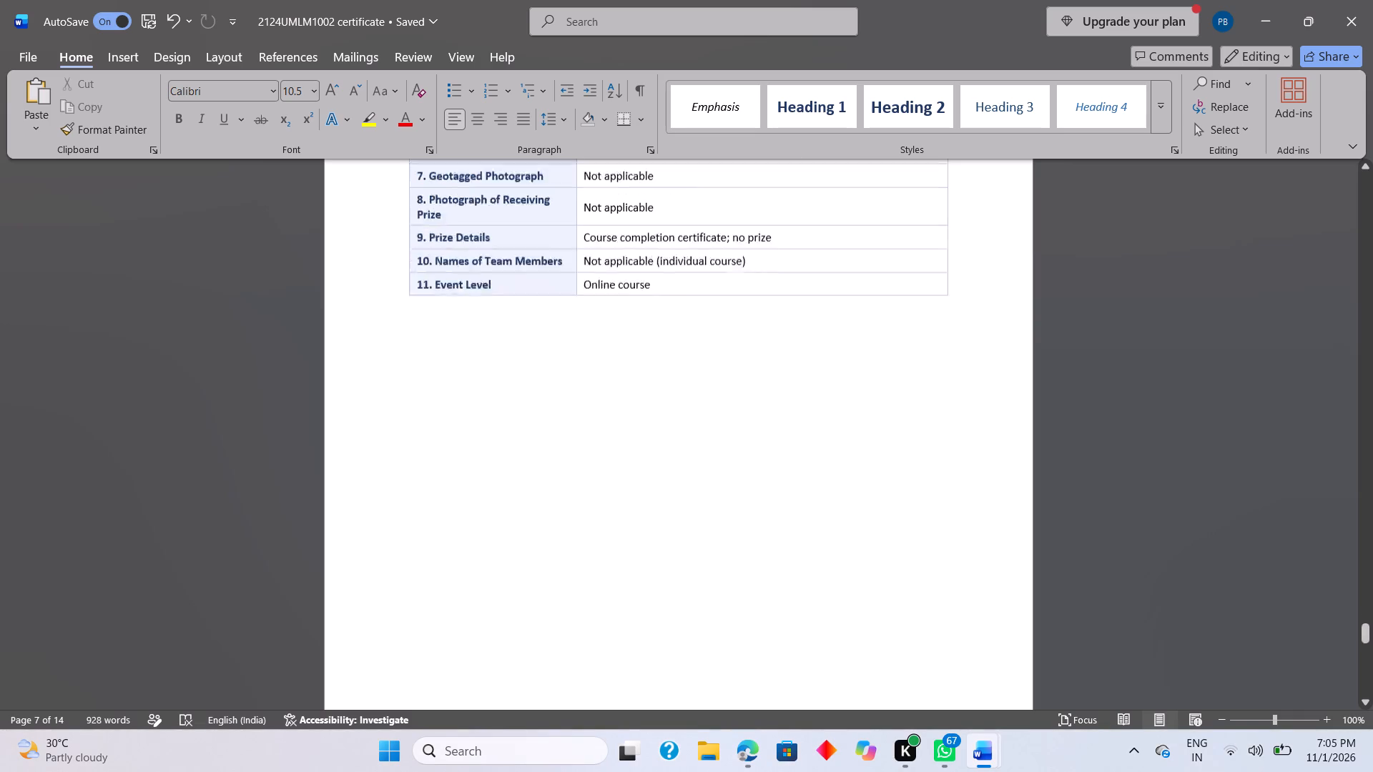
scroll(478, 516, up, 5)
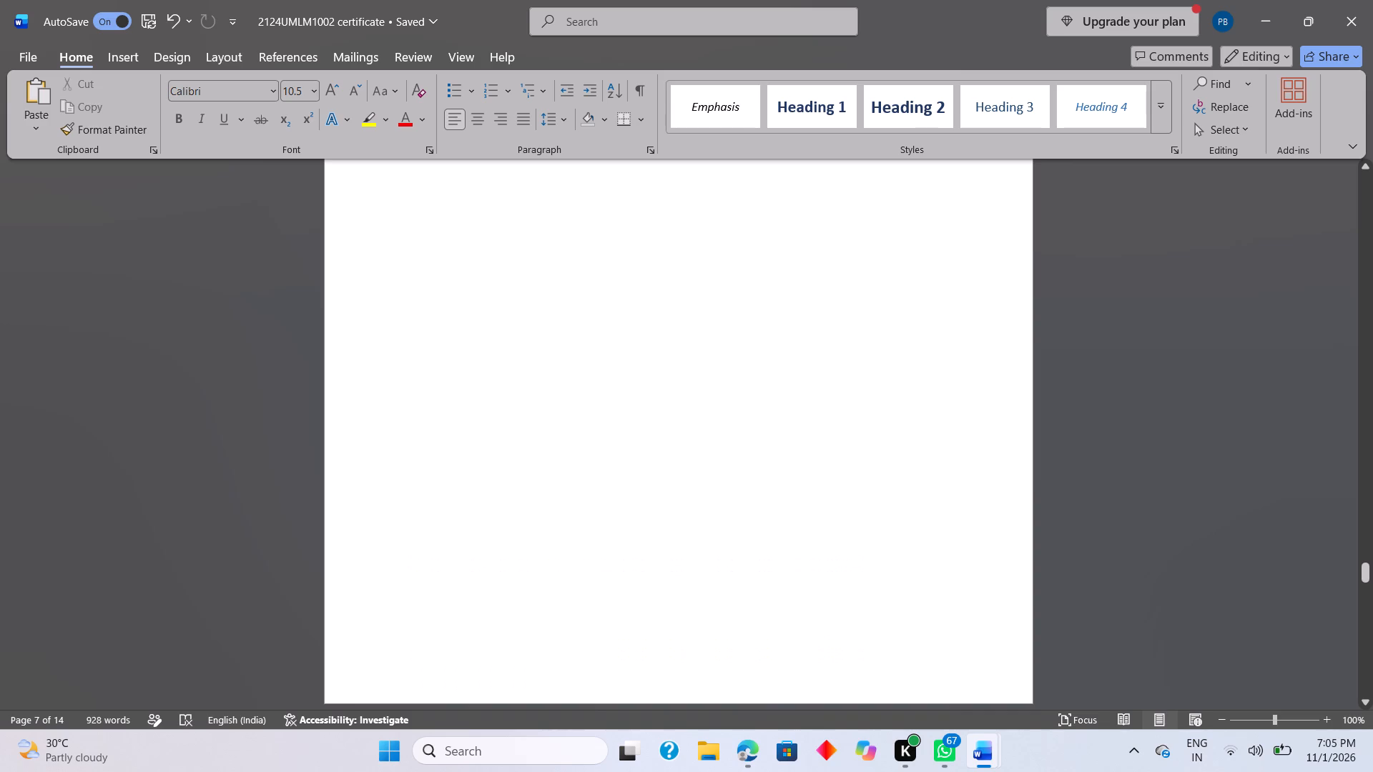
scroll(478, 516, up, 9)
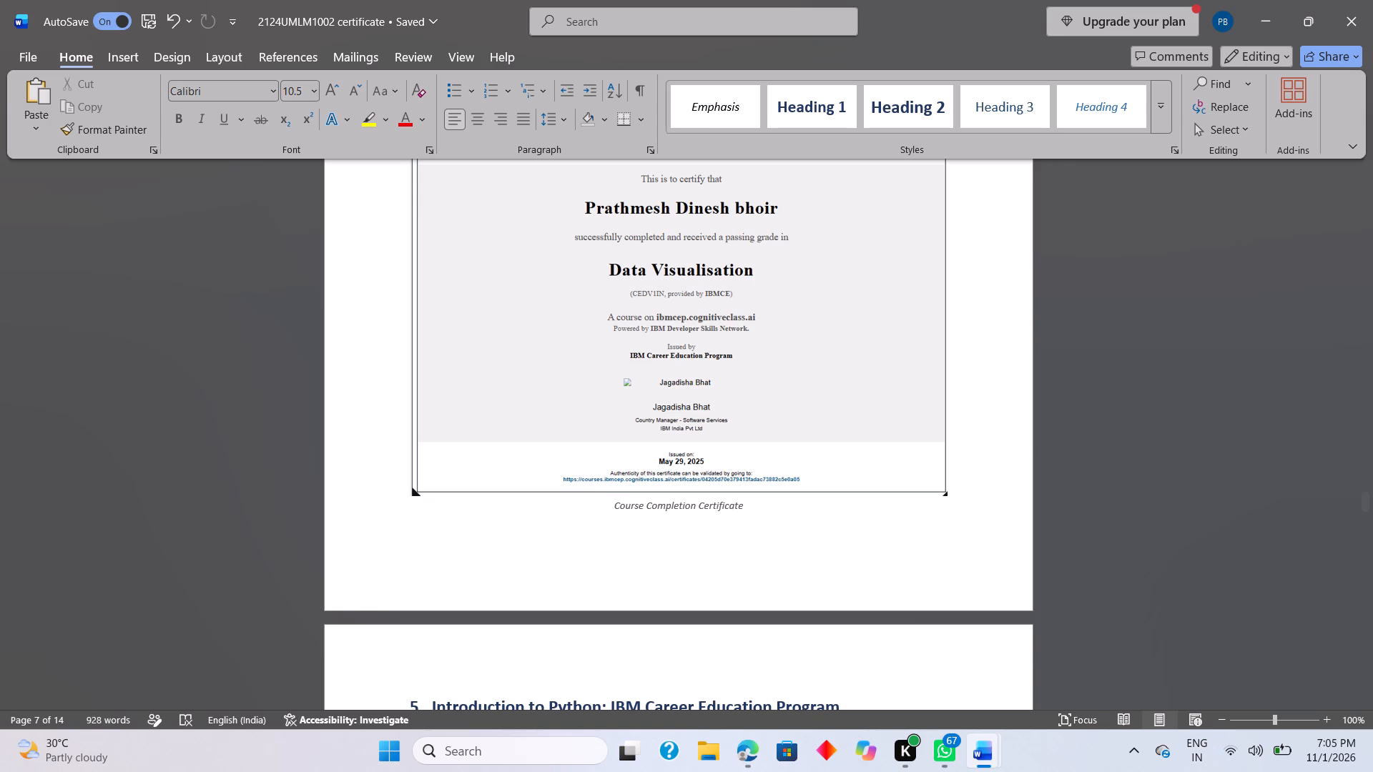
scroll(478, 516, down, 10)
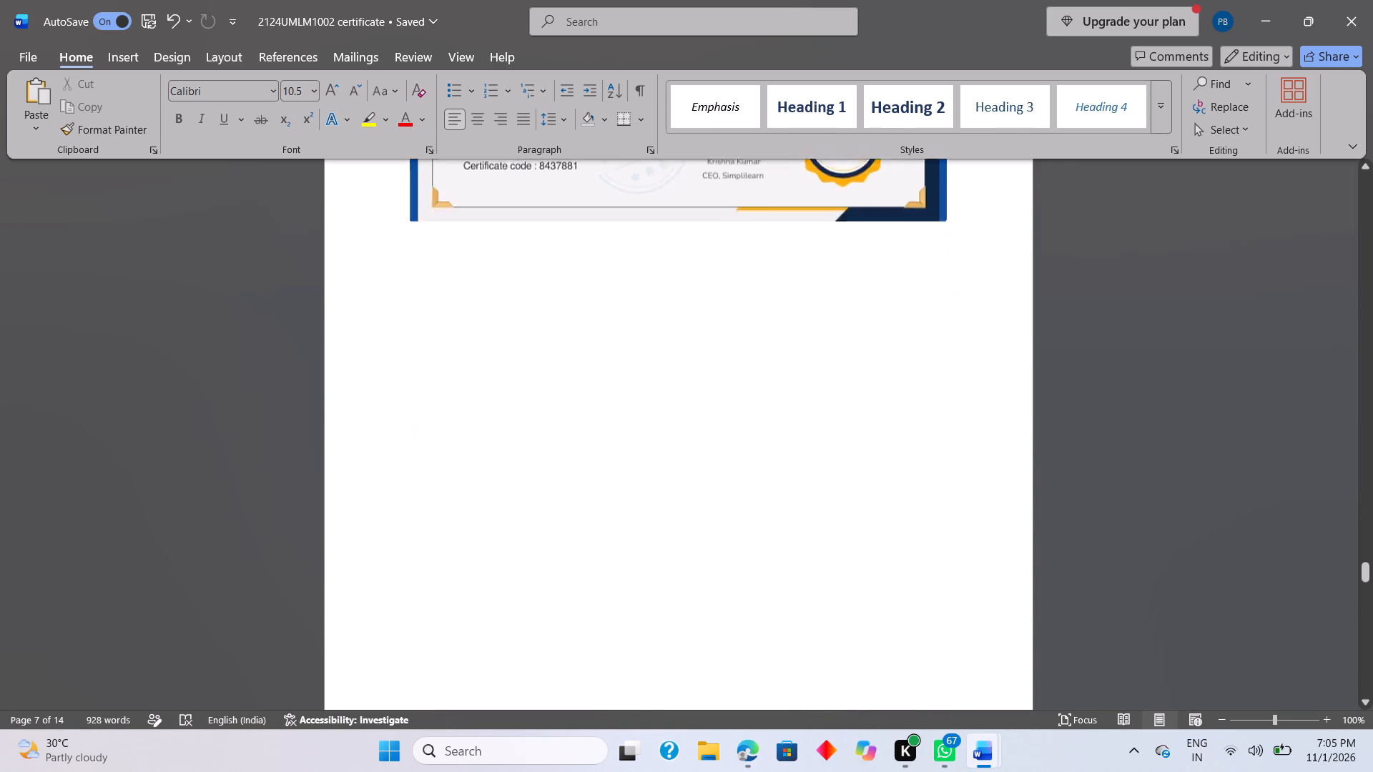
scroll(478, 516, up, 1)
scroll(478, 516, down, 14)
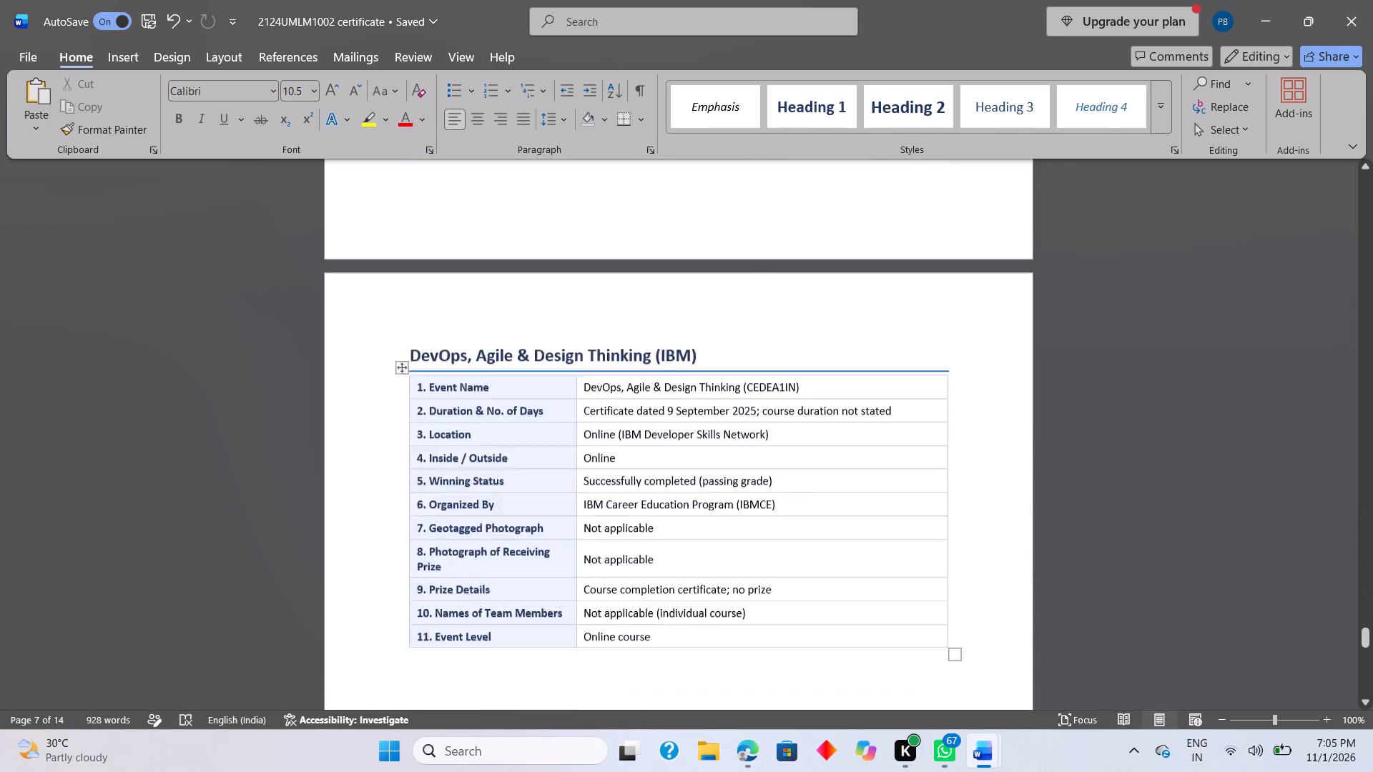
scroll(478, 516, down, 8)
Review the report again from the Summary of Events and Achievements table through the event certificates and the Introduction to Python section.
scroll(478, 516, up, 9)
scroll(478, 516, up, 12)
scroll(478, 516, down, 6)
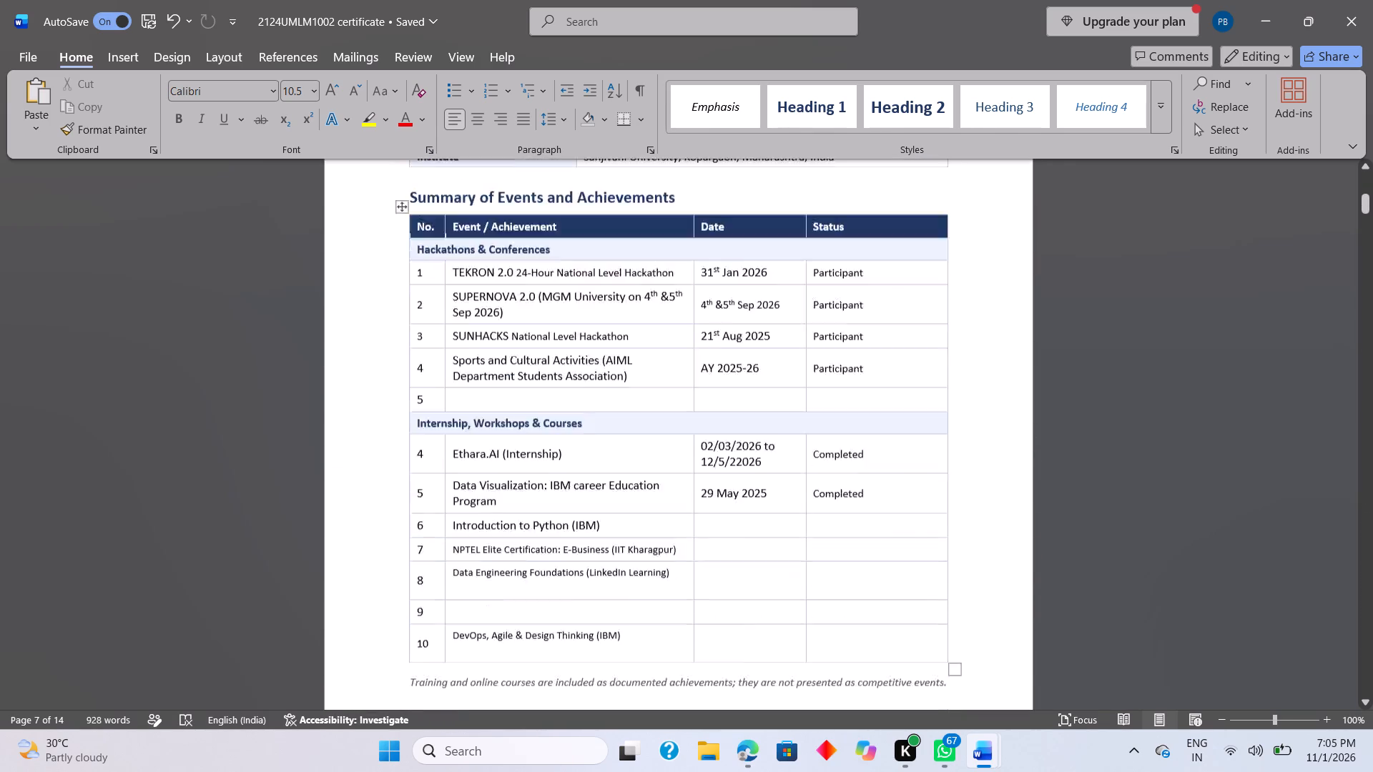
scroll(478, 516, down, 8)
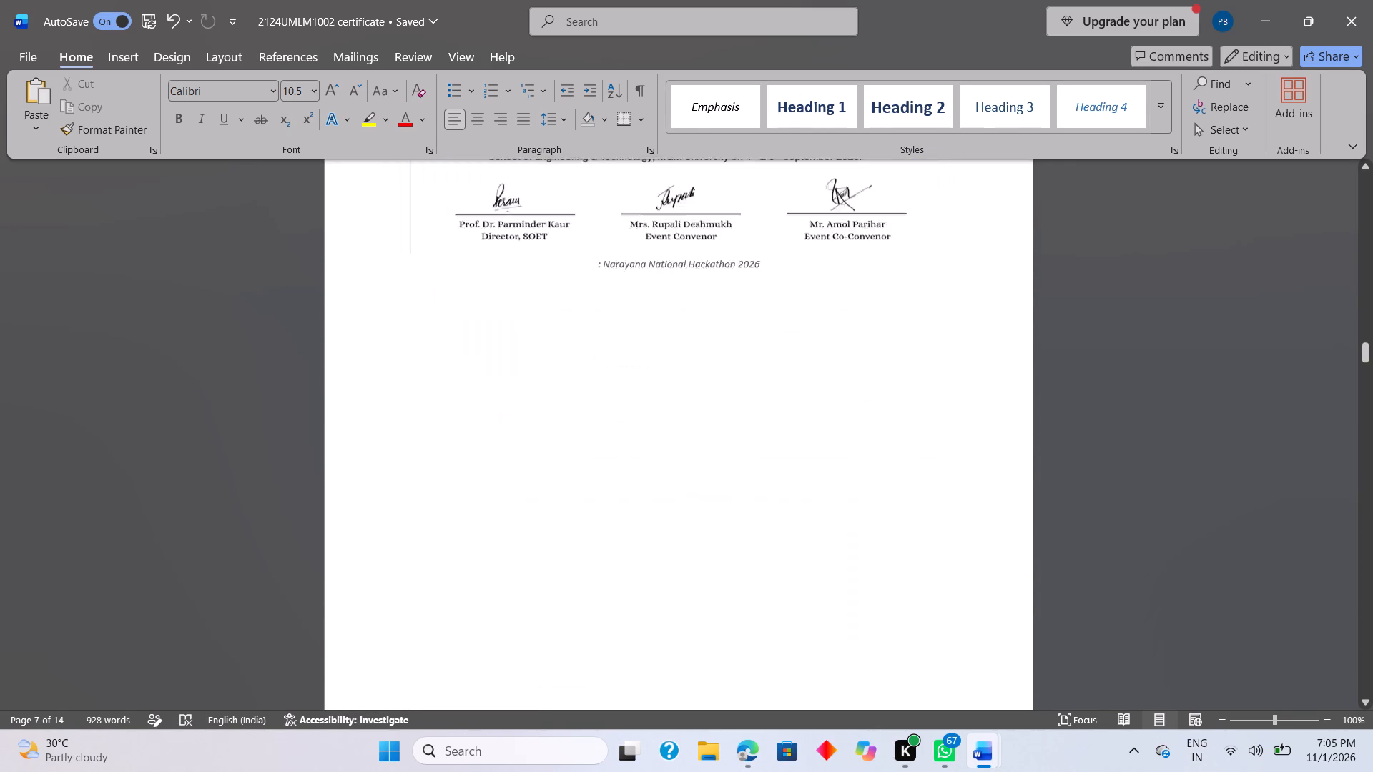
scroll(478, 516, down, 1)
scroll(478, 516, up, 3)
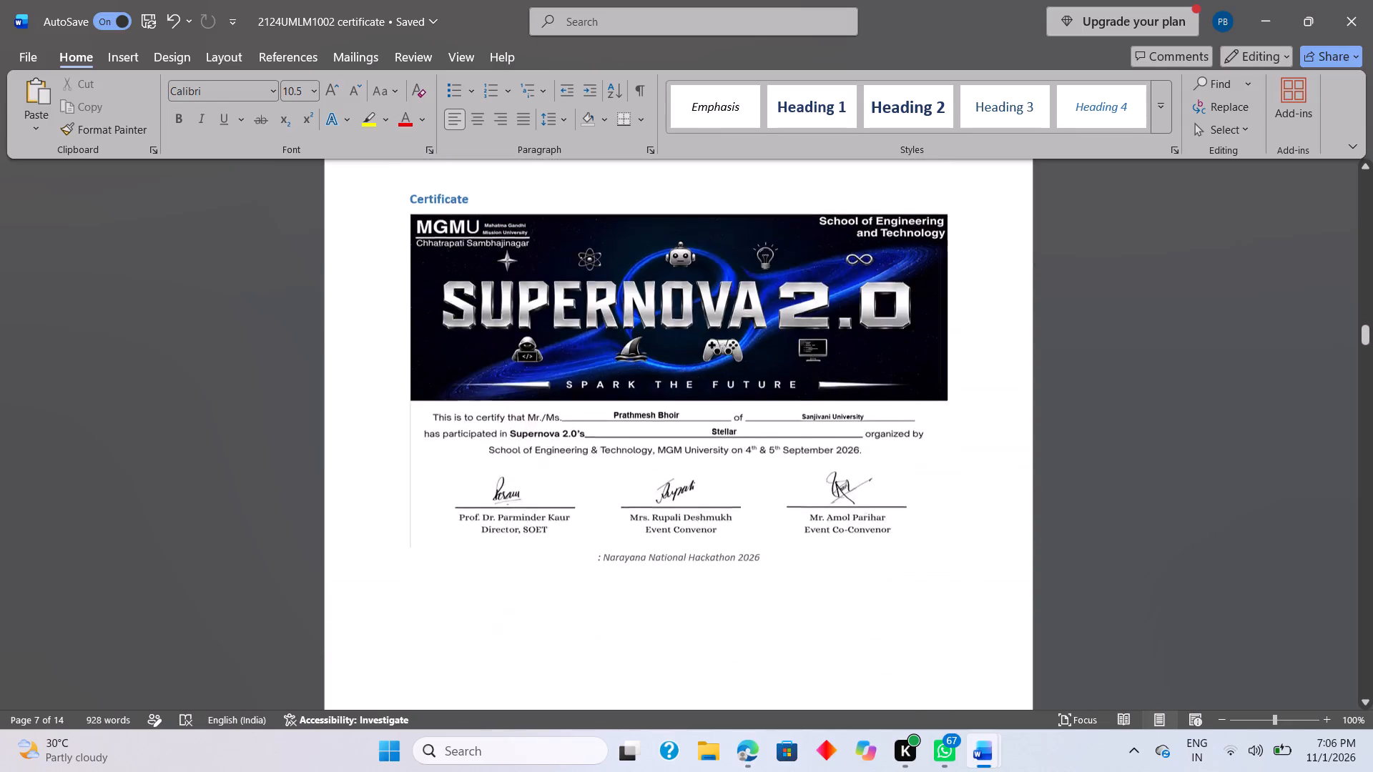
scroll(478, 516, down, 9)
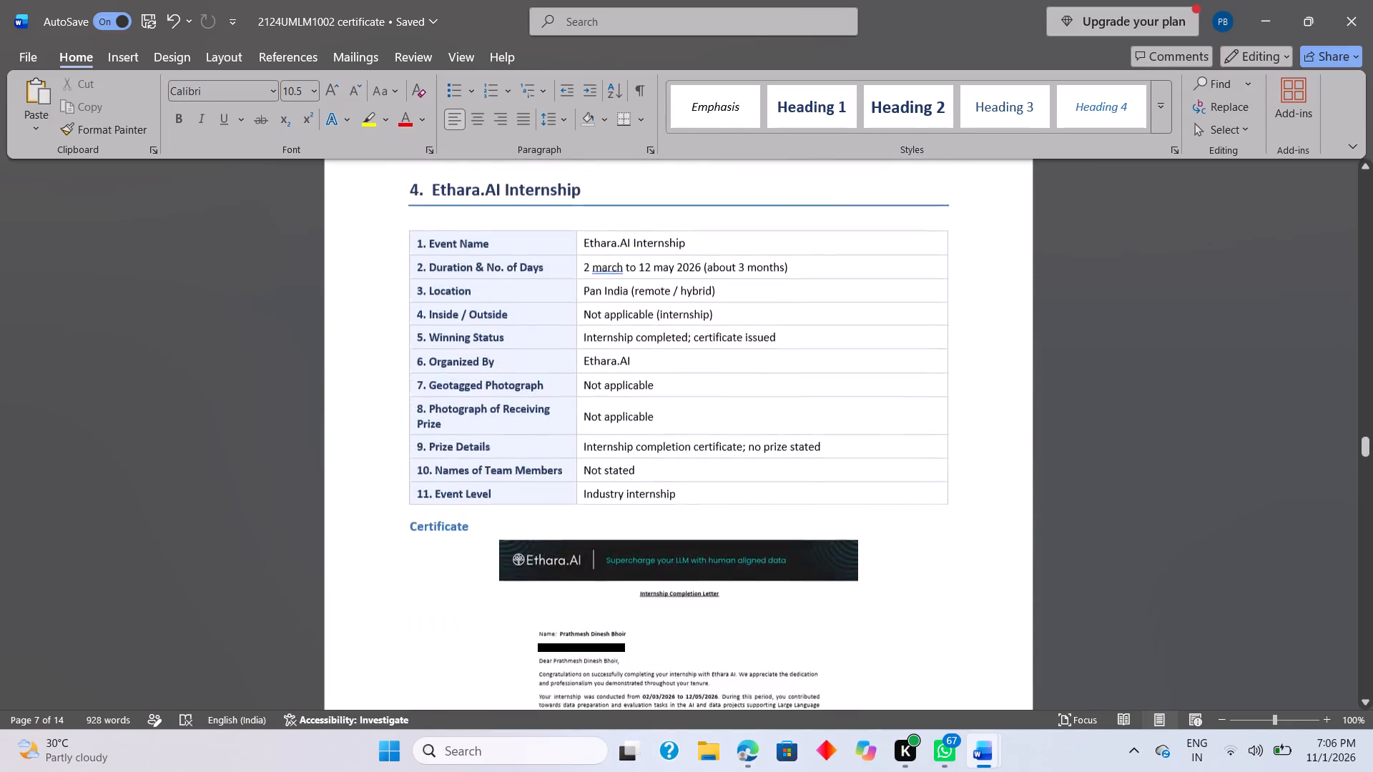
scroll(478, 516, down, 6)
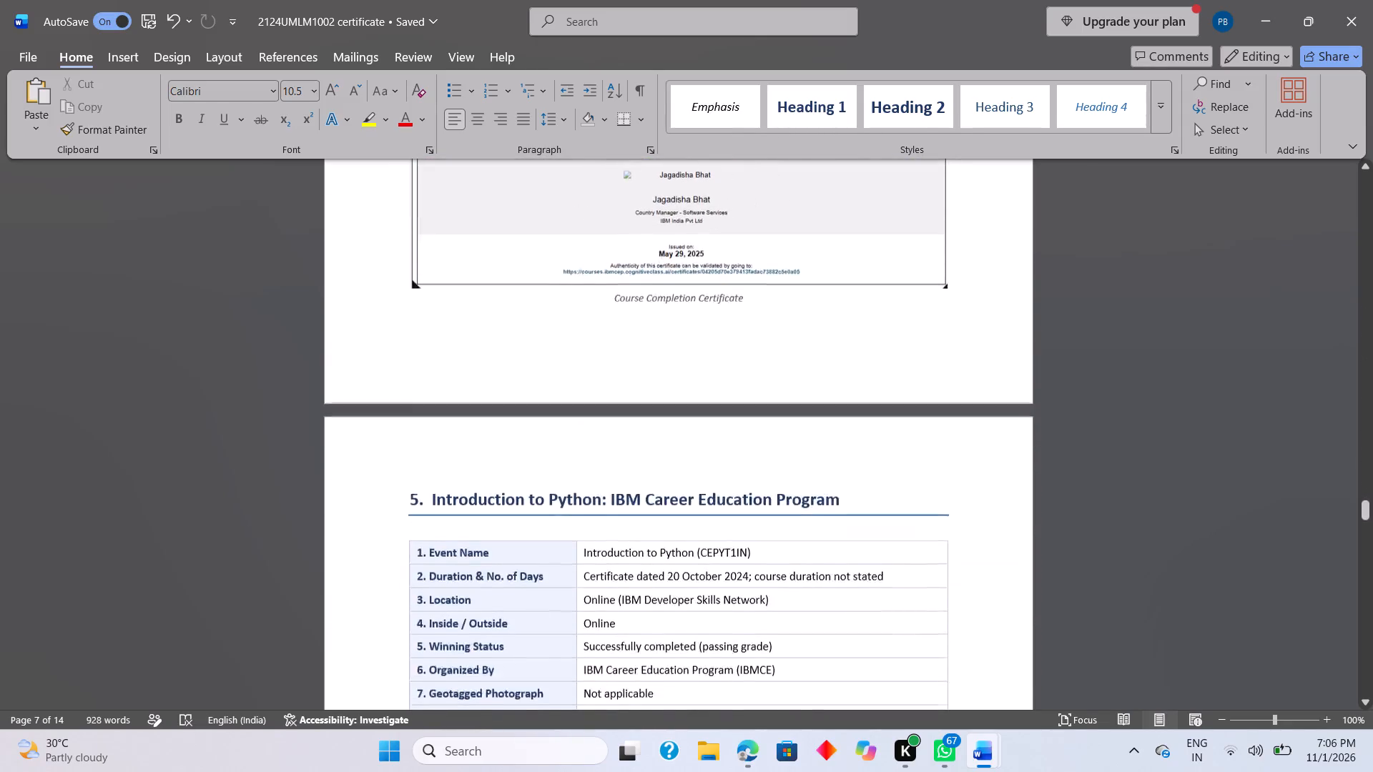
scroll(478, 516, down, 5)
scroll(478, 516, up, 1)
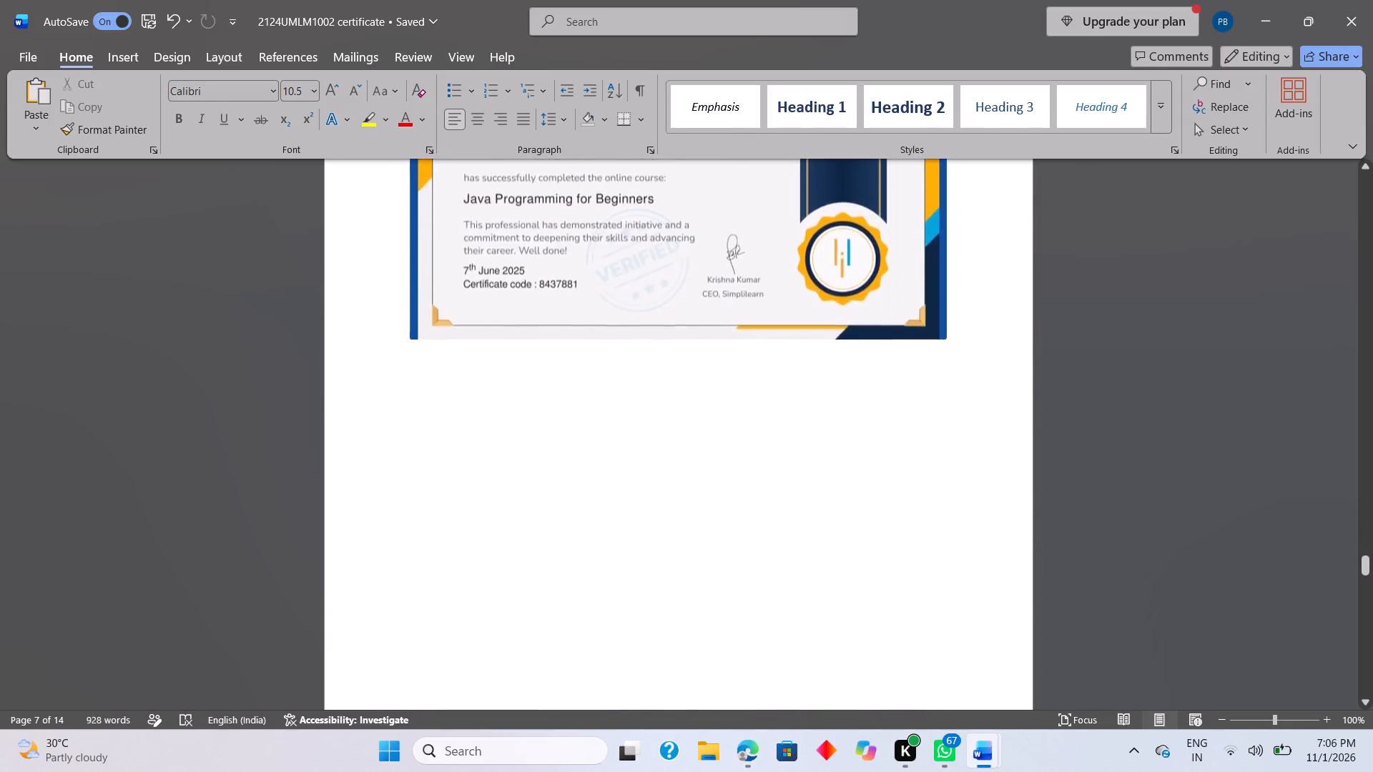
scroll(478, 516, up, 4)
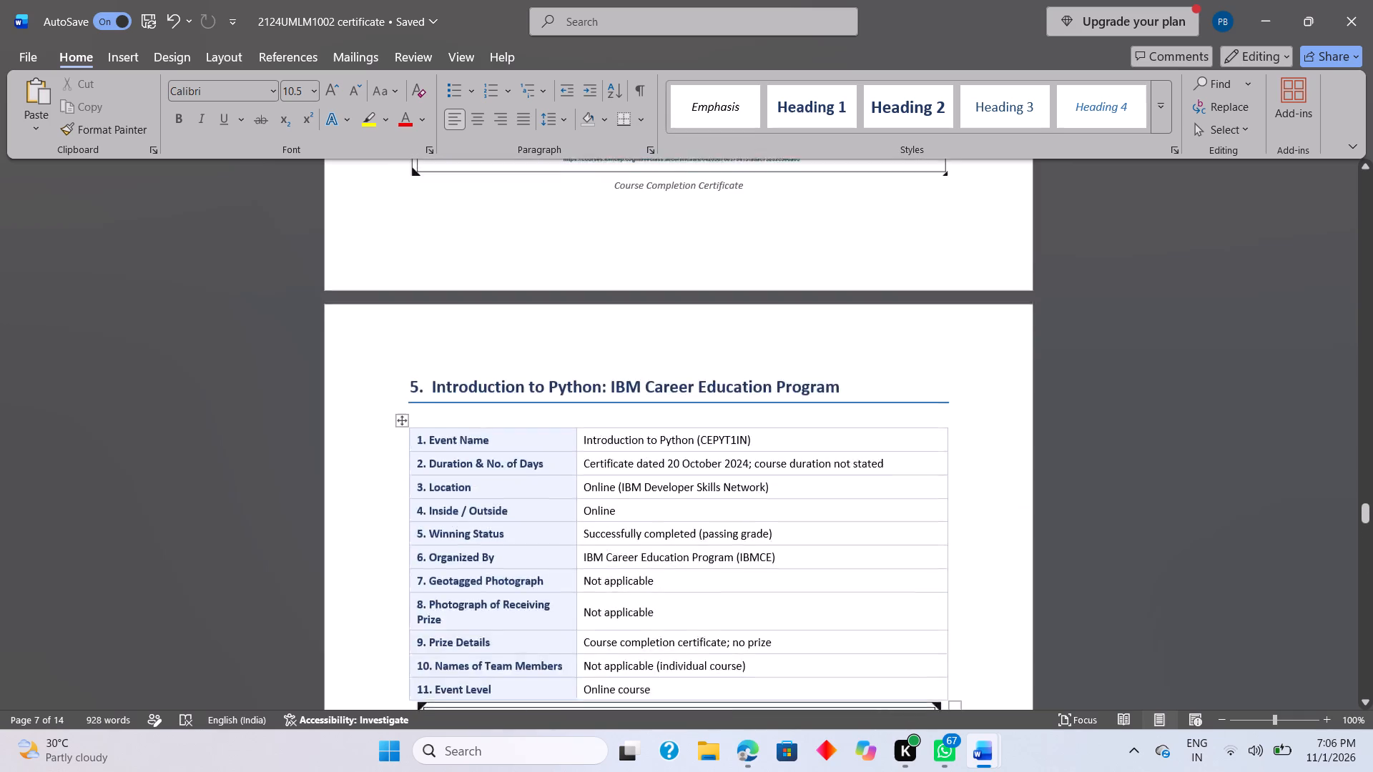
scroll(478, 516, down, 2)
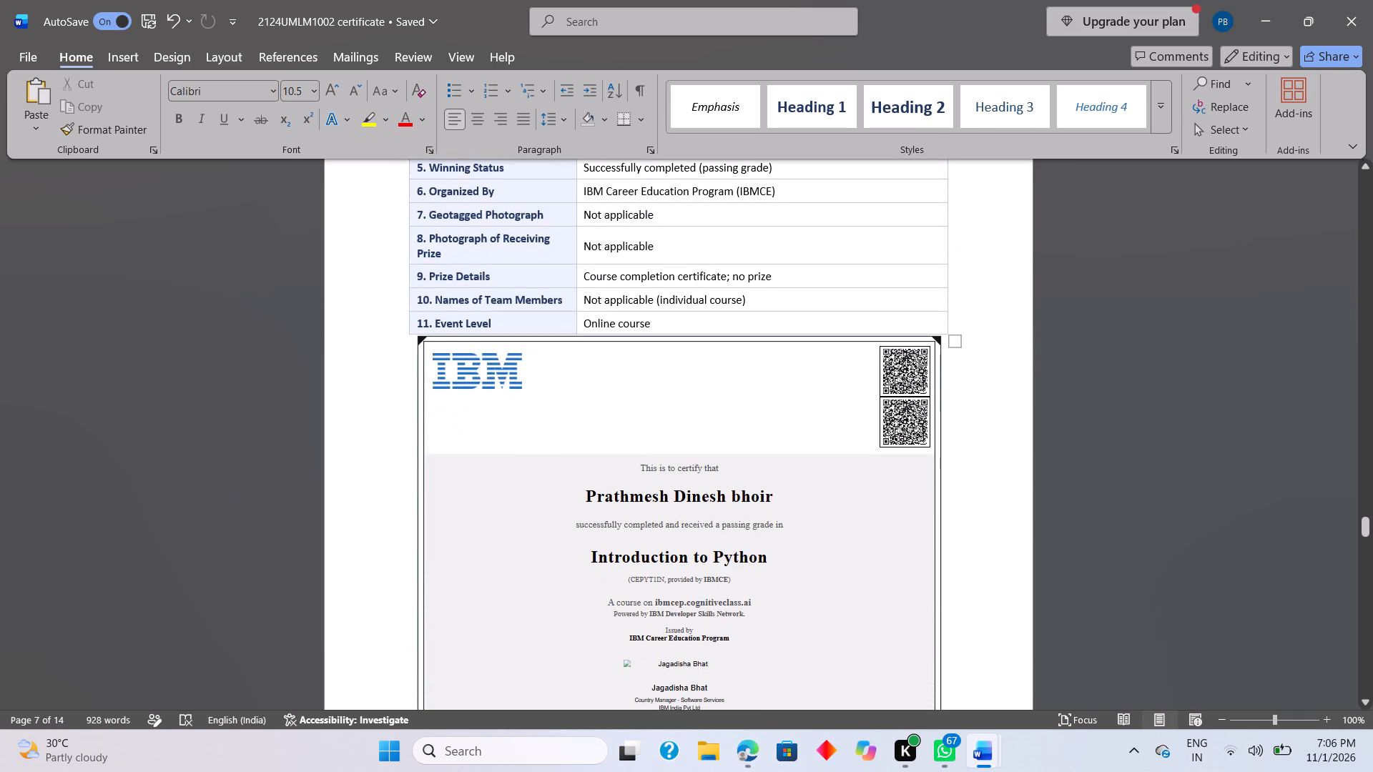
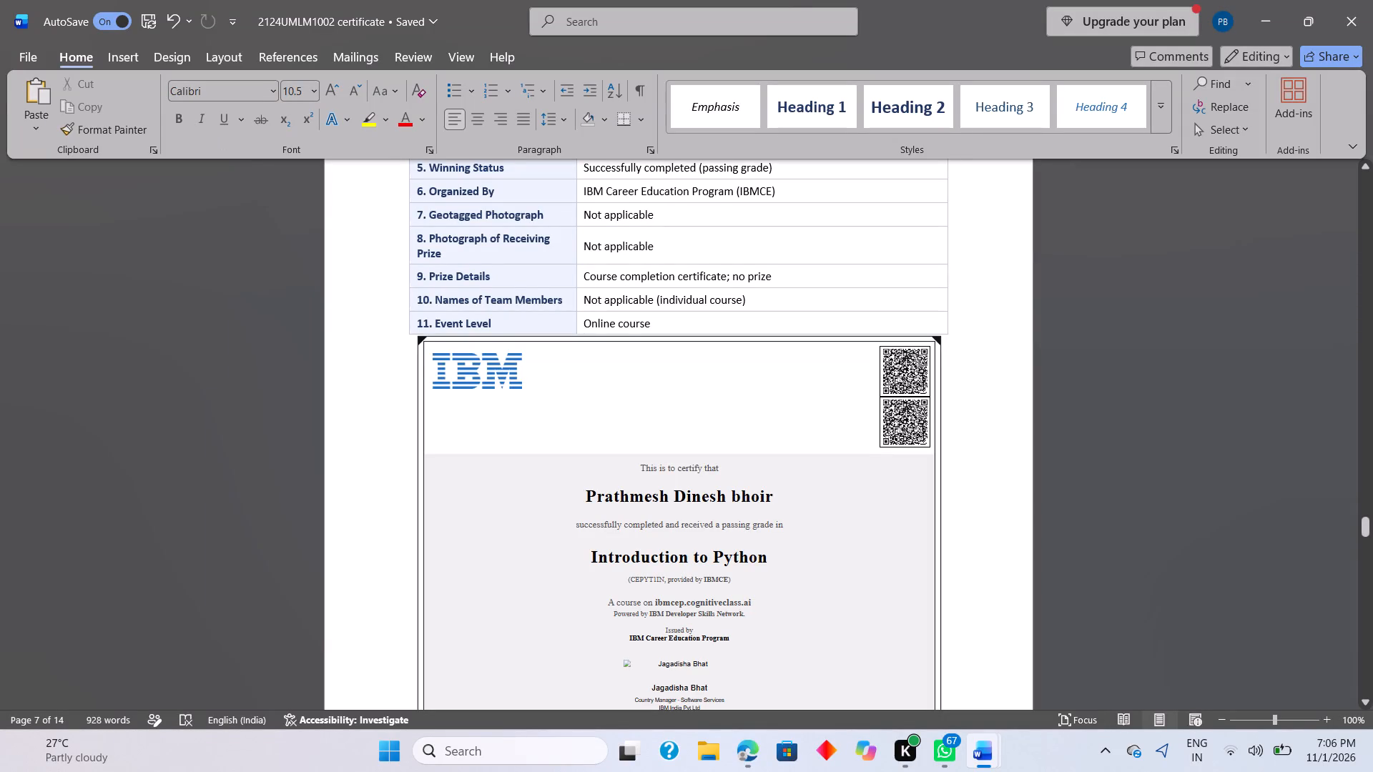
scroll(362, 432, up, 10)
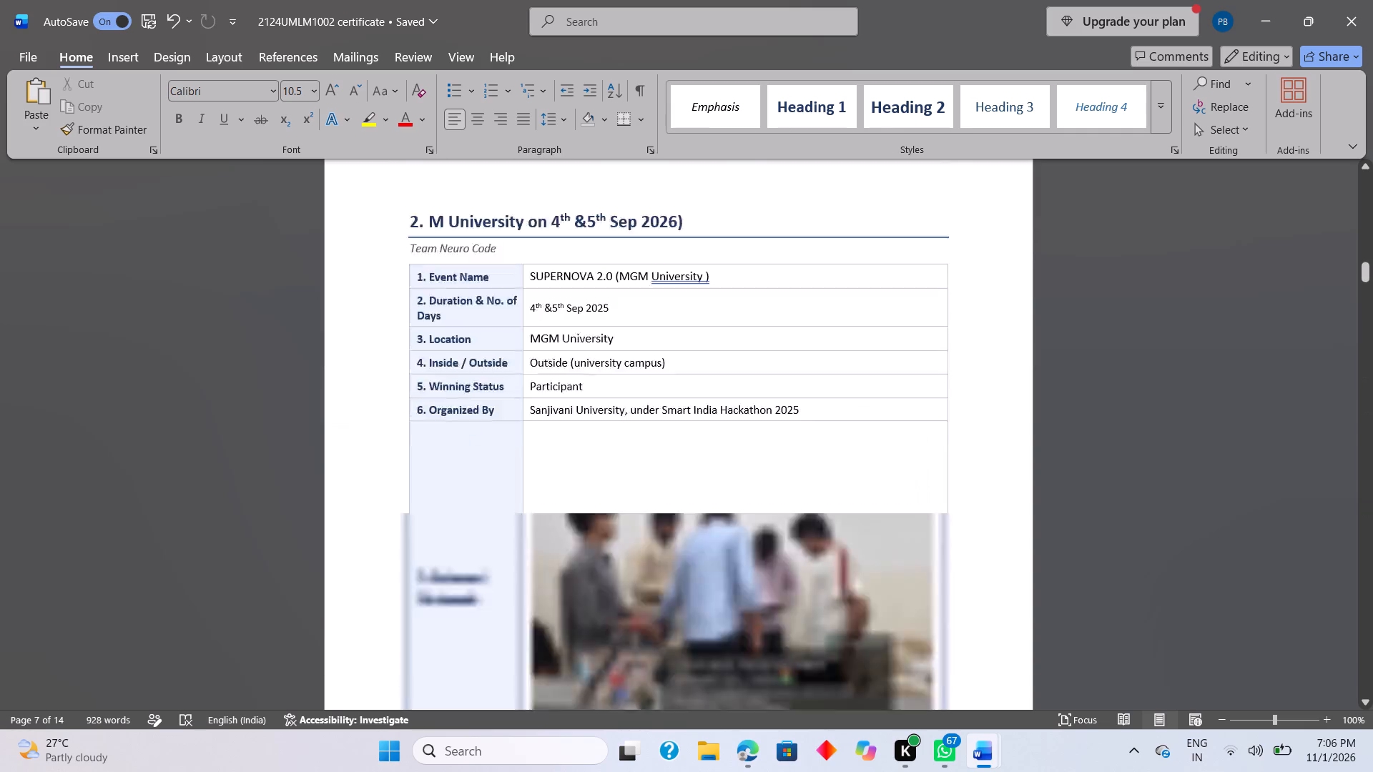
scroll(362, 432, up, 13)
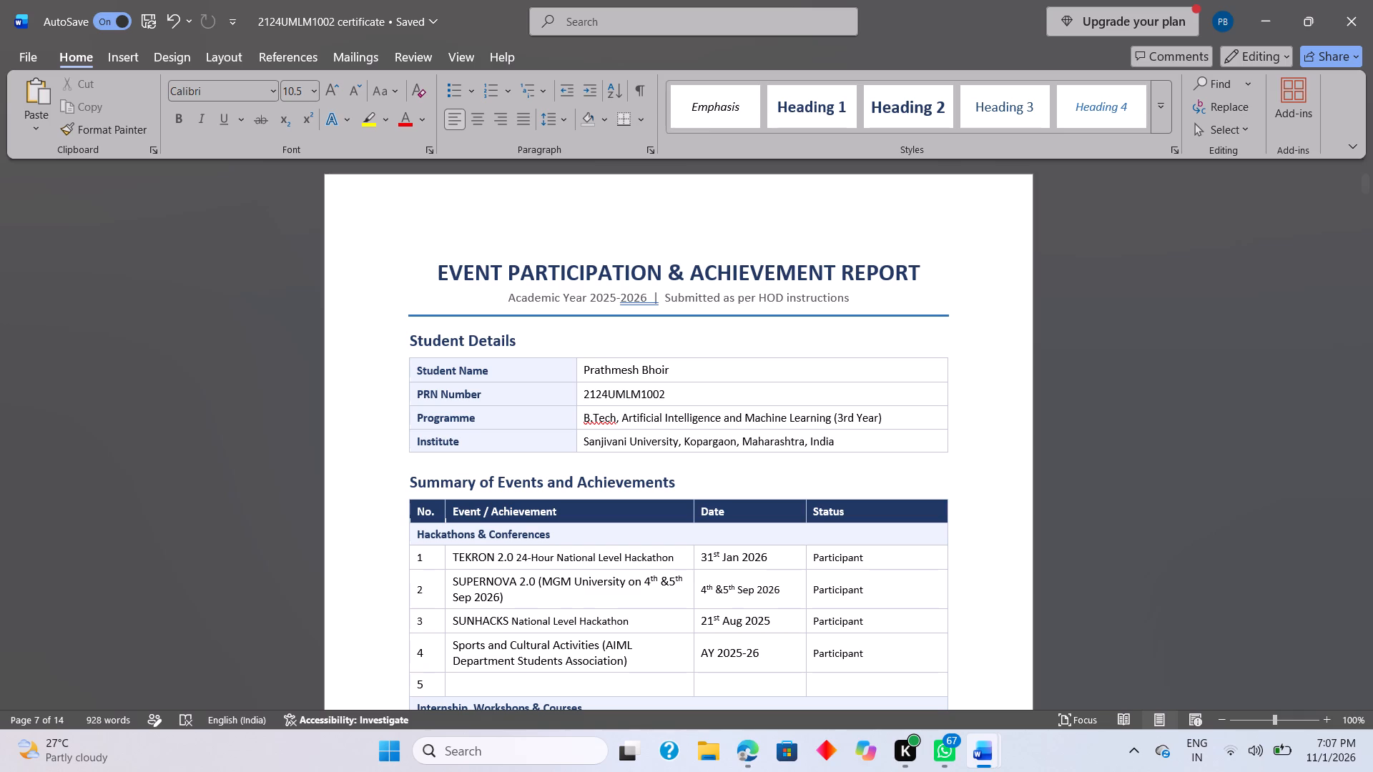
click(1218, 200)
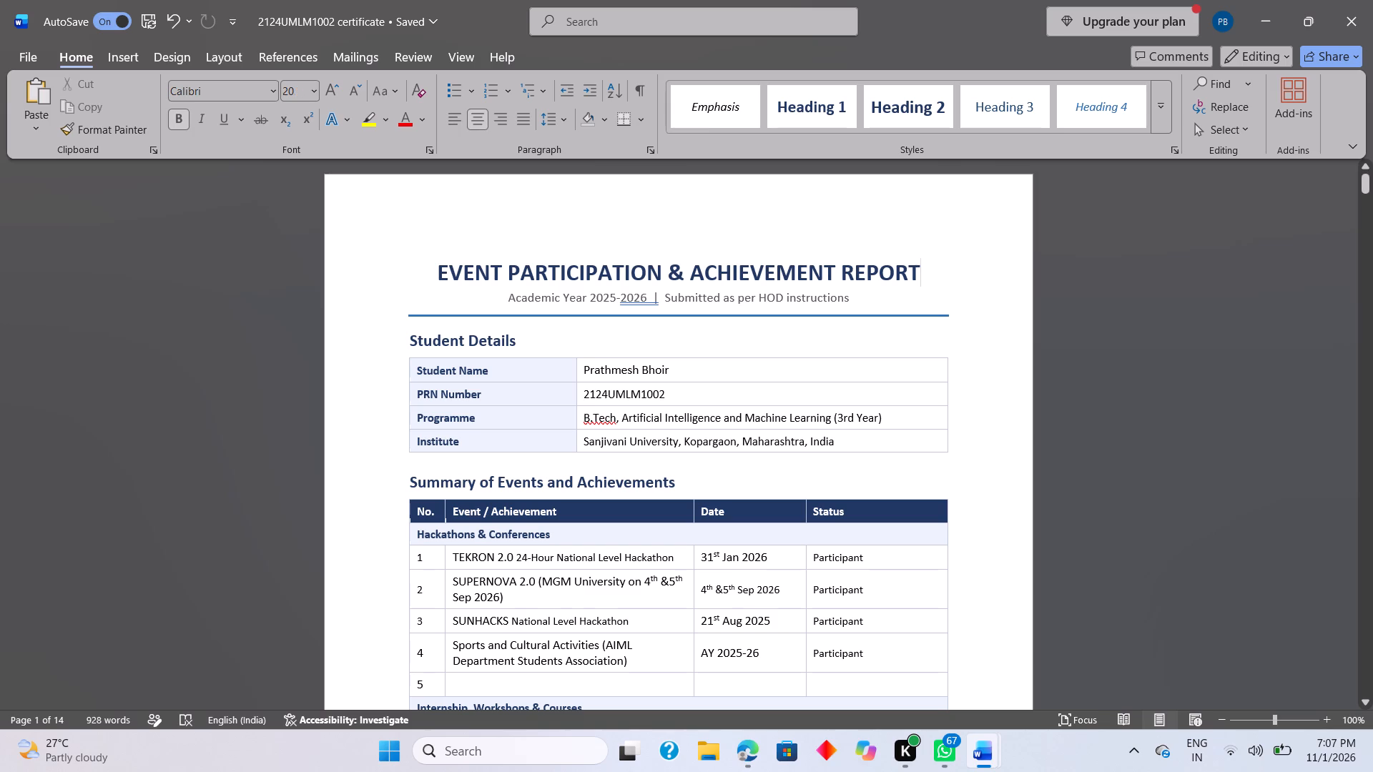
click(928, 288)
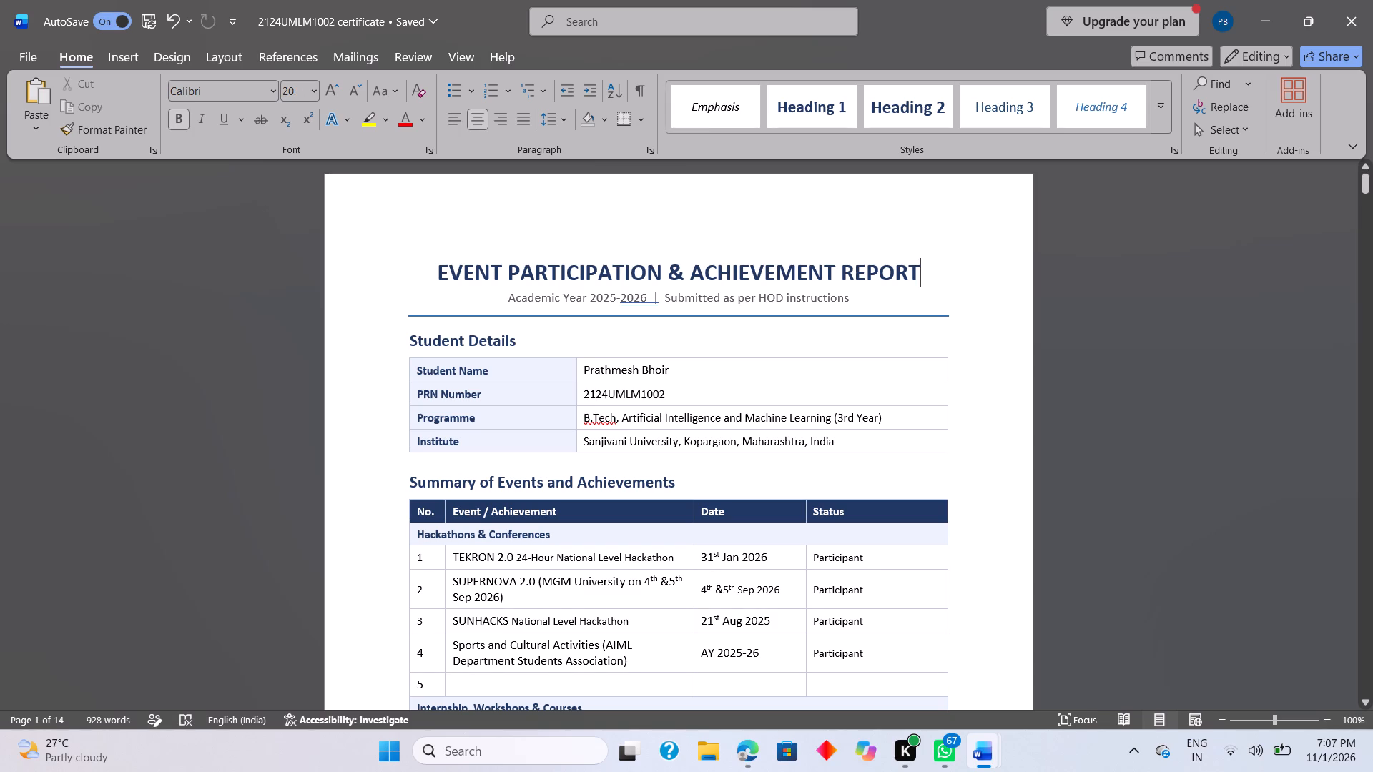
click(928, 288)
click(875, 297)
Open a new blank Word document and arrange it side by side with the event participation report.
click(492, 761)
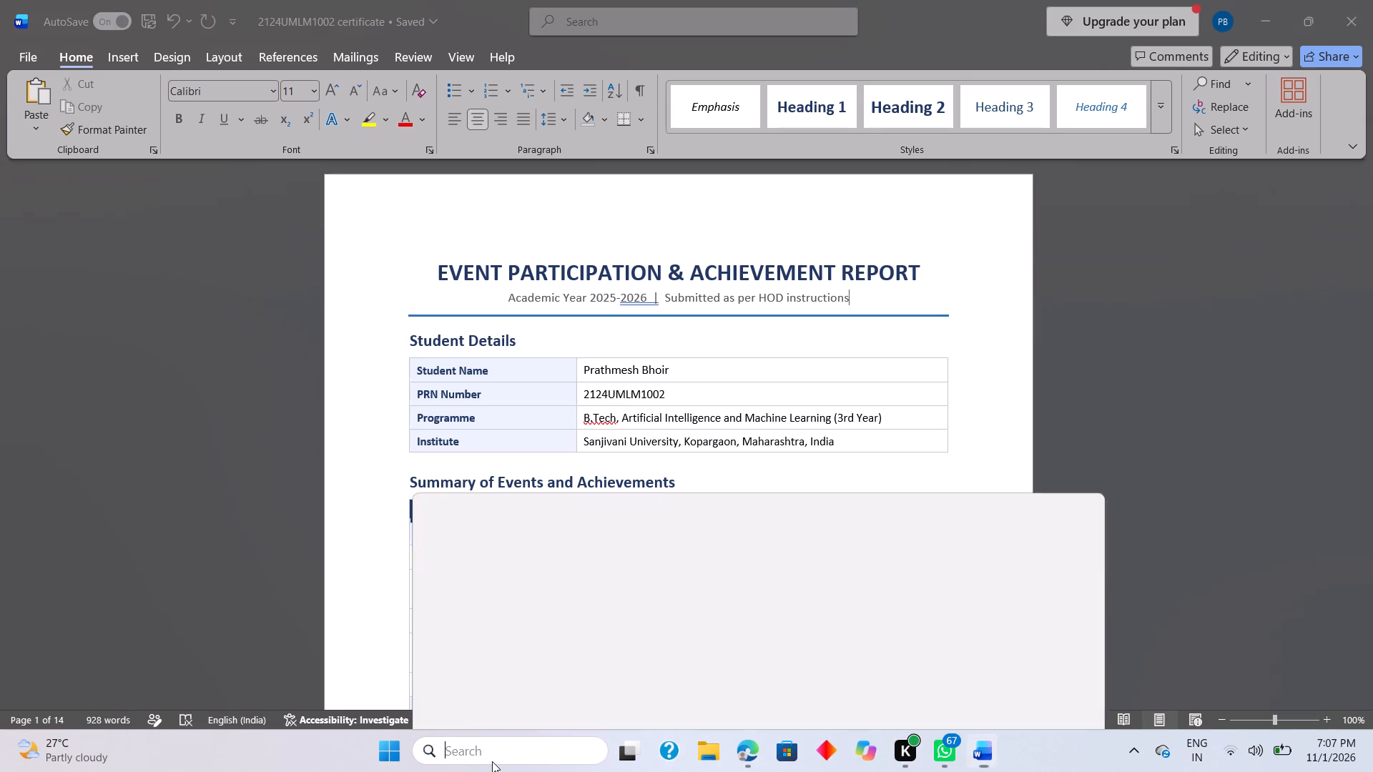
click(533, 144)
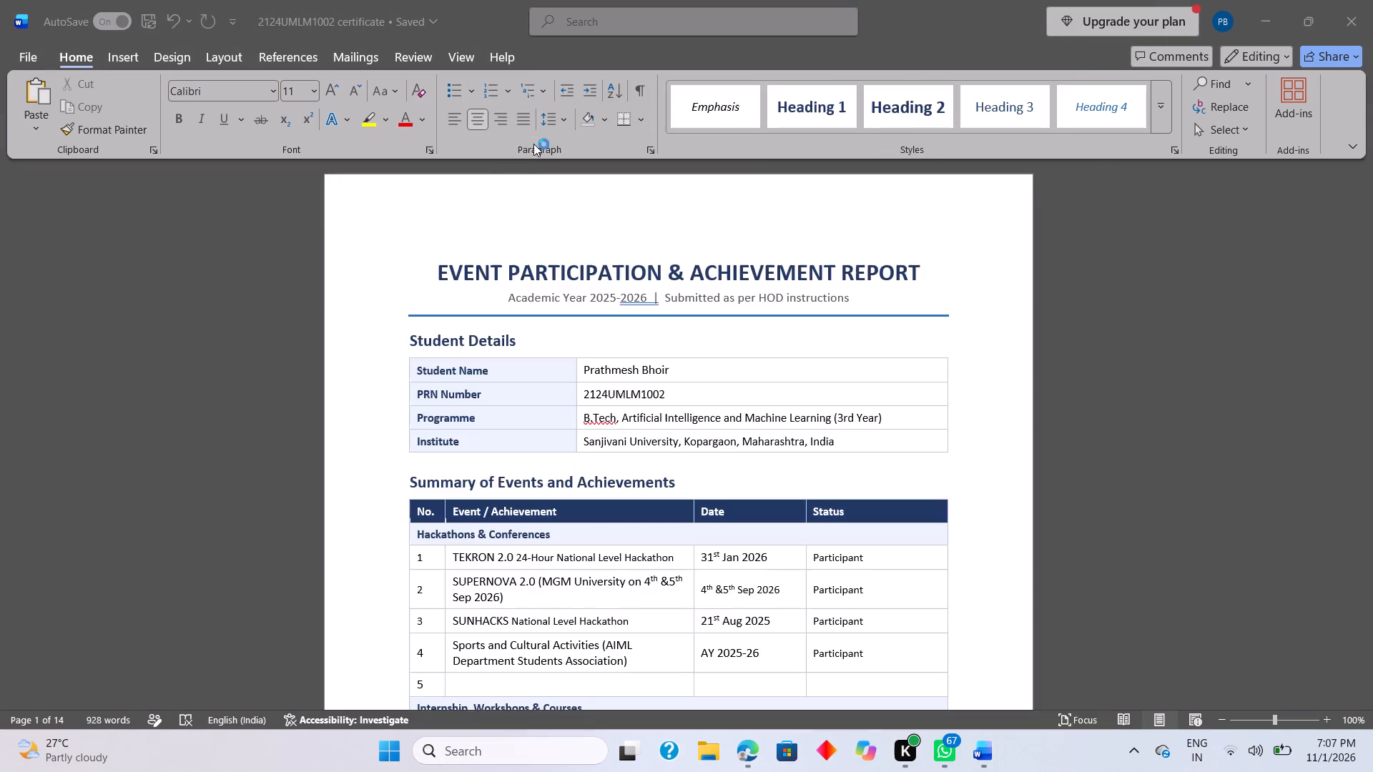
click(260, 231)
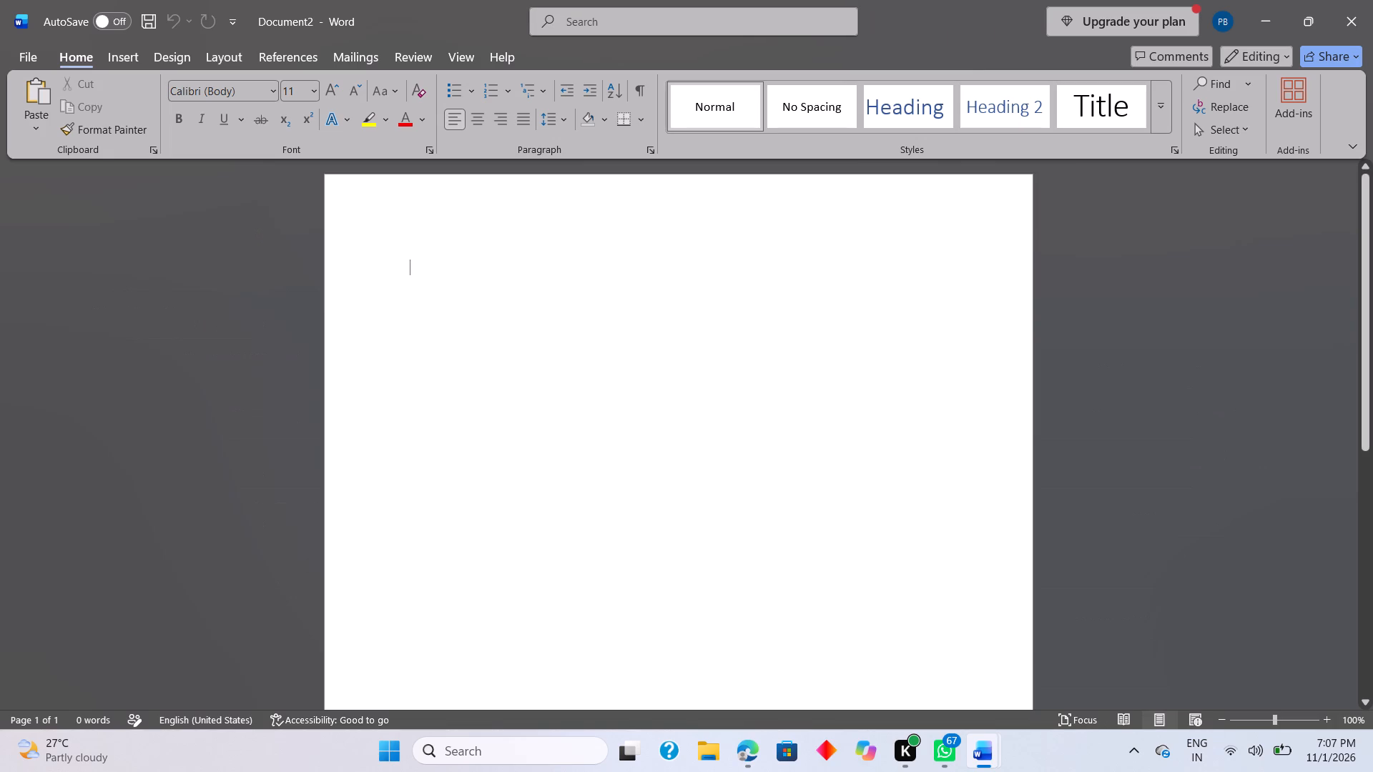
key(super+Right)
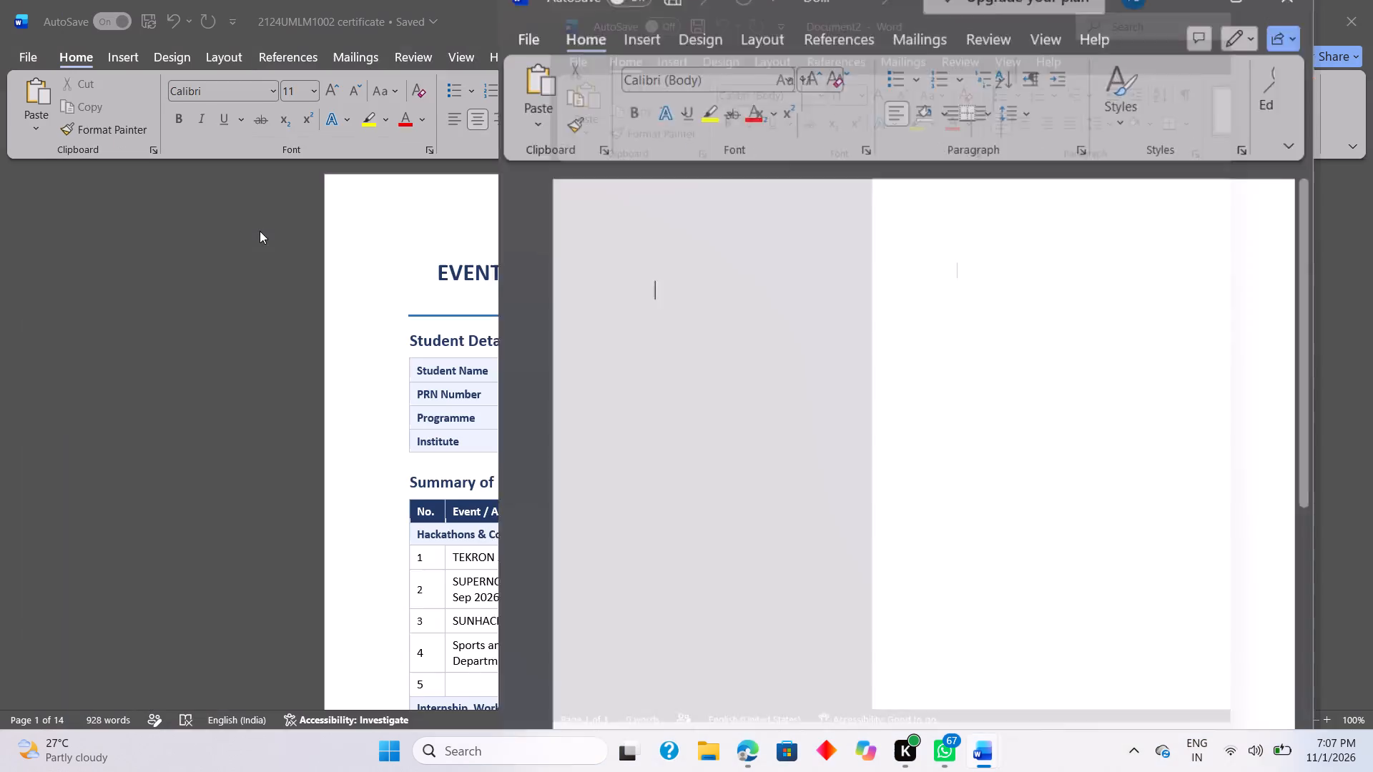
click(174, 217)
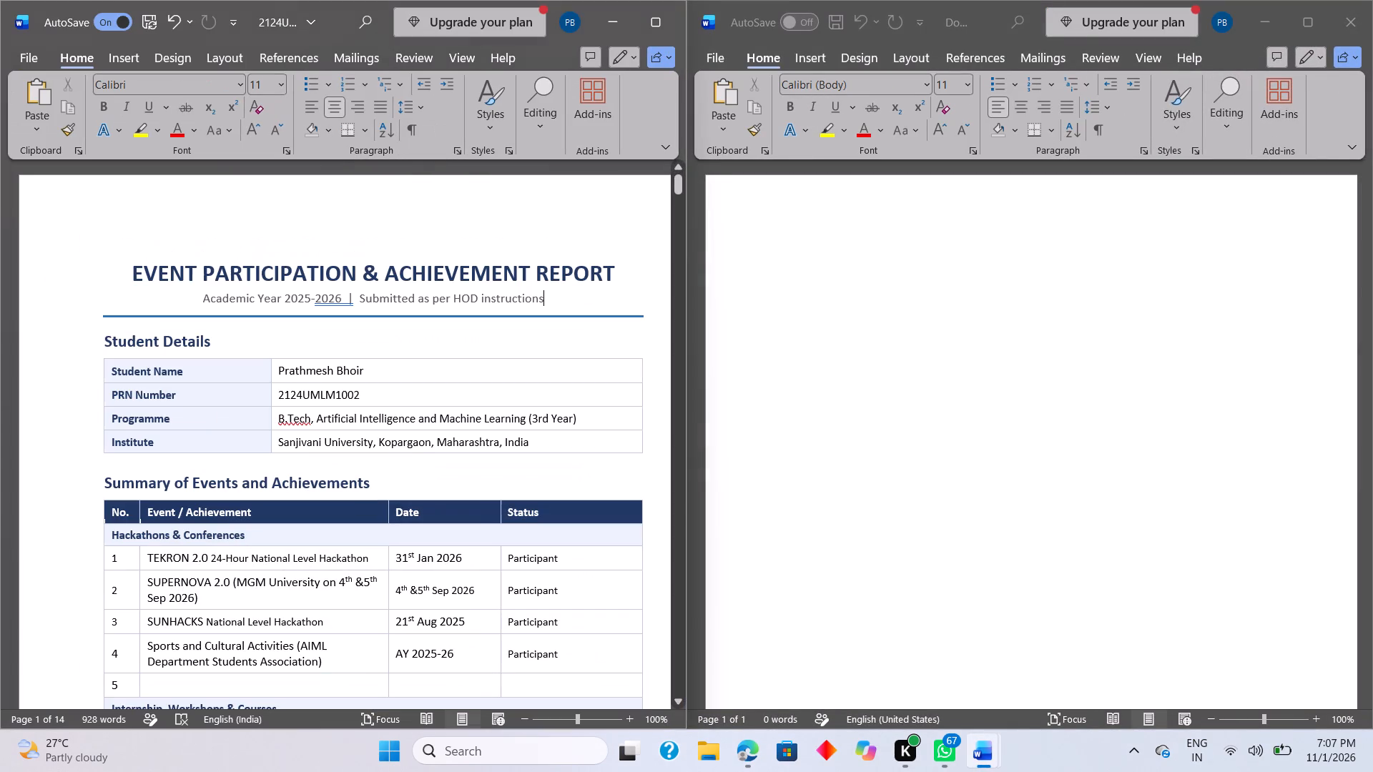
Copy the entire report, from the title to its last page, into the new blank document.
drag(132, 256, 280, 771)
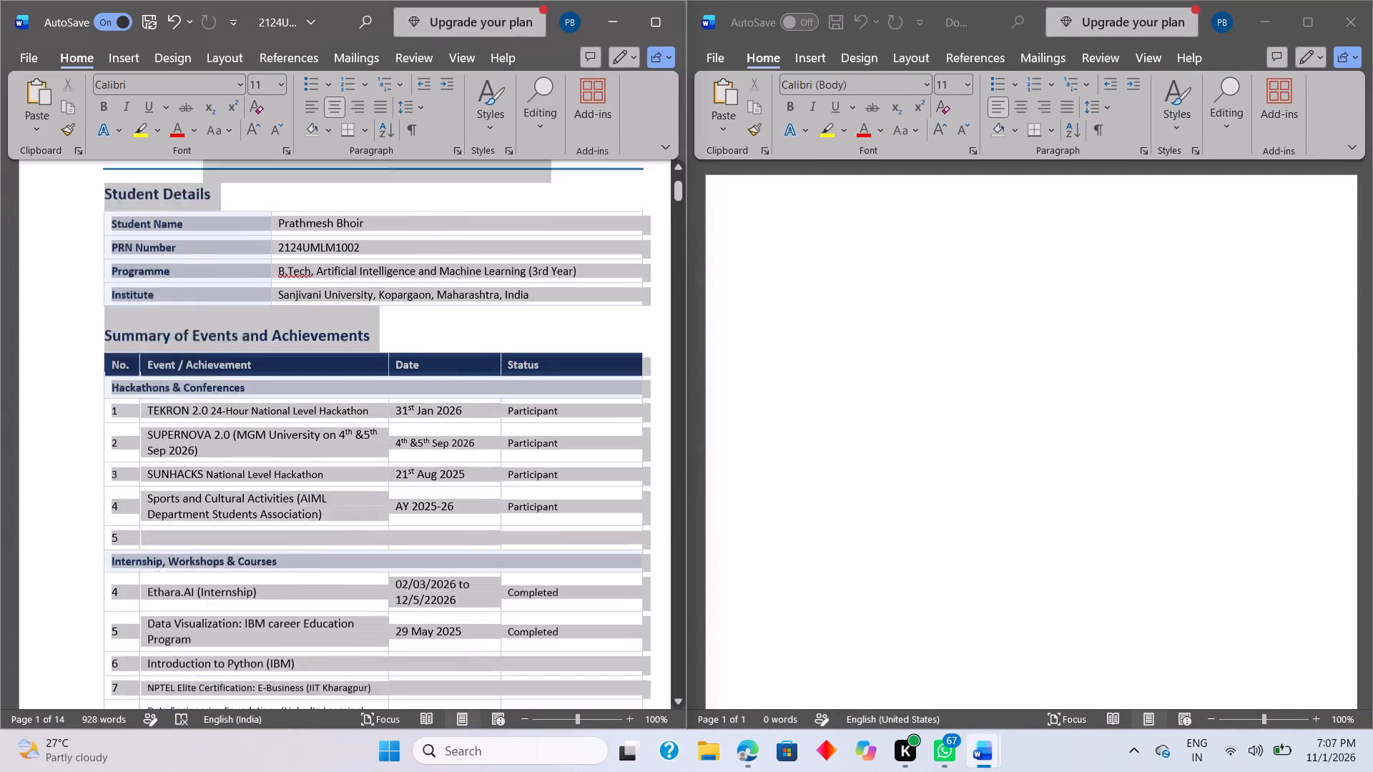
drag(280, 771, 279, 771)
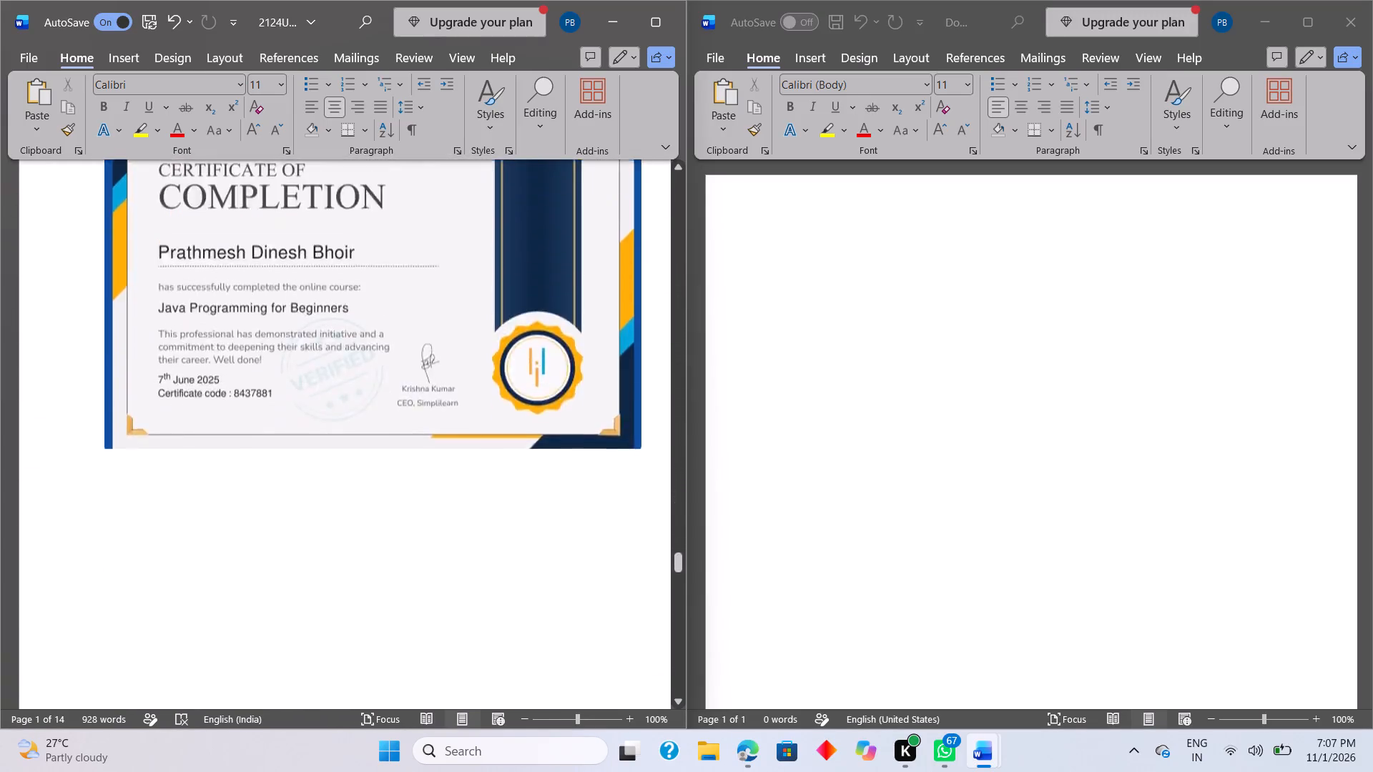
drag(279, 771, 258, 771)
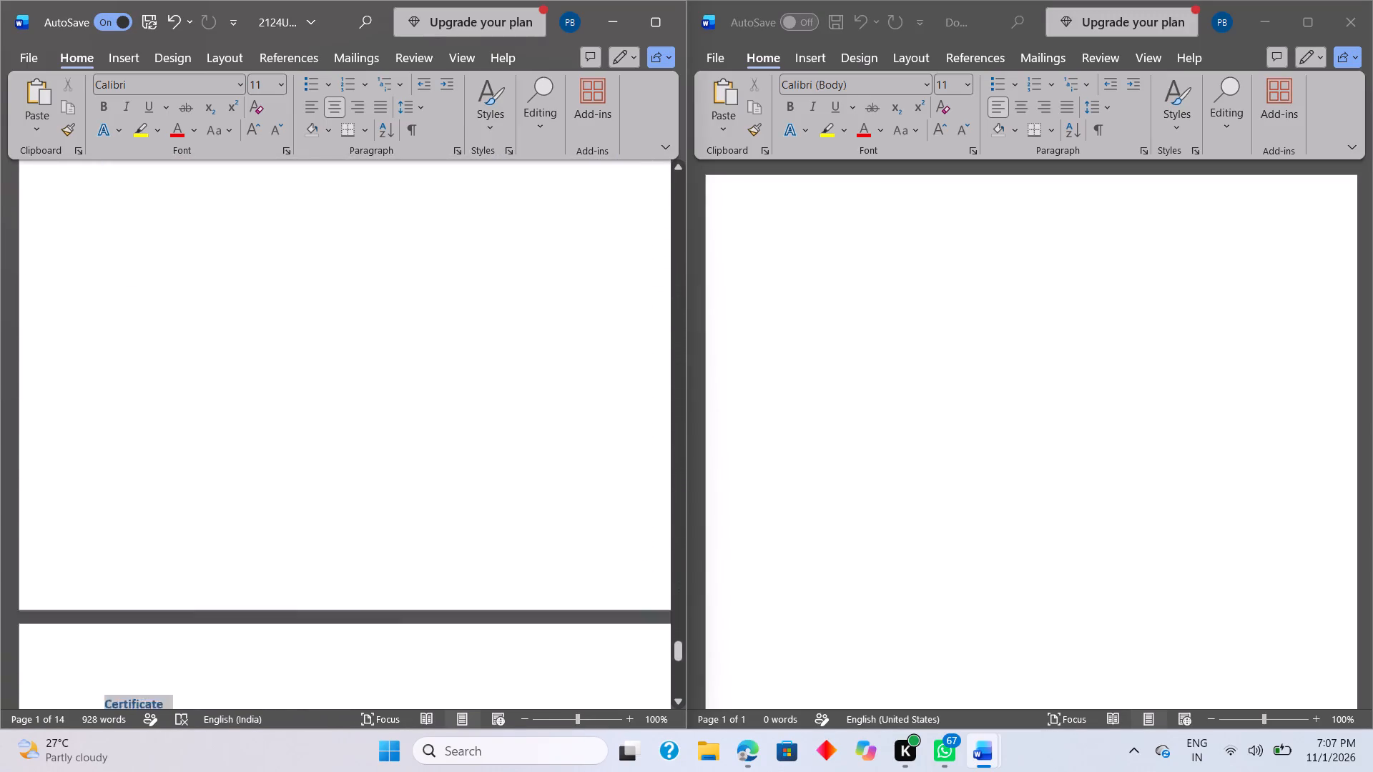
drag(258, 771, 258, 771)
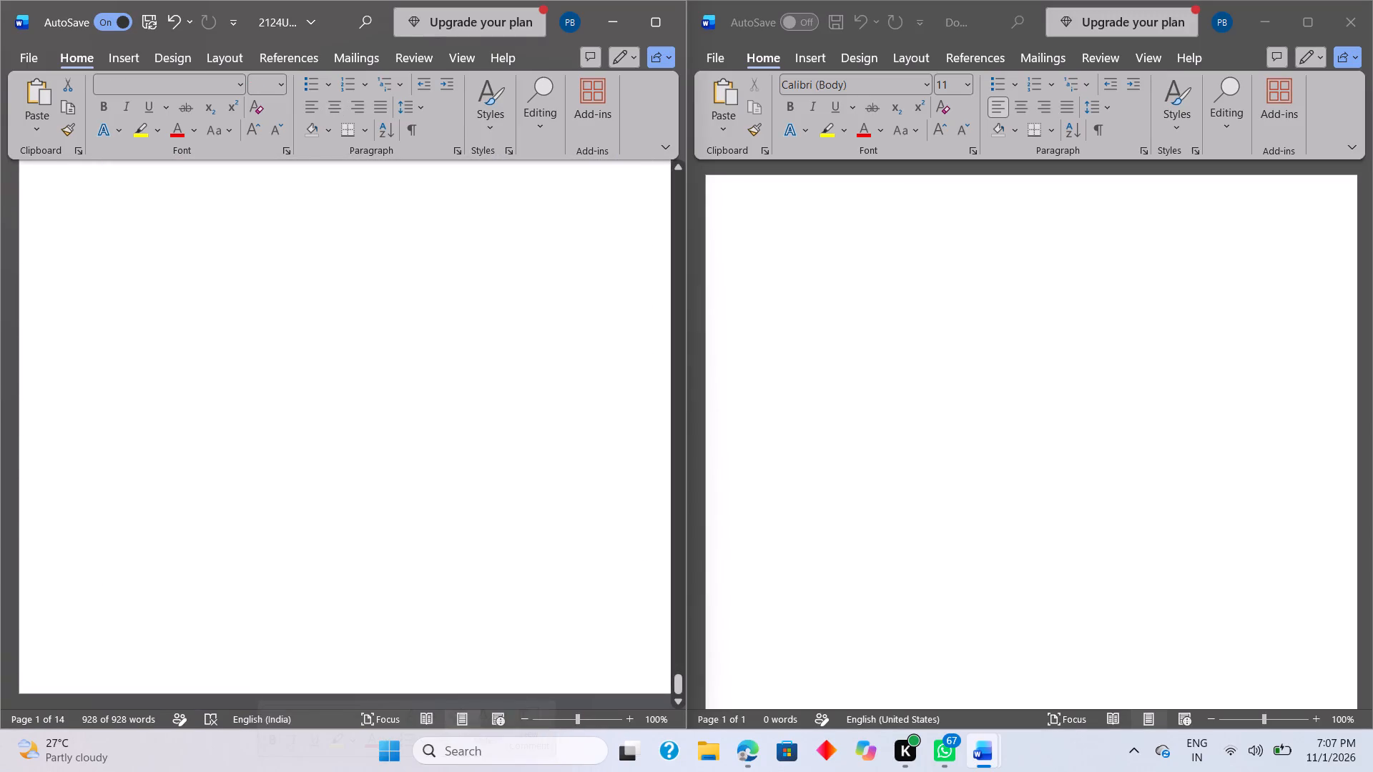
key(ctrl+c)
key(ctrl+c)
click(271, 600)
drag(271, 600, 375, 473)
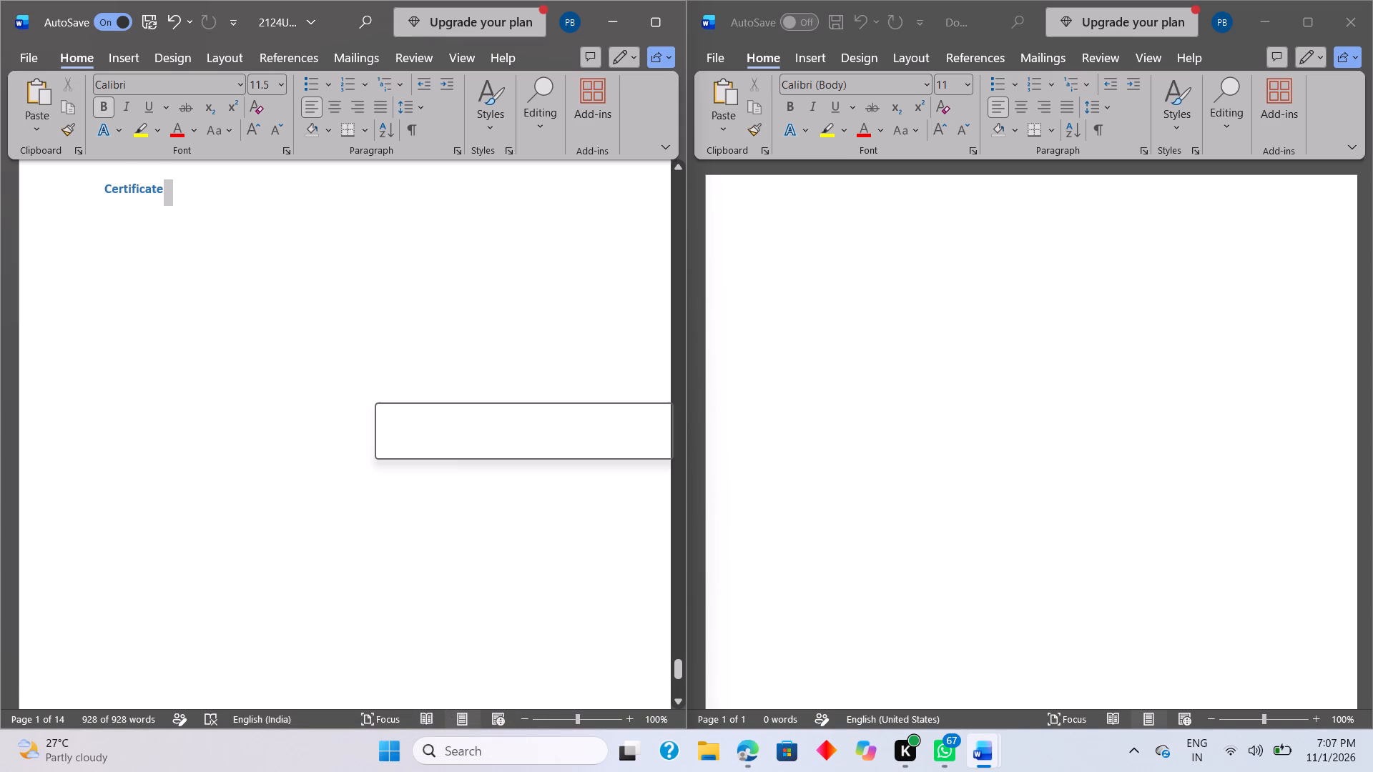
click(867, 322)
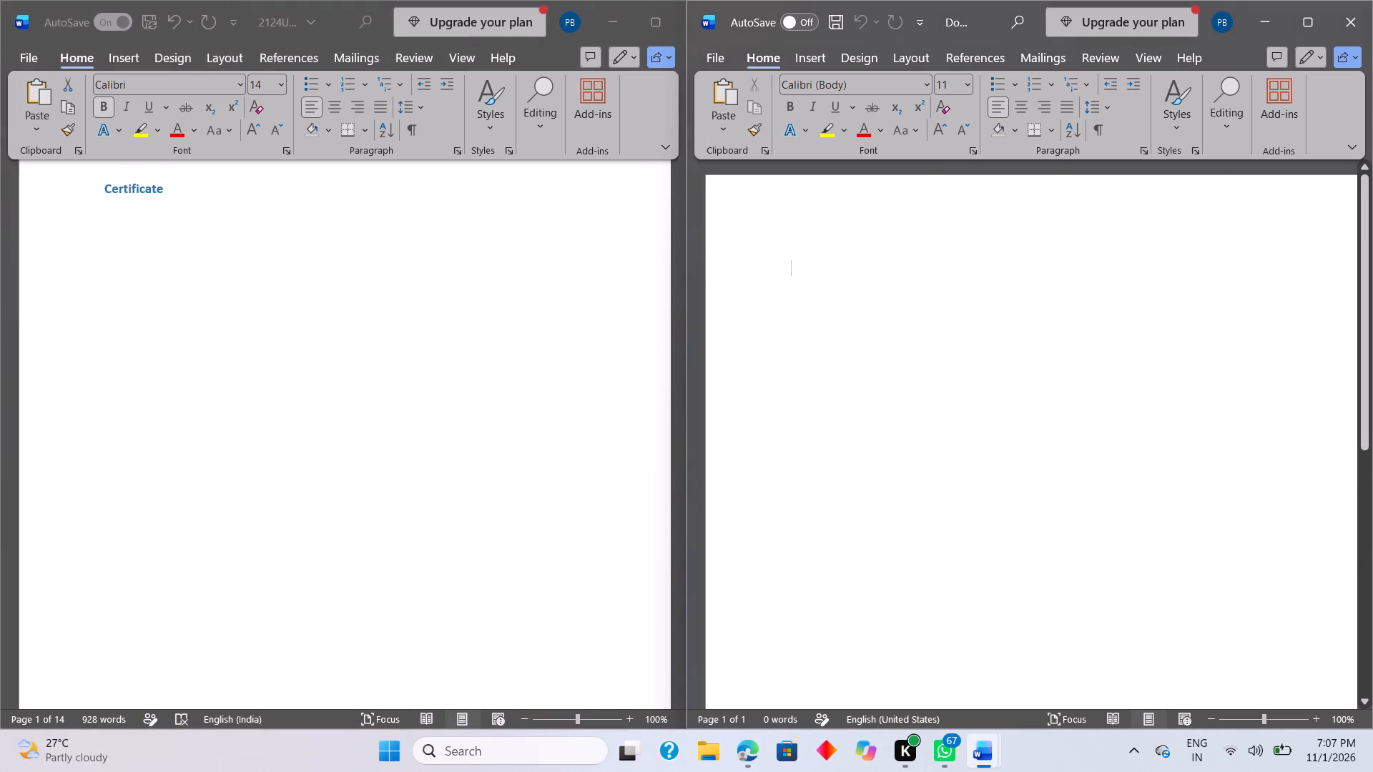
key(ctrl+v)
Maximise the new document and examine the pasted report from the summary table to the Ethara.AI Internship section.
scroll(891, 538, up, 10)
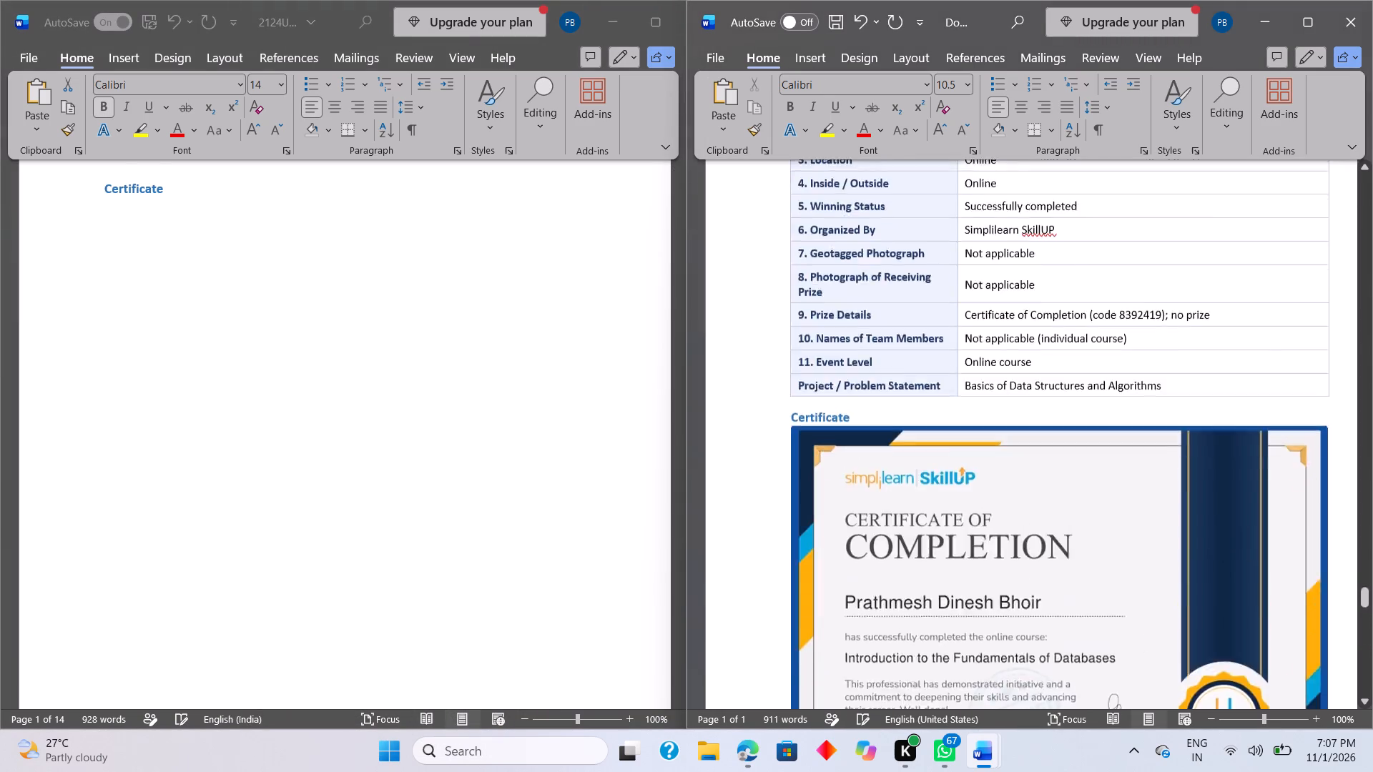
scroll(891, 538, up, 16)
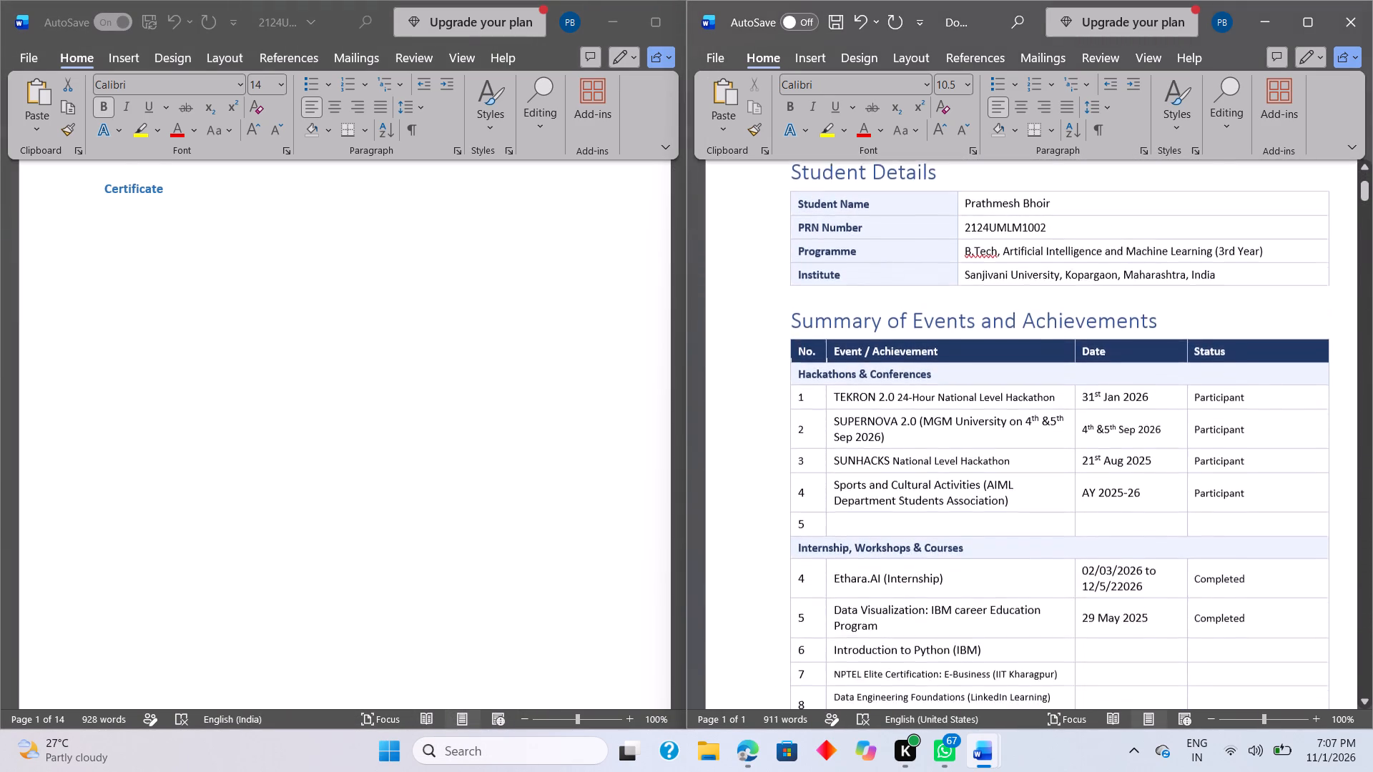
scroll(891, 538, down, 6)
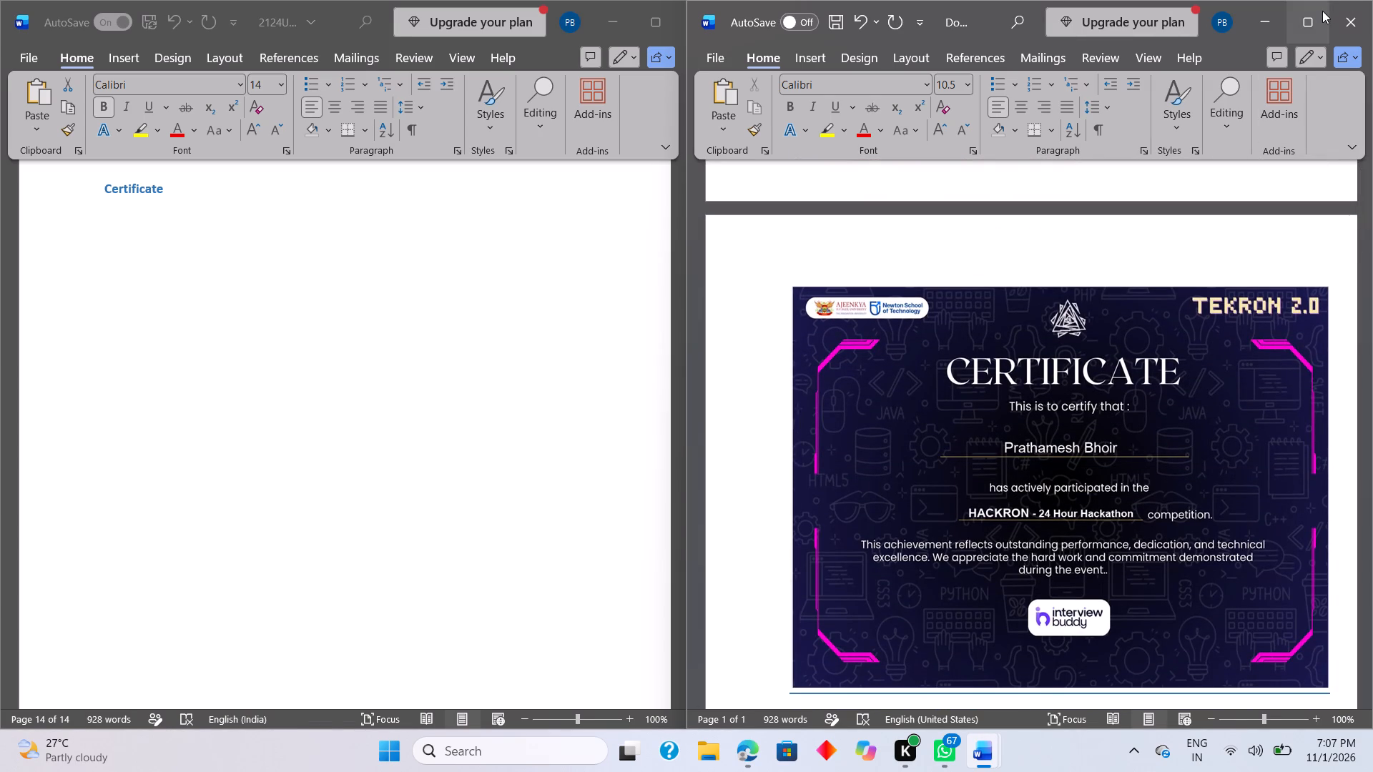
click(1322, 11)
scroll(741, 327, down, 4)
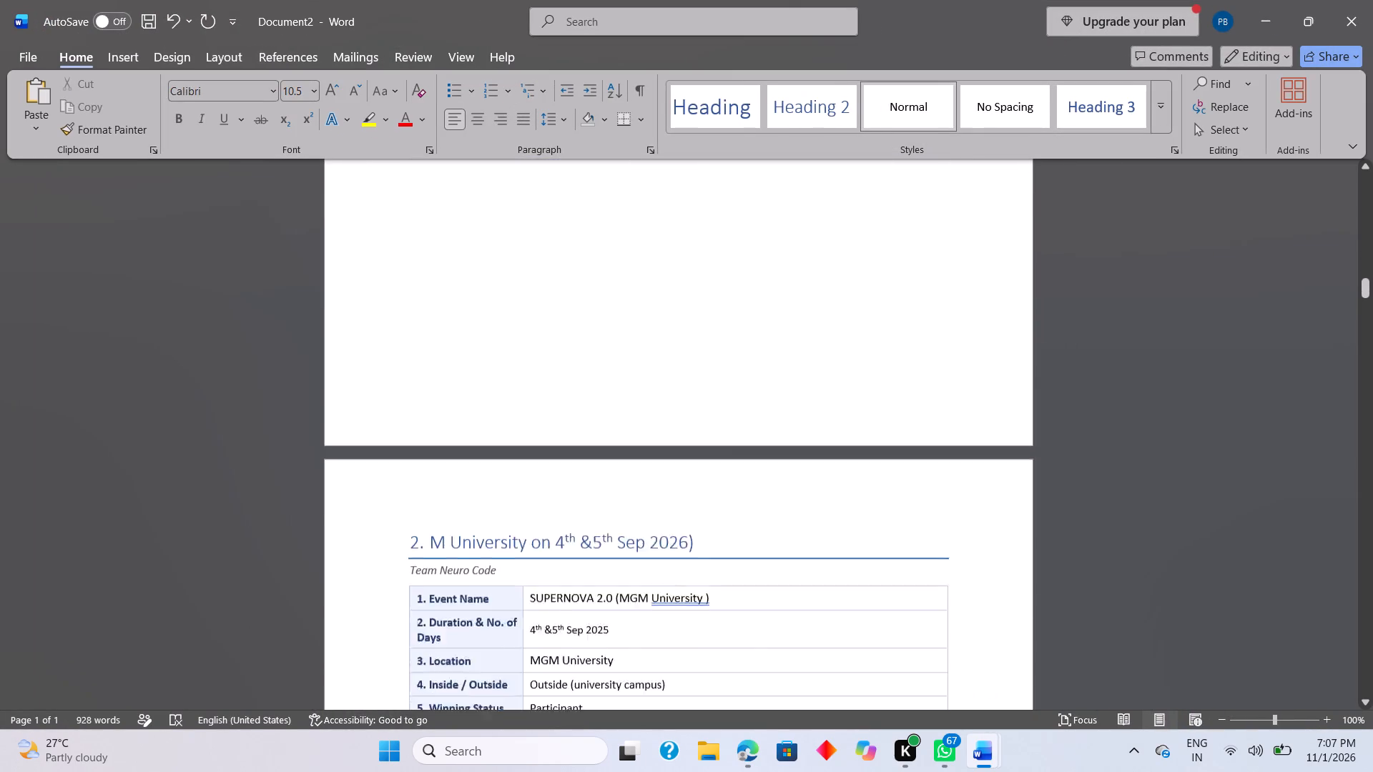
scroll(741, 327, down, 6)
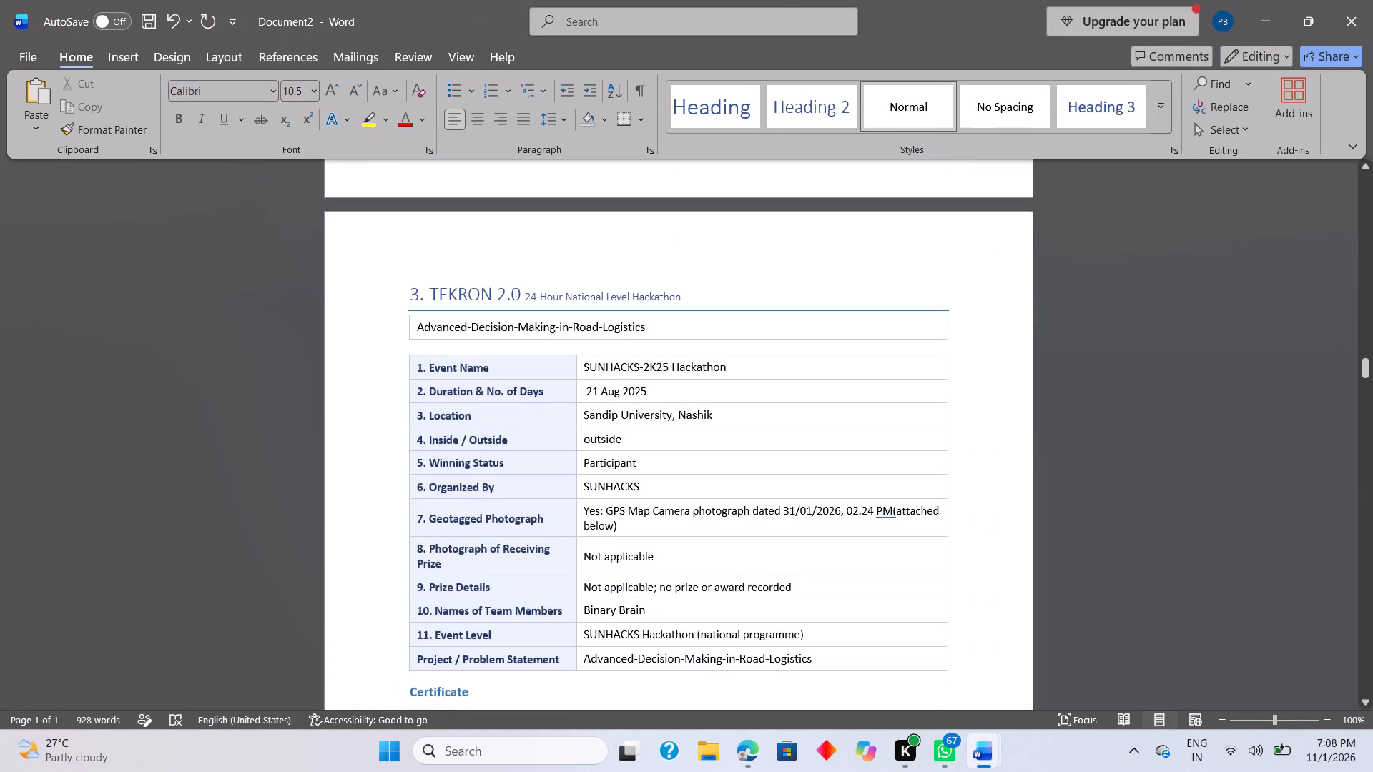
scroll(741, 327, down, 4)
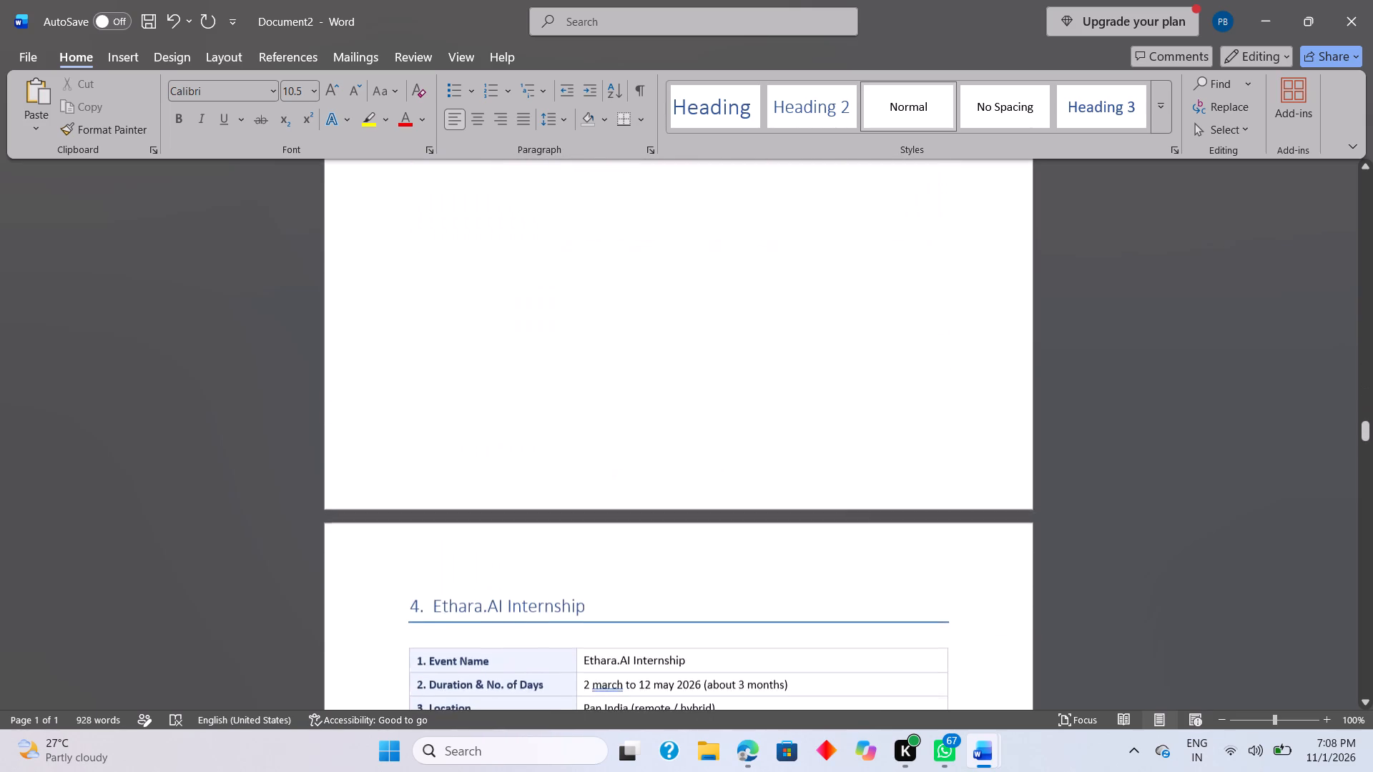
scroll(741, 327, down, 1)
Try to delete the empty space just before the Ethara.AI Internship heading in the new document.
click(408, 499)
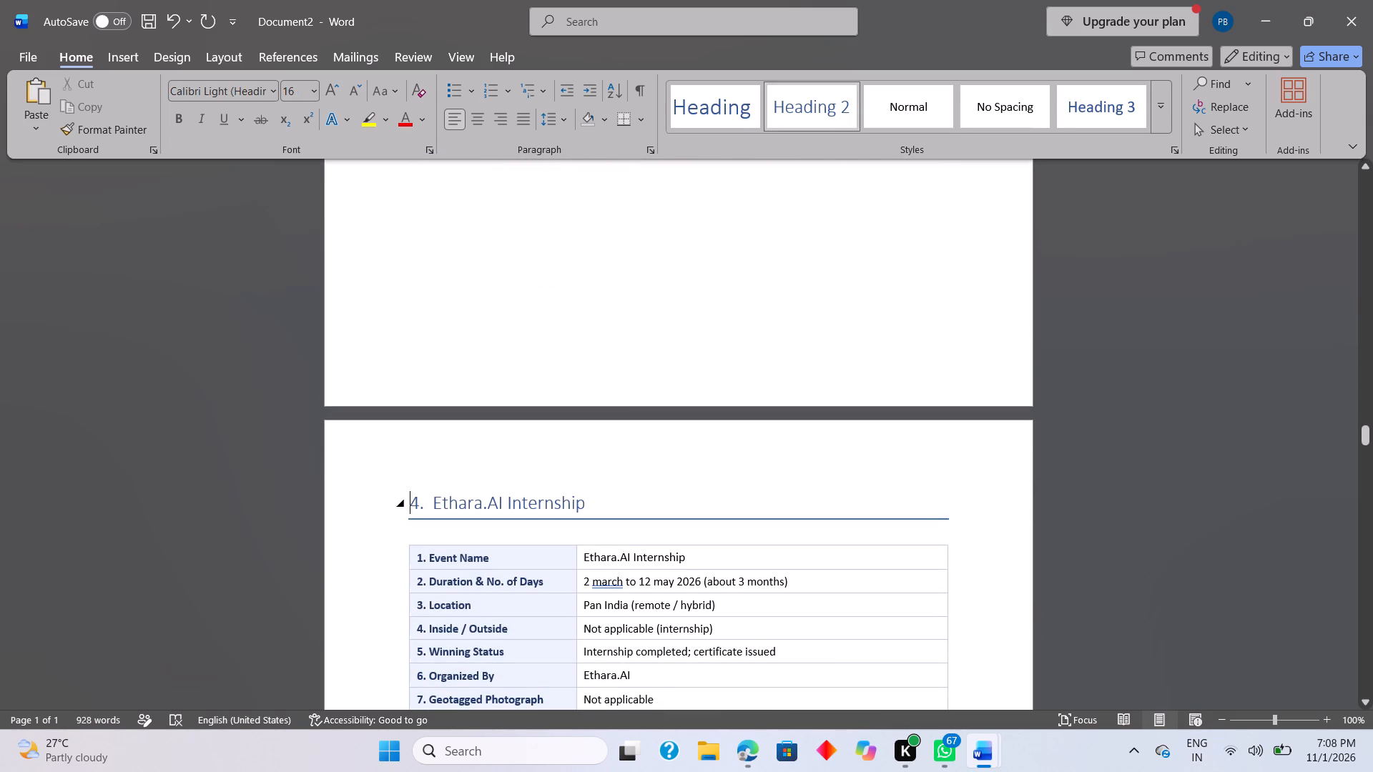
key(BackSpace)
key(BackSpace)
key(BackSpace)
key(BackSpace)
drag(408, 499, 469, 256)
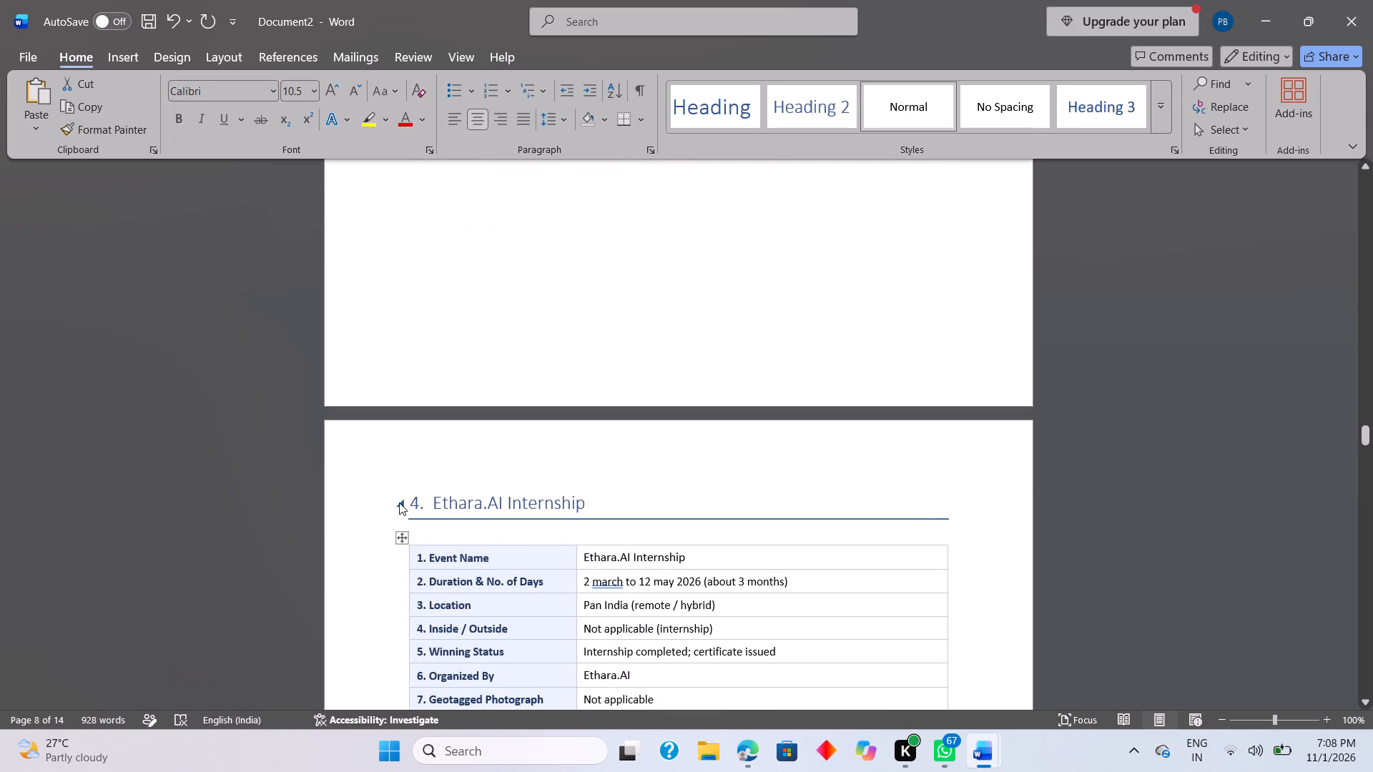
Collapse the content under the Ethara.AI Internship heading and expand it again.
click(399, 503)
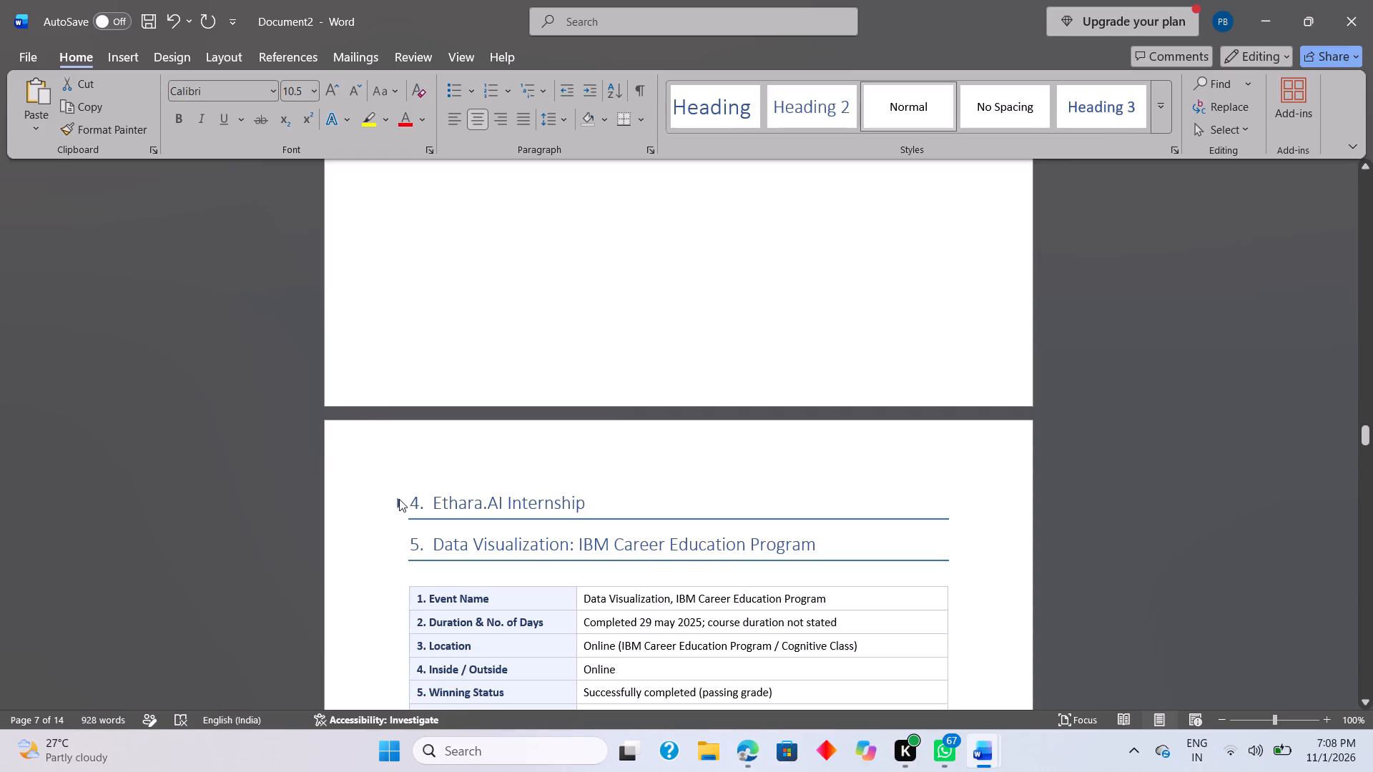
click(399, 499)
Move the internship completion letter picture from the Ethara.AI Internship section onto the page before its heading.
scroll(399, 499, down, 1)
drag(365, 200, 486, 651)
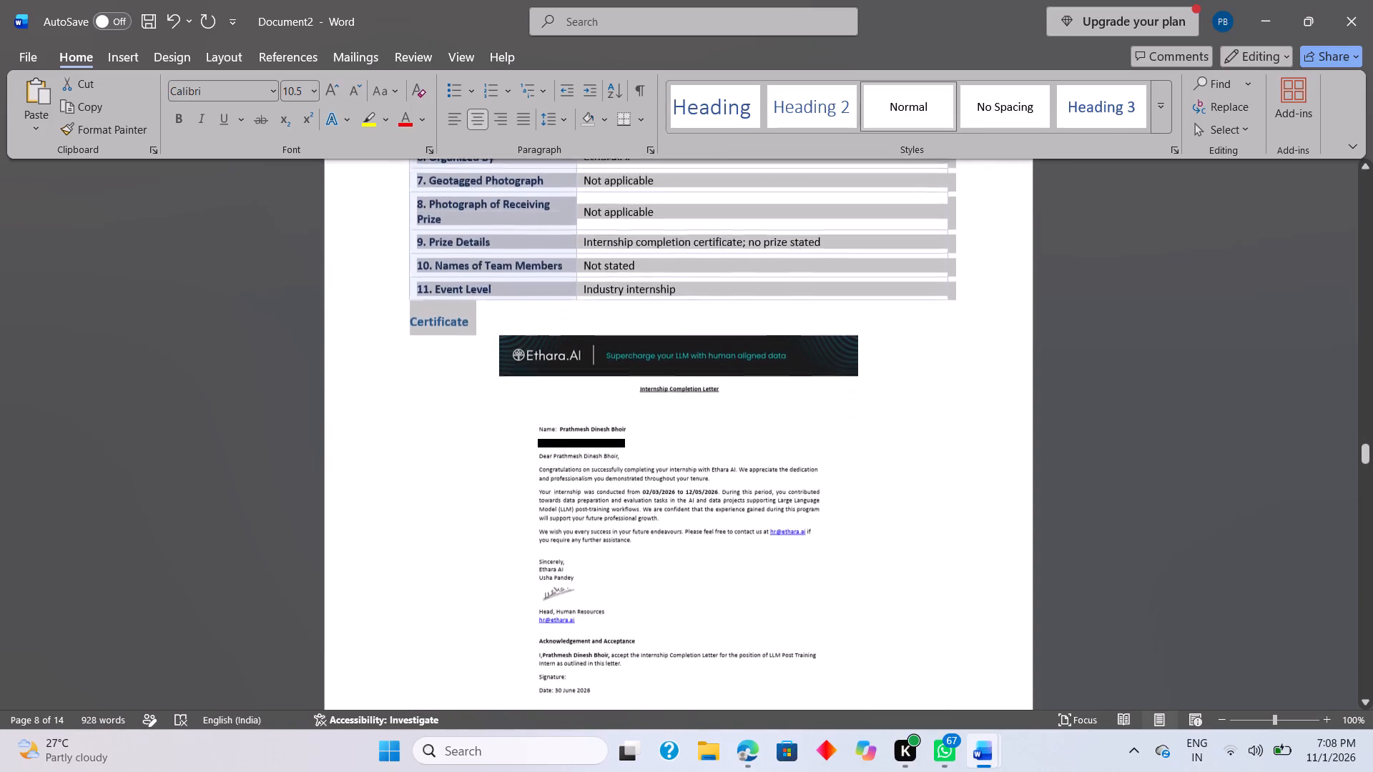
drag(486, 651, 658, 517)
drag(604, 373, 561, 127)
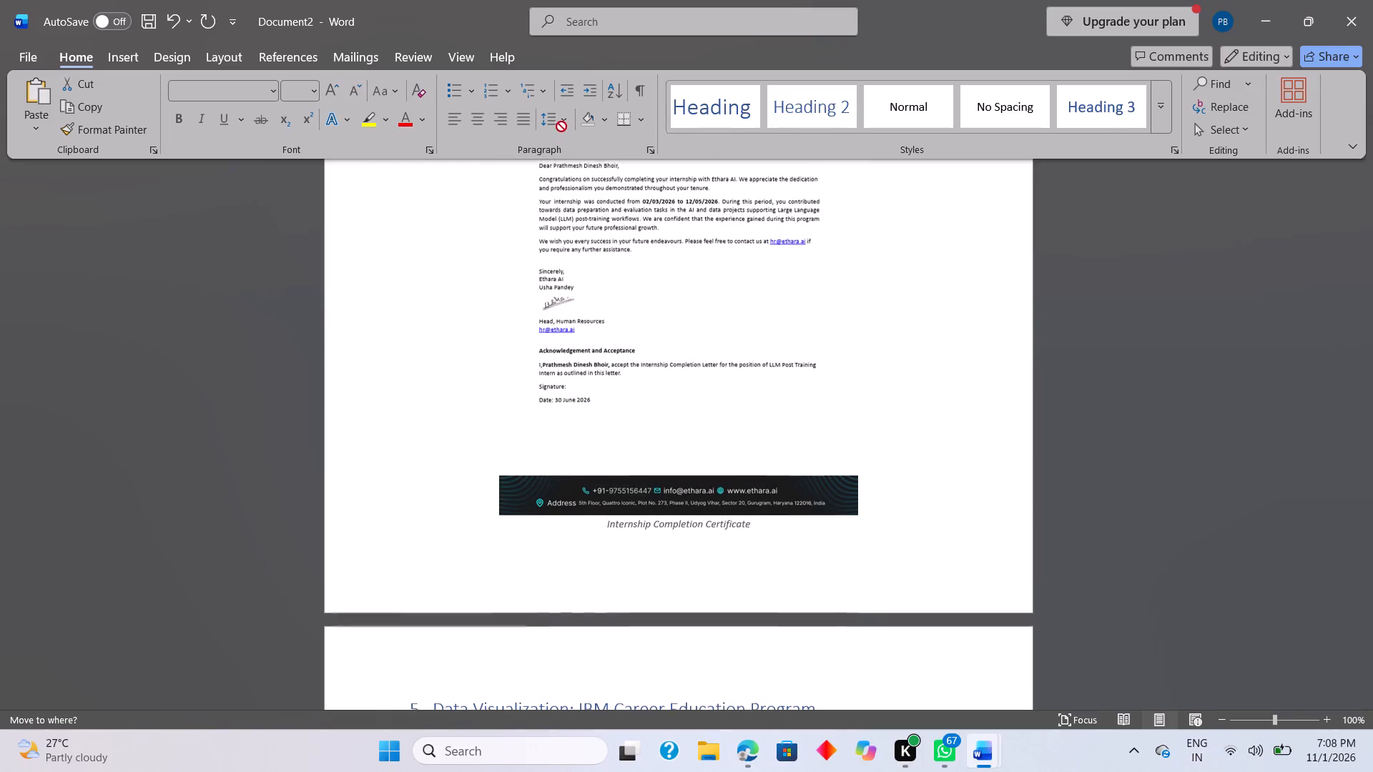
drag(561, 127, 510, 188)
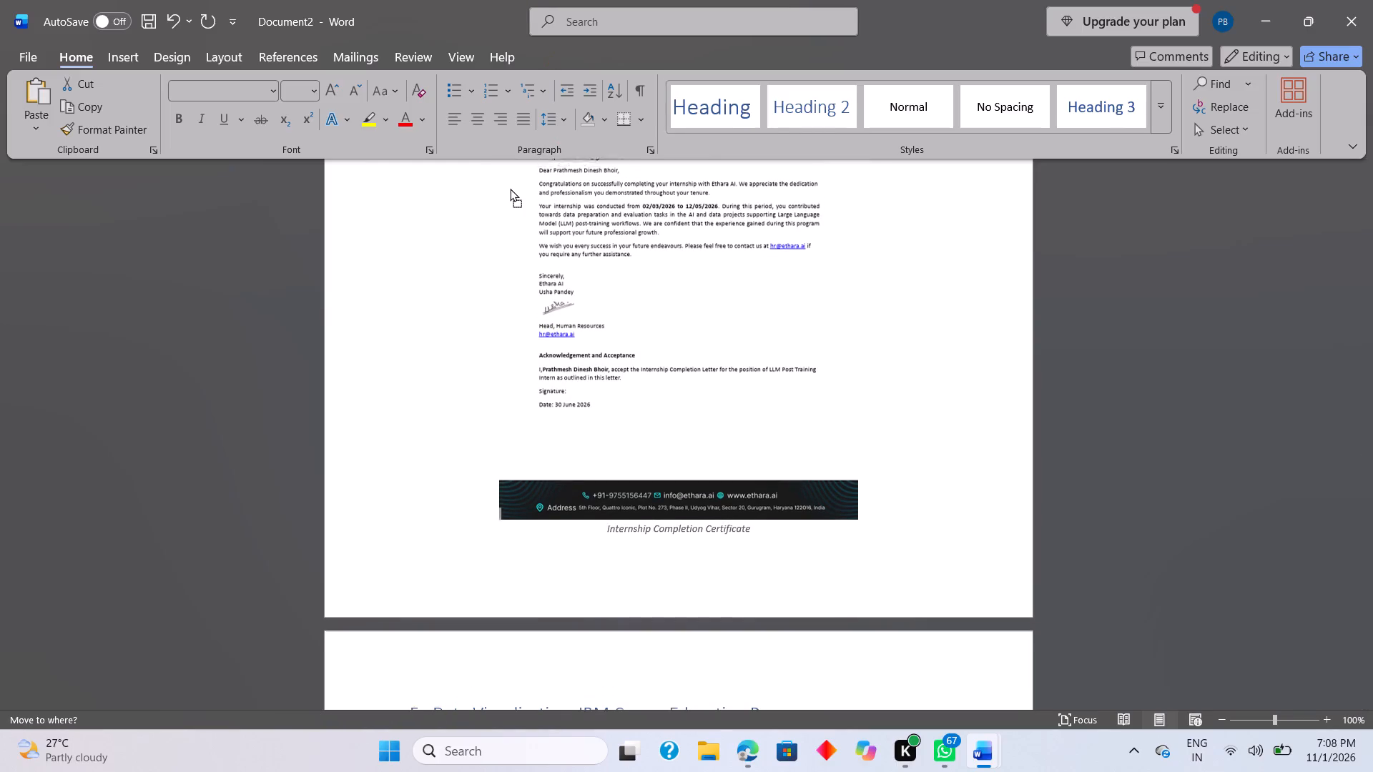
drag(510, 188, 501, 165)
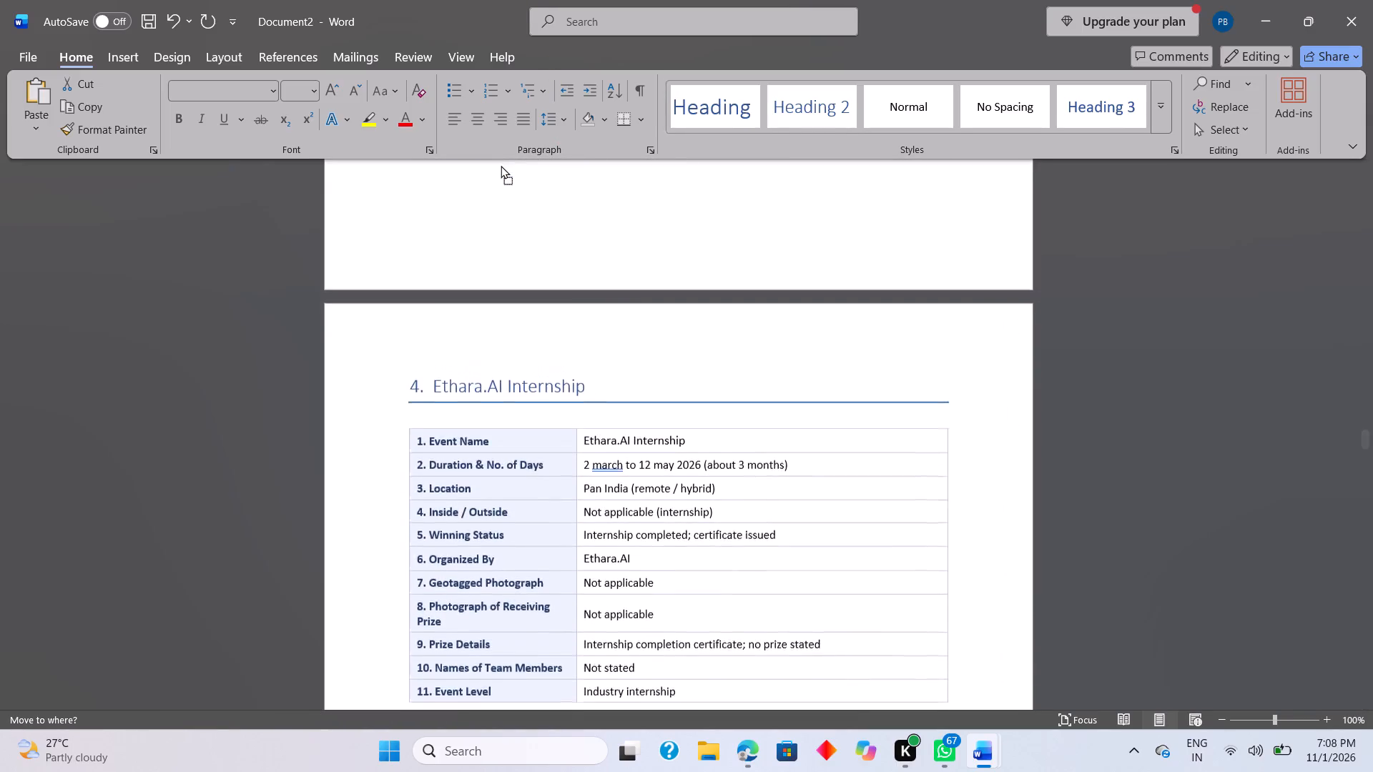
drag(501, 165, 478, 244)
scroll(478, 244, down, 1)
scroll(478, 244, up, 1)
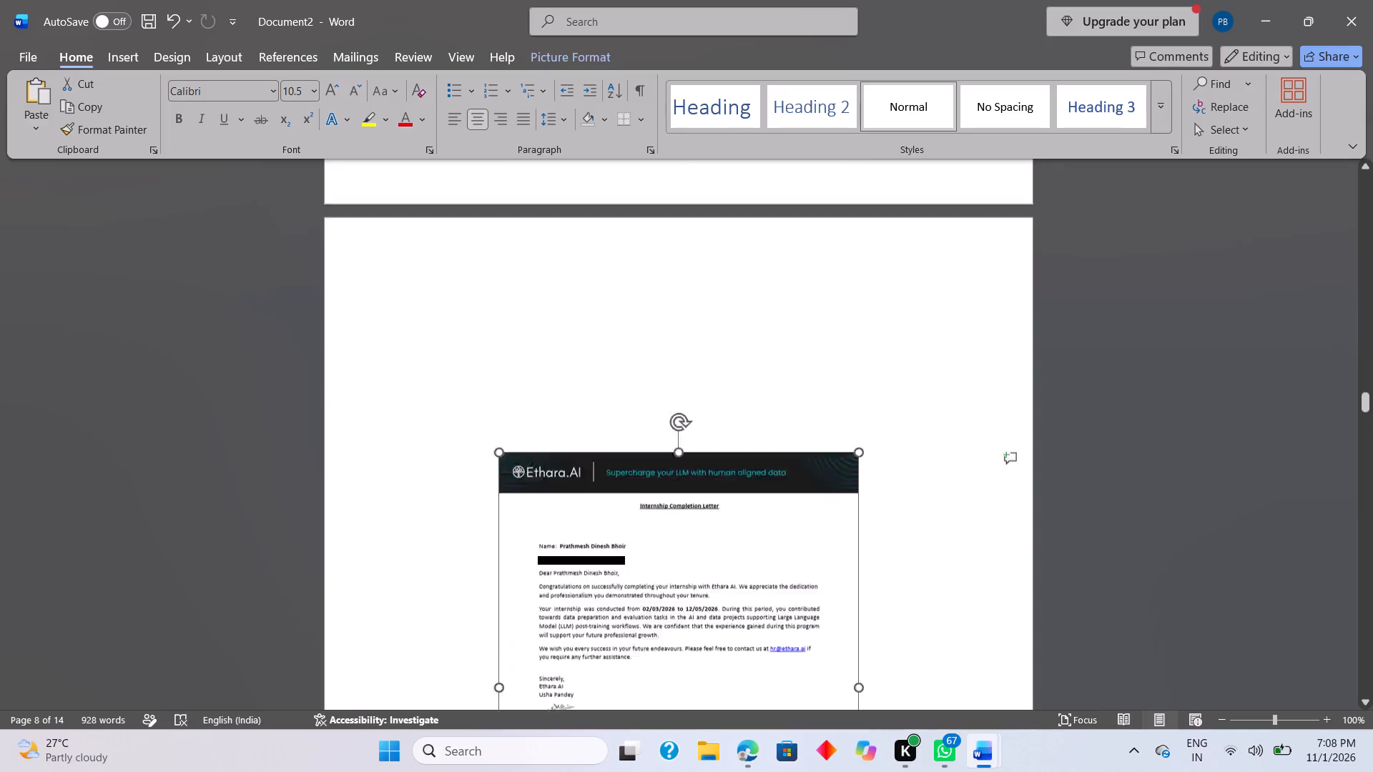
scroll(478, 244, down, 3)
scroll(478, 244, up, 1)
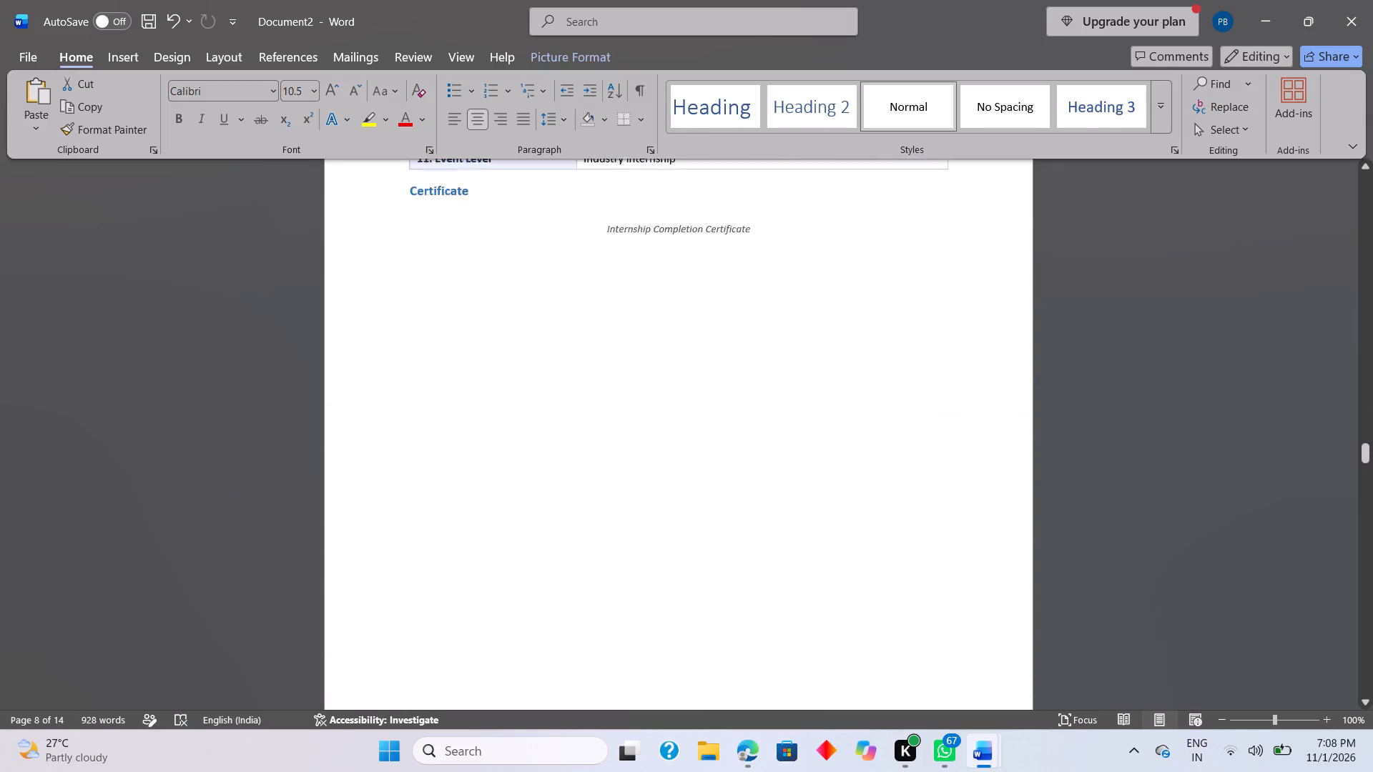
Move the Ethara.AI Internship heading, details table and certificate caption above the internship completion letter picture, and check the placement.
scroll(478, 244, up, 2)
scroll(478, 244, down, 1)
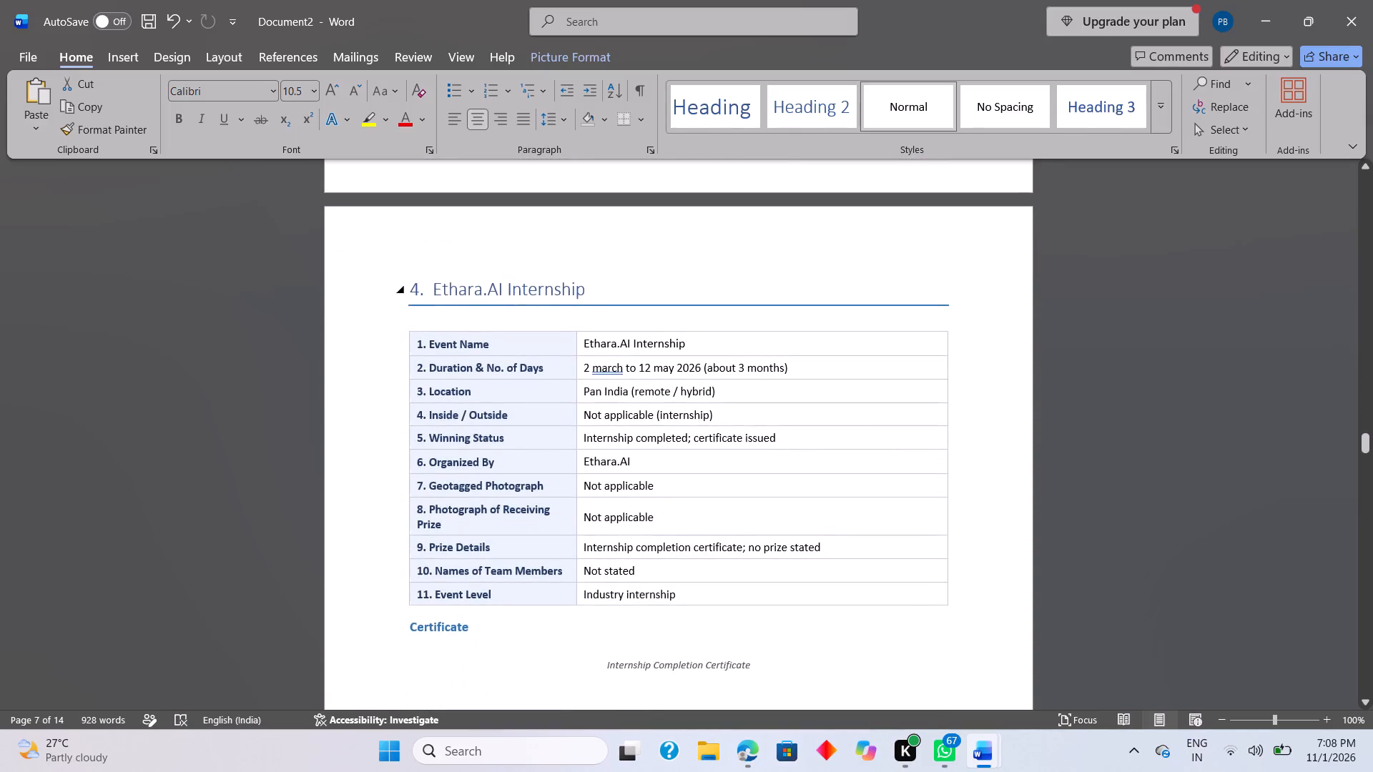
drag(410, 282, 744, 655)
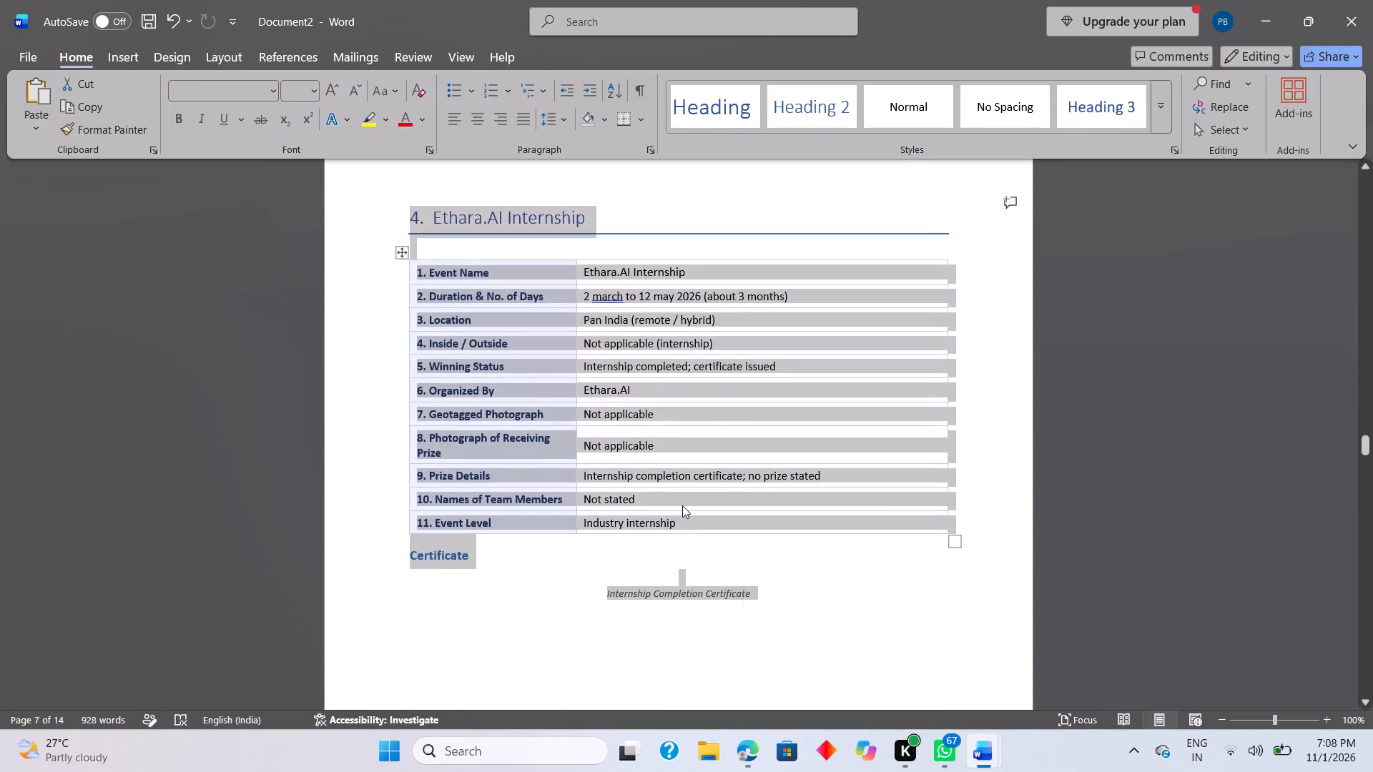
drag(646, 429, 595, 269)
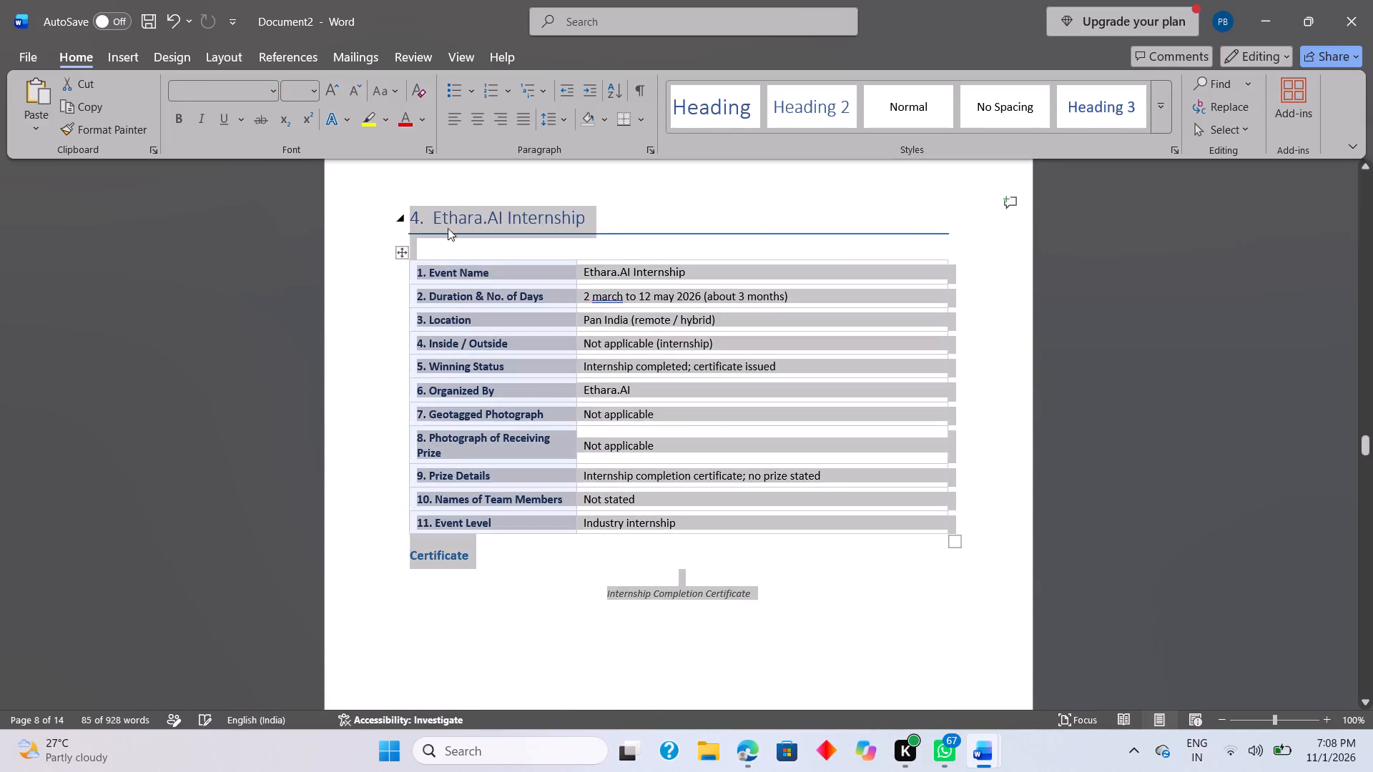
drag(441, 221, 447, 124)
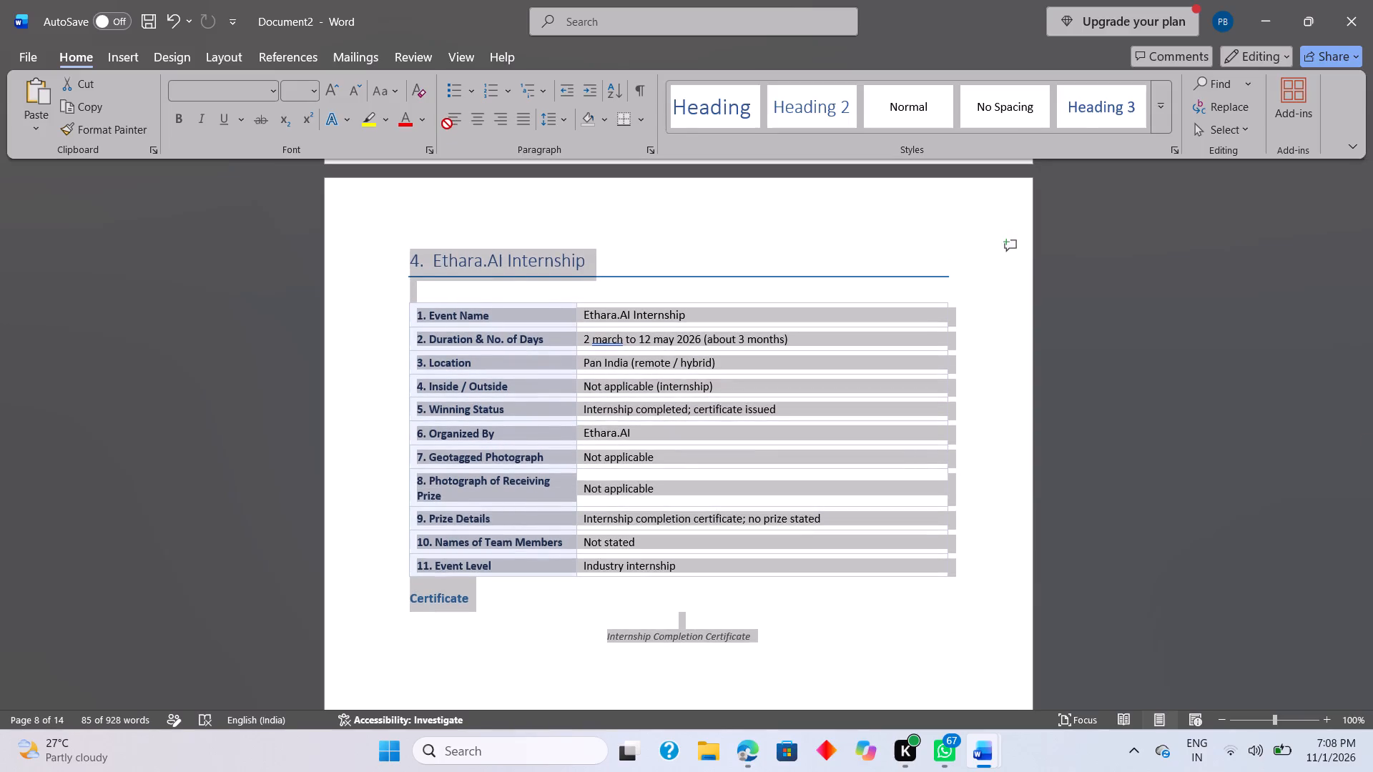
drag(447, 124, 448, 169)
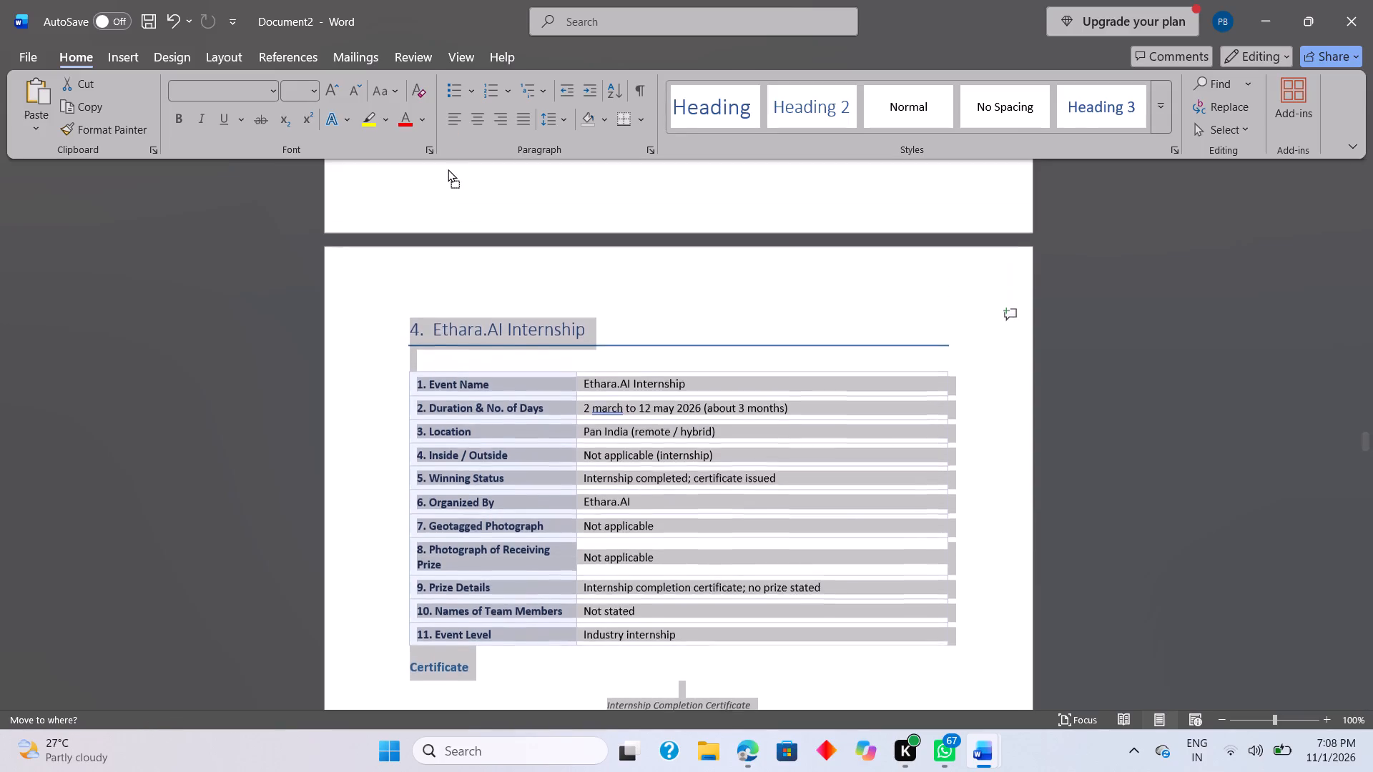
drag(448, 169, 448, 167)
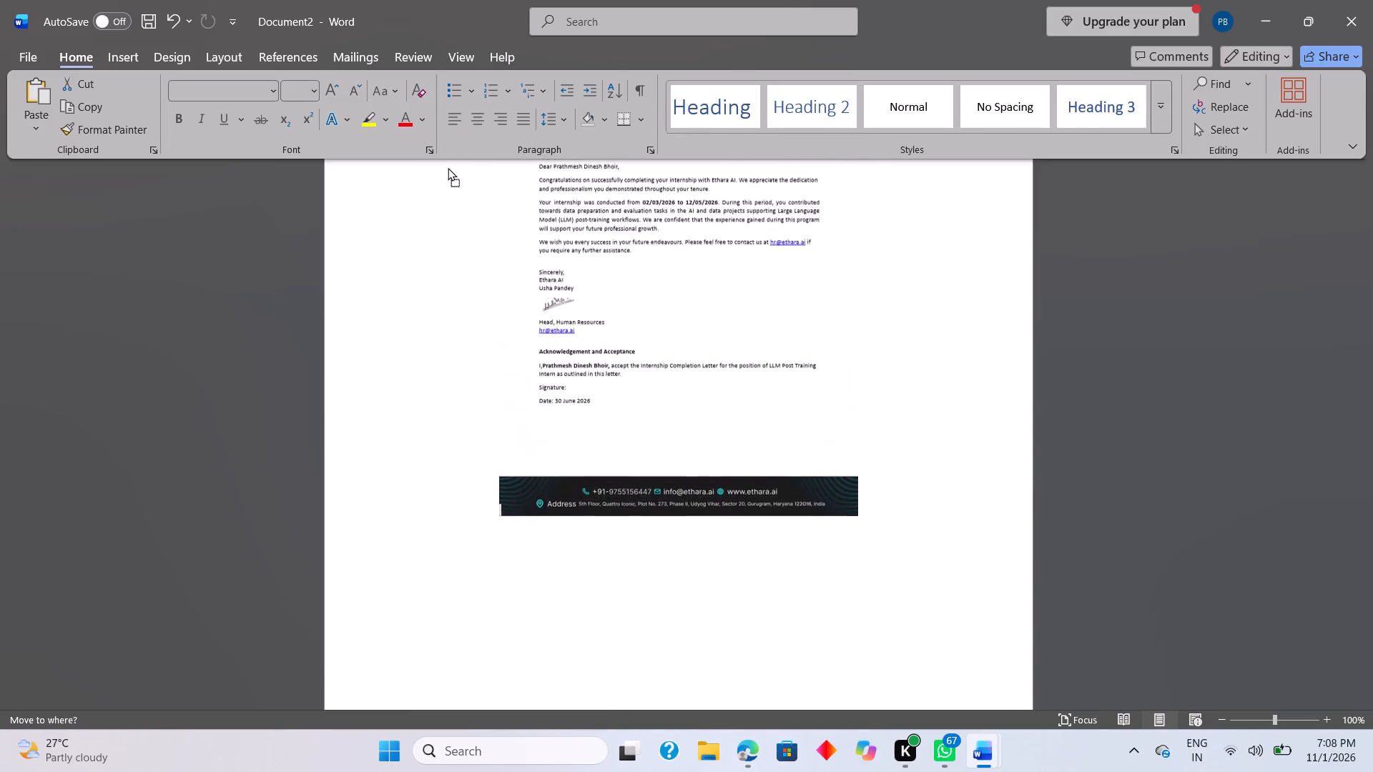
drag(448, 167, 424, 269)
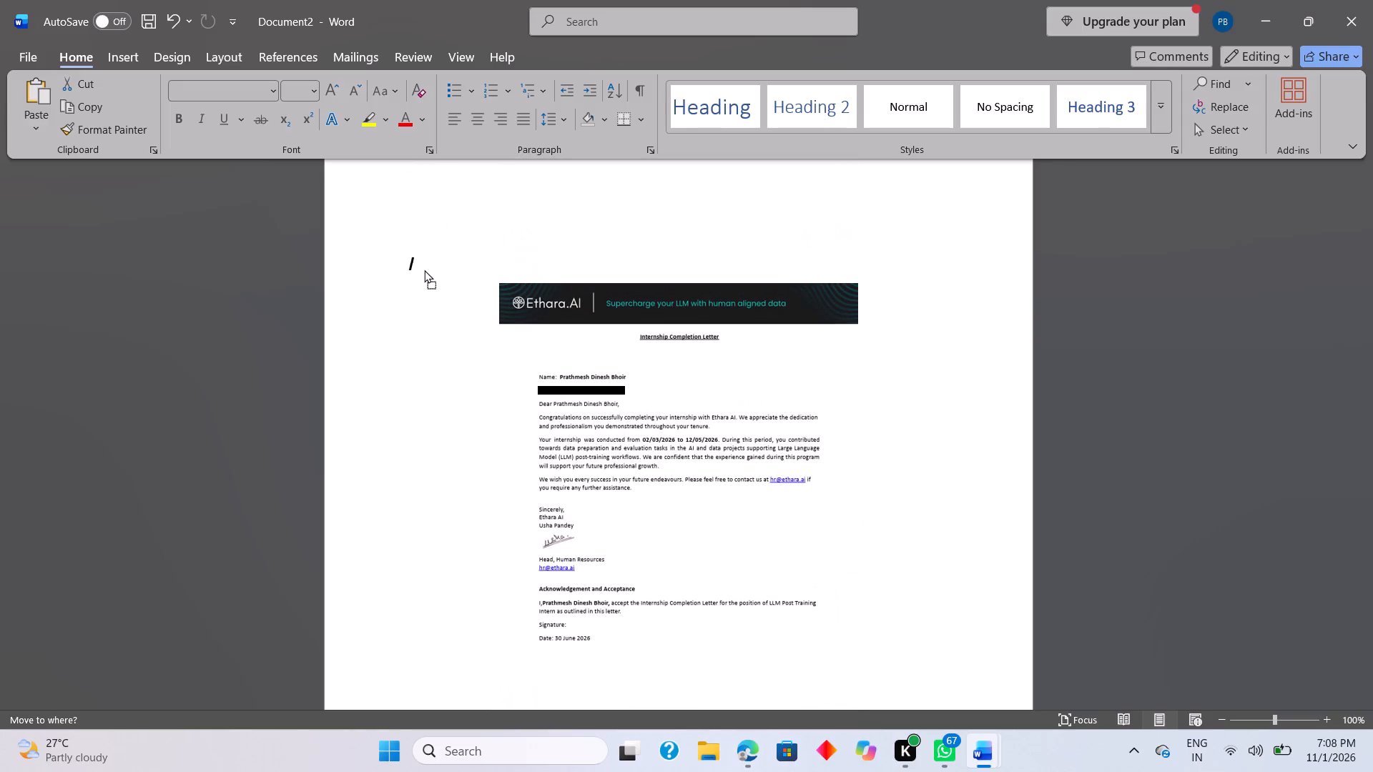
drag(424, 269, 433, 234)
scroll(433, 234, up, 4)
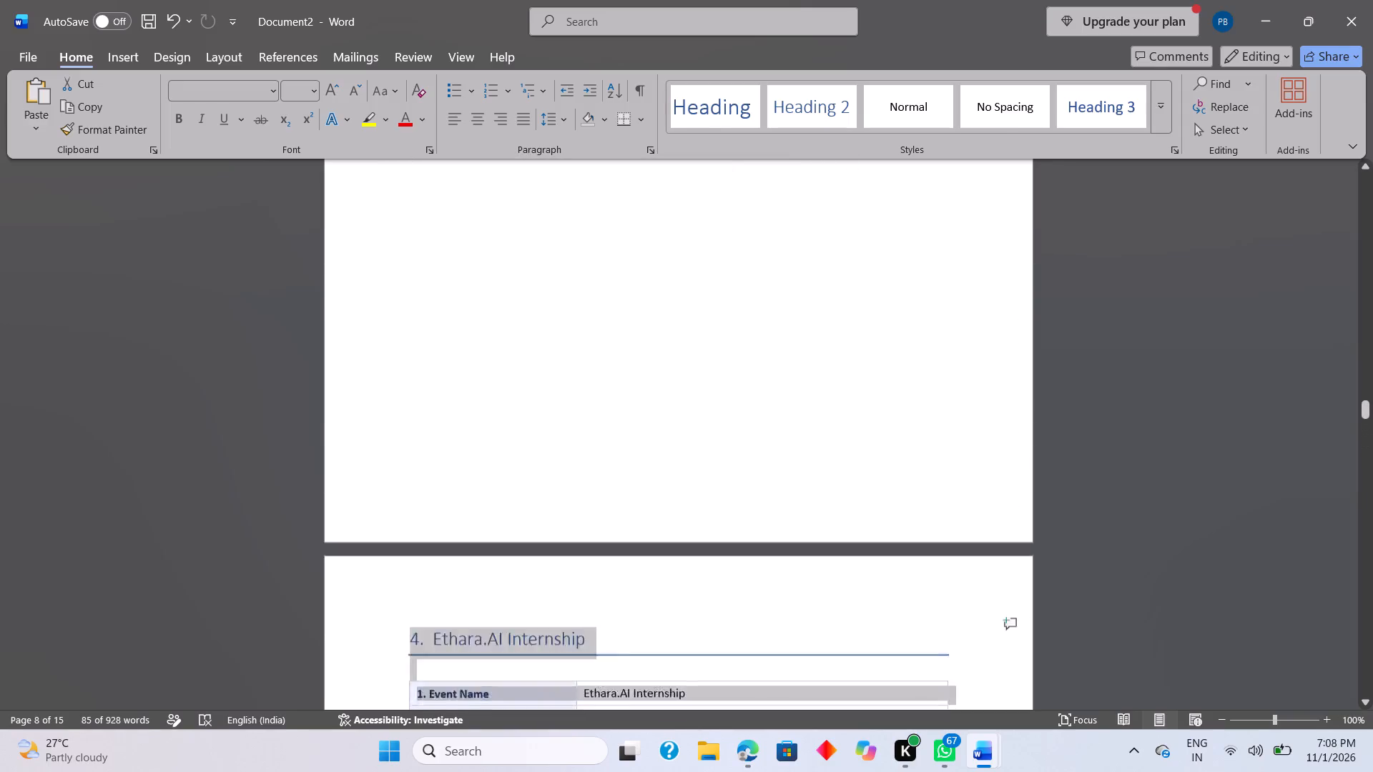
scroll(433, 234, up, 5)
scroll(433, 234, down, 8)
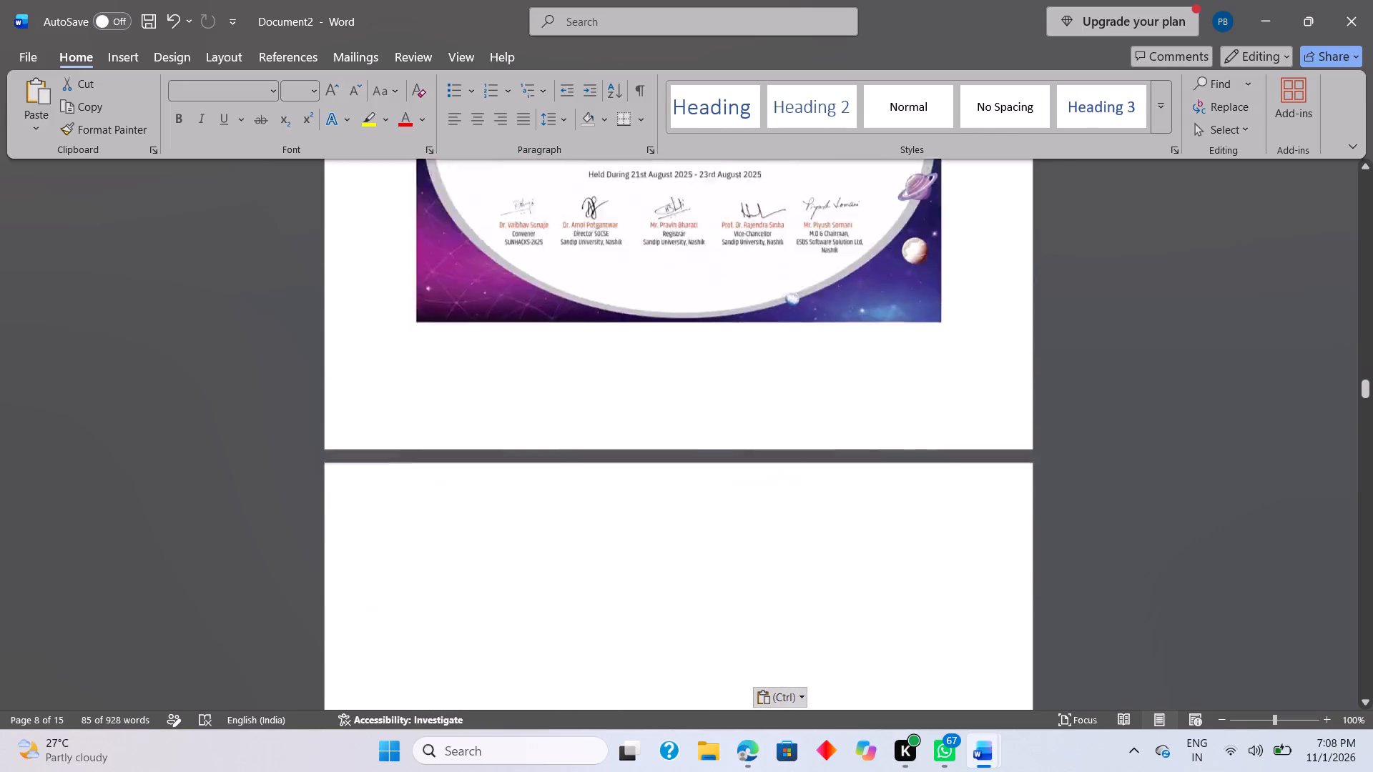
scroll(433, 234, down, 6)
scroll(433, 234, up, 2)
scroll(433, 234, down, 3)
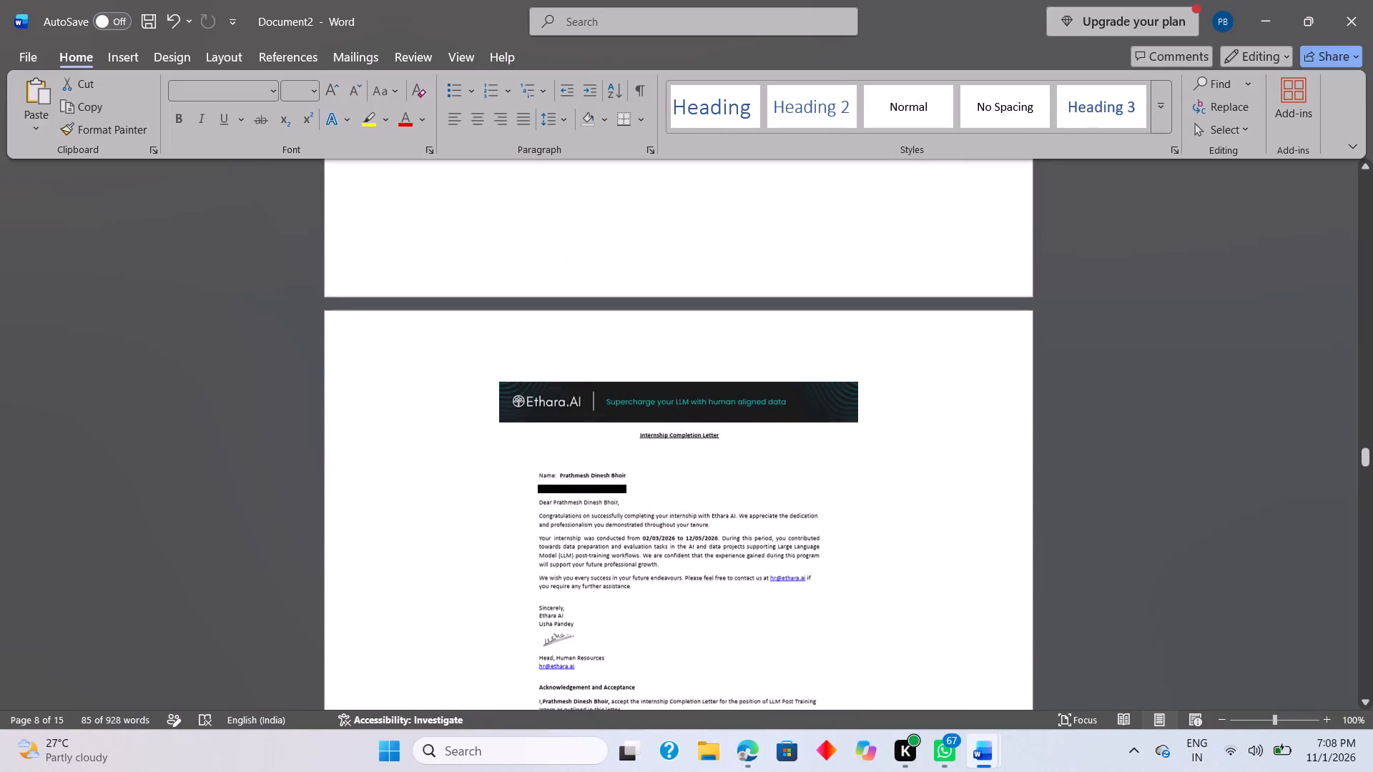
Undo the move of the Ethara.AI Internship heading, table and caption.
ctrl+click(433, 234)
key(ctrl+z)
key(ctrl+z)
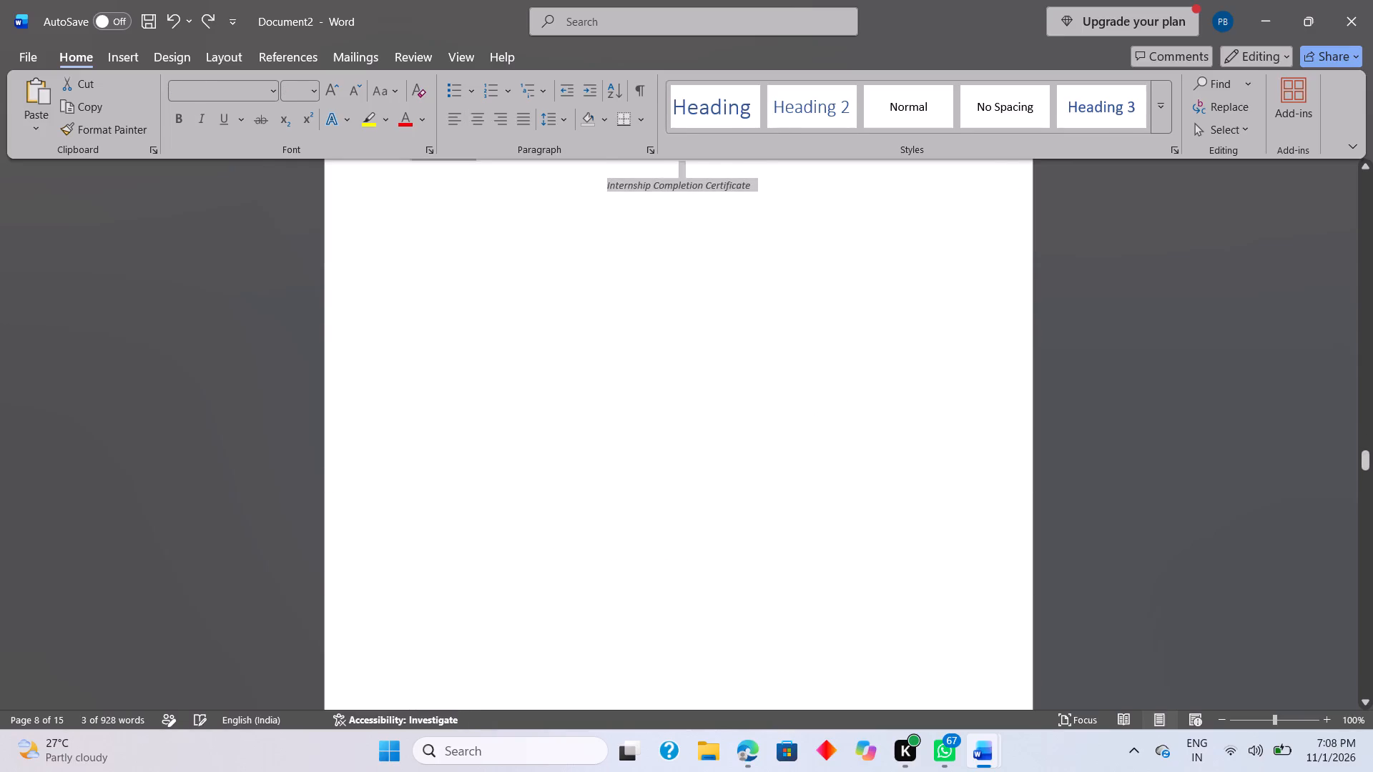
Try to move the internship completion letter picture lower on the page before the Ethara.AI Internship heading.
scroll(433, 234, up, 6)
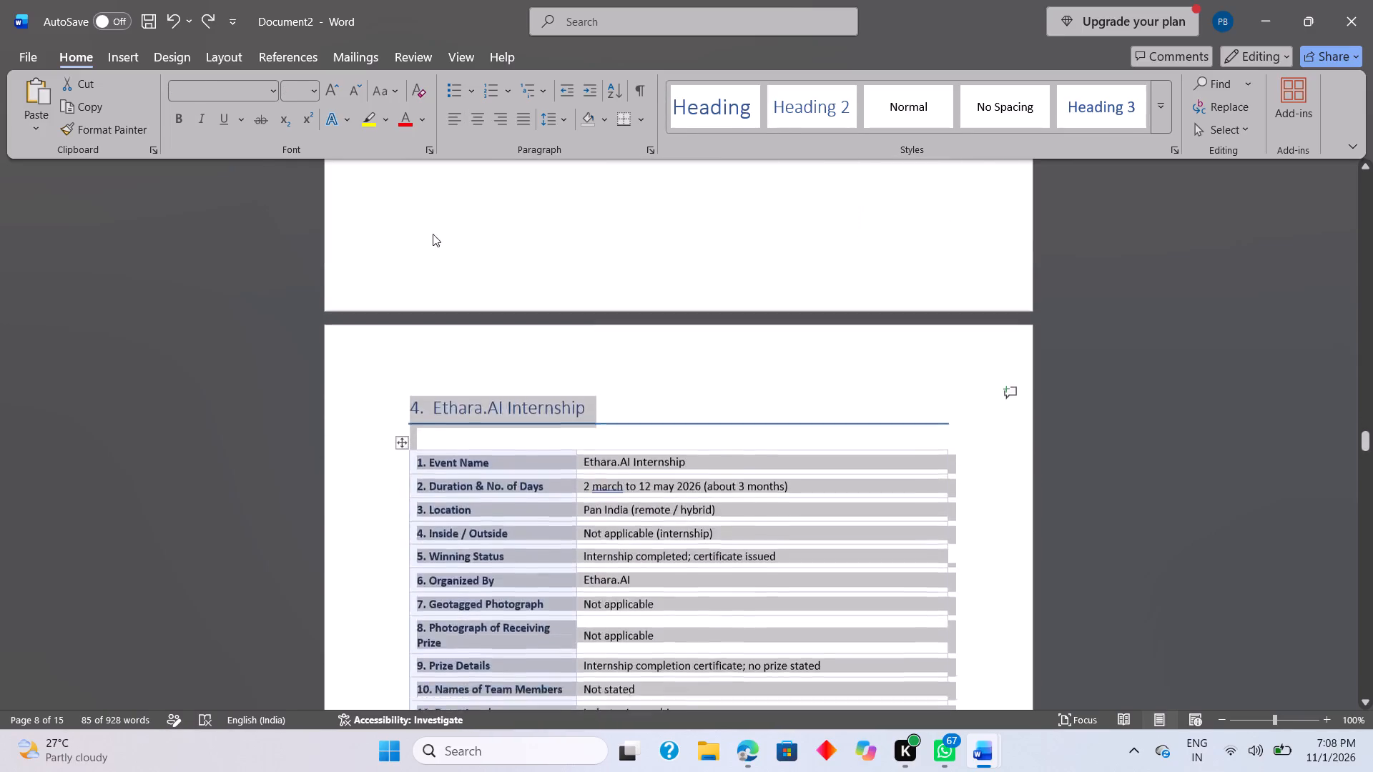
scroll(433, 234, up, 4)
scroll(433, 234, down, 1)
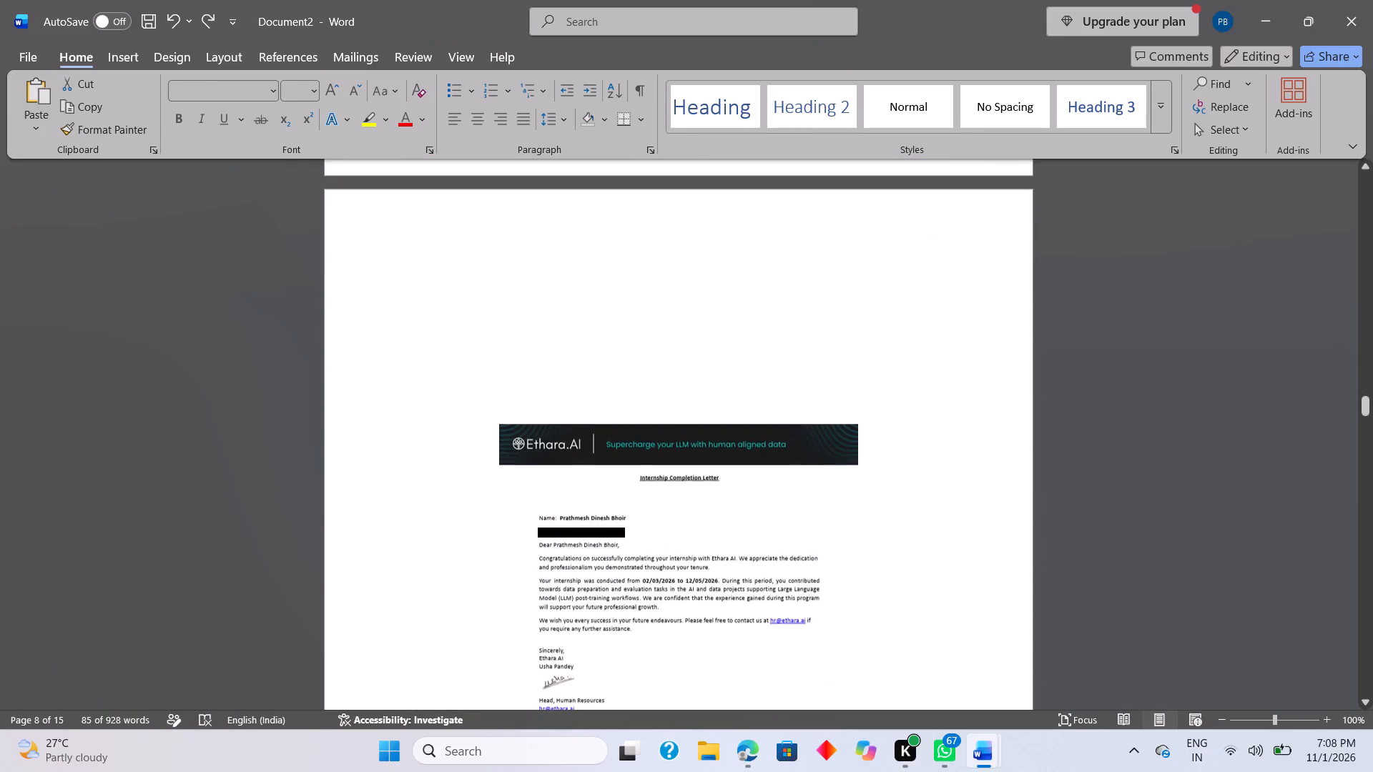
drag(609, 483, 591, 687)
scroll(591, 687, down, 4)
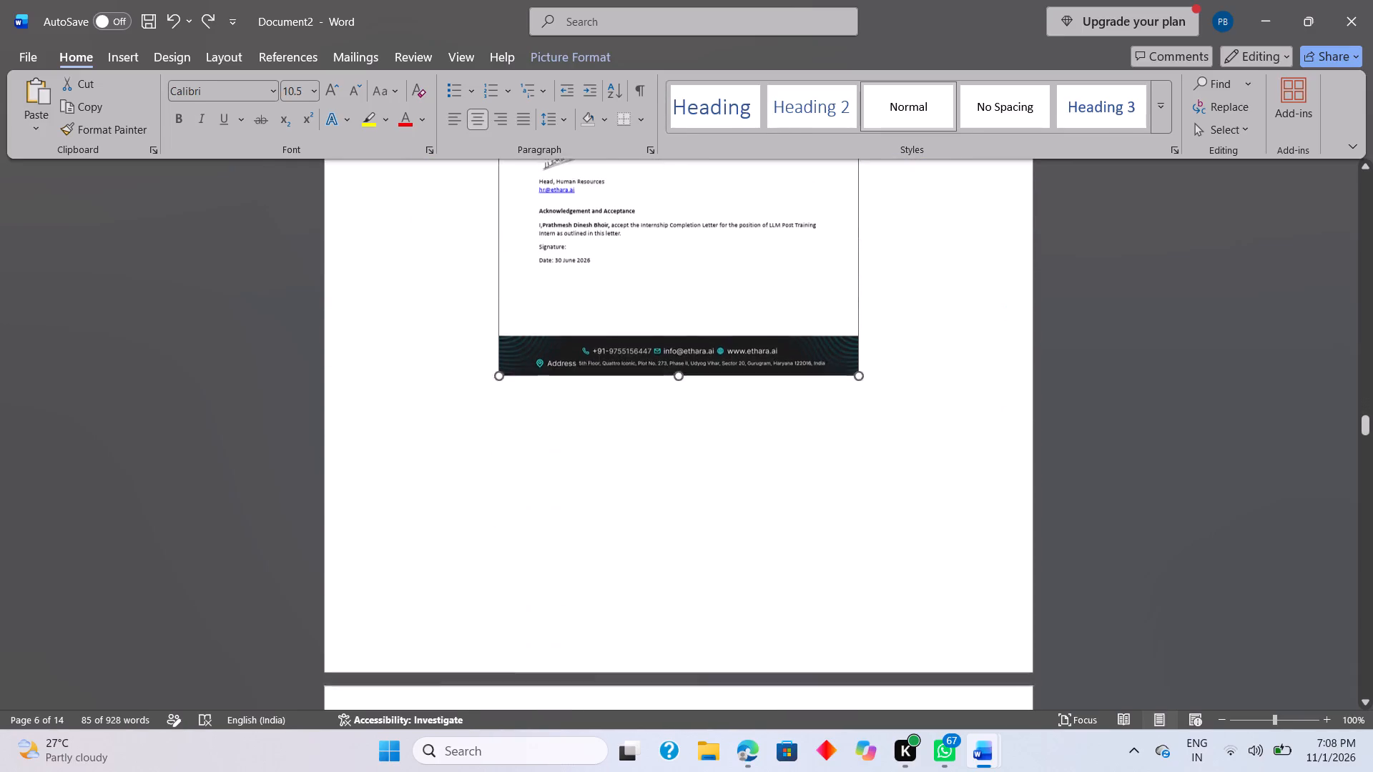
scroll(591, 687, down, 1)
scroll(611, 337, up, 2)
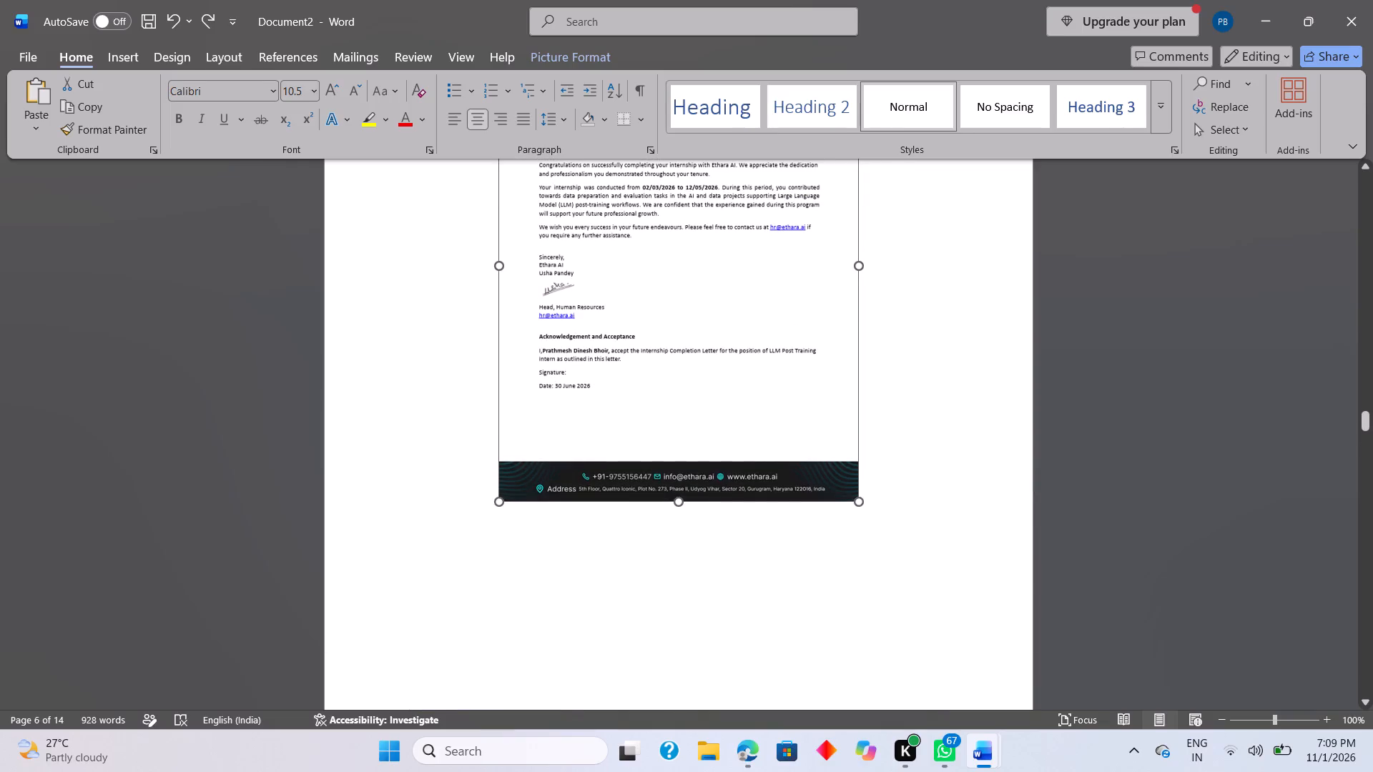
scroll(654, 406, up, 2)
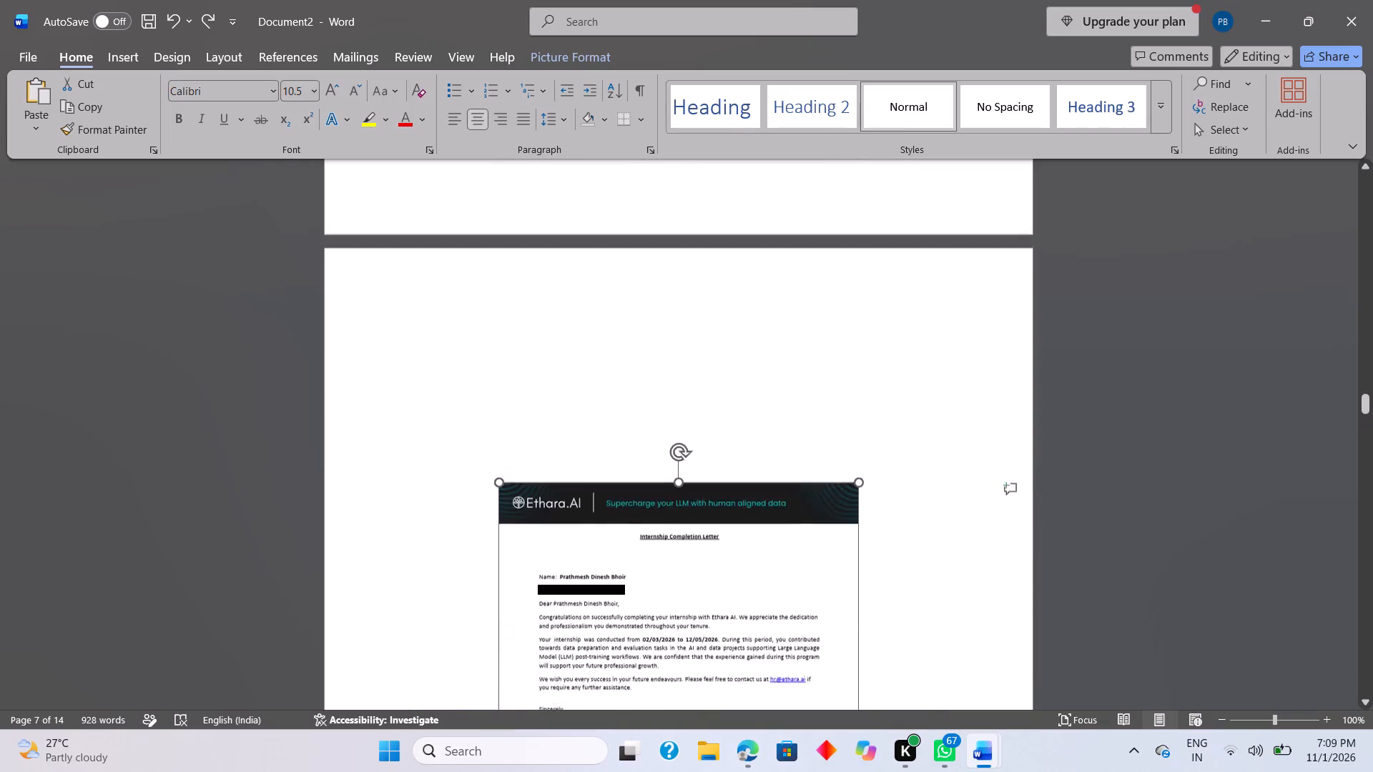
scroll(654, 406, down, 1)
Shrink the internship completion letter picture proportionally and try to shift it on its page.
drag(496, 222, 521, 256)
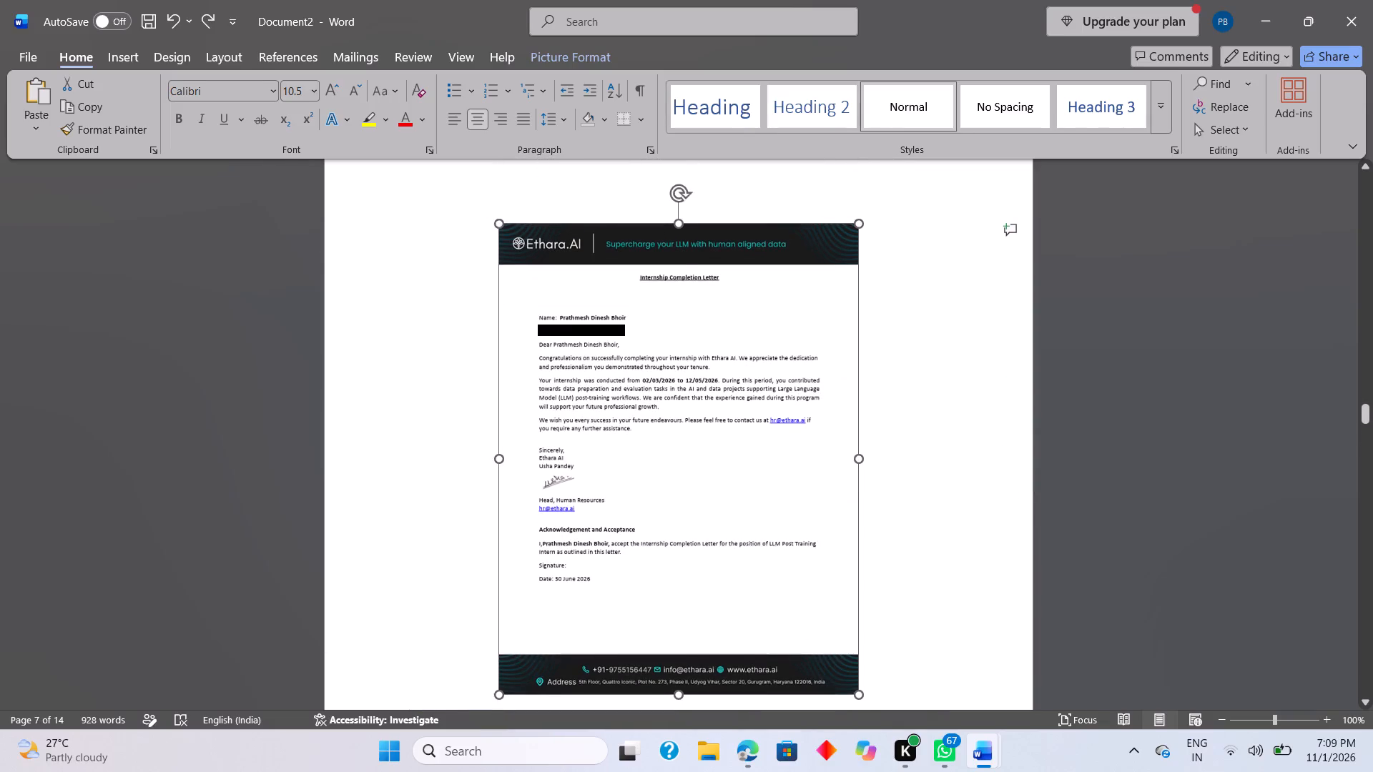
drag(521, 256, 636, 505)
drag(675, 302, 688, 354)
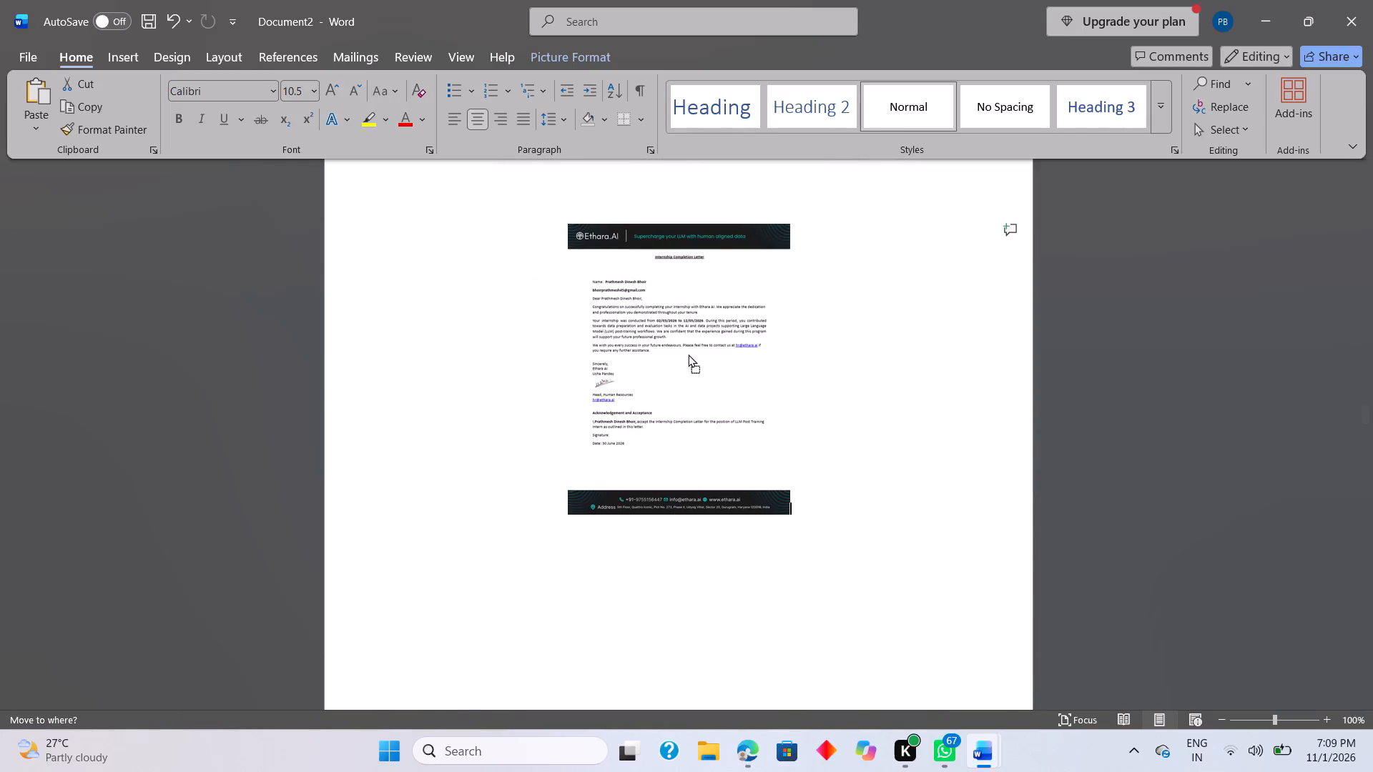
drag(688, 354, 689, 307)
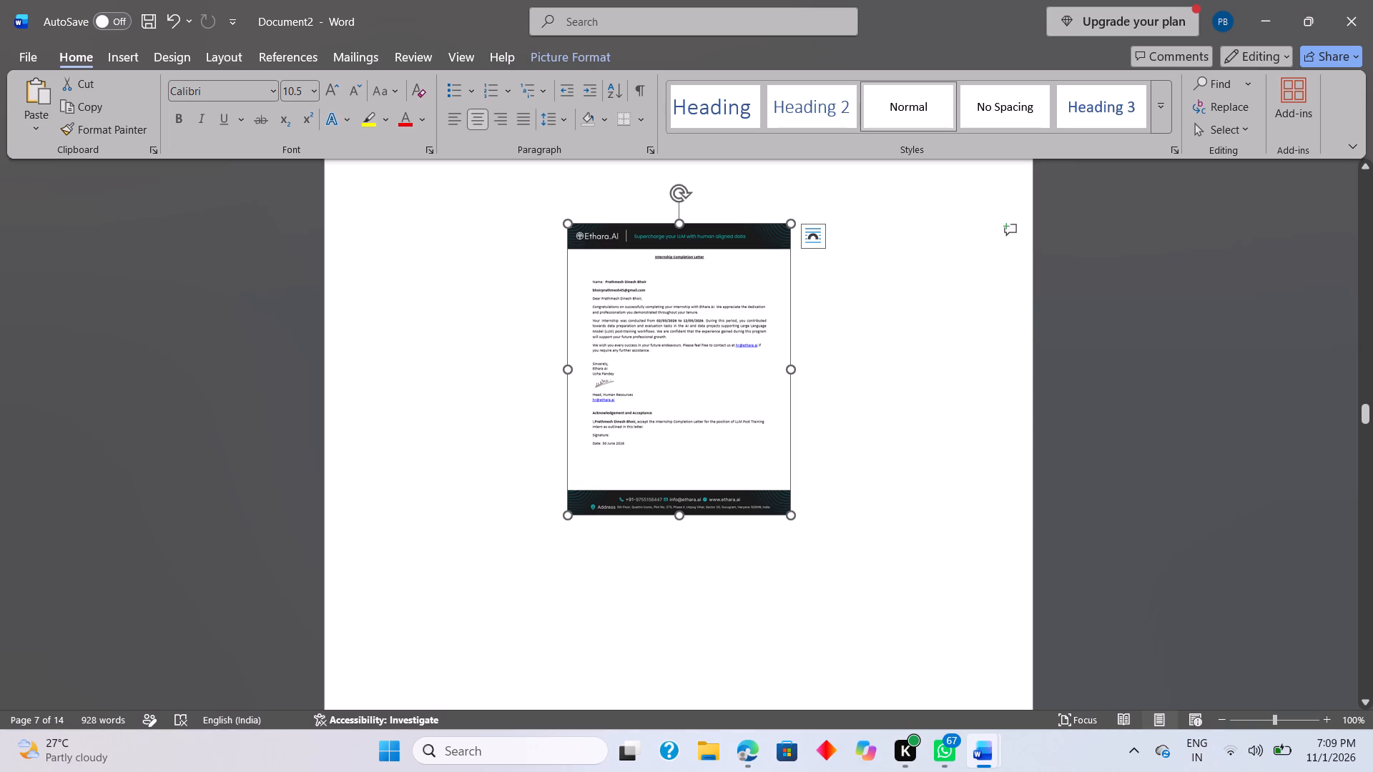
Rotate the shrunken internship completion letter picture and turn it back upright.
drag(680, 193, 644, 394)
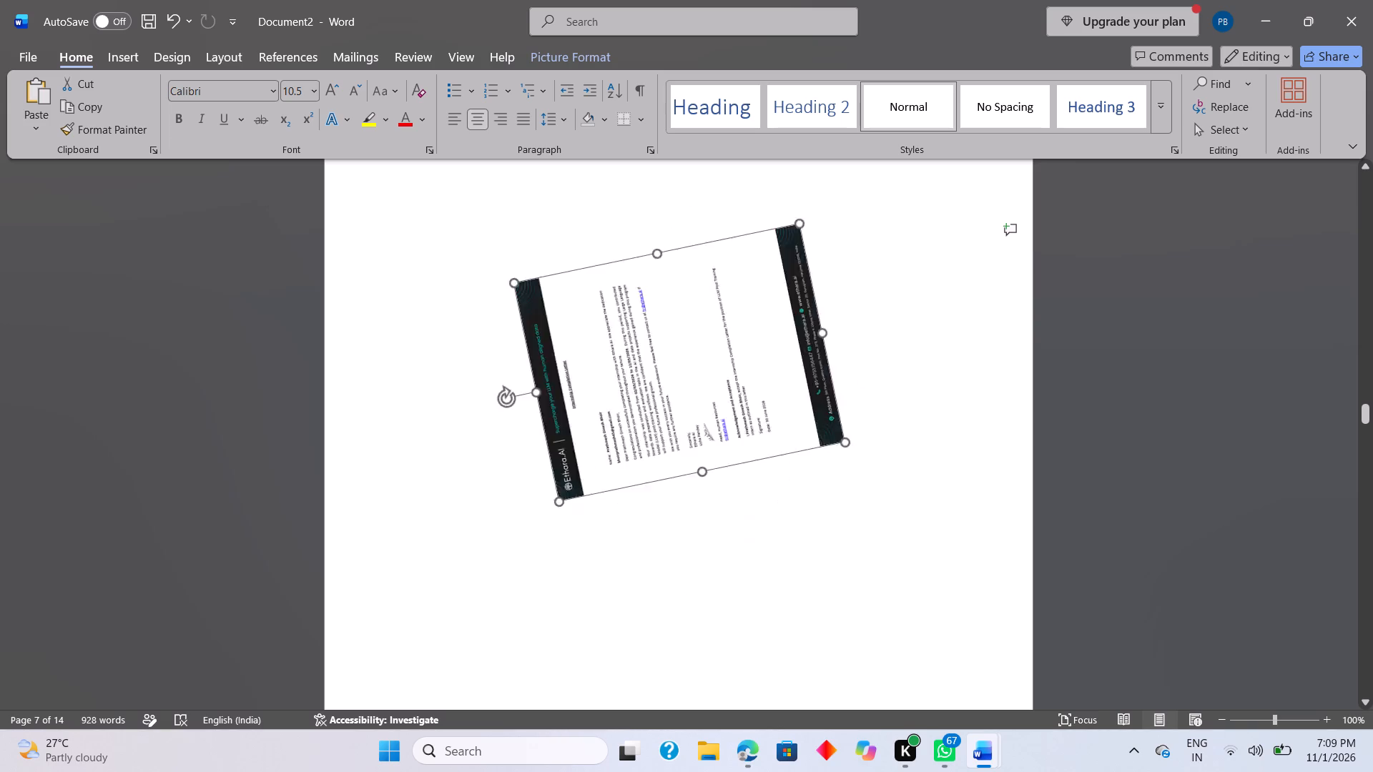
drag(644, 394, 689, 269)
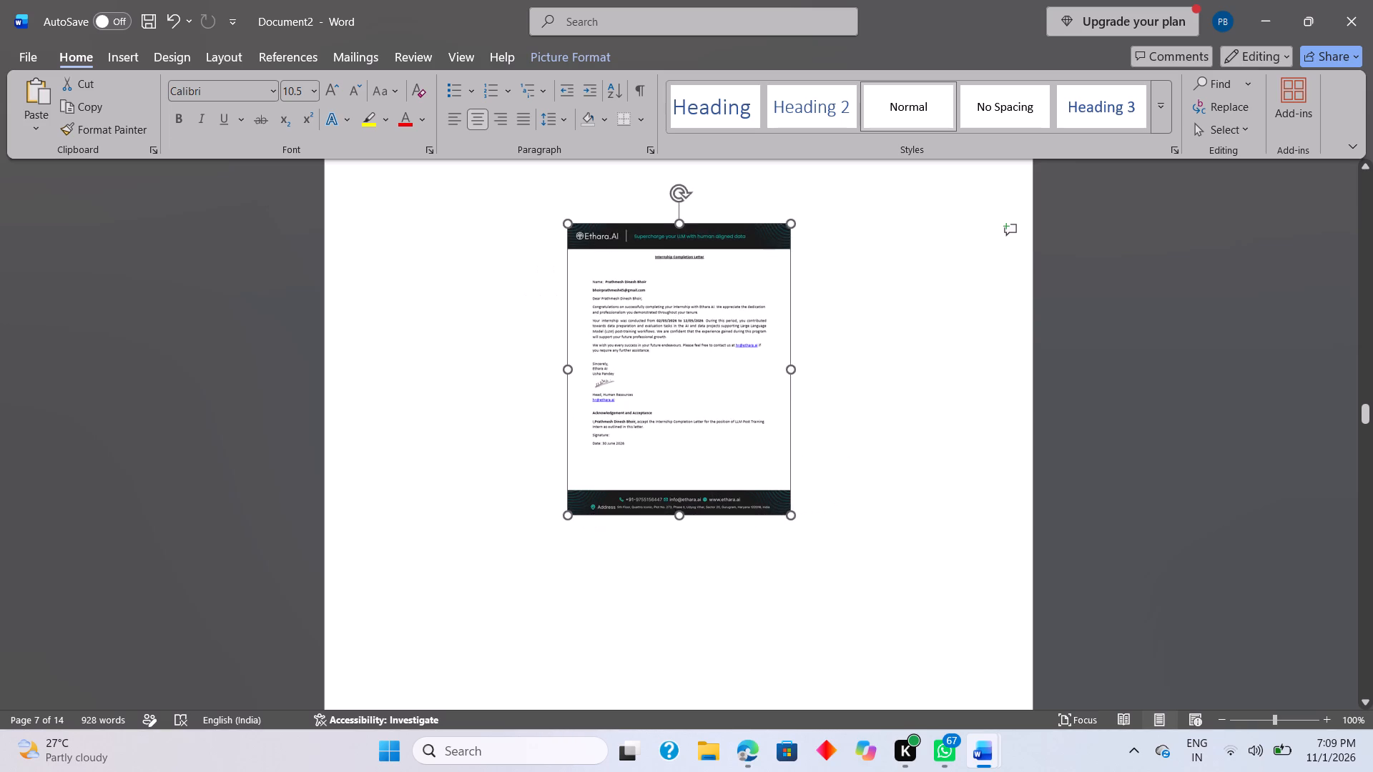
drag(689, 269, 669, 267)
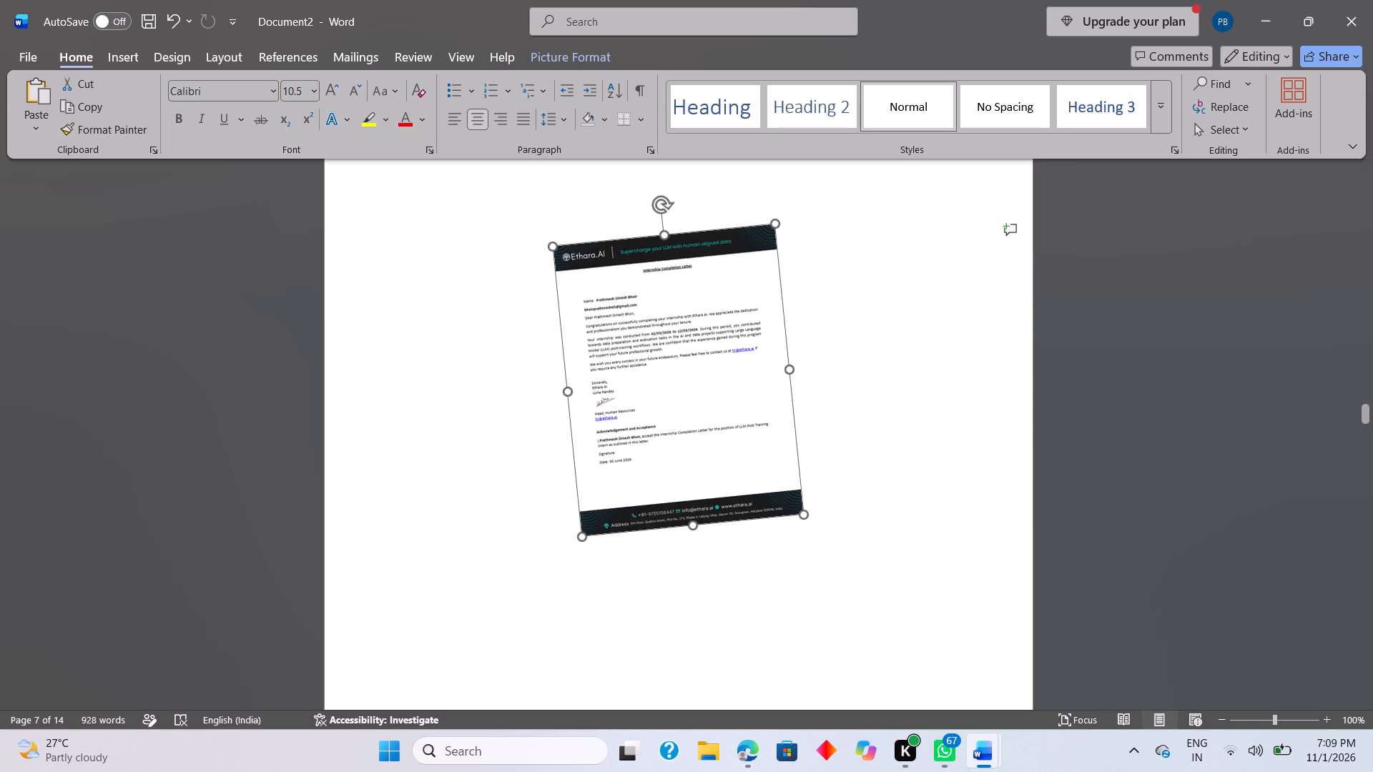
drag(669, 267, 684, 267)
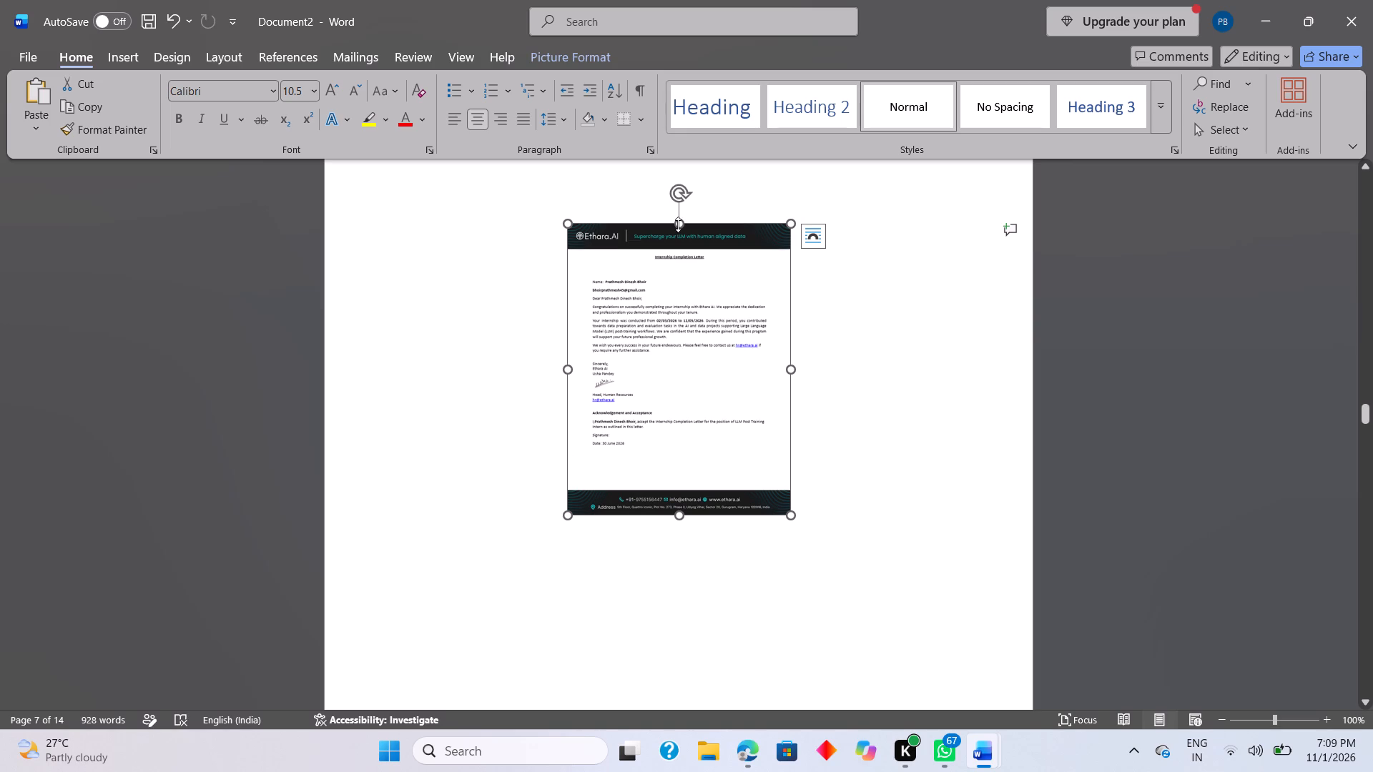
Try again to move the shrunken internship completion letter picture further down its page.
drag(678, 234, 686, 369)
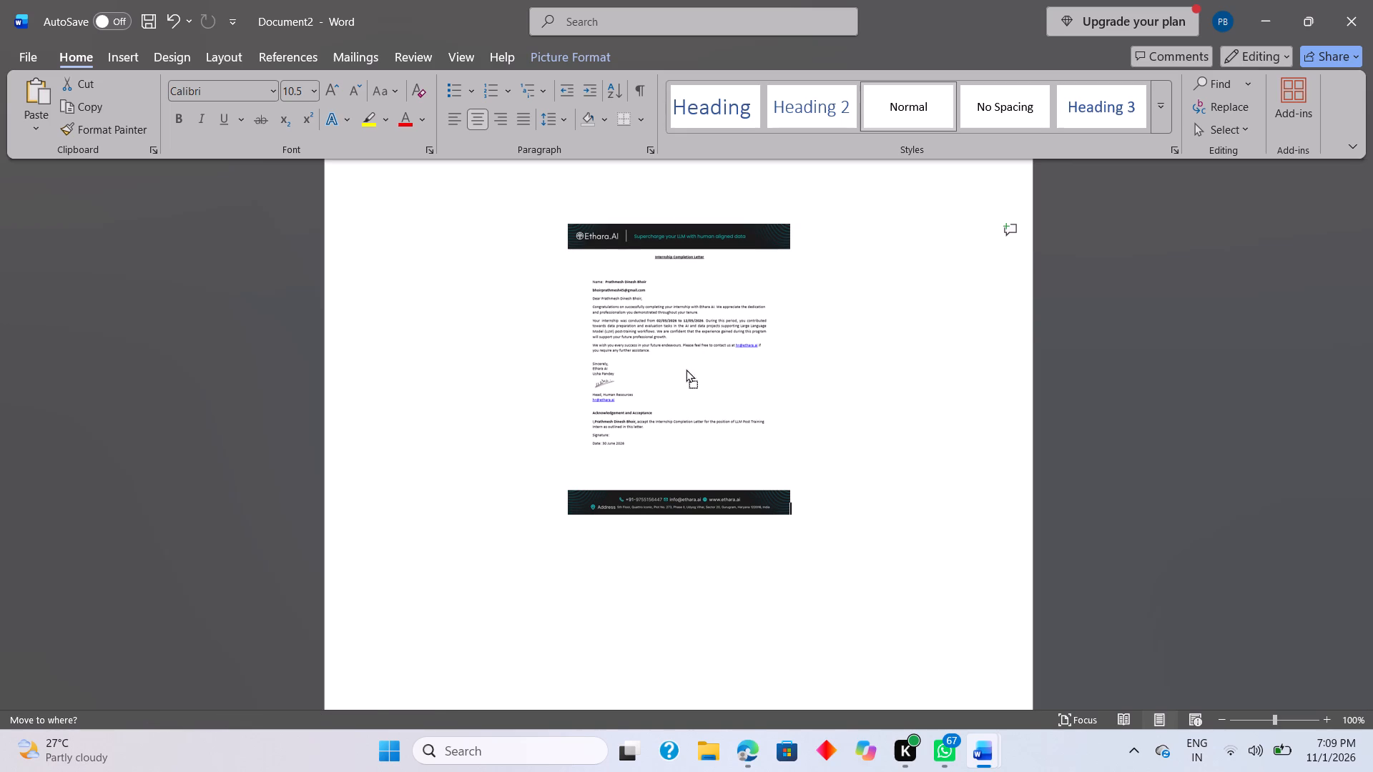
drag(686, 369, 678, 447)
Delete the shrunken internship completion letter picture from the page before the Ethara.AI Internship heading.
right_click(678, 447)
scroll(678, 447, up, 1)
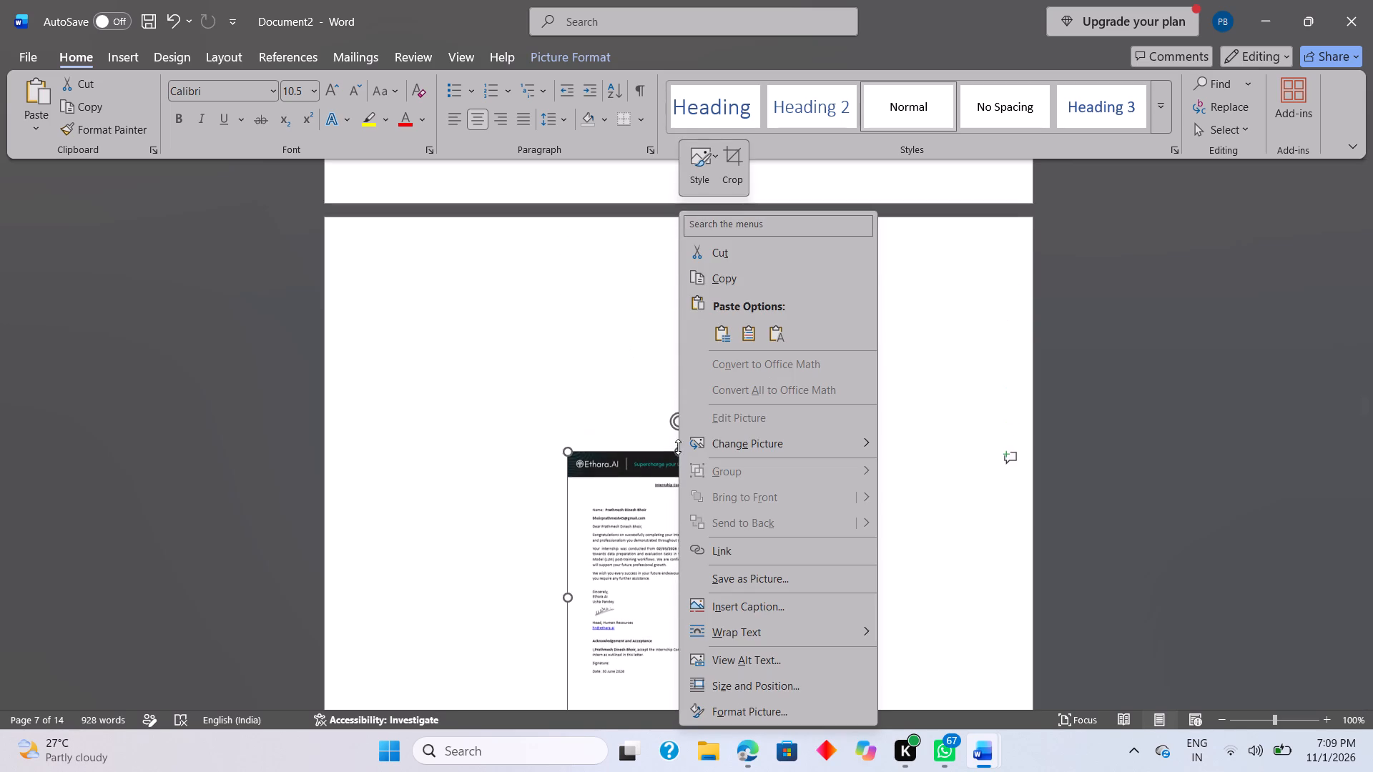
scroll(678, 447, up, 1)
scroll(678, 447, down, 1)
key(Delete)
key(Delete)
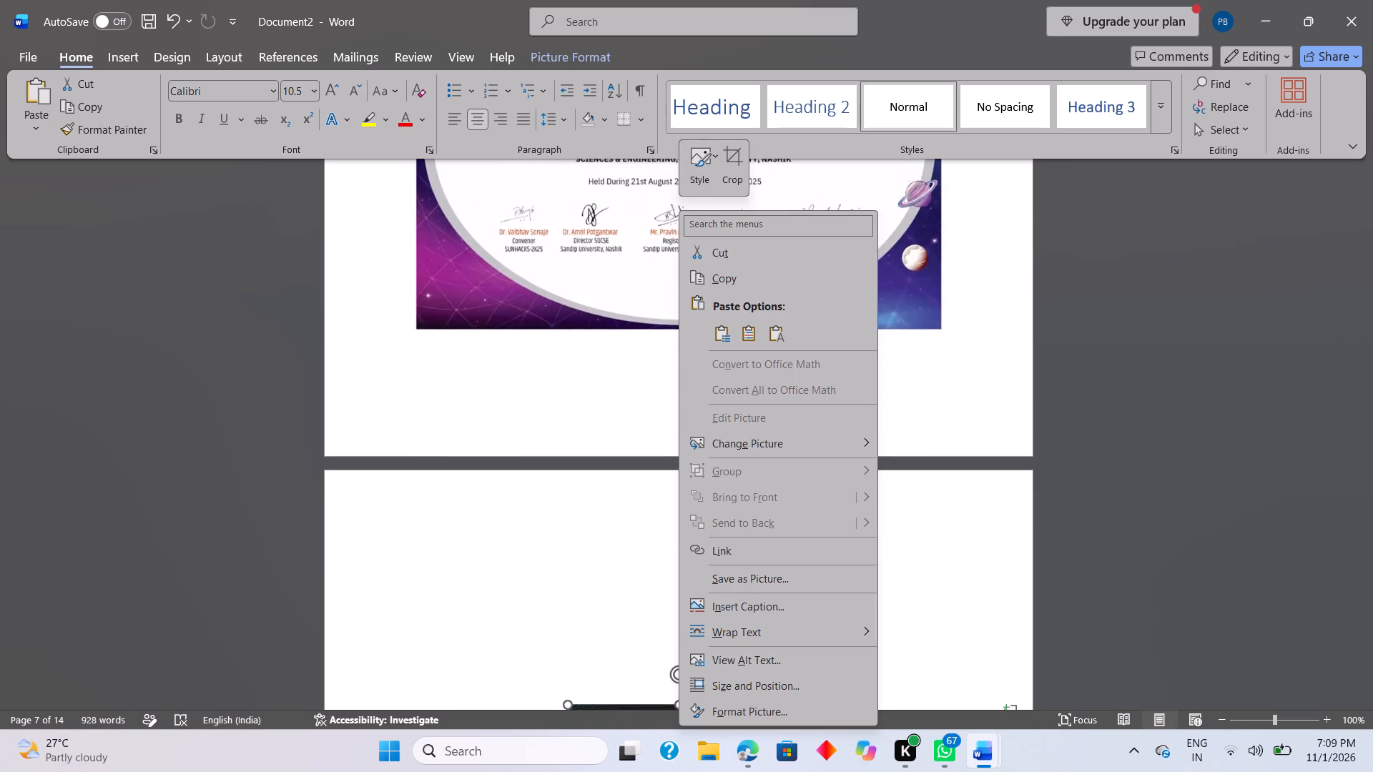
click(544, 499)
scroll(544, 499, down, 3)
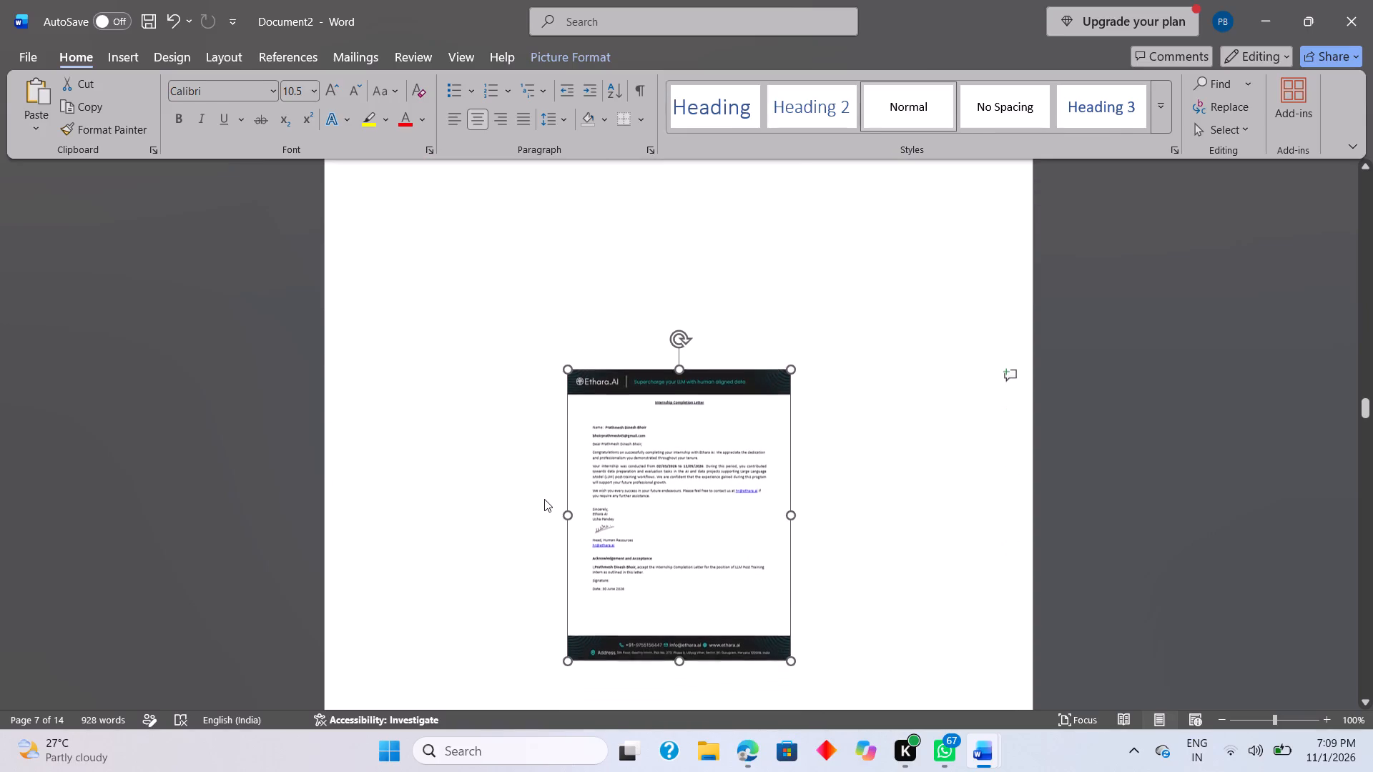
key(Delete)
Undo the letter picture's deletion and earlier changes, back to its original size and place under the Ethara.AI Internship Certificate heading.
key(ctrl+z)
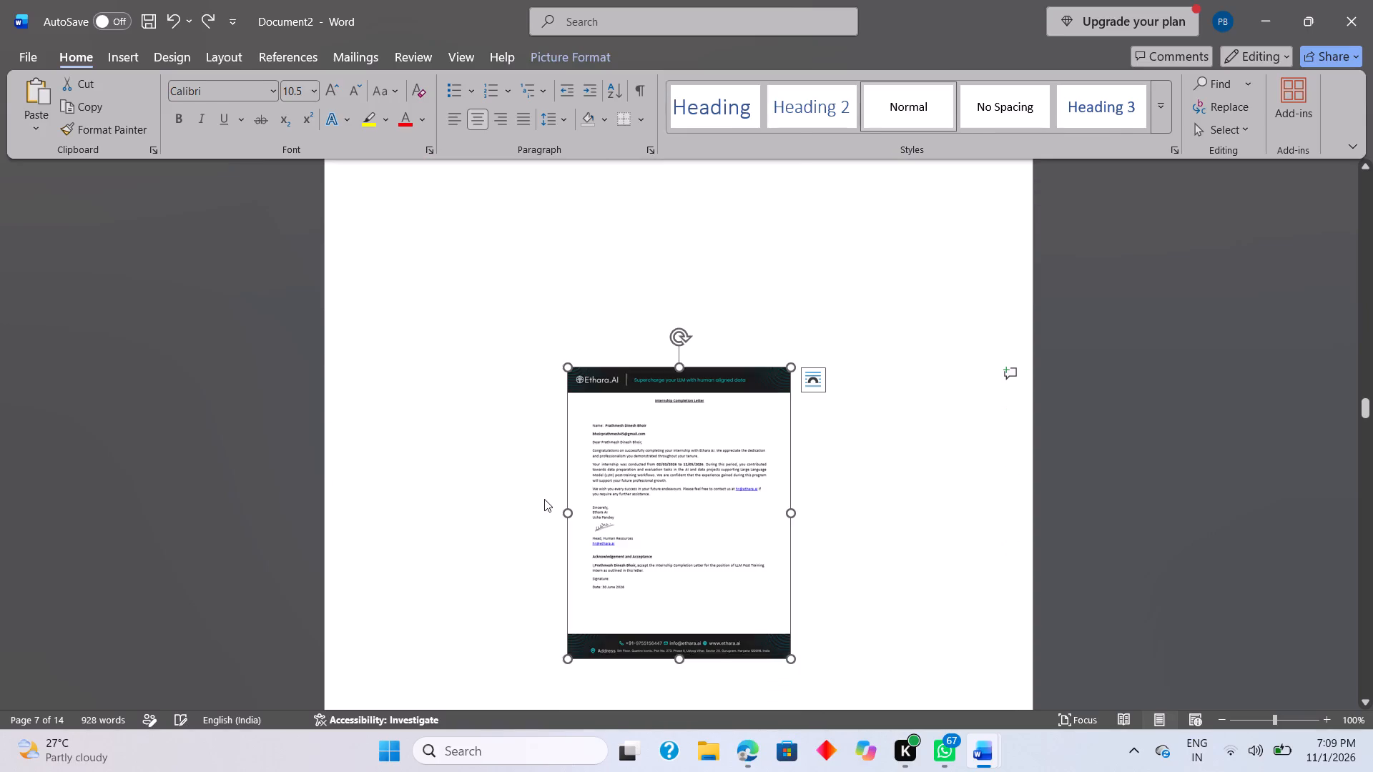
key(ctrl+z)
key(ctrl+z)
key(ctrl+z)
Examine the layout and blank space from the Ethara.AI Internship section through the DevOps, Agile & Design Thinking section.
scroll(544, 499, up, 1)
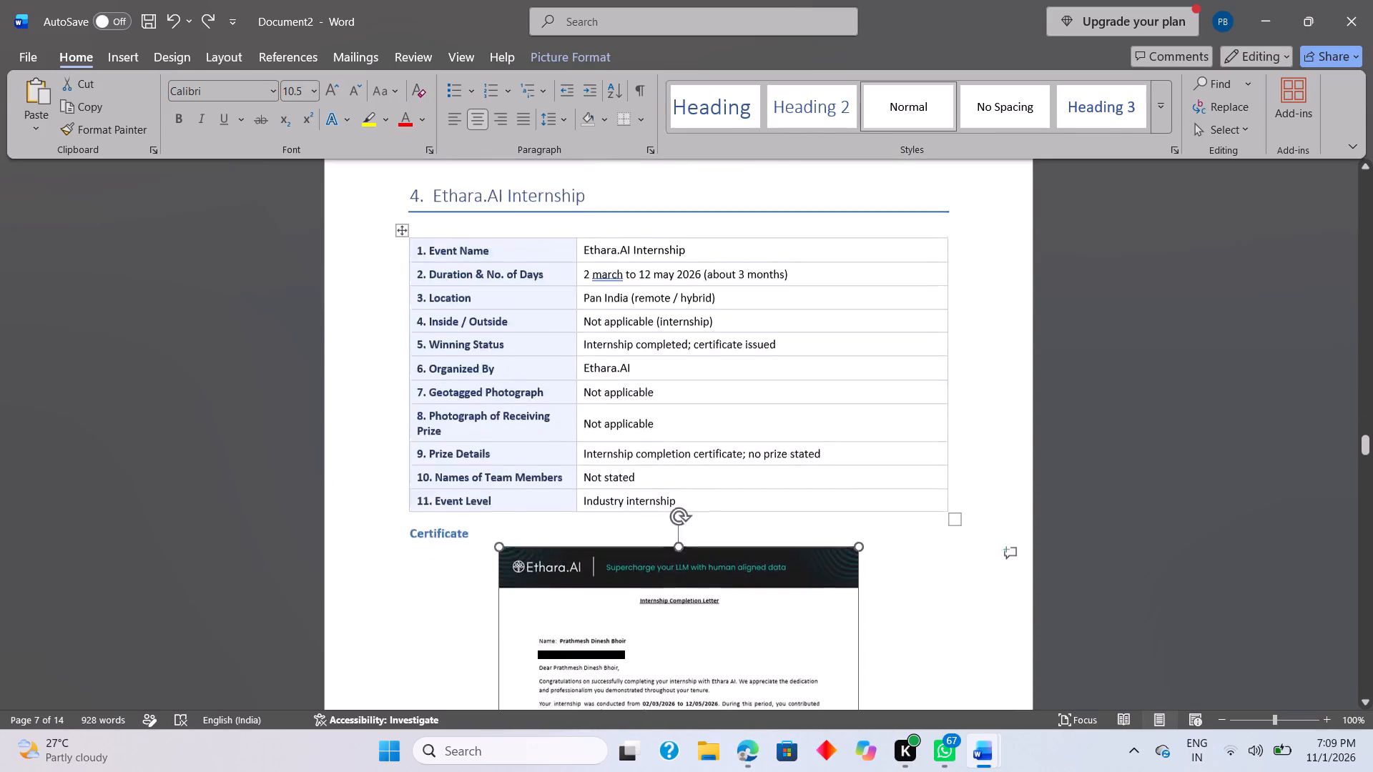
scroll(544, 499, down, 6)
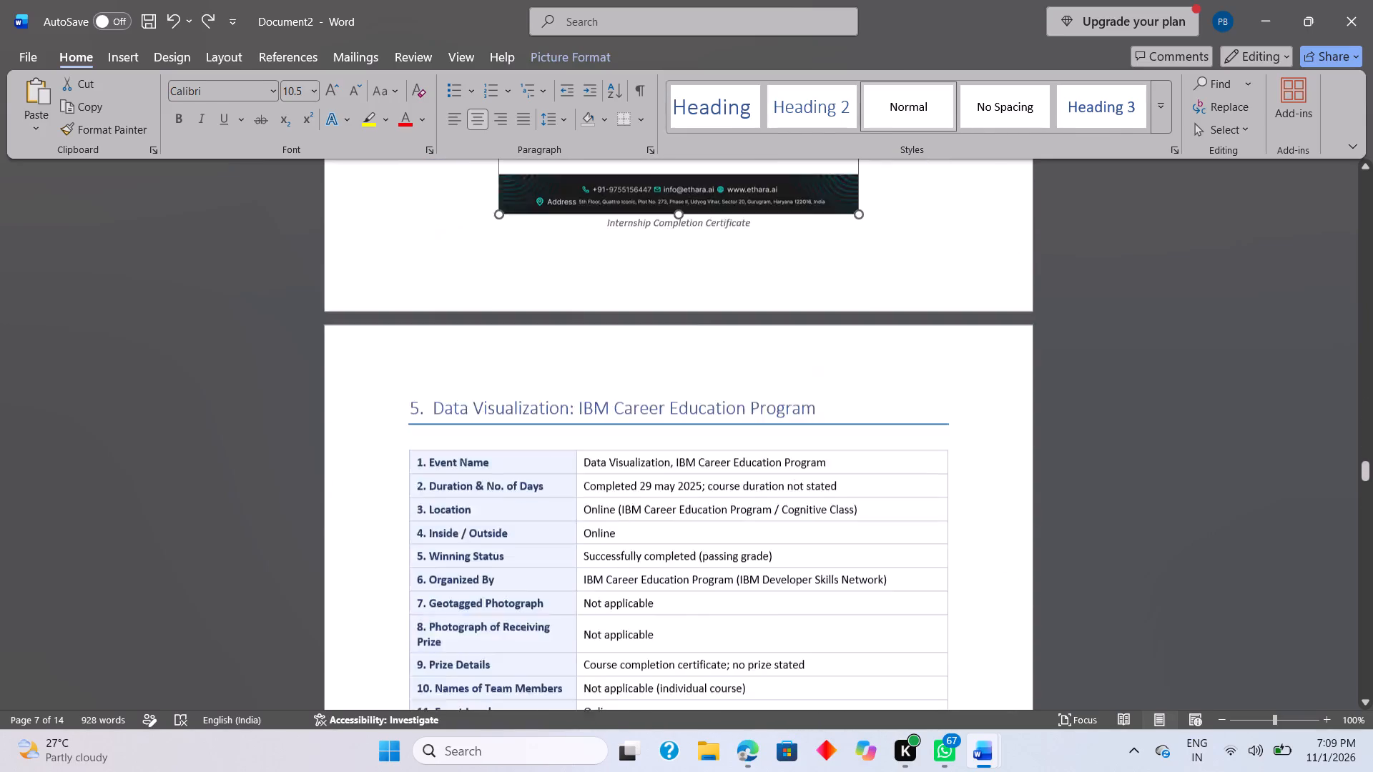
scroll(544, 499, down, 3)
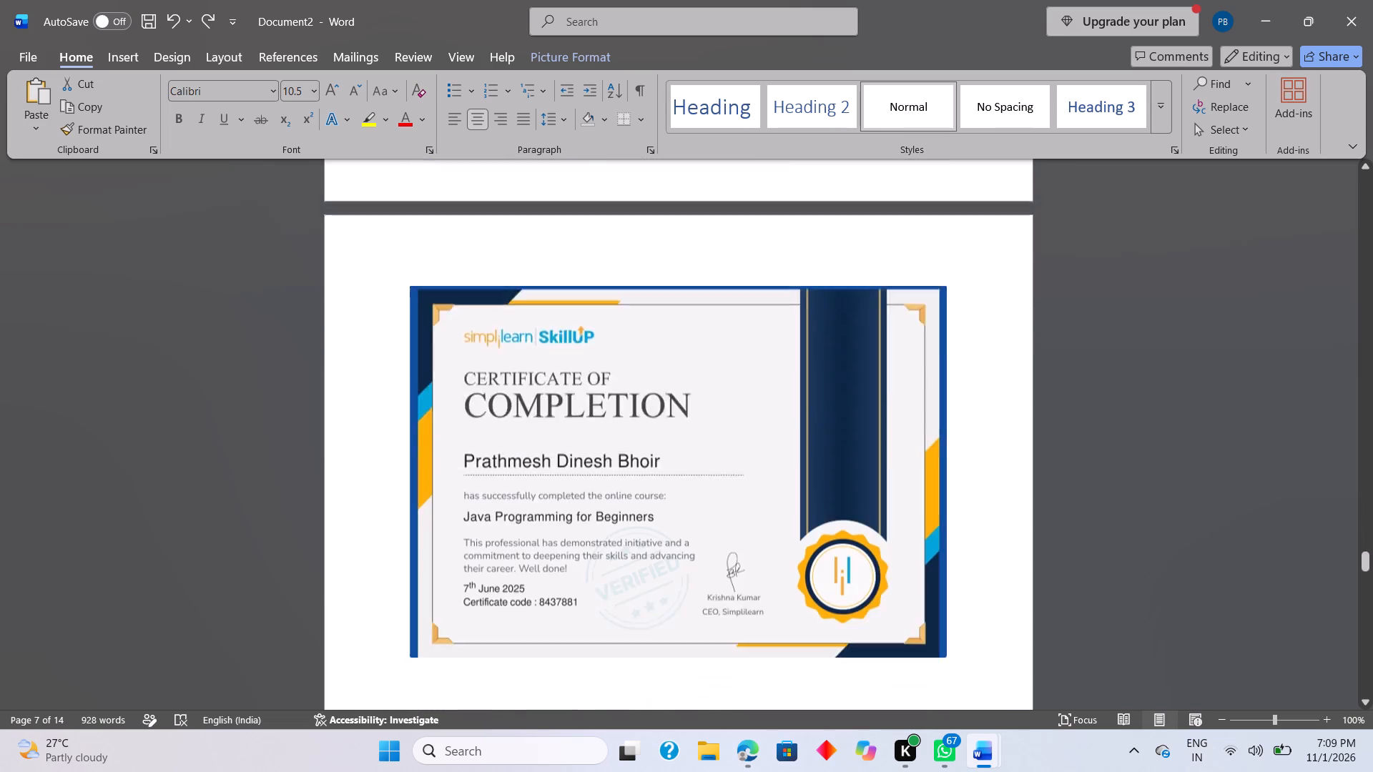
scroll(544, 499, down, 3)
scroll(544, 499, up, 2)
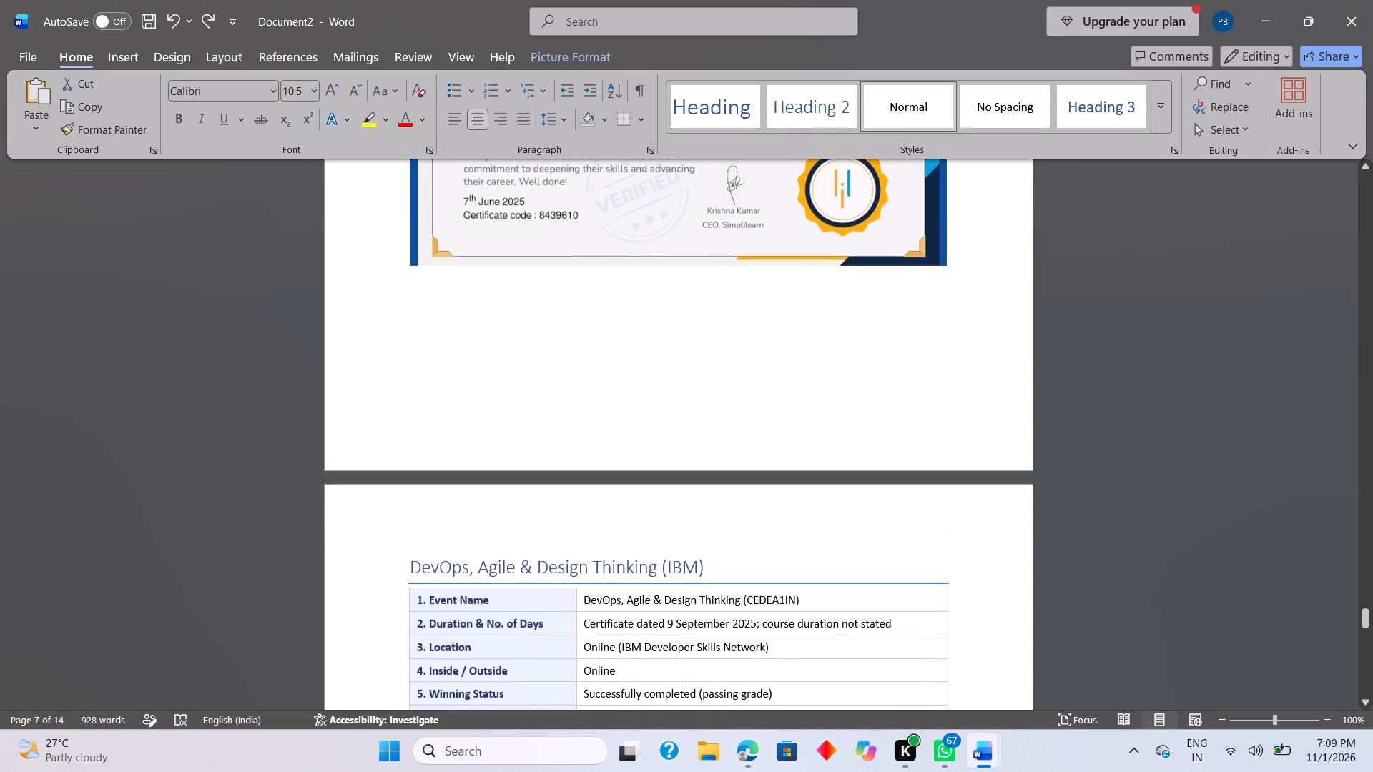
scroll(544, 499, up, 4)
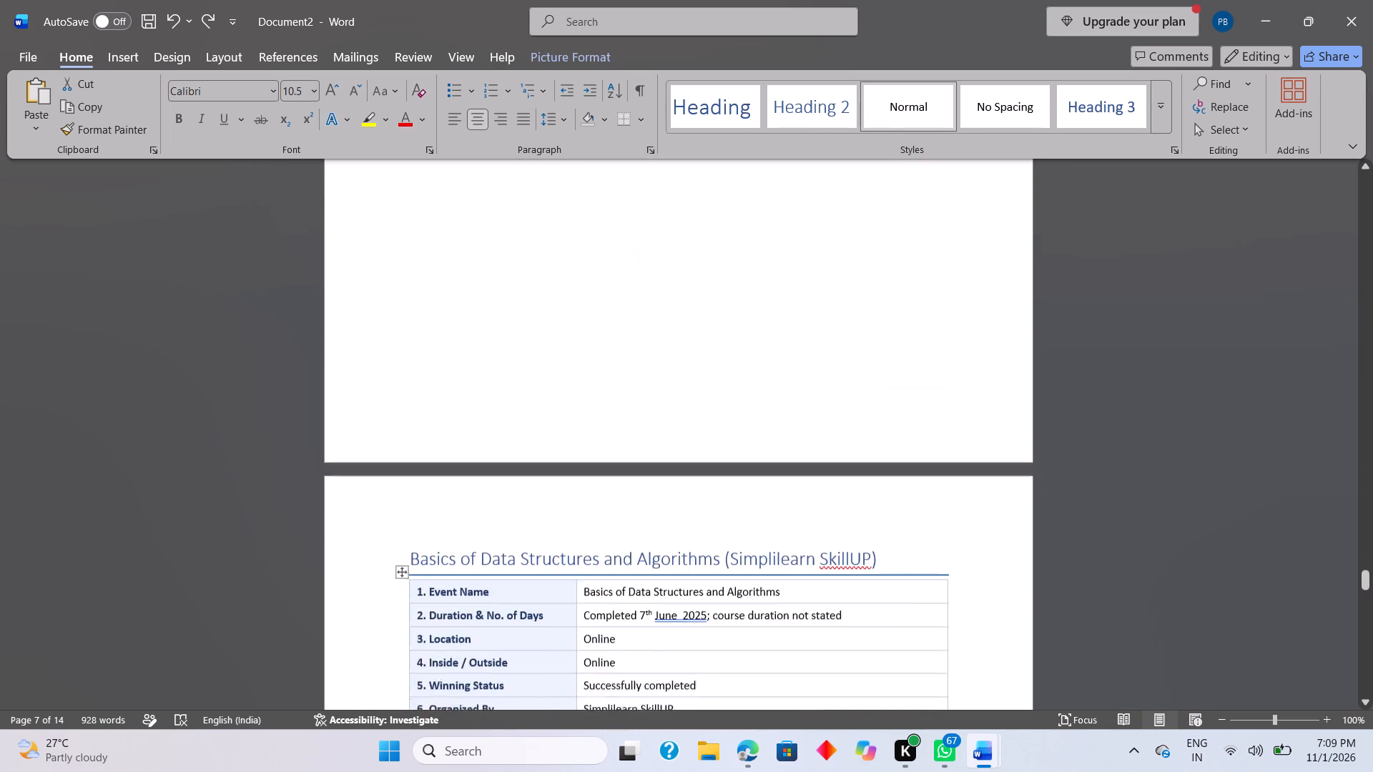
scroll(544, 499, up, 2)
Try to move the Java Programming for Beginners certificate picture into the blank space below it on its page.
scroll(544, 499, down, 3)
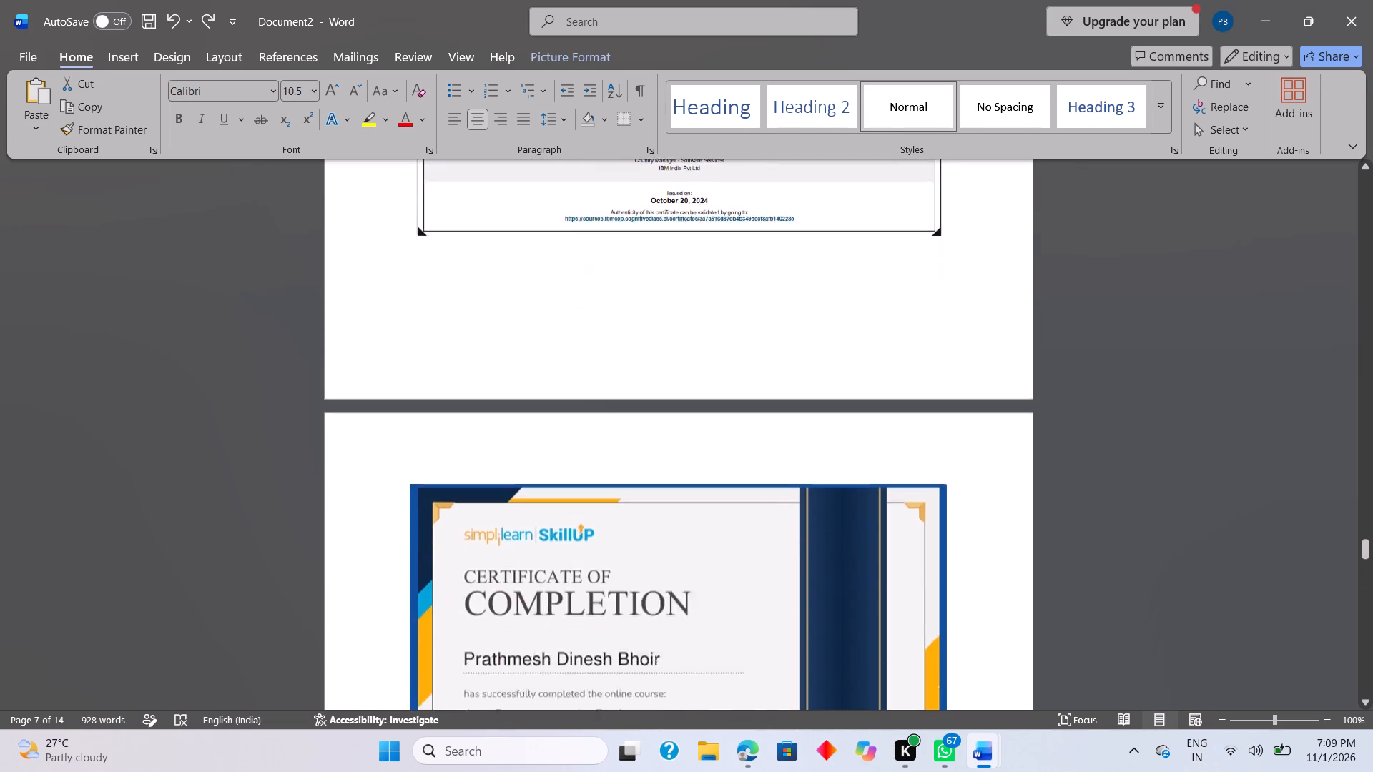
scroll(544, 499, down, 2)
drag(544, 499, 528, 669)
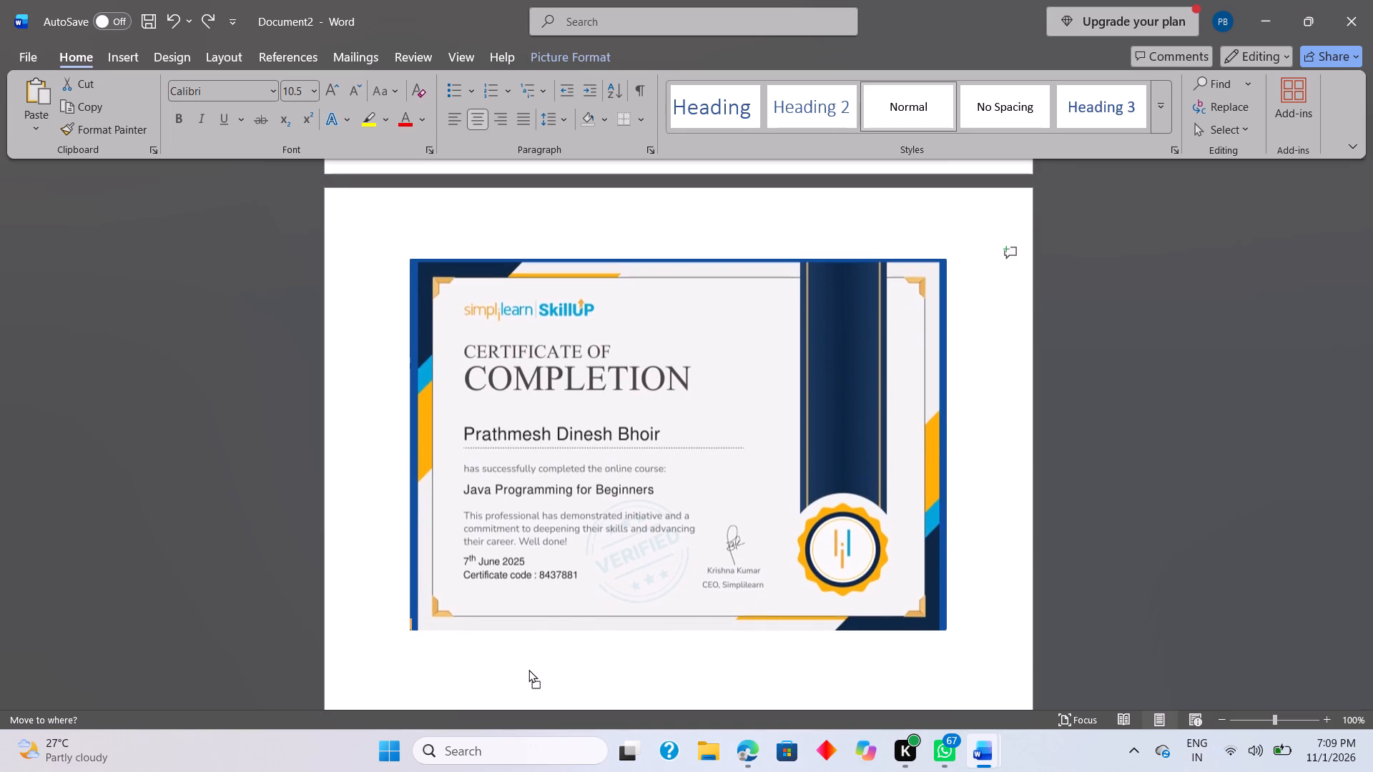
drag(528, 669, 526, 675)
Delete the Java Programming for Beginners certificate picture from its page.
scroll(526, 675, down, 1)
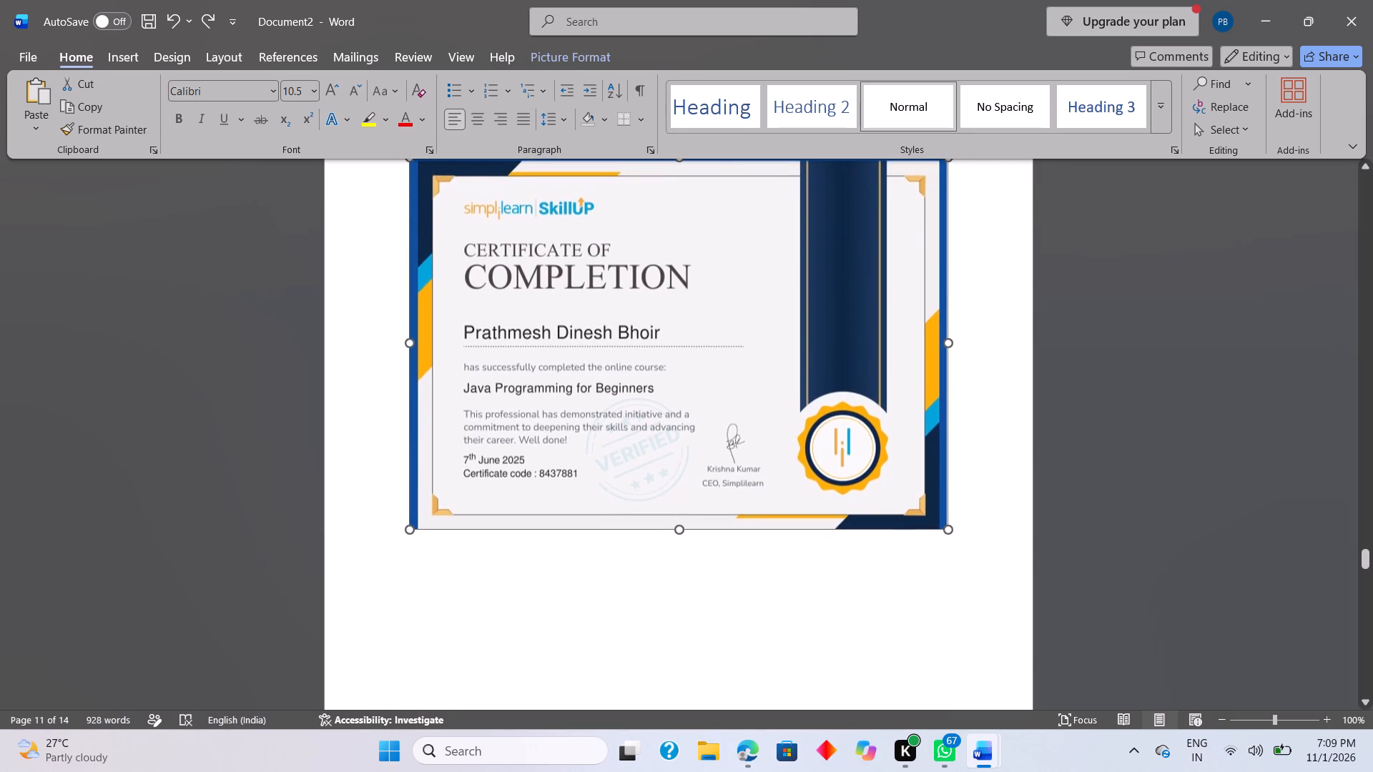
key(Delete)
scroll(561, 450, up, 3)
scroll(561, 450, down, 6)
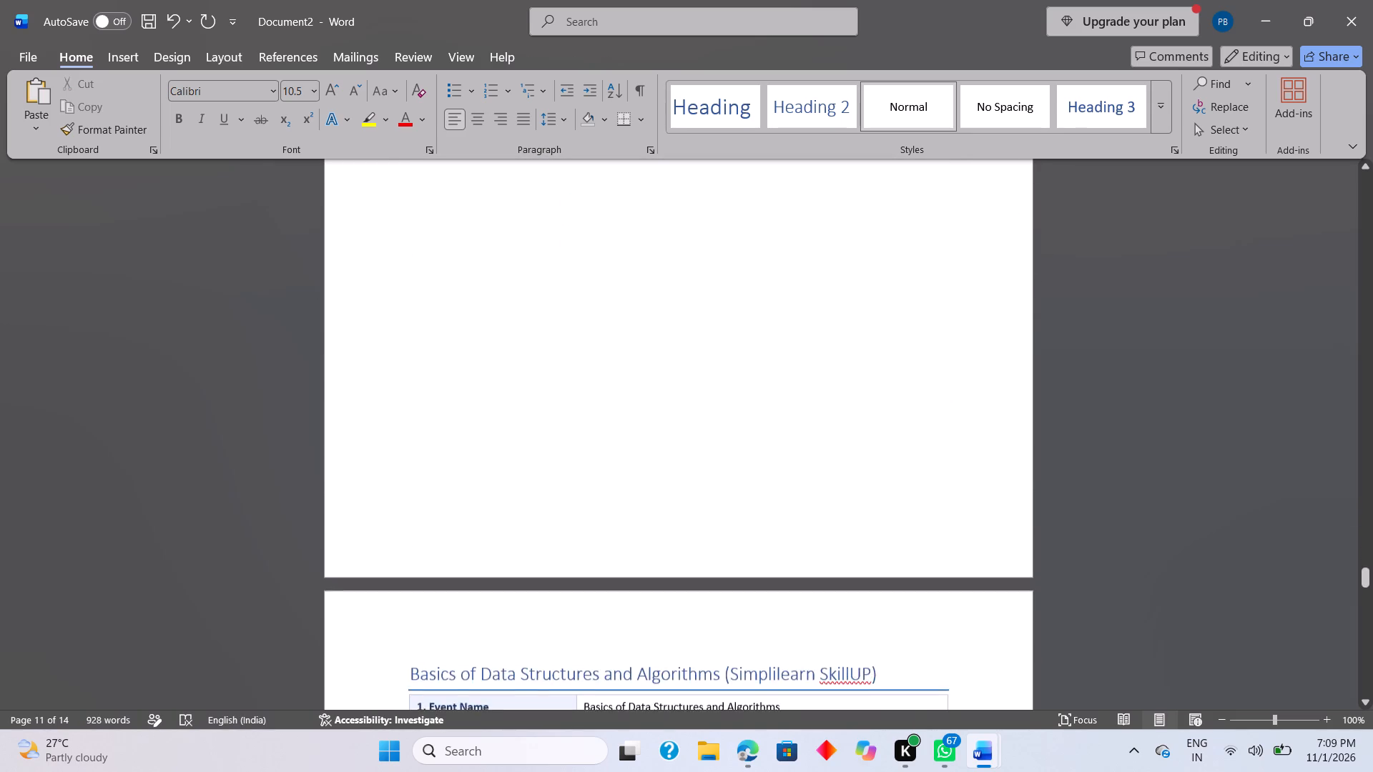
Close the rearranged copy of the report without saving its changes.
scroll(561, 450, down, 7)
scroll(561, 450, up, 2)
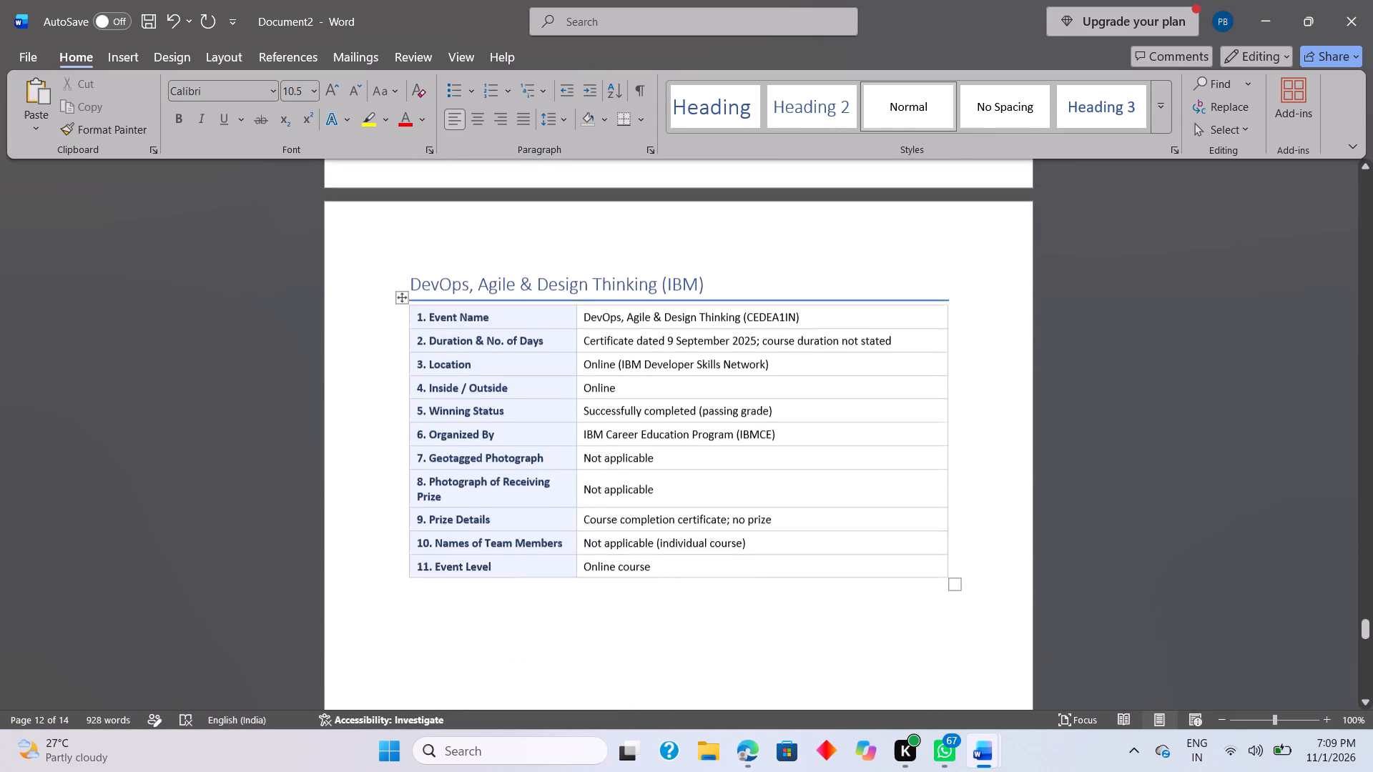
scroll(561, 450, up, 3)
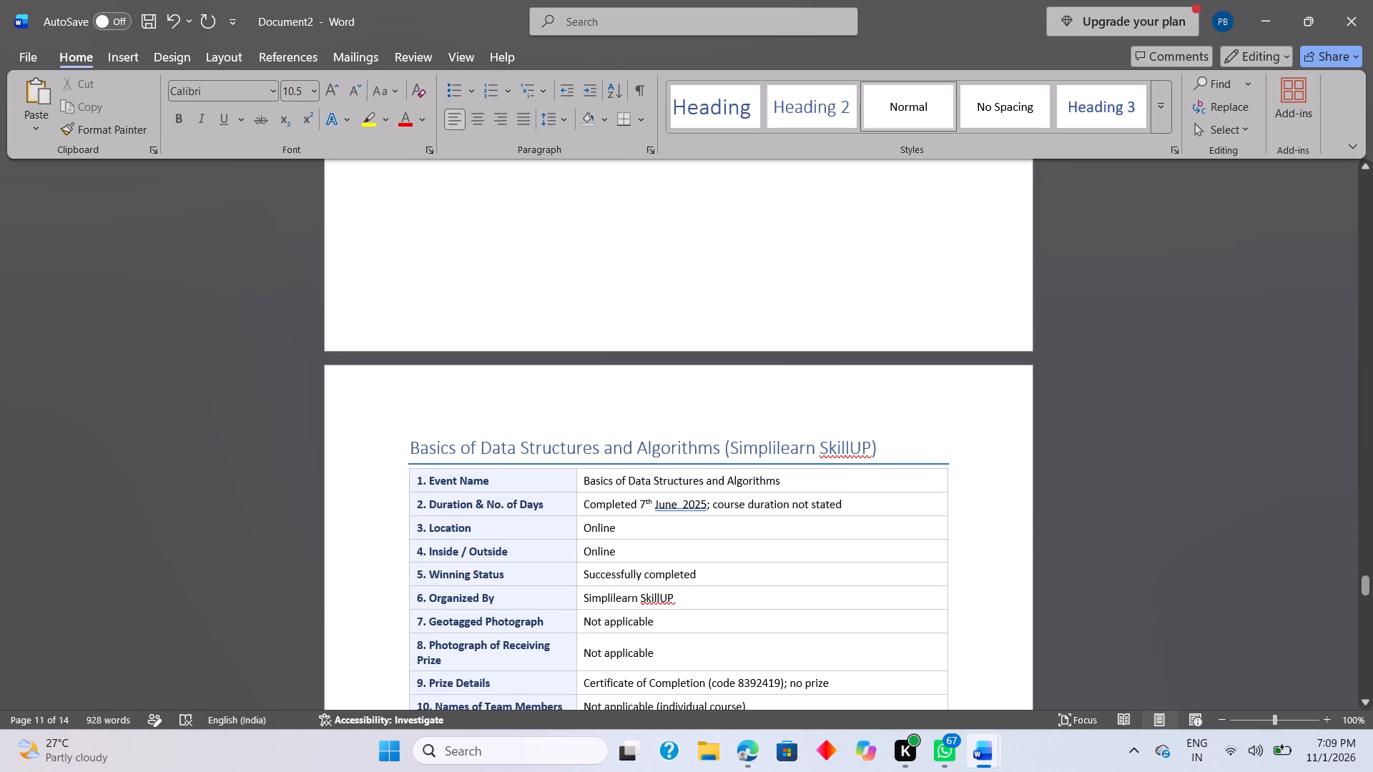
click(1372, 0)
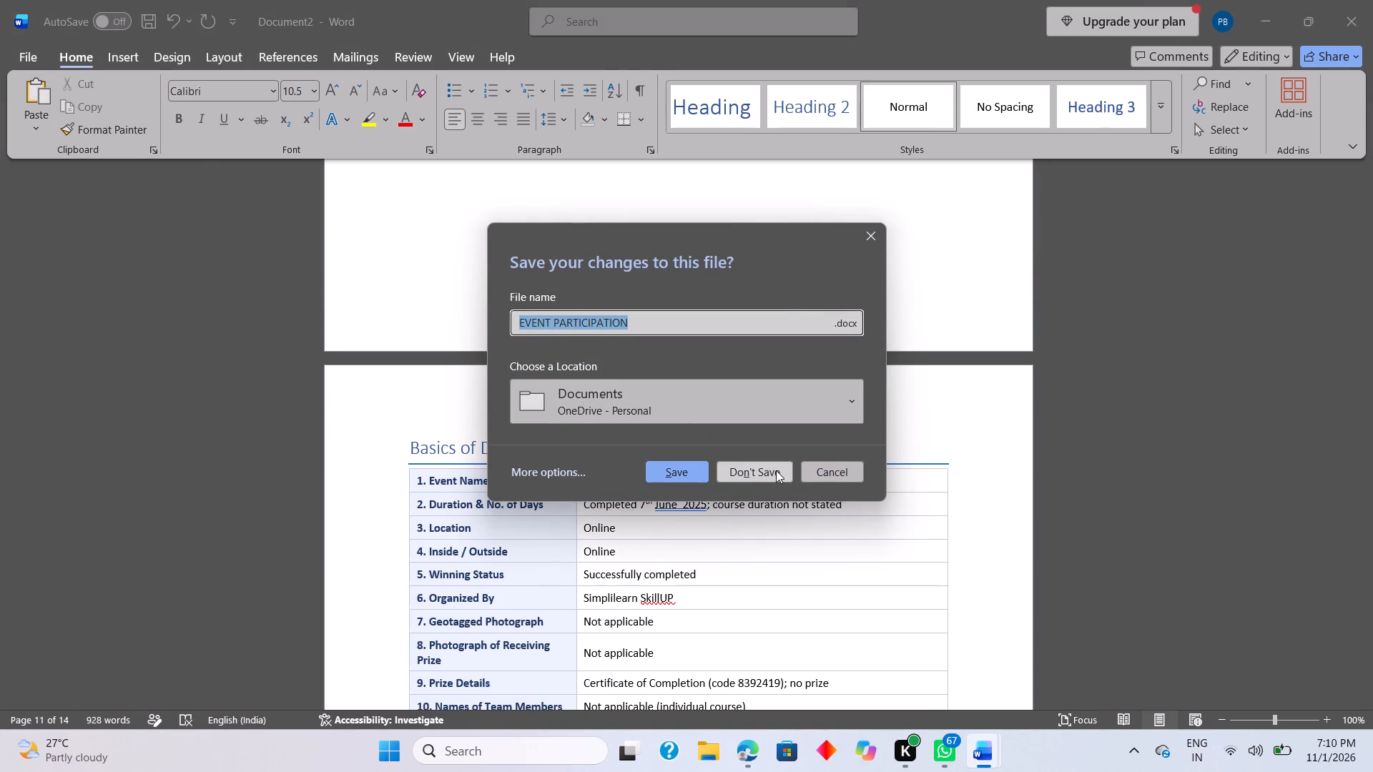
click(776, 470)
Create a new blank document and place its window side by side with the original report.
scroll(636, 352, up, 1)
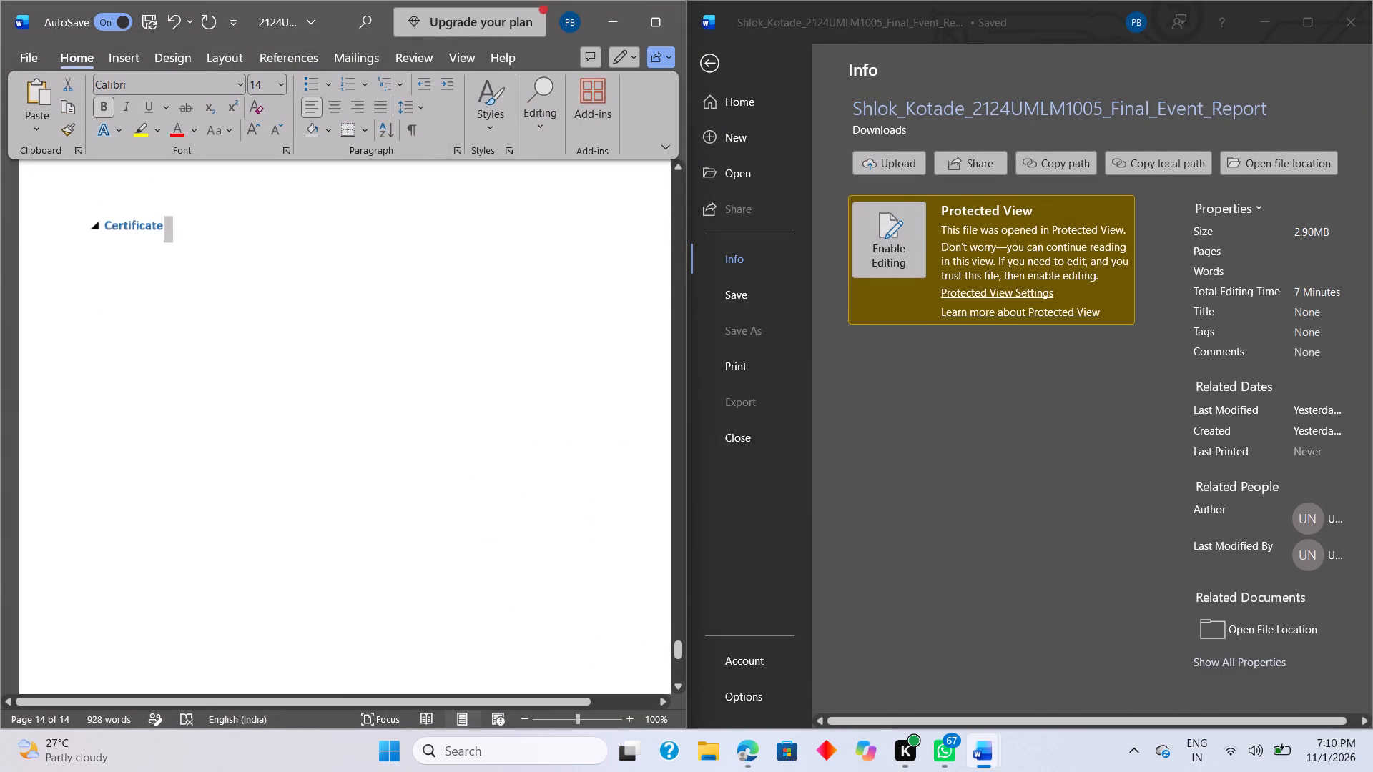
scroll(636, 352, up, 1)
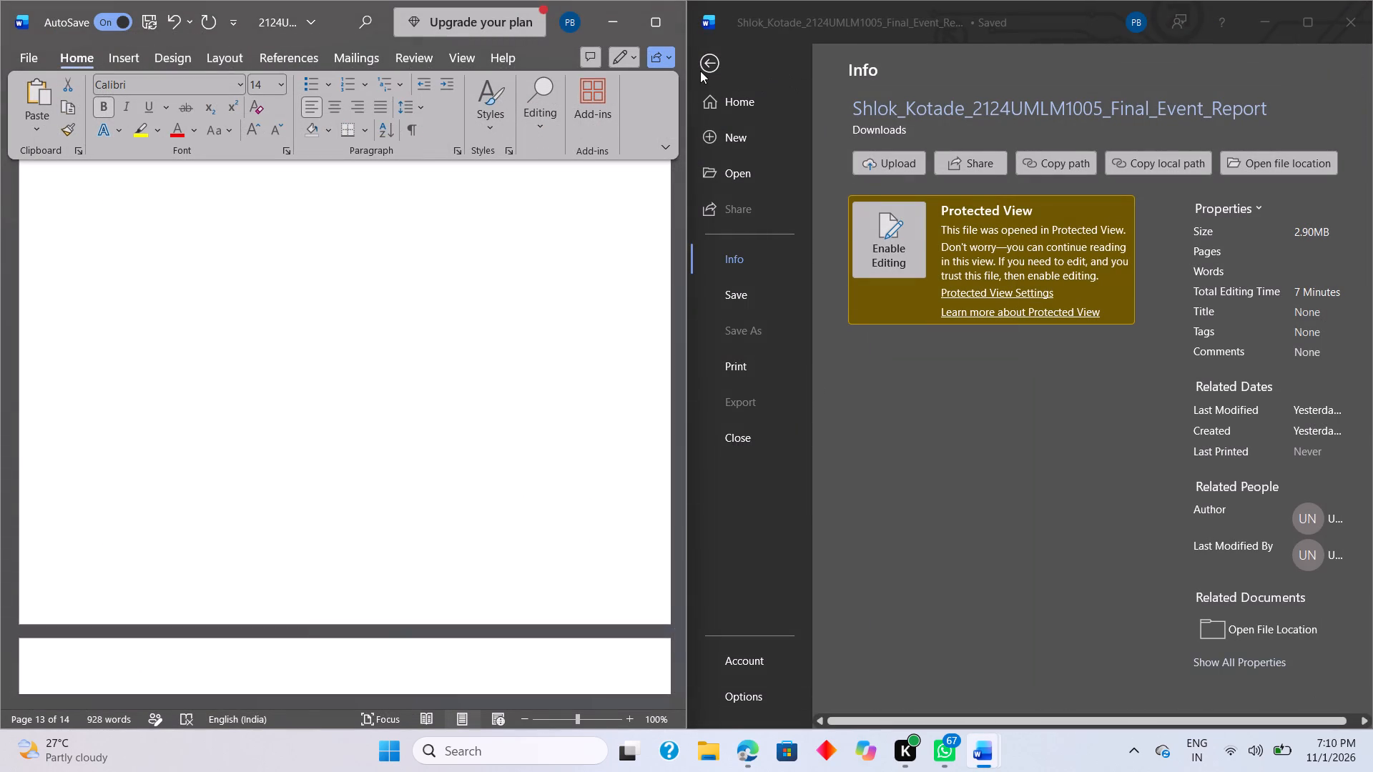
click(729, 106)
click(729, 106)
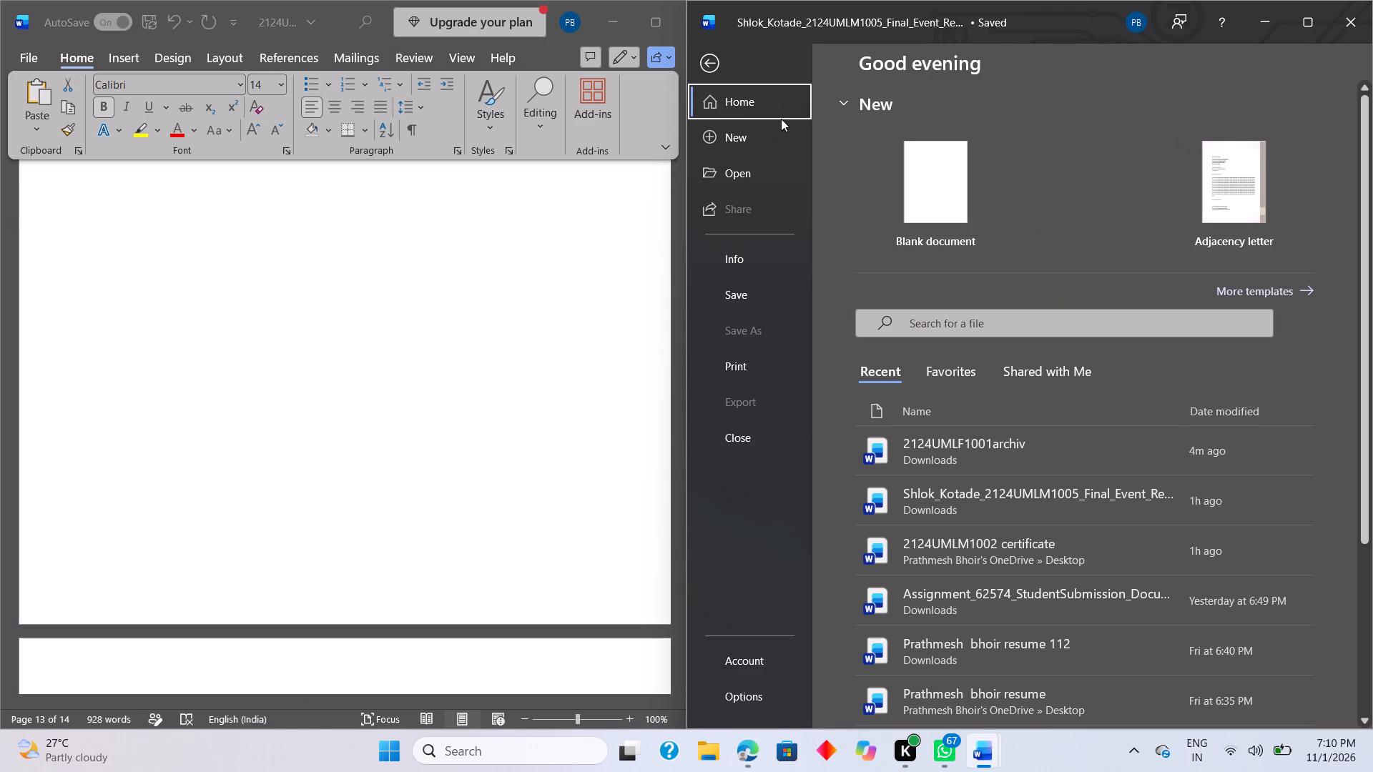
click(913, 159)
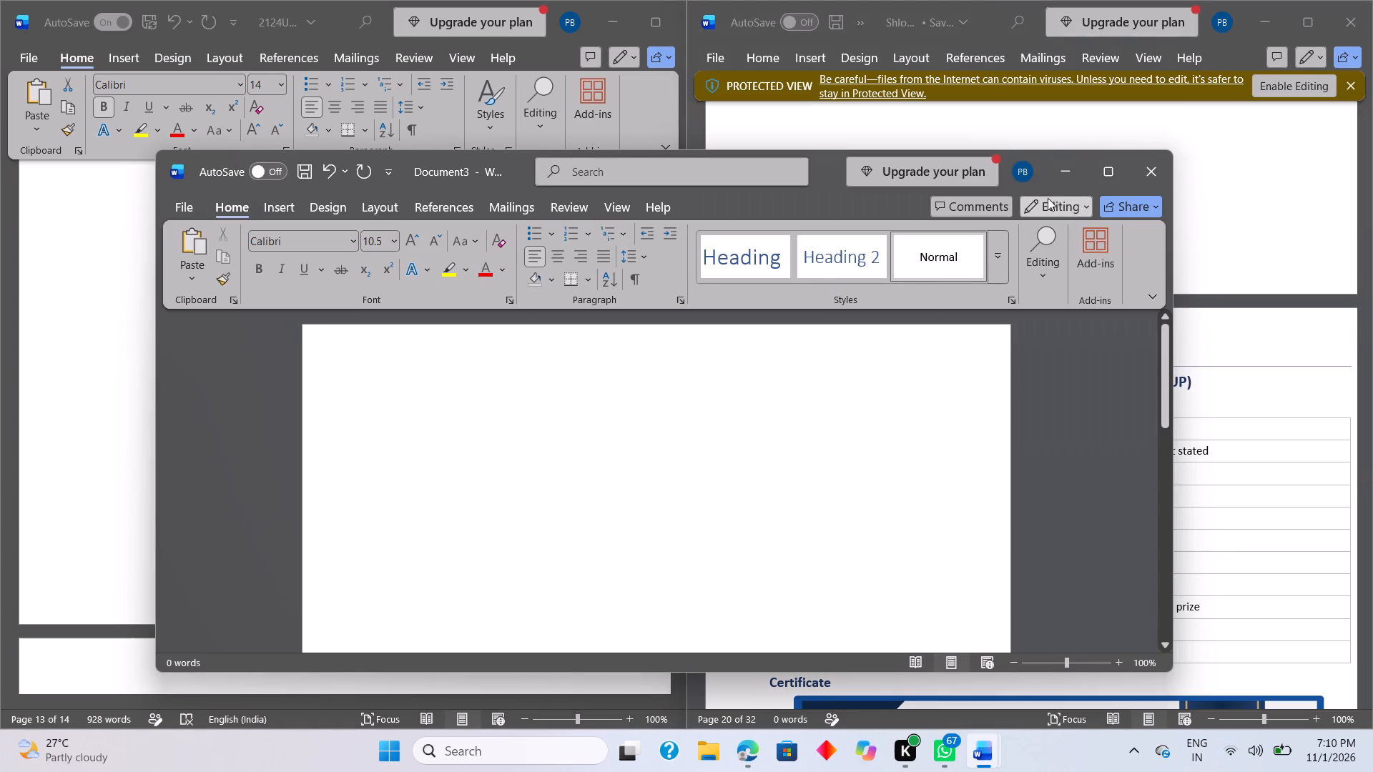
key(super+Right)
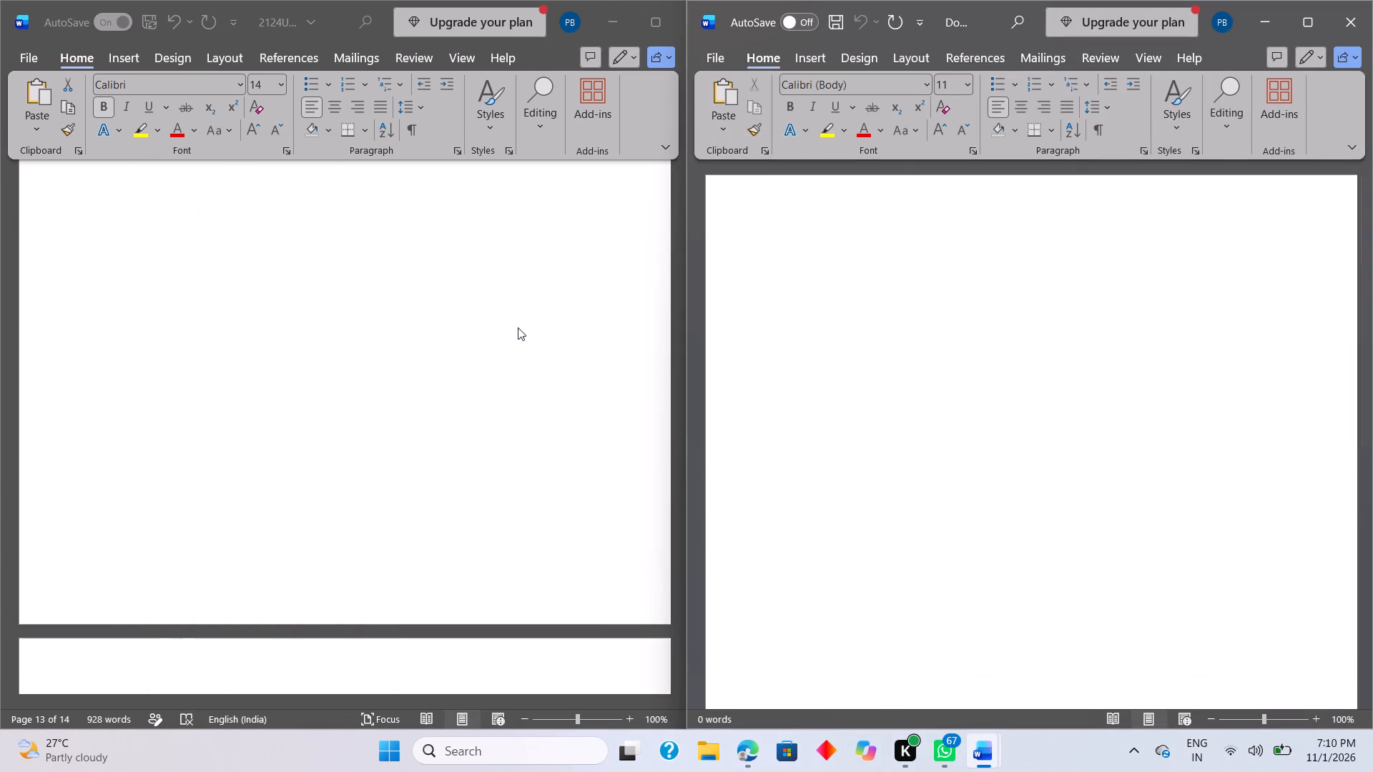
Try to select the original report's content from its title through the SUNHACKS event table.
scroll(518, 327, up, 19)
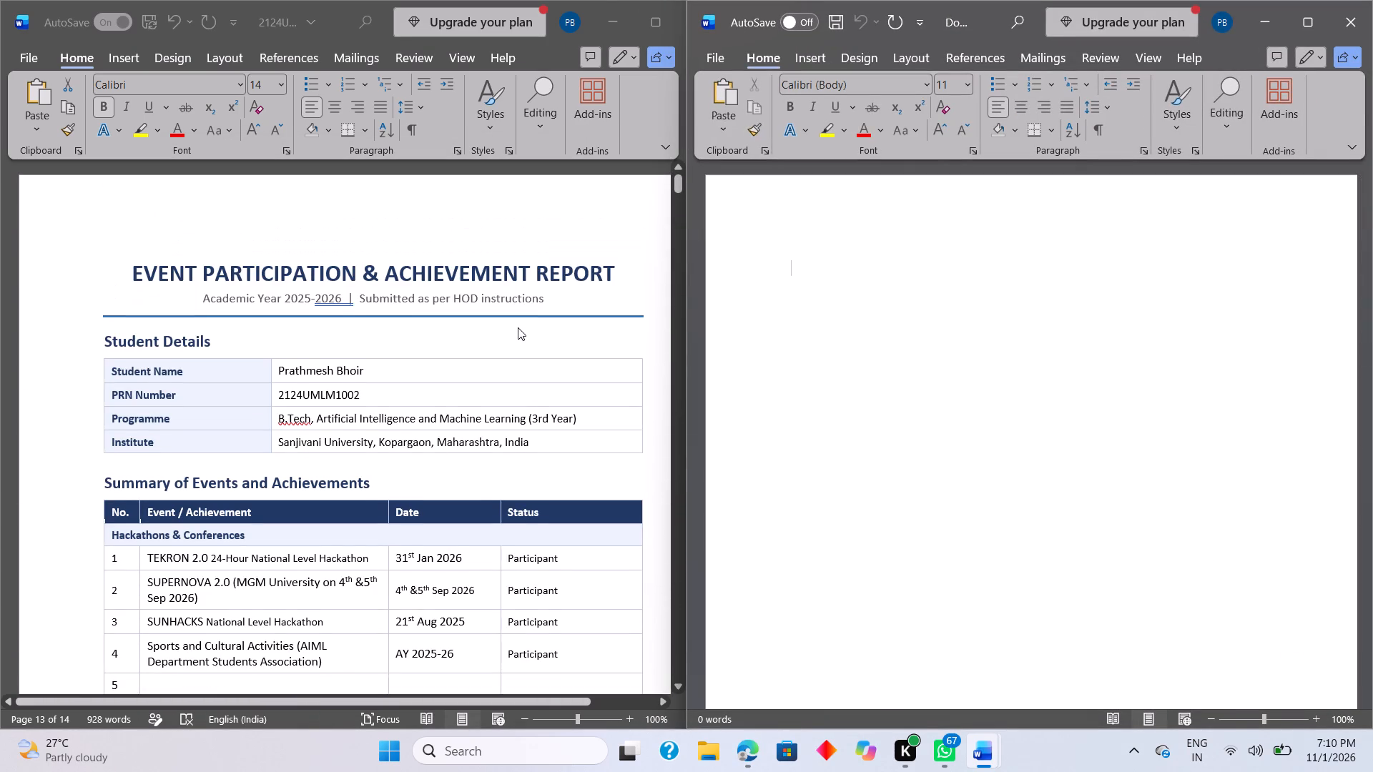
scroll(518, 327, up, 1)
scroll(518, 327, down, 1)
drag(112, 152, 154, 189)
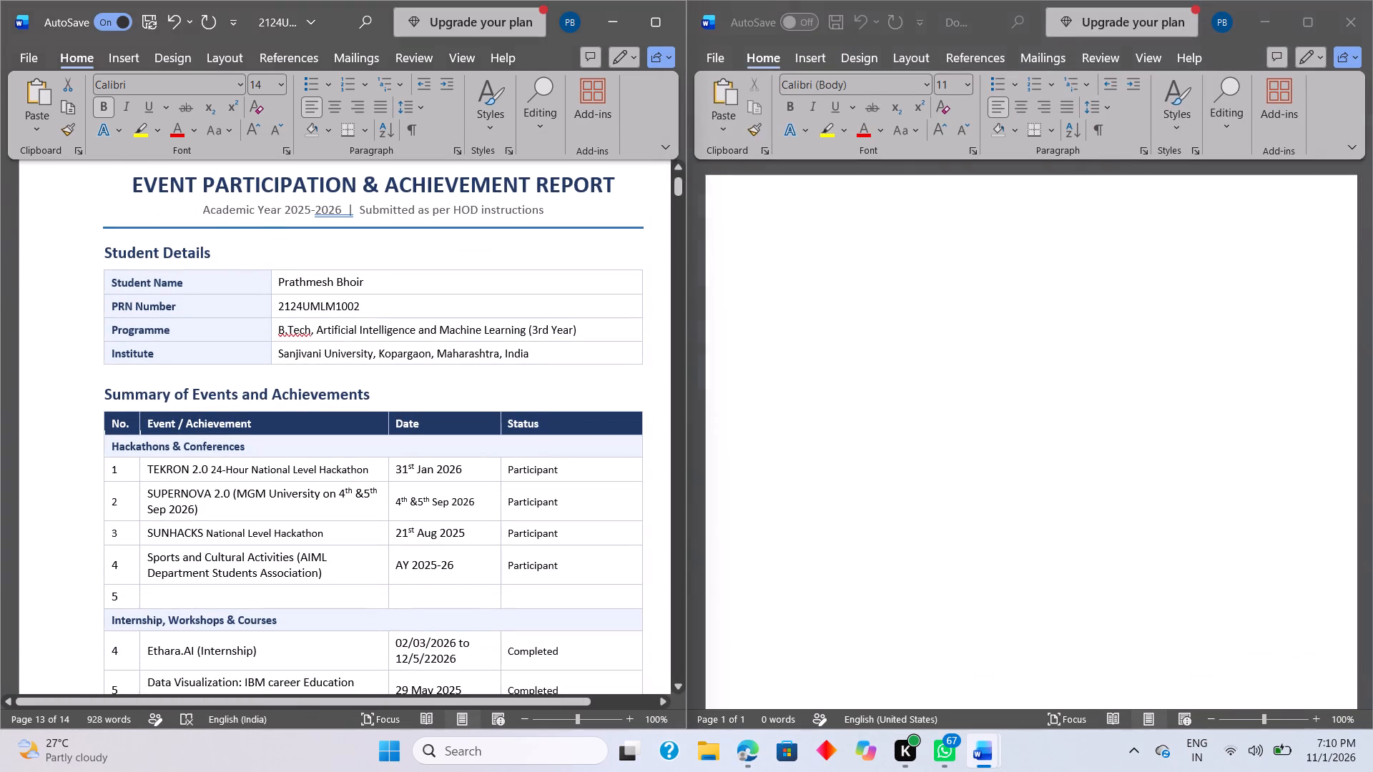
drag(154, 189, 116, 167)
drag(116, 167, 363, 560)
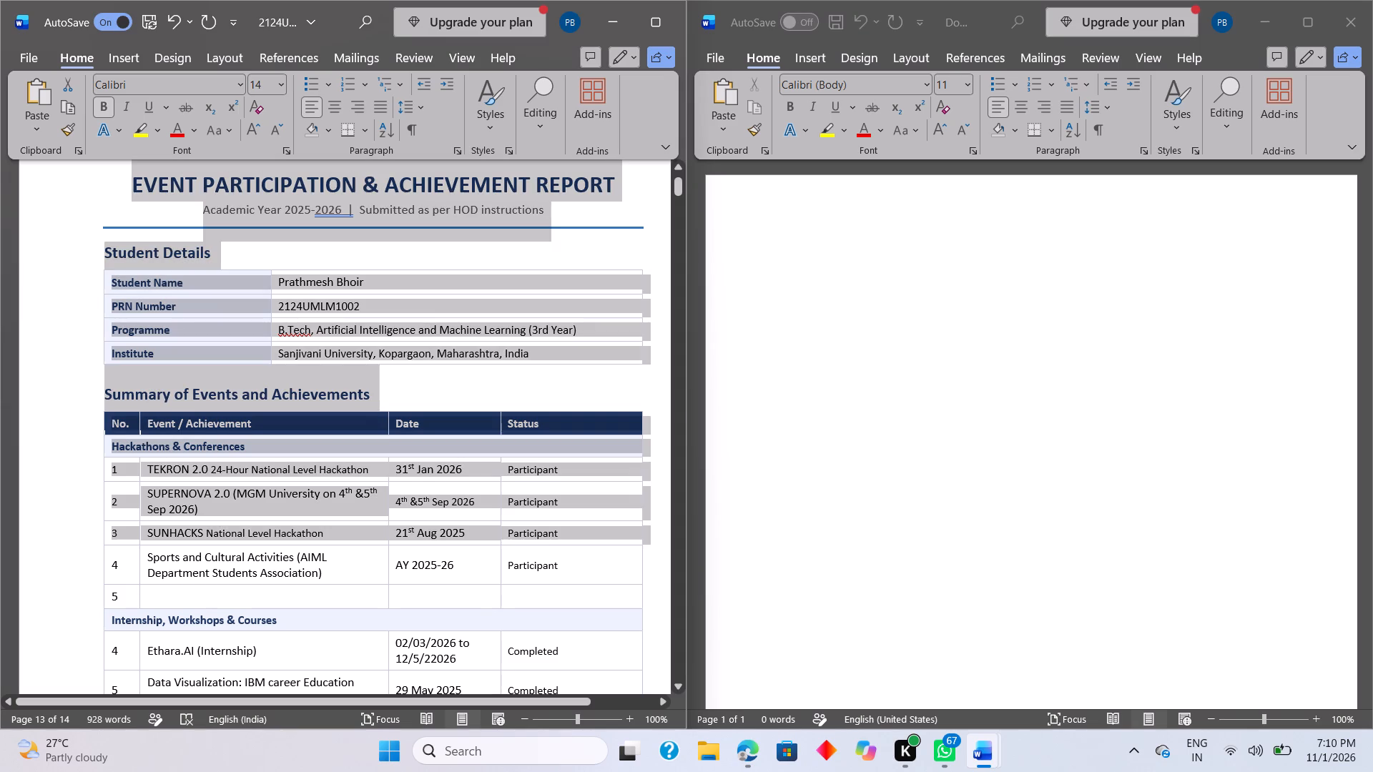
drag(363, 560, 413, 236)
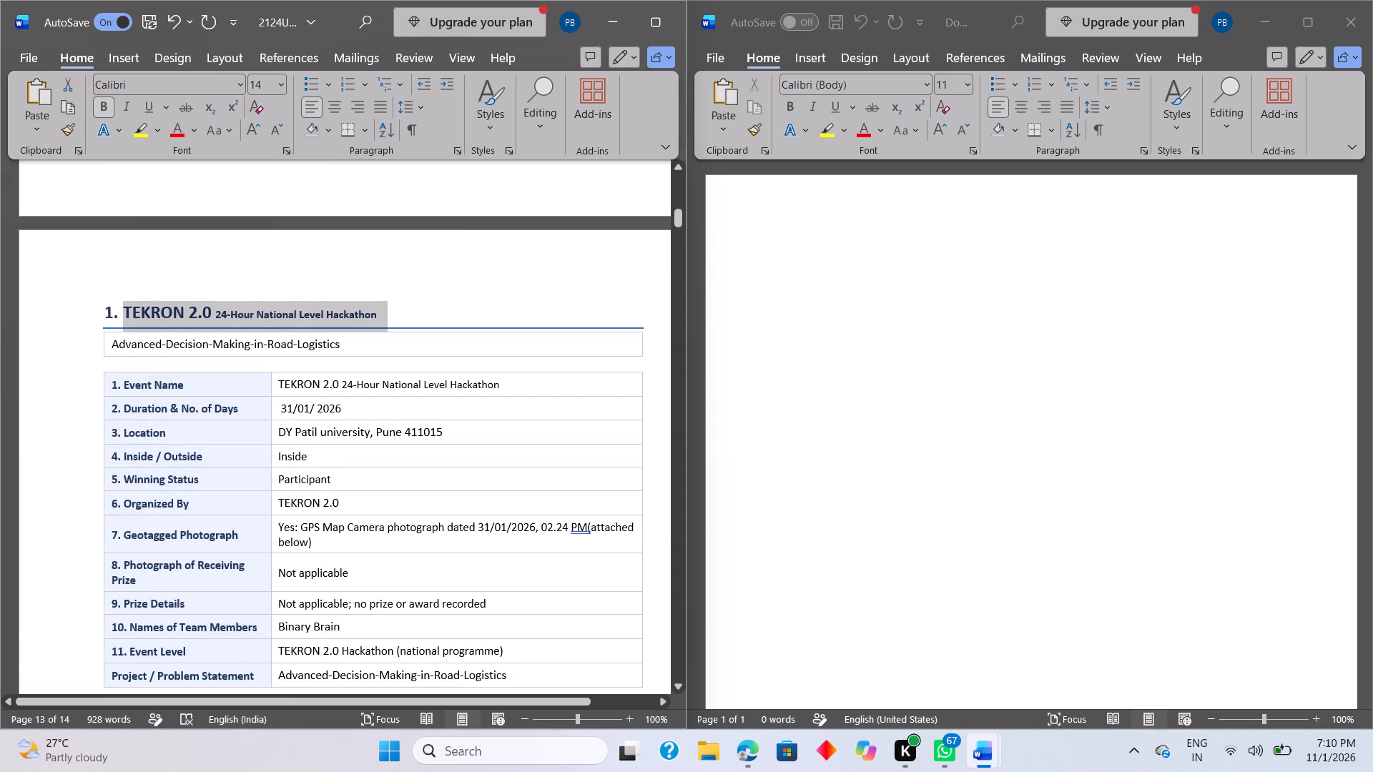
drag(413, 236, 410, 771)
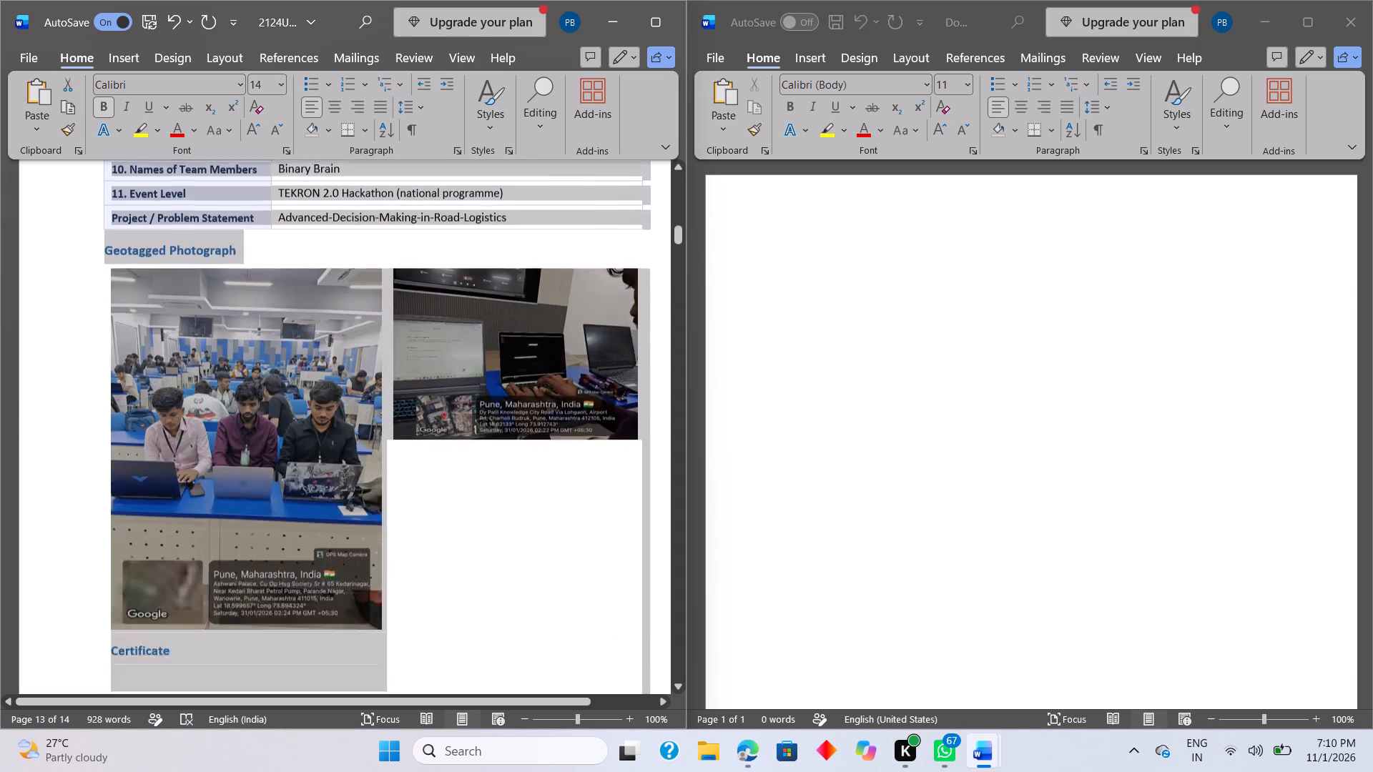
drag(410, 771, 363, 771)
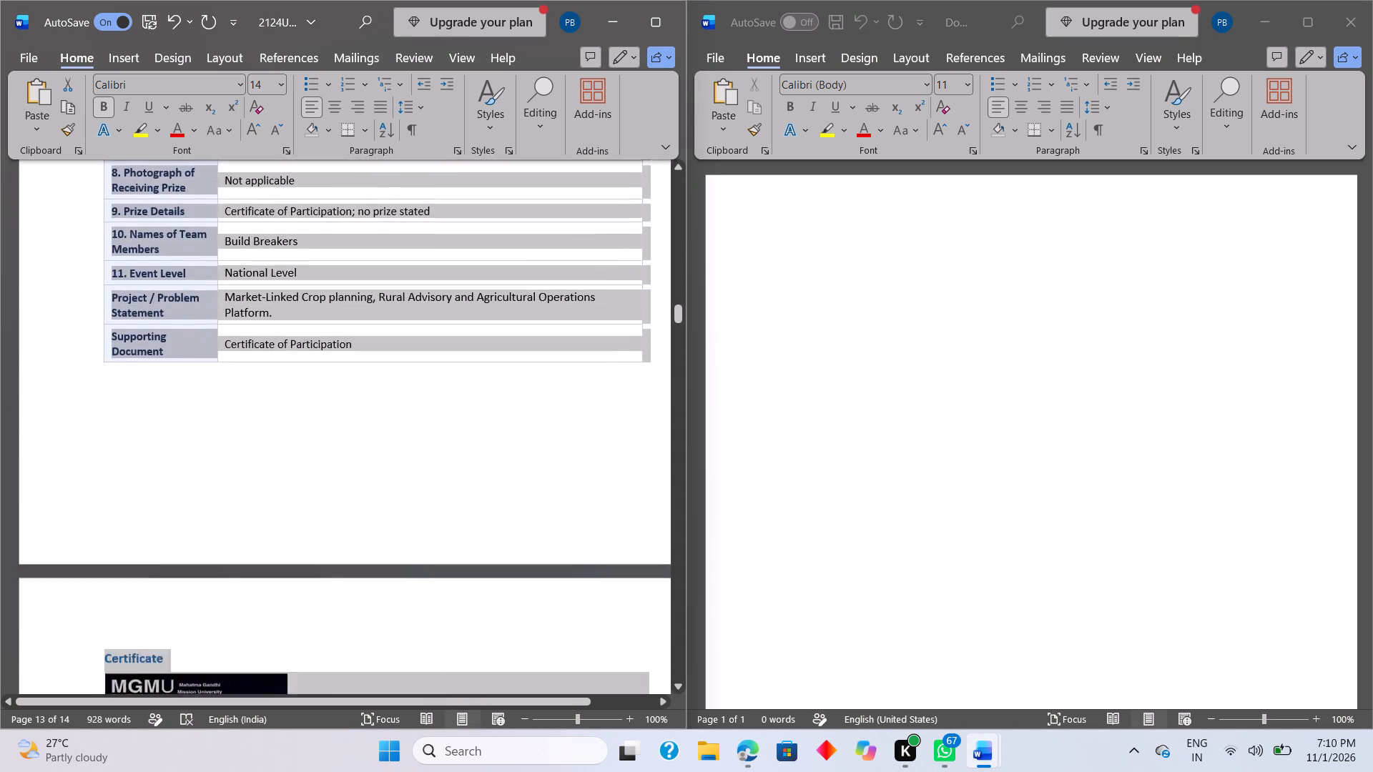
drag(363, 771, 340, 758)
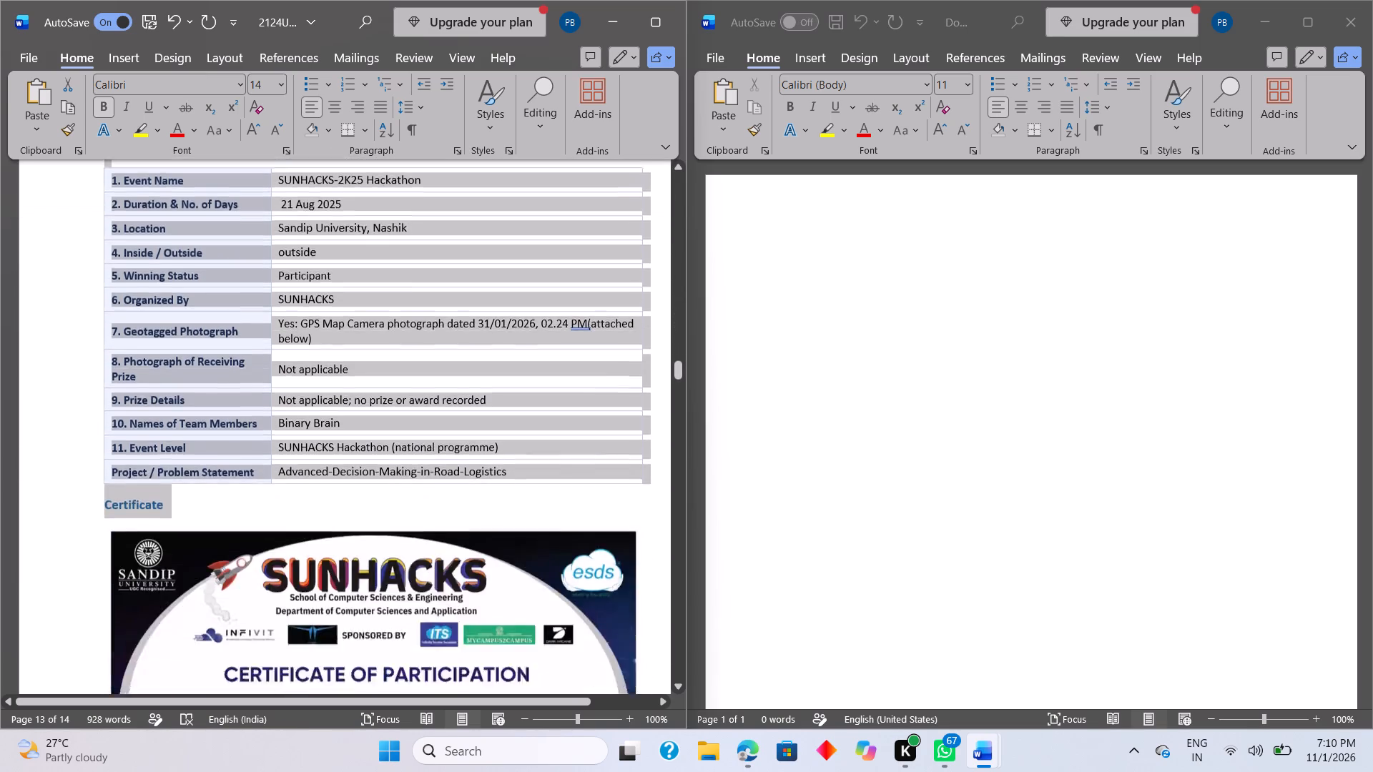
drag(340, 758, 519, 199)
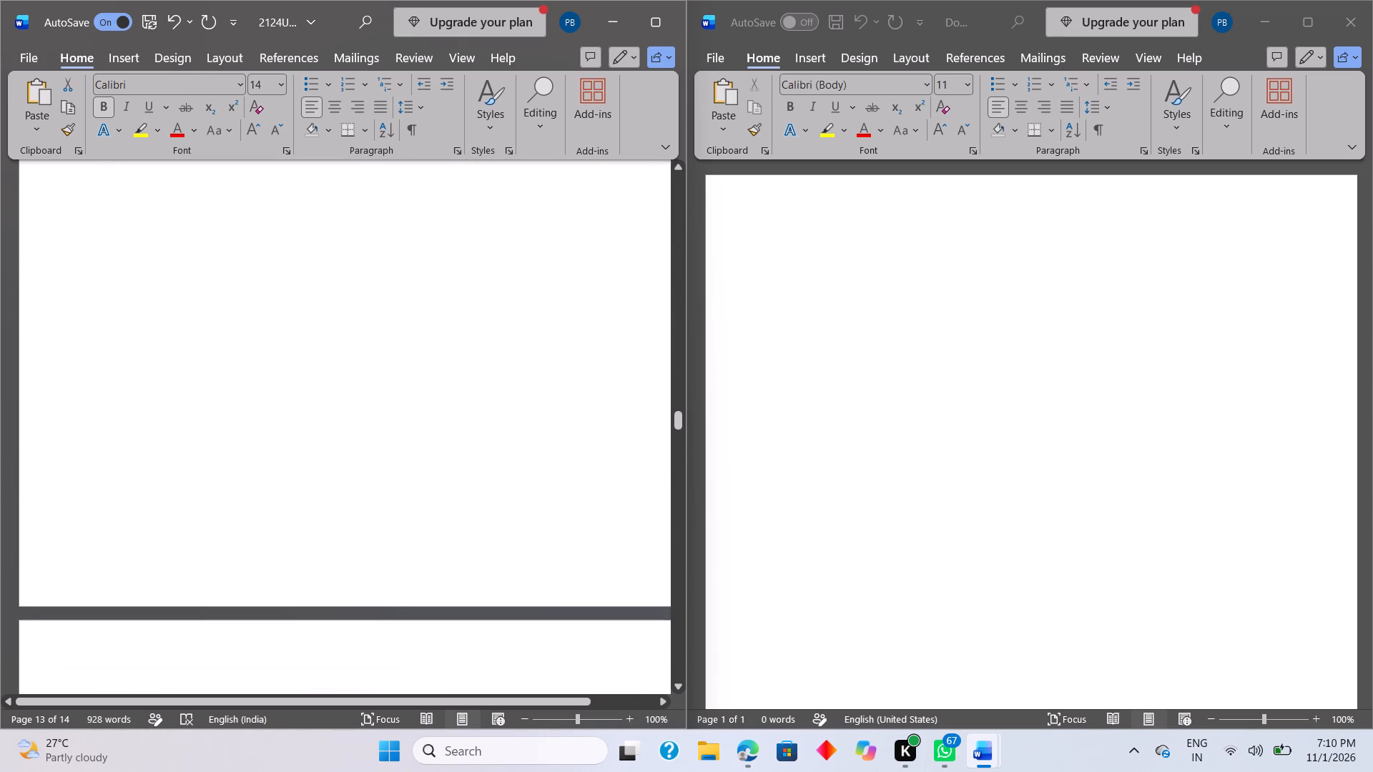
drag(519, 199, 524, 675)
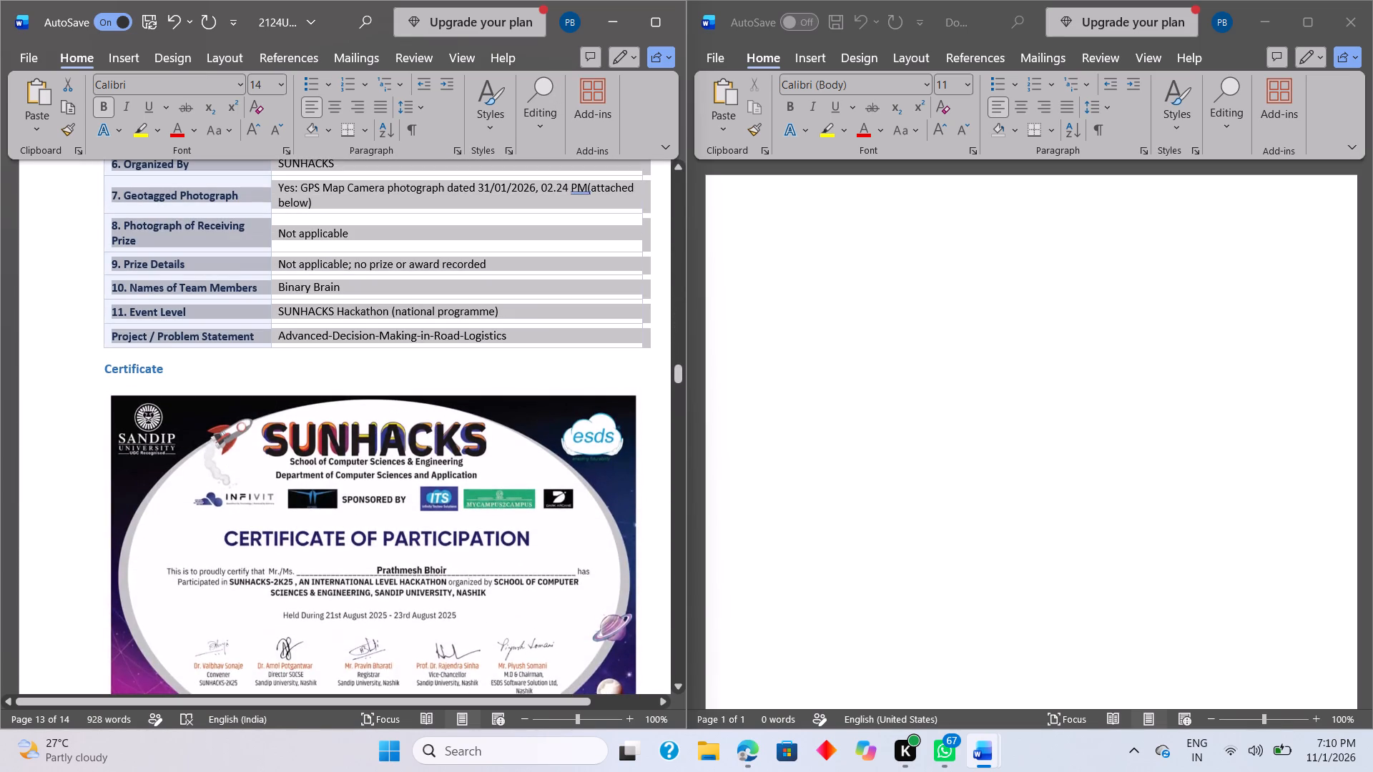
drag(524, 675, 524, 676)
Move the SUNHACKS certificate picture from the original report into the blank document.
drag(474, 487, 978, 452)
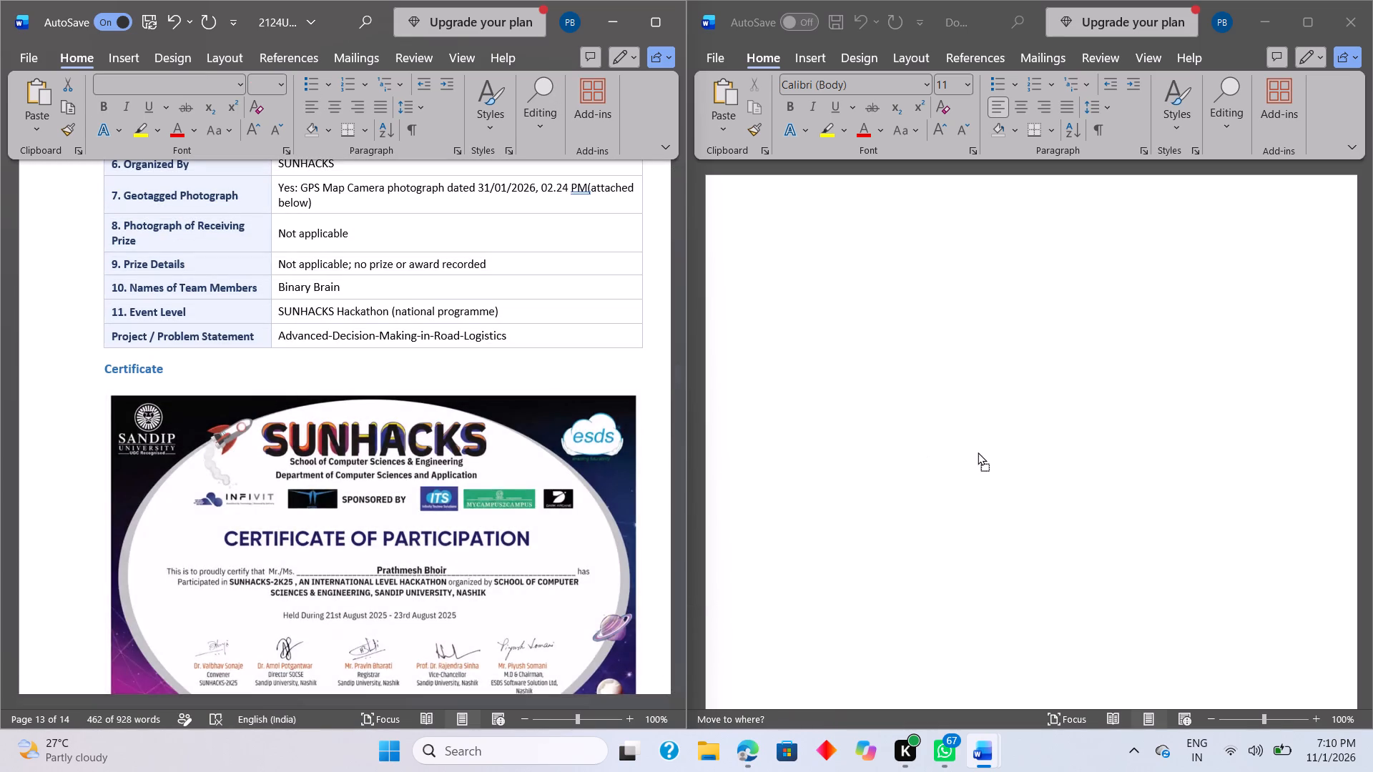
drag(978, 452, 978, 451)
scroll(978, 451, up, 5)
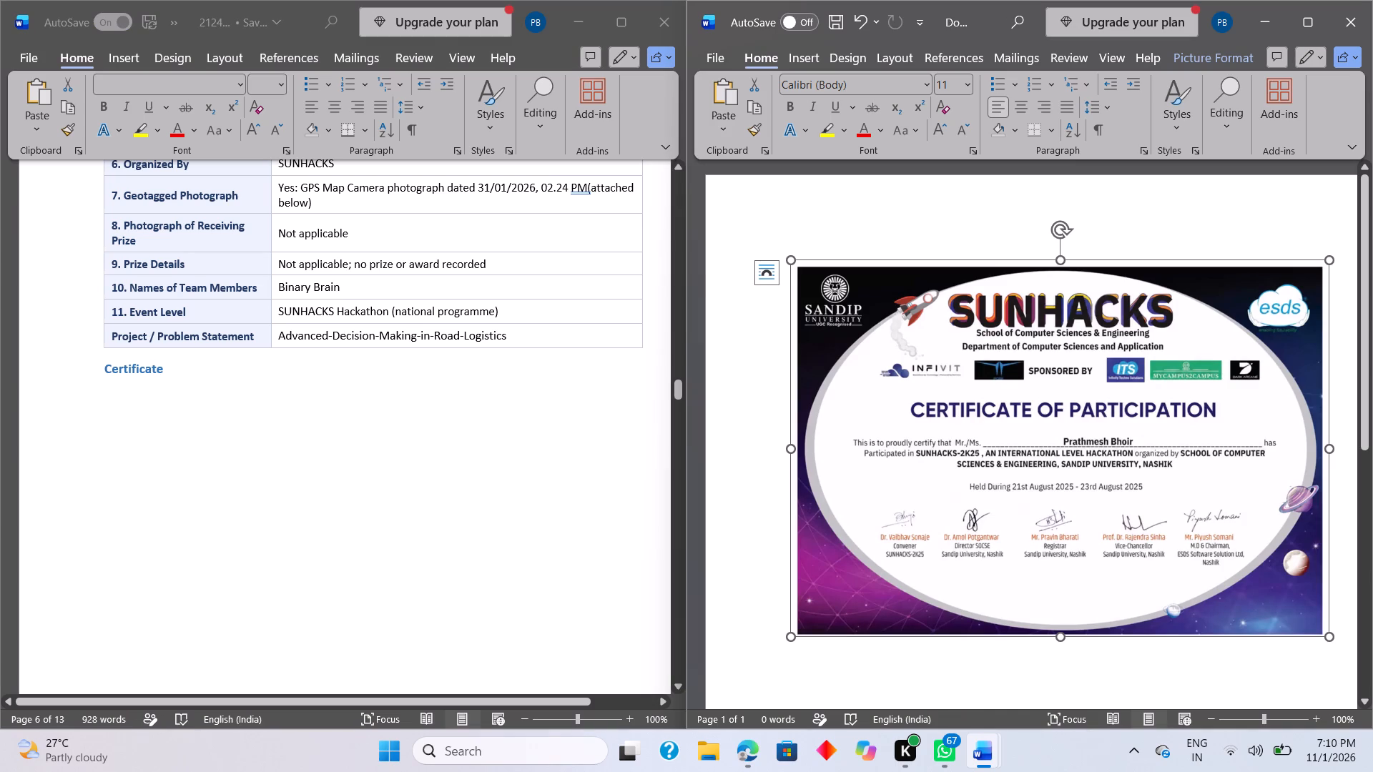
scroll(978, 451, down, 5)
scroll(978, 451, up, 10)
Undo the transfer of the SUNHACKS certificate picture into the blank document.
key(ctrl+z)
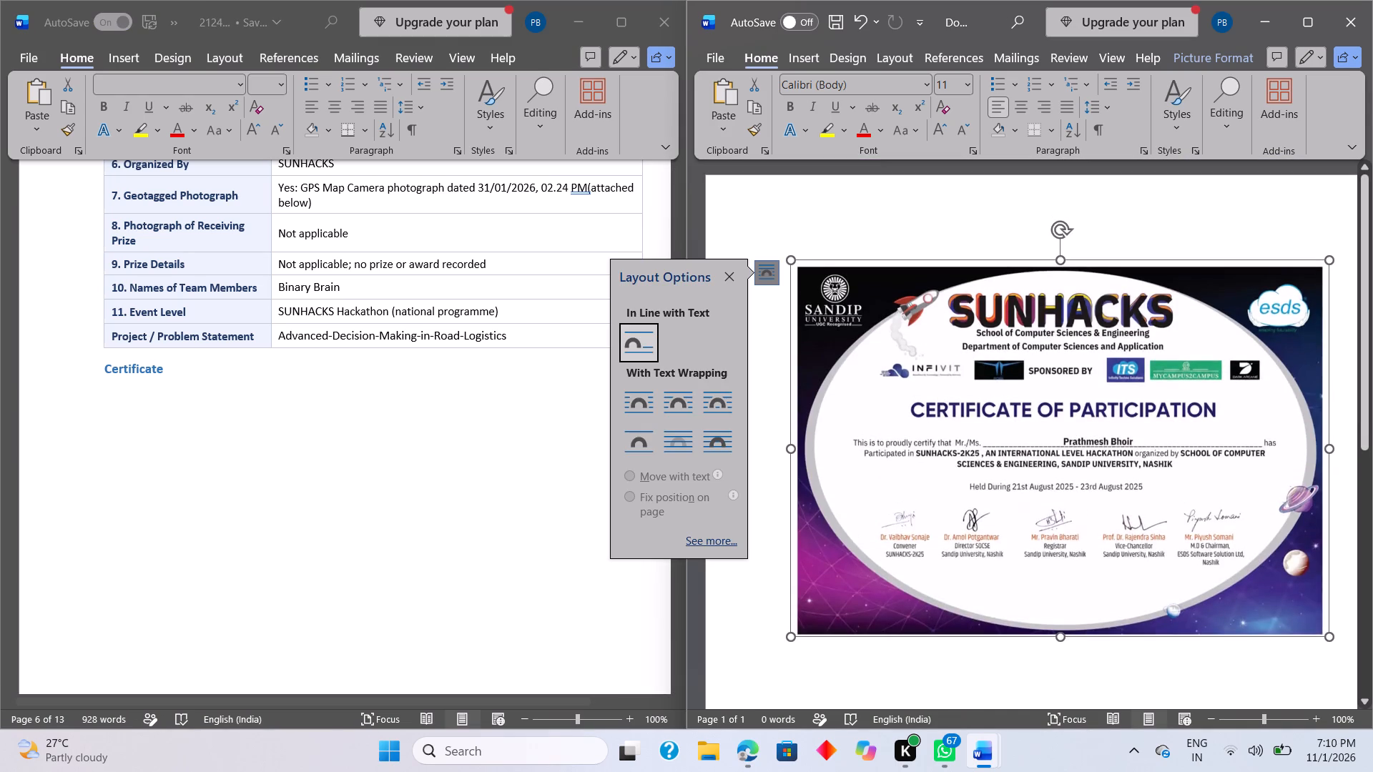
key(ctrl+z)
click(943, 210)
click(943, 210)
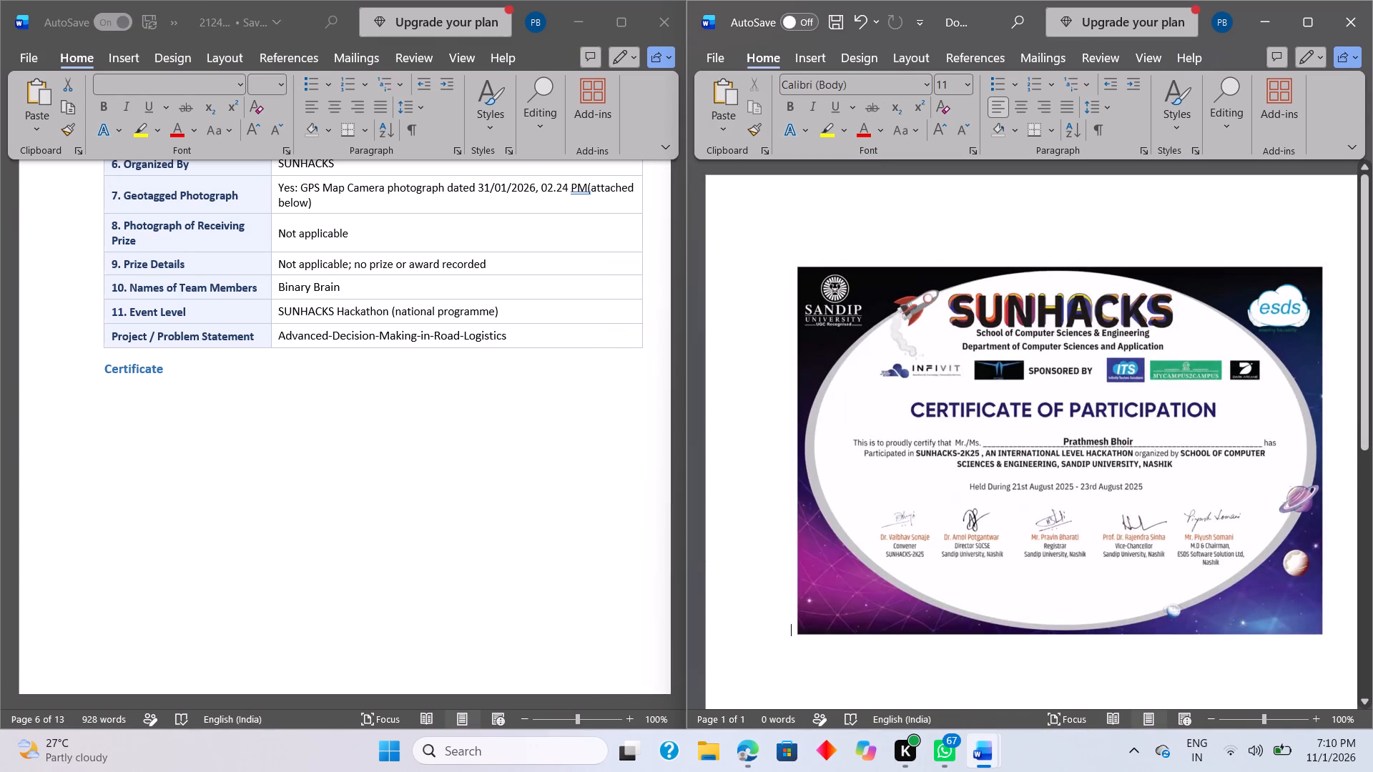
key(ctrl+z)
Move the report title, Student Details, events summary table and the start of the training note from the original report into the blank document.
scroll(943, 210, up, 3)
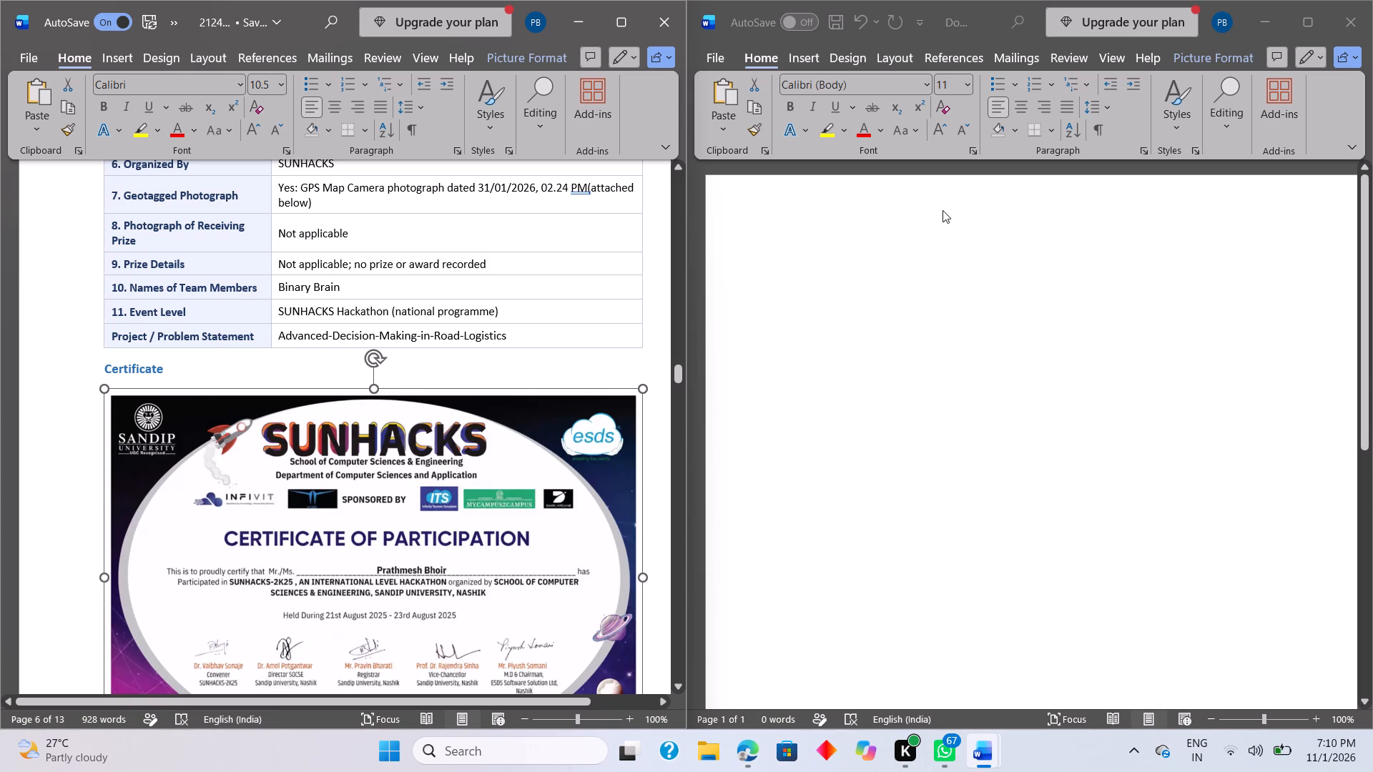
scroll(943, 210, up, 1)
scroll(623, 256, up, 9)
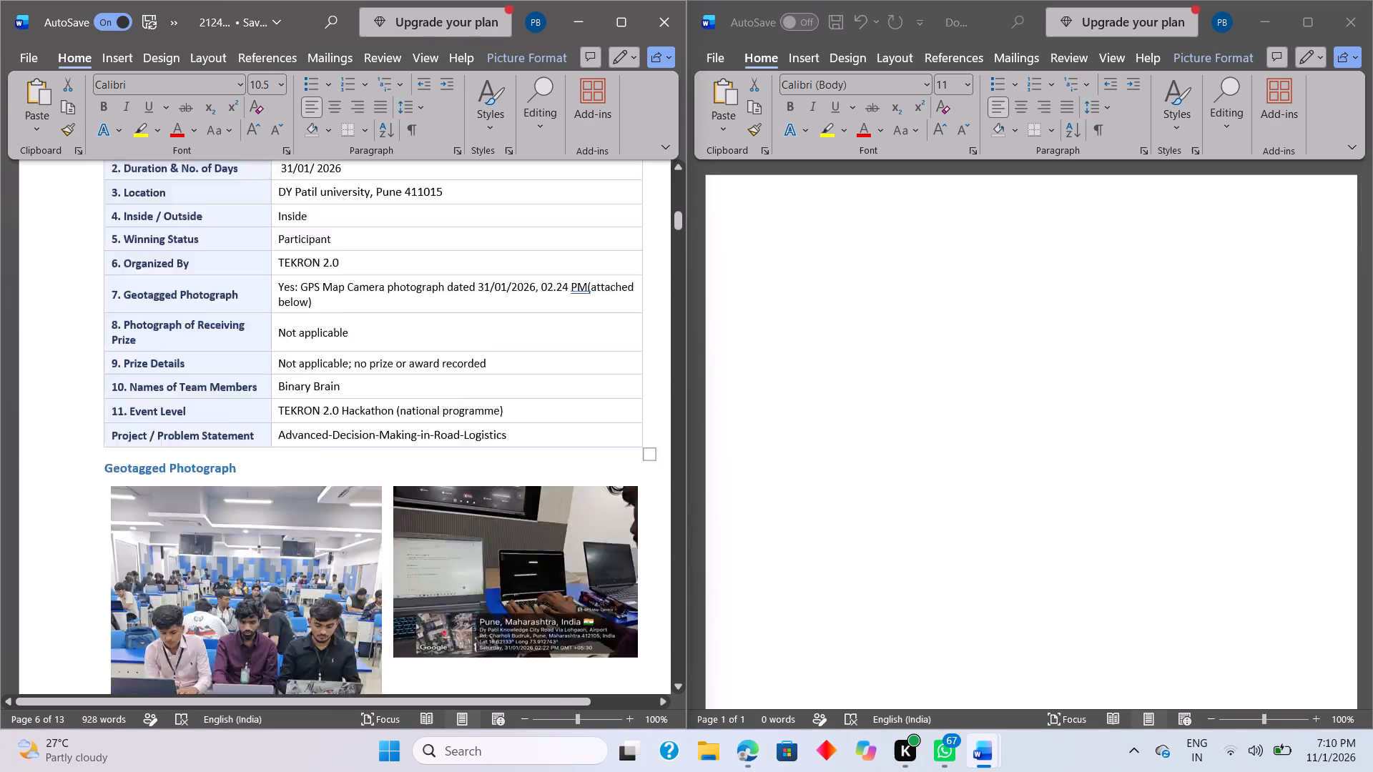
scroll(623, 256, up, 1)
scroll(451, 305, up, 1)
scroll(451, 305, down, 1)
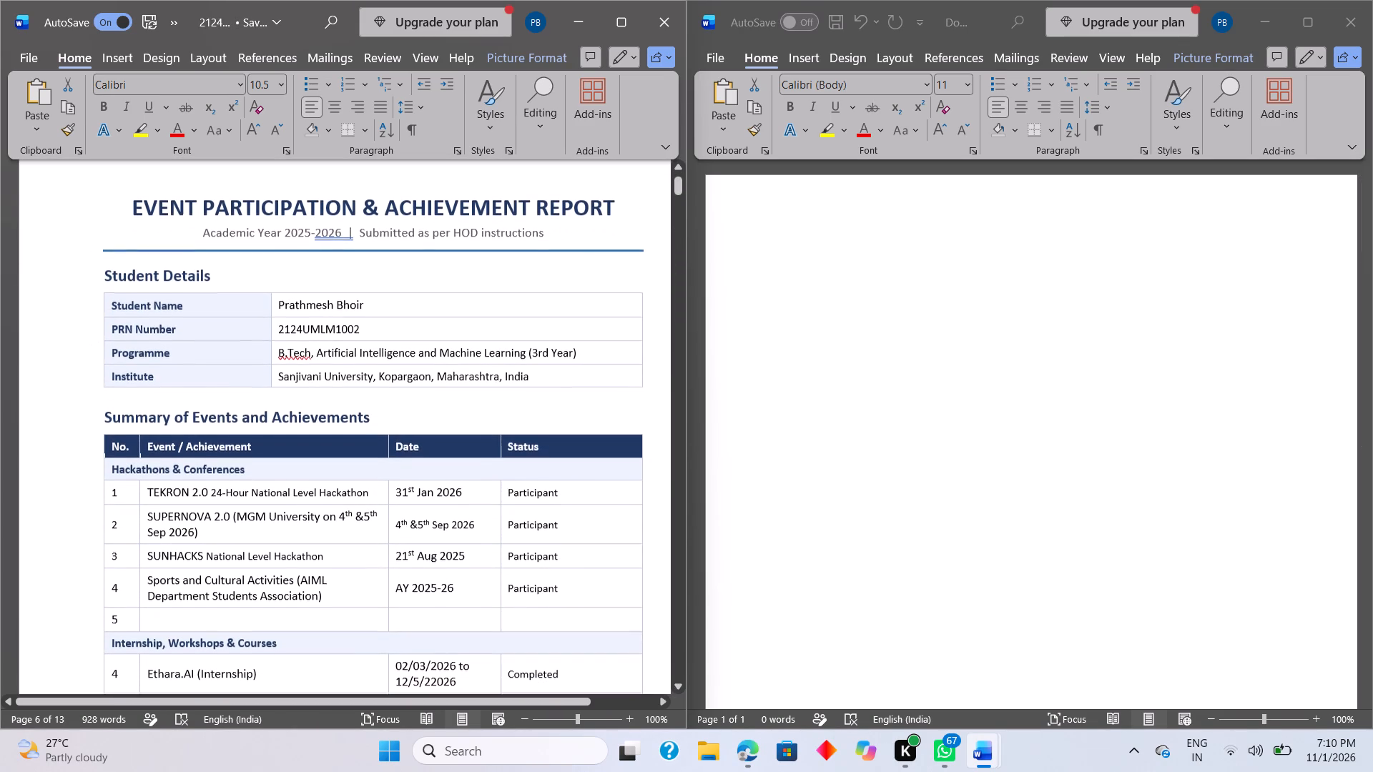
drag(112, 206, 377, 726)
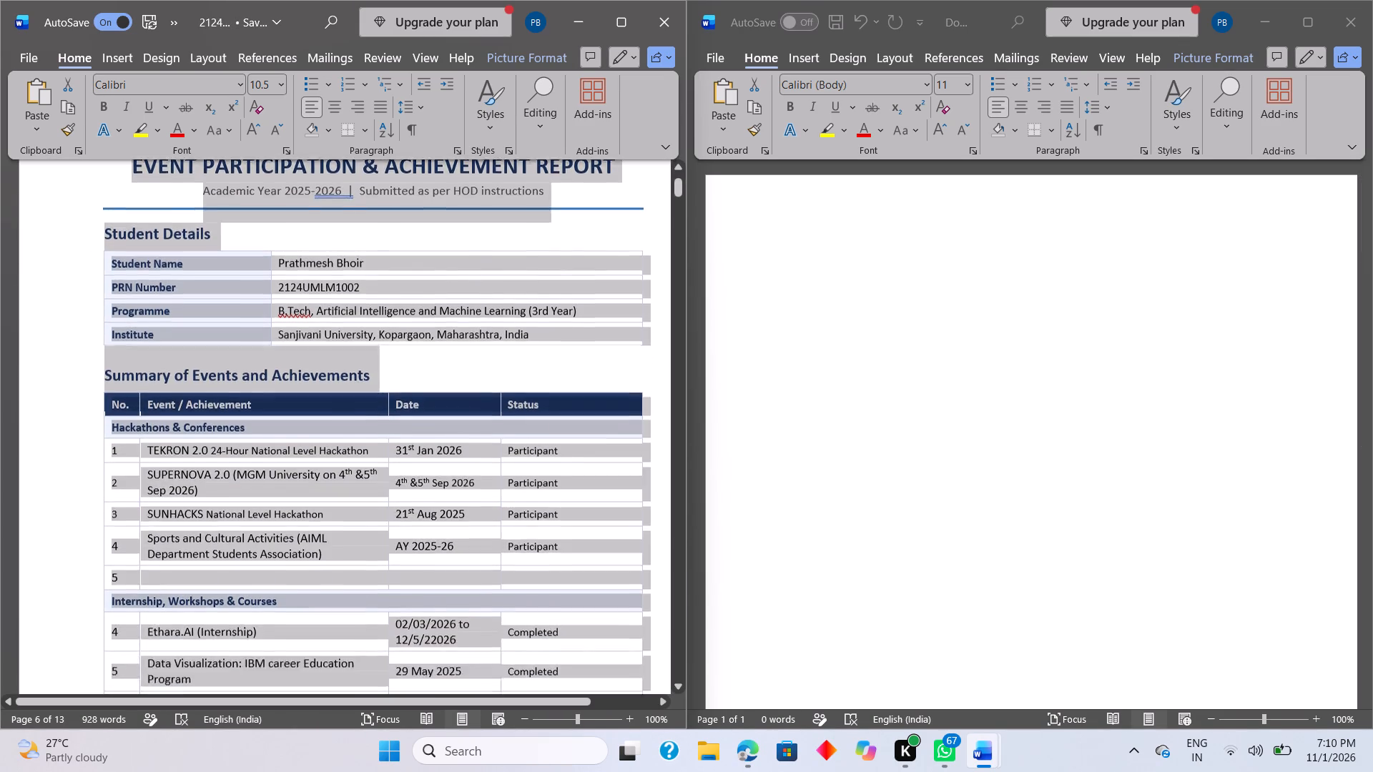
drag(377, 726, 478, 355)
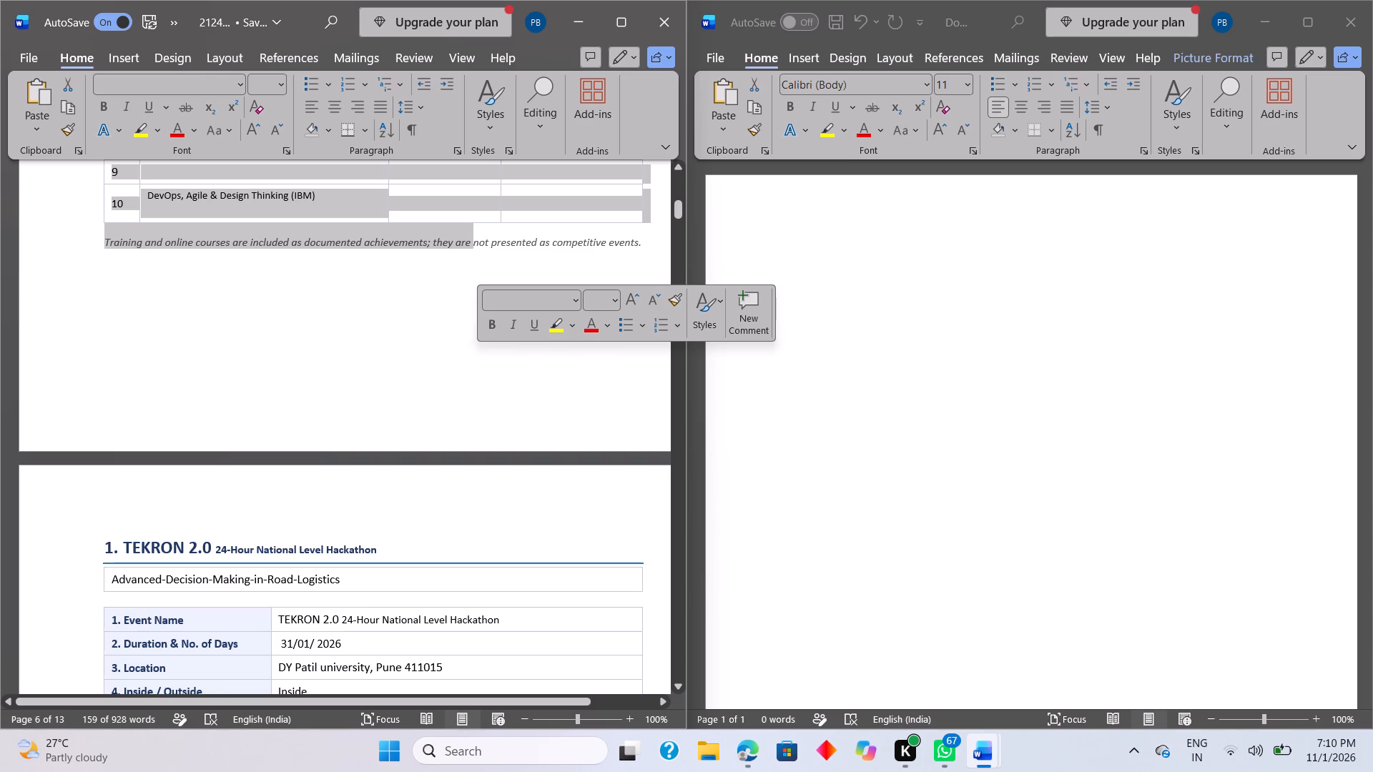
drag(307, 197, 919, 382)
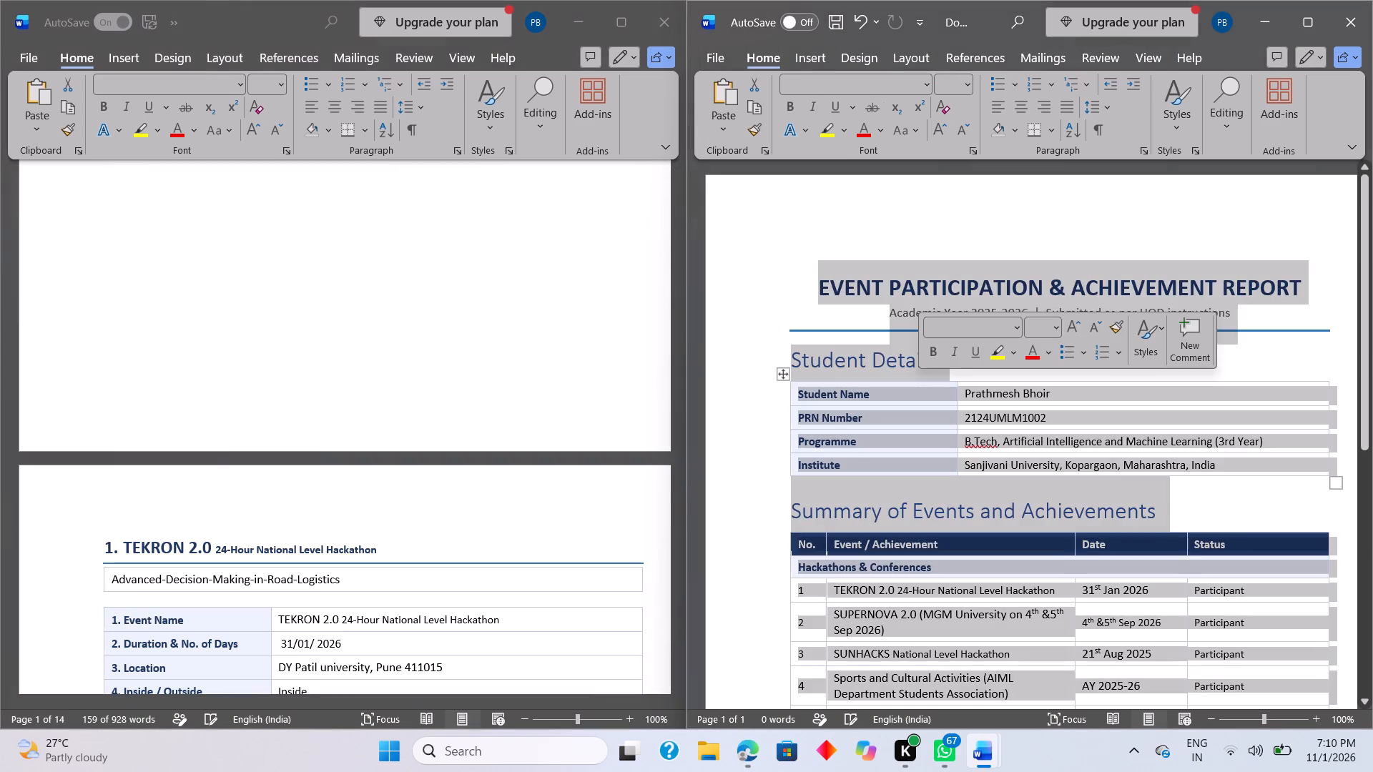
scroll(919, 382, down, 4)
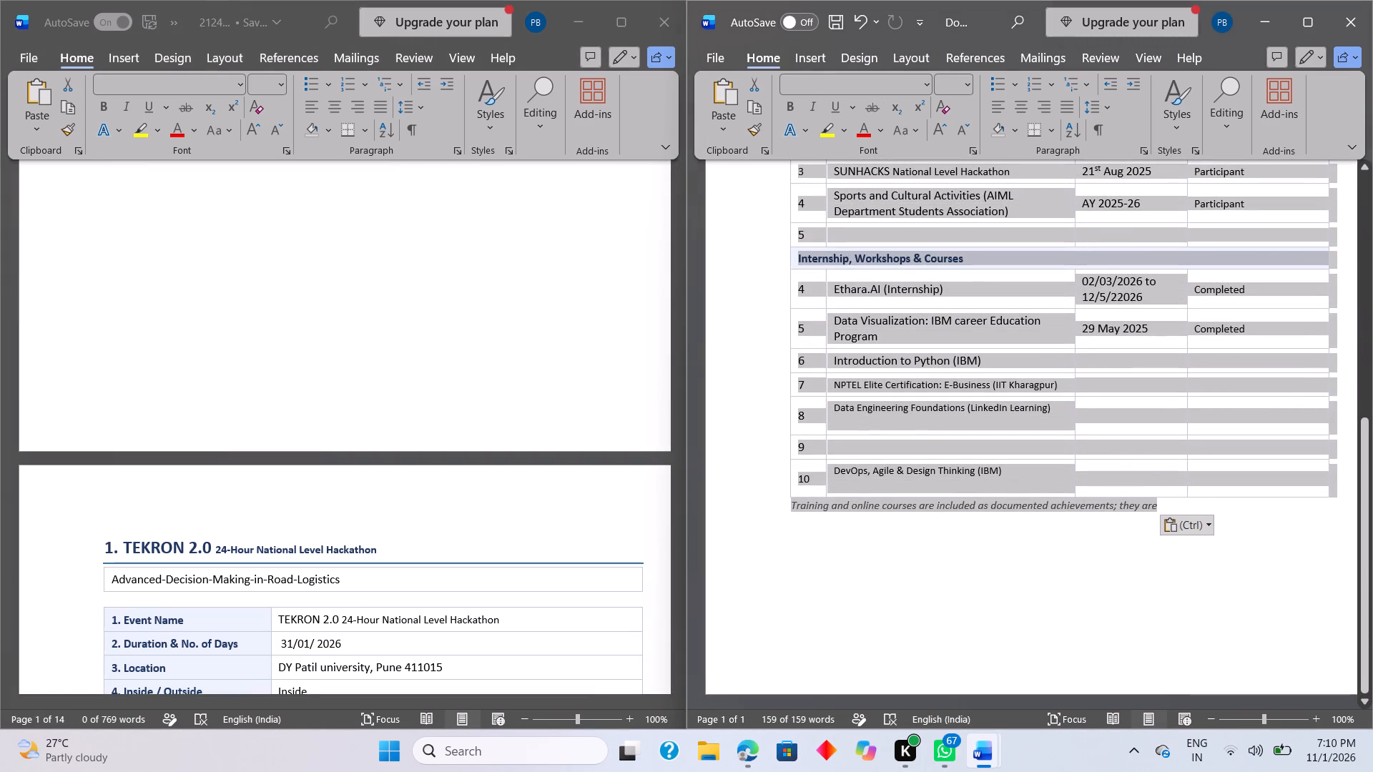
click(1181, 514)
Move the leftover text "not presented as competitive events." from the original report to the end of the training note in the new document.
scroll(589, 422, up, 2)
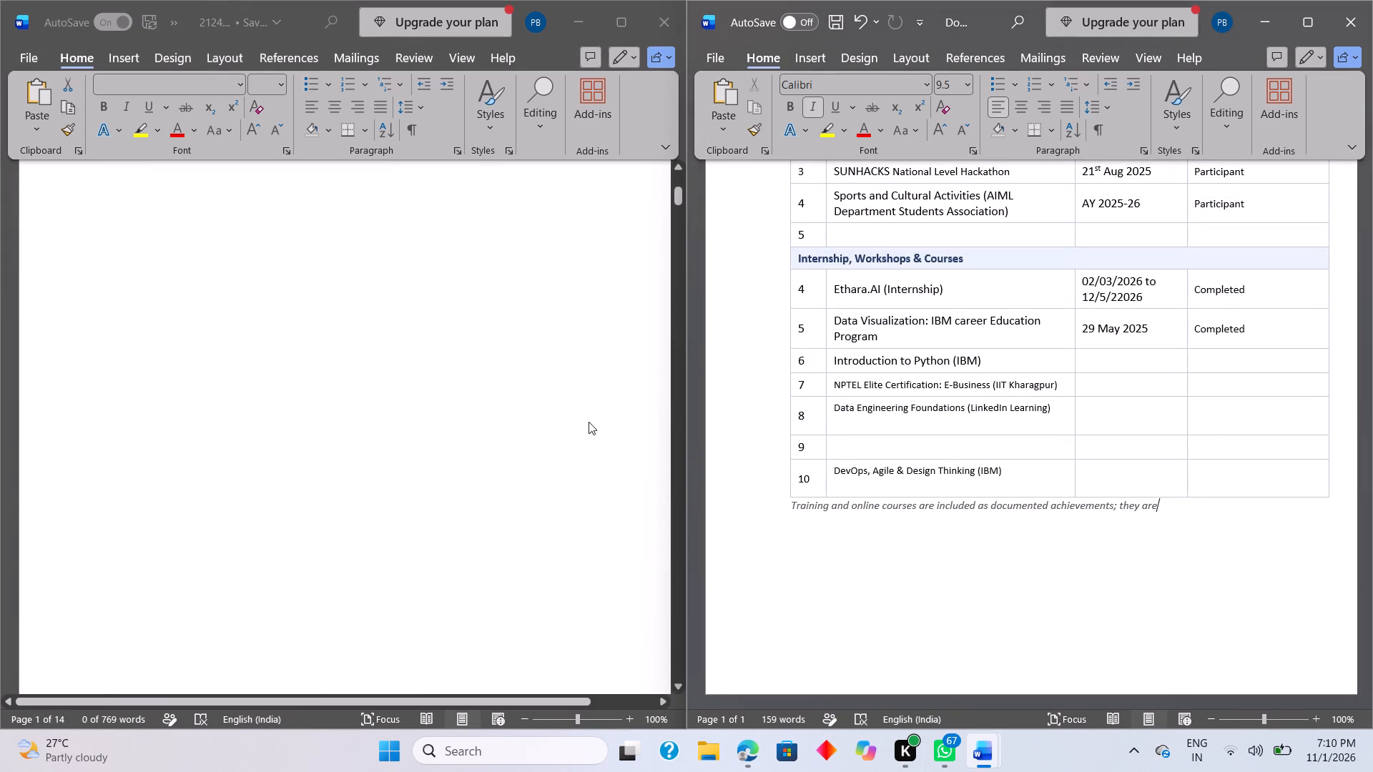
scroll(589, 422, up, 2)
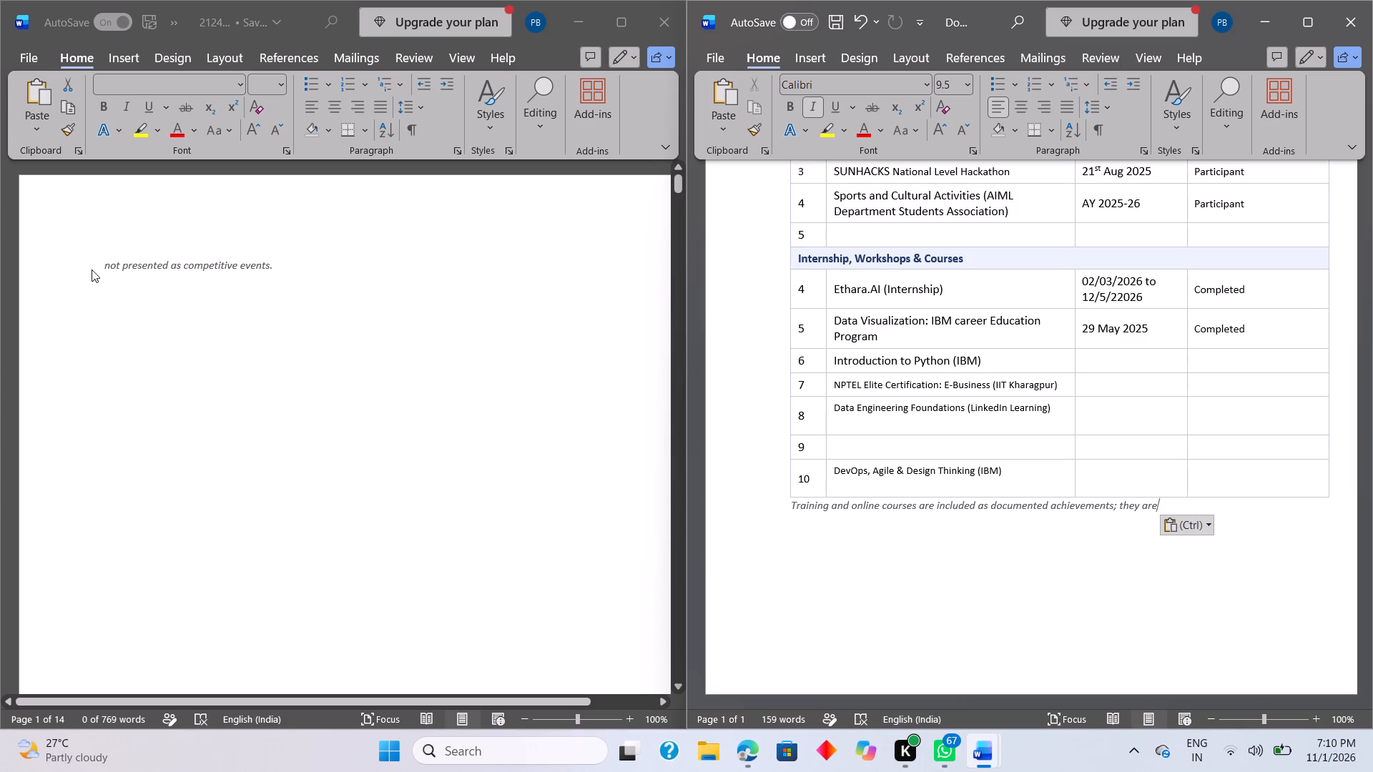
drag(92, 269, 80, 274)
drag(80, 274, 316, 287)
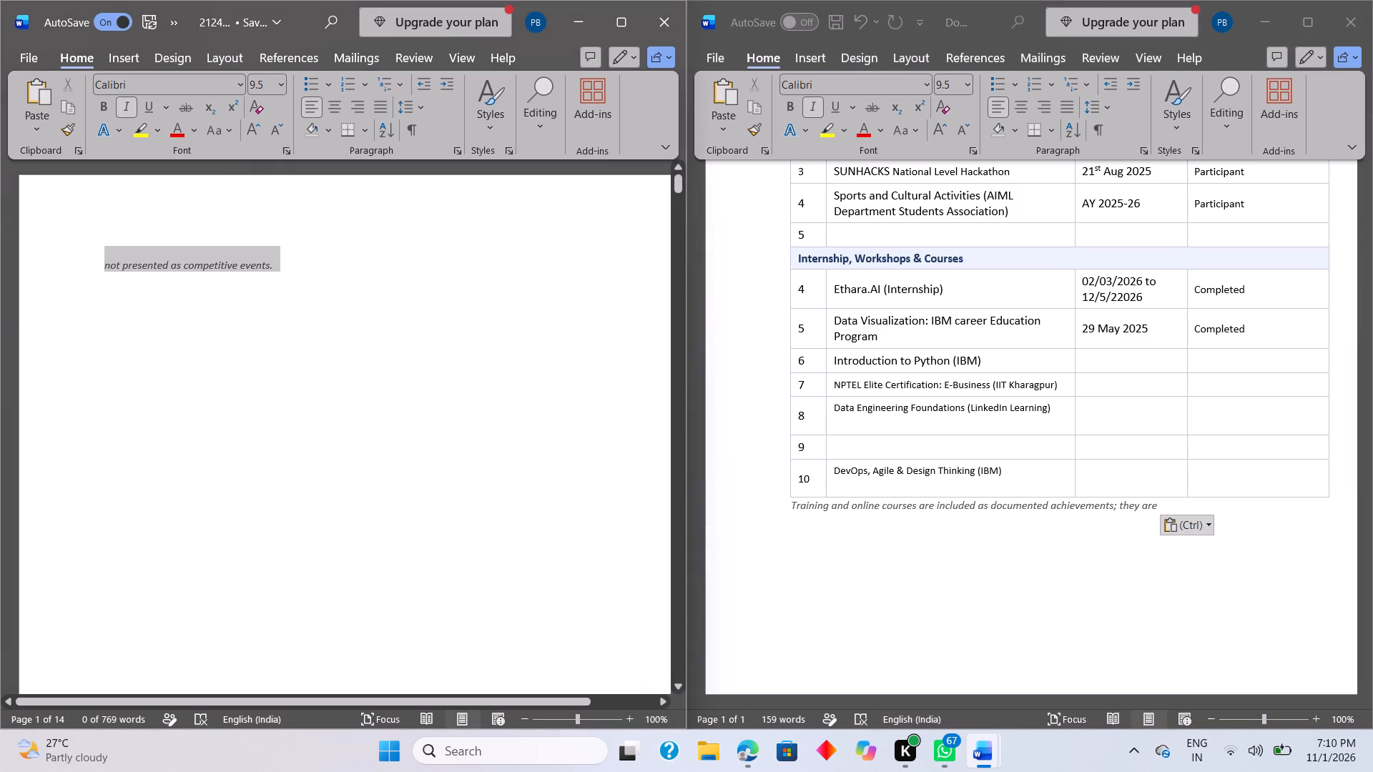
drag(316, 287, 318, 287)
drag(219, 246, 1203, 517)
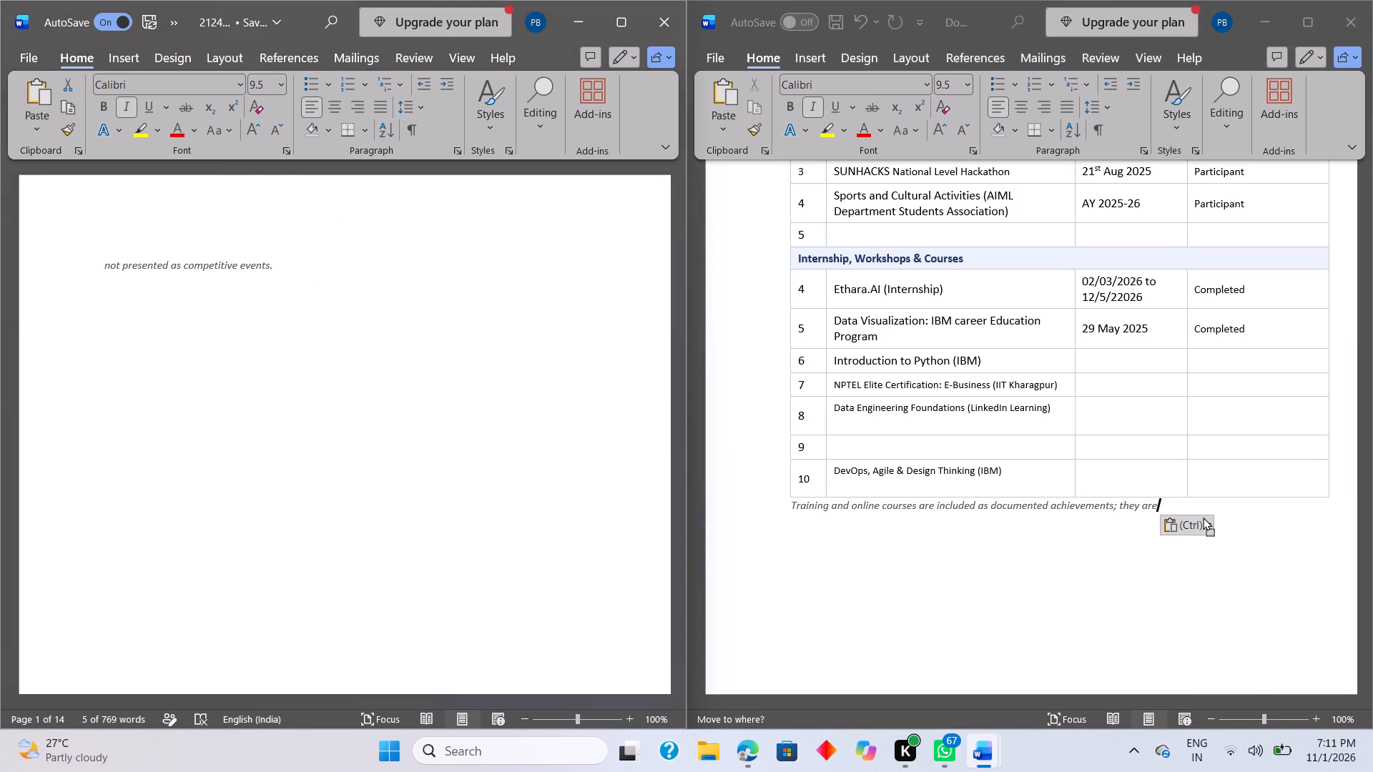
drag(1203, 517, 1204, 510)
Move the TEKRON 2.0 section, from its heading and event table through the geotagged photographs, from the original report to below the training note.
scroll(922, 625, up, 1)
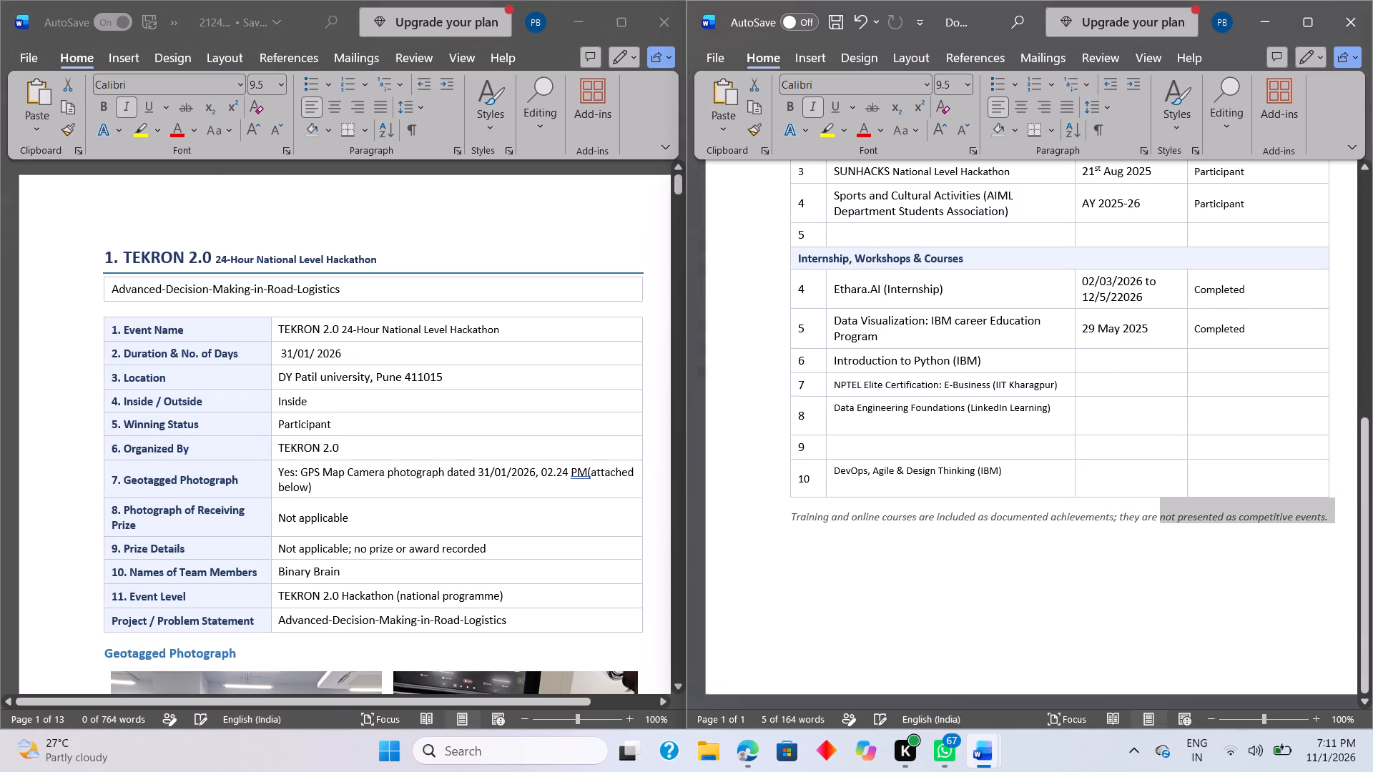
scroll(922, 625, up, 1)
scroll(922, 625, down, 4)
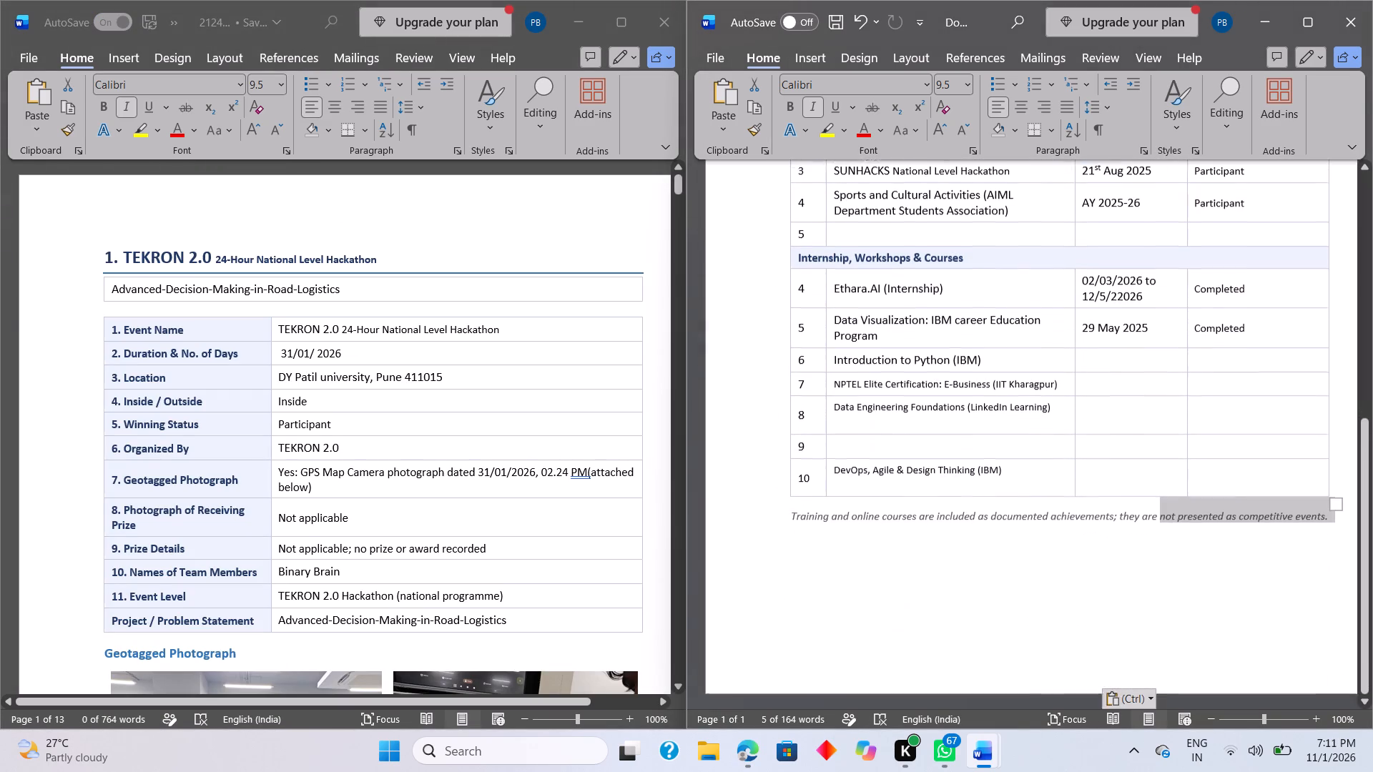
scroll(922, 625, down, 1)
click(639, 582)
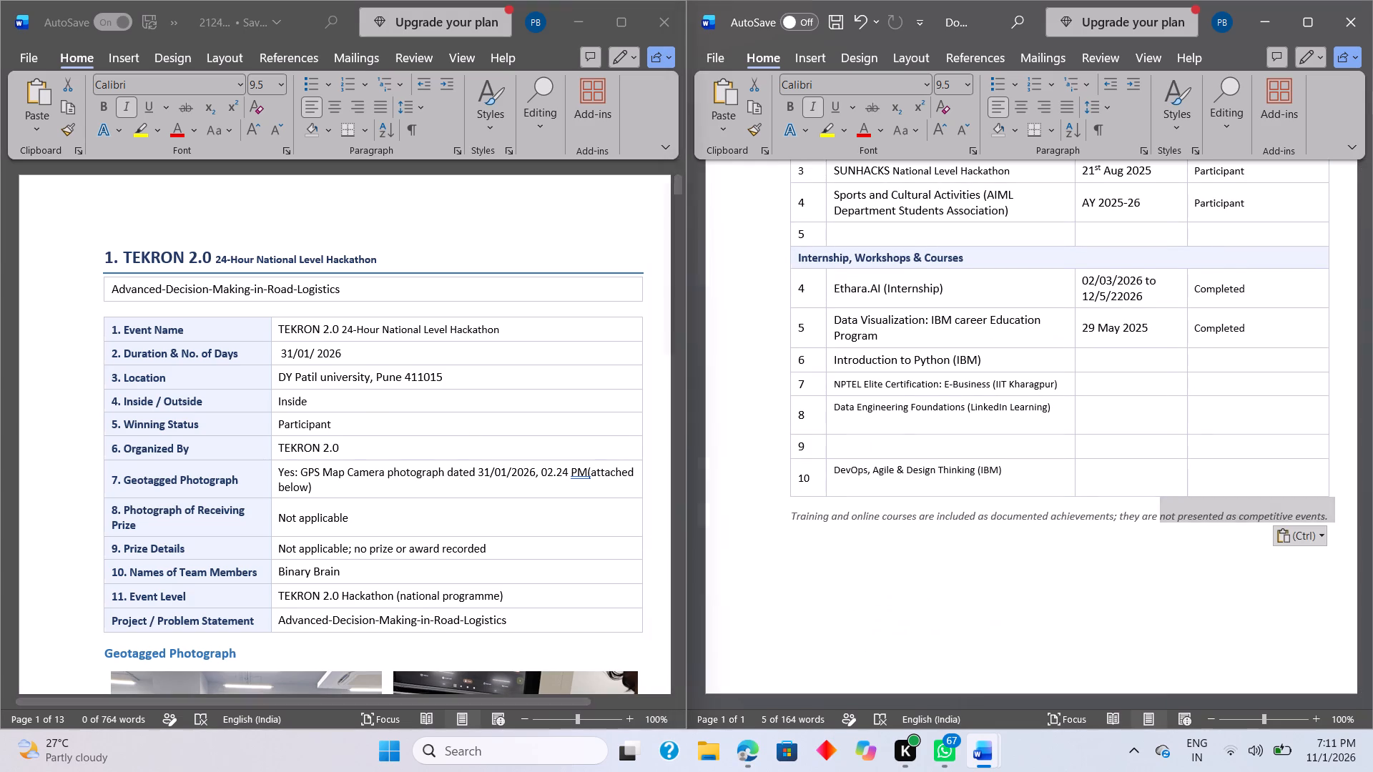
click(847, 609)
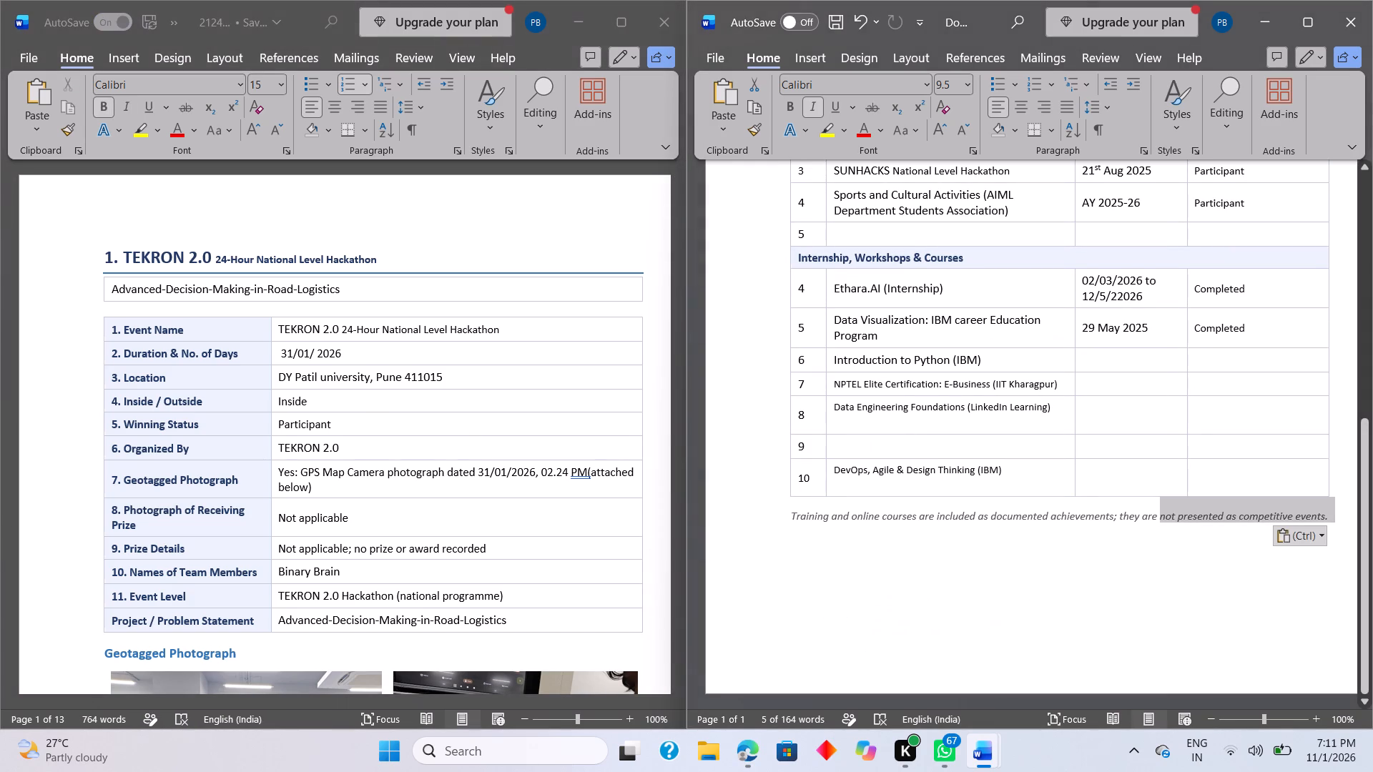
click(827, 601)
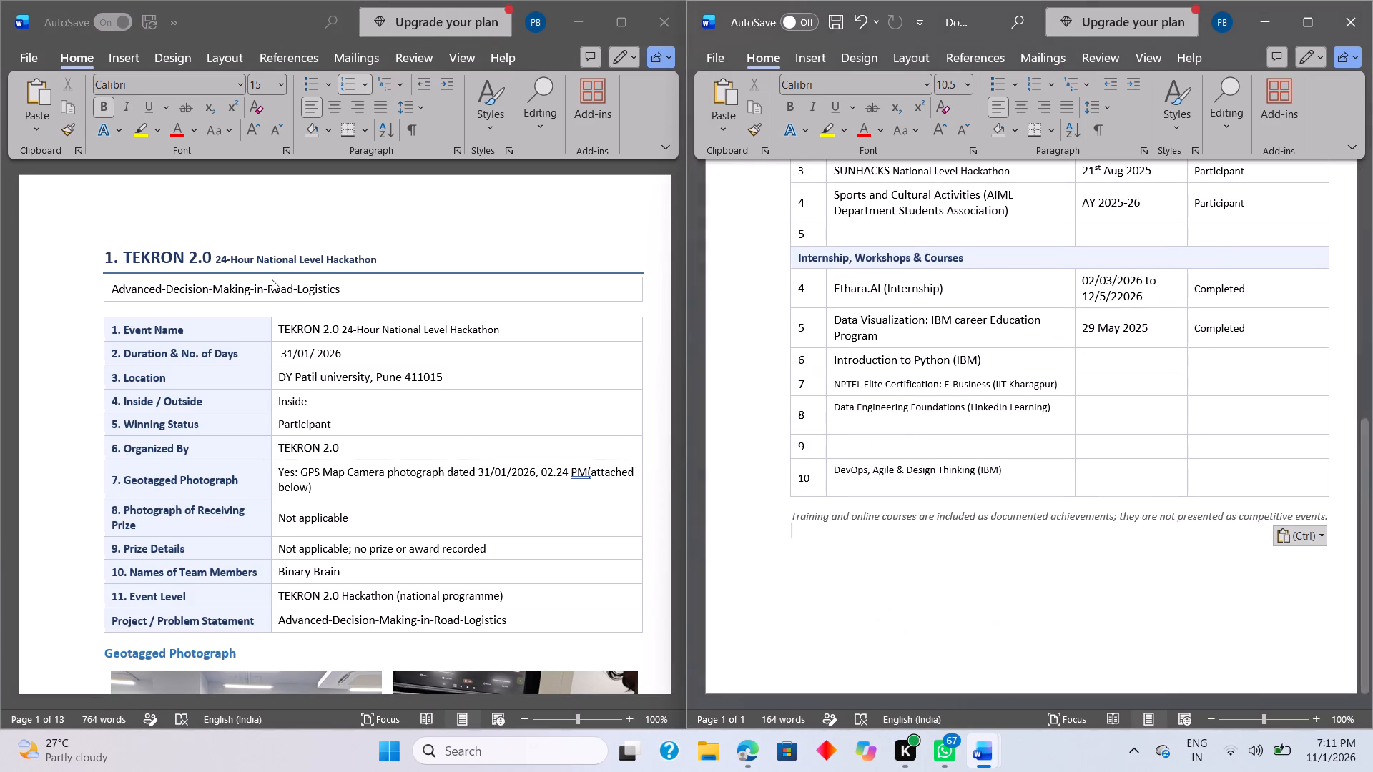
drag(72, 246, 348, 684)
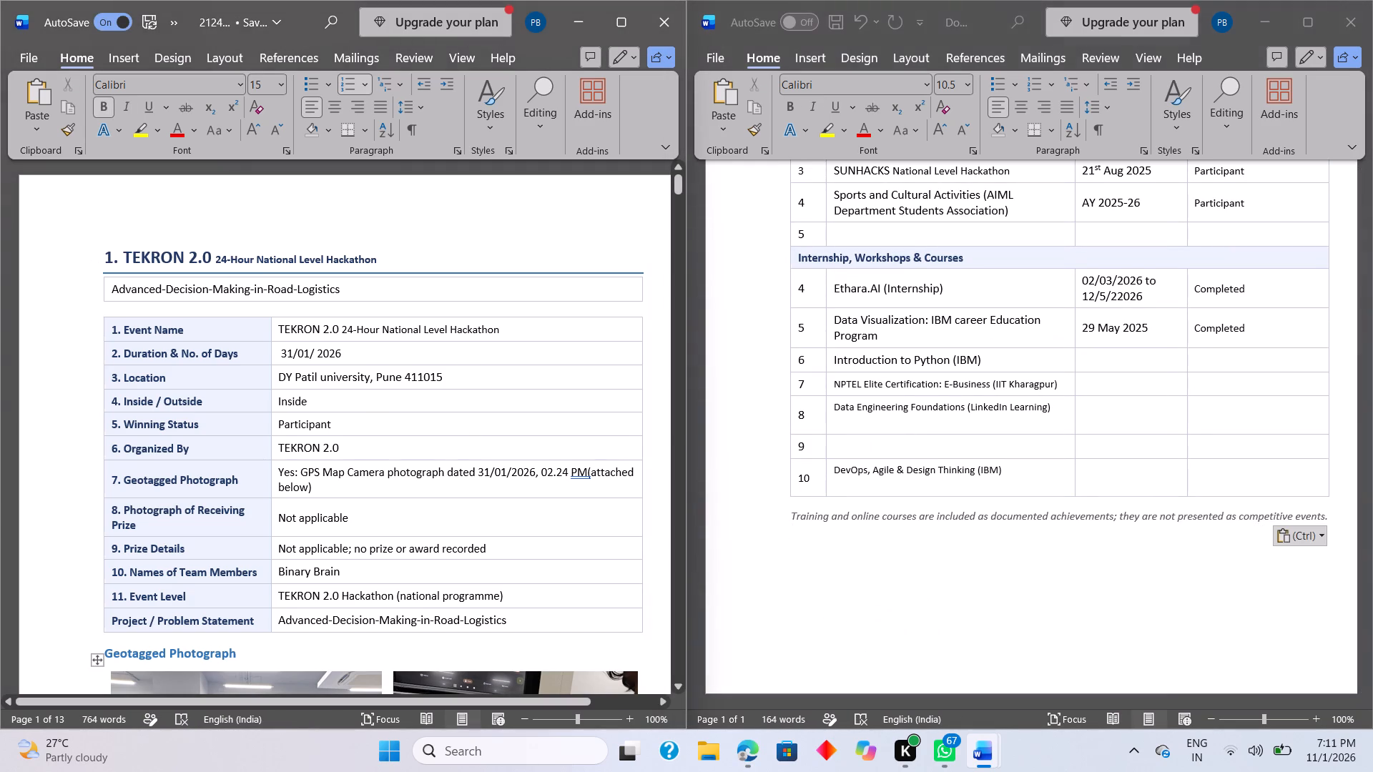
drag(348, 684, 85, 252)
drag(85, 252, 314, 658)
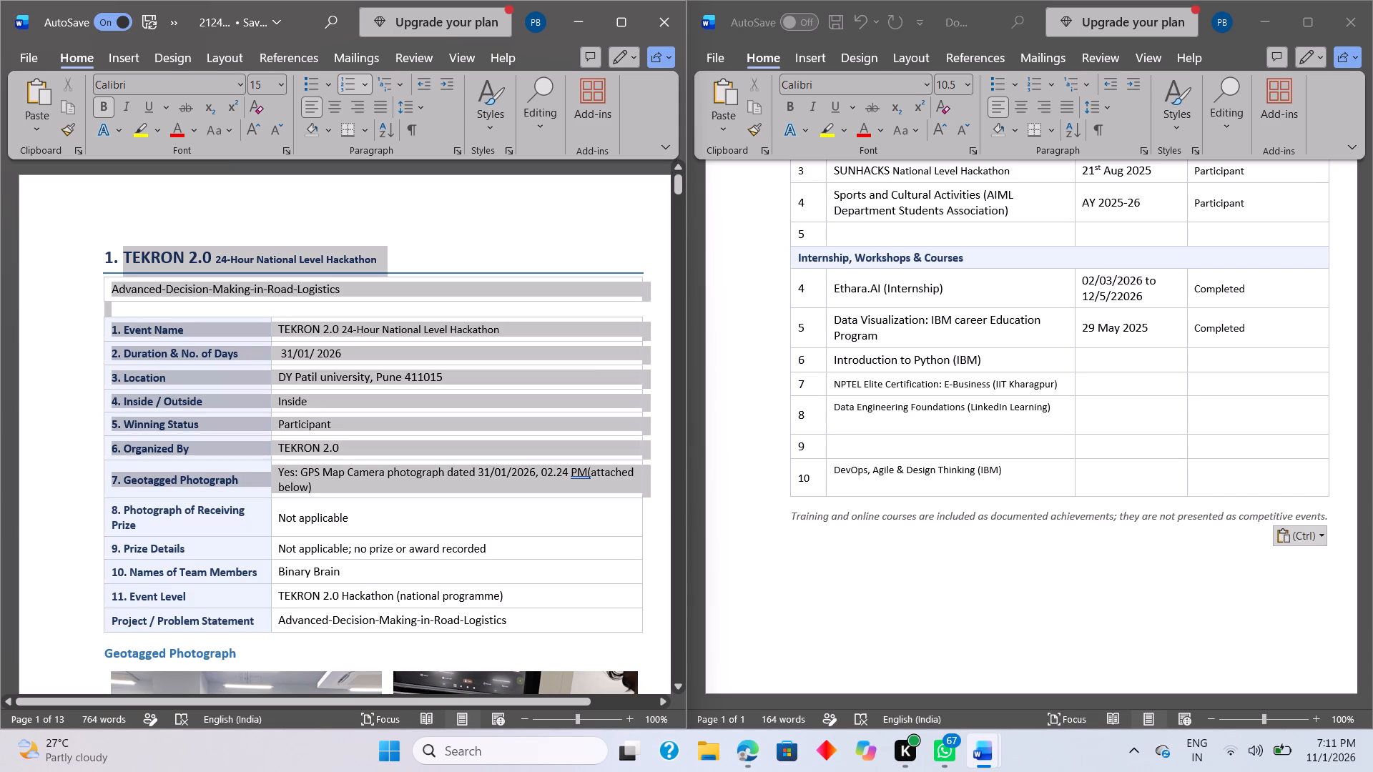
drag(314, 658, 403, 254)
scroll(381, 254, up, 4)
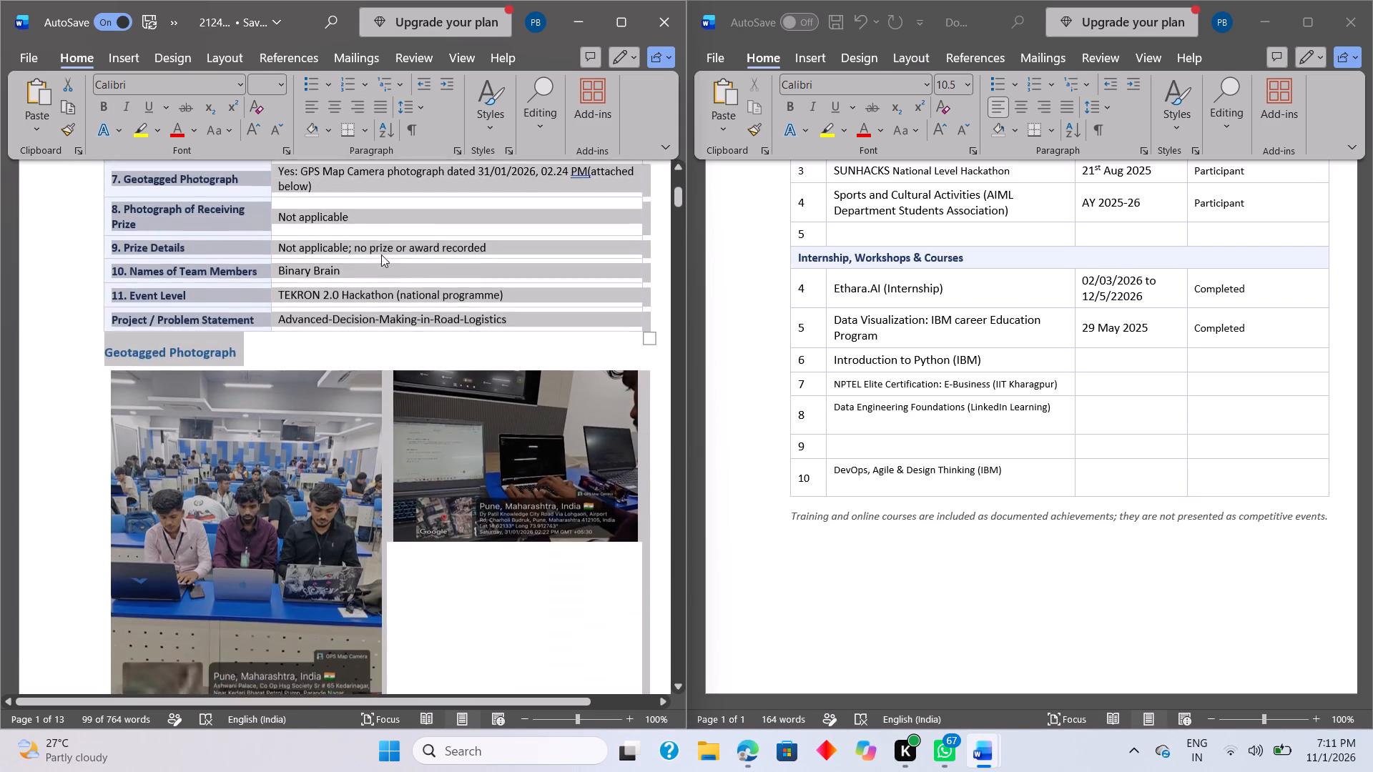
scroll(381, 254, up, 1)
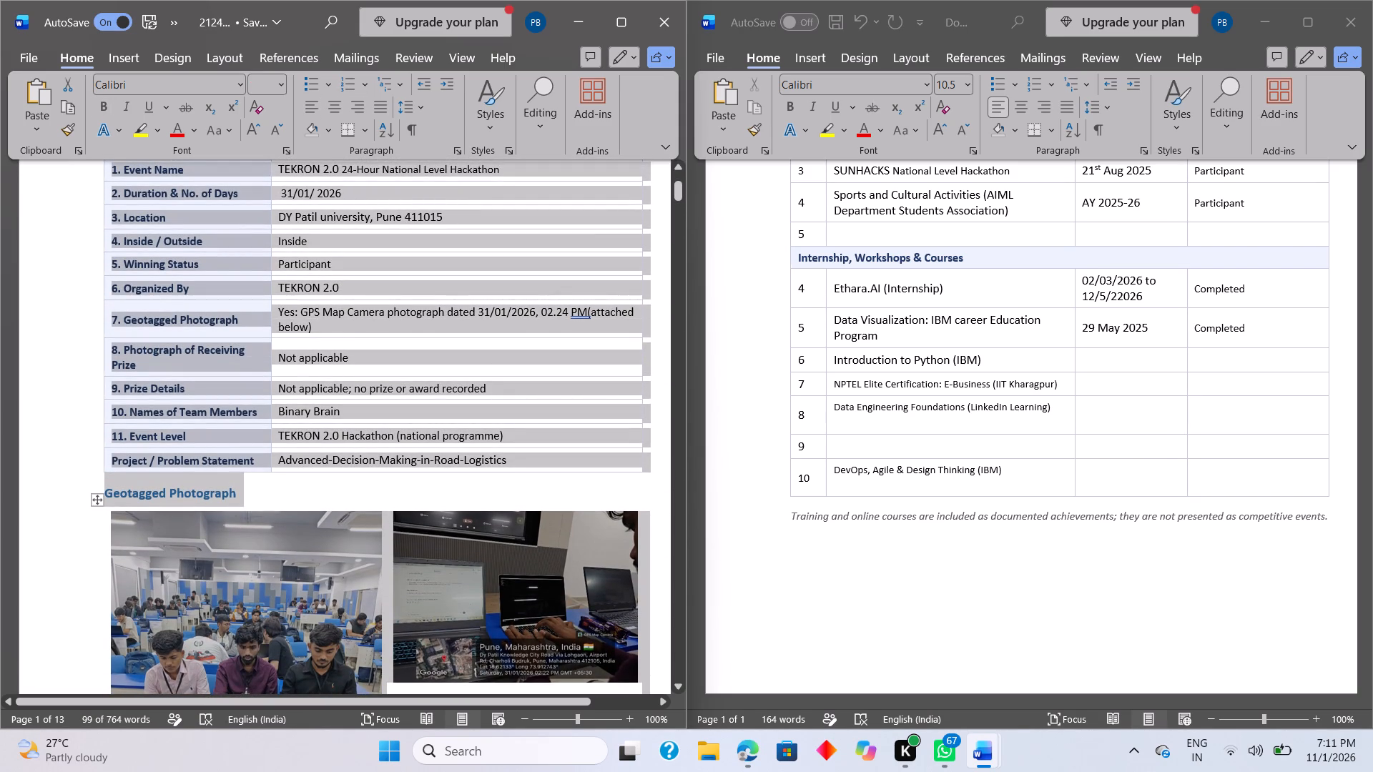
scroll(40, 262, up, 2)
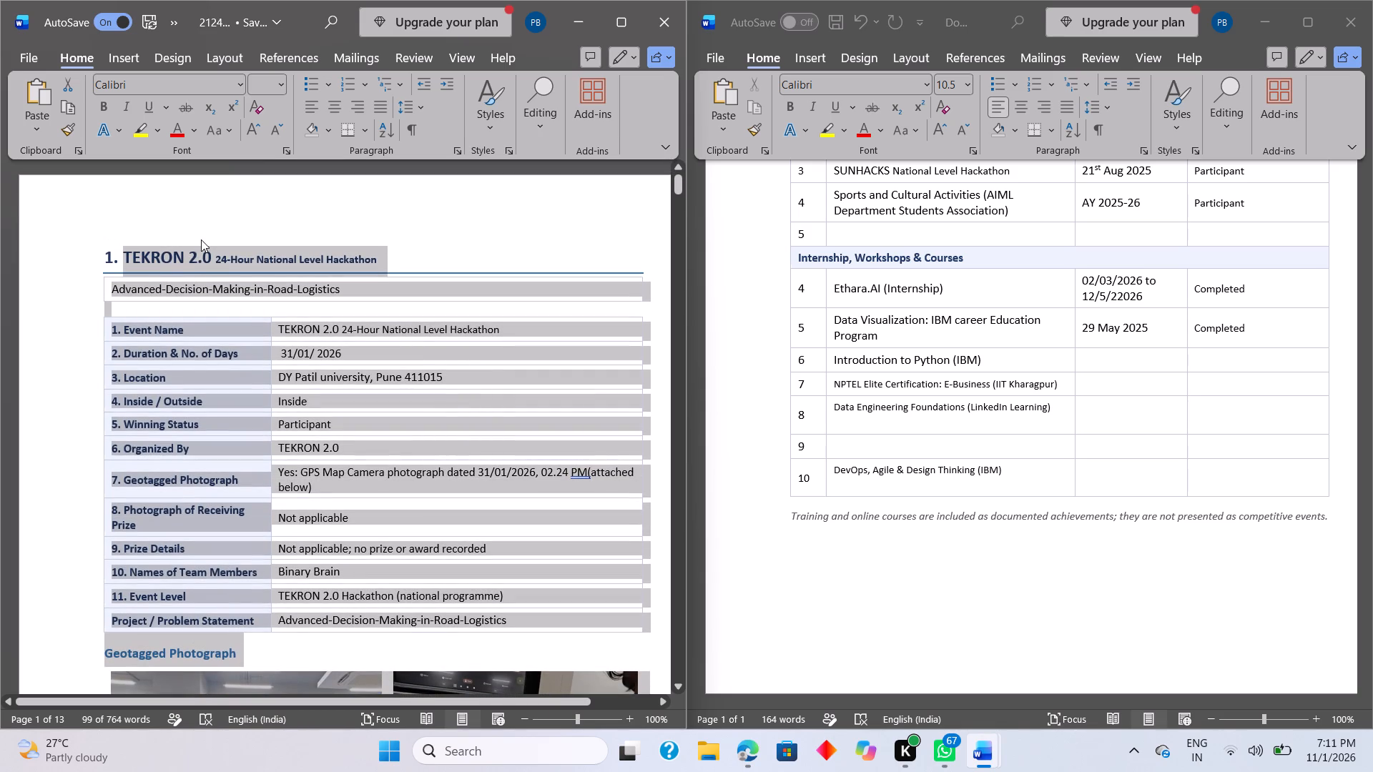
drag(190, 263, 834, 599)
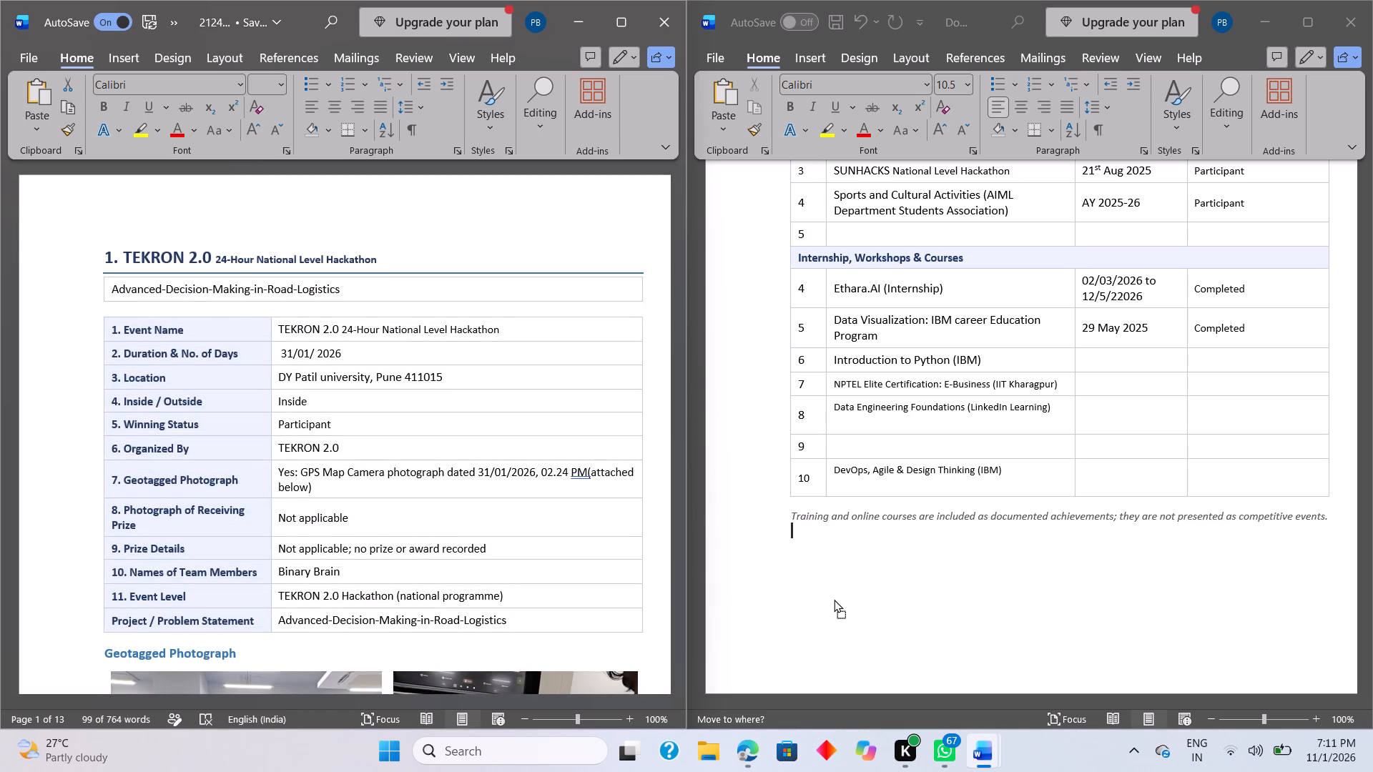
drag(834, 599, 838, 599)
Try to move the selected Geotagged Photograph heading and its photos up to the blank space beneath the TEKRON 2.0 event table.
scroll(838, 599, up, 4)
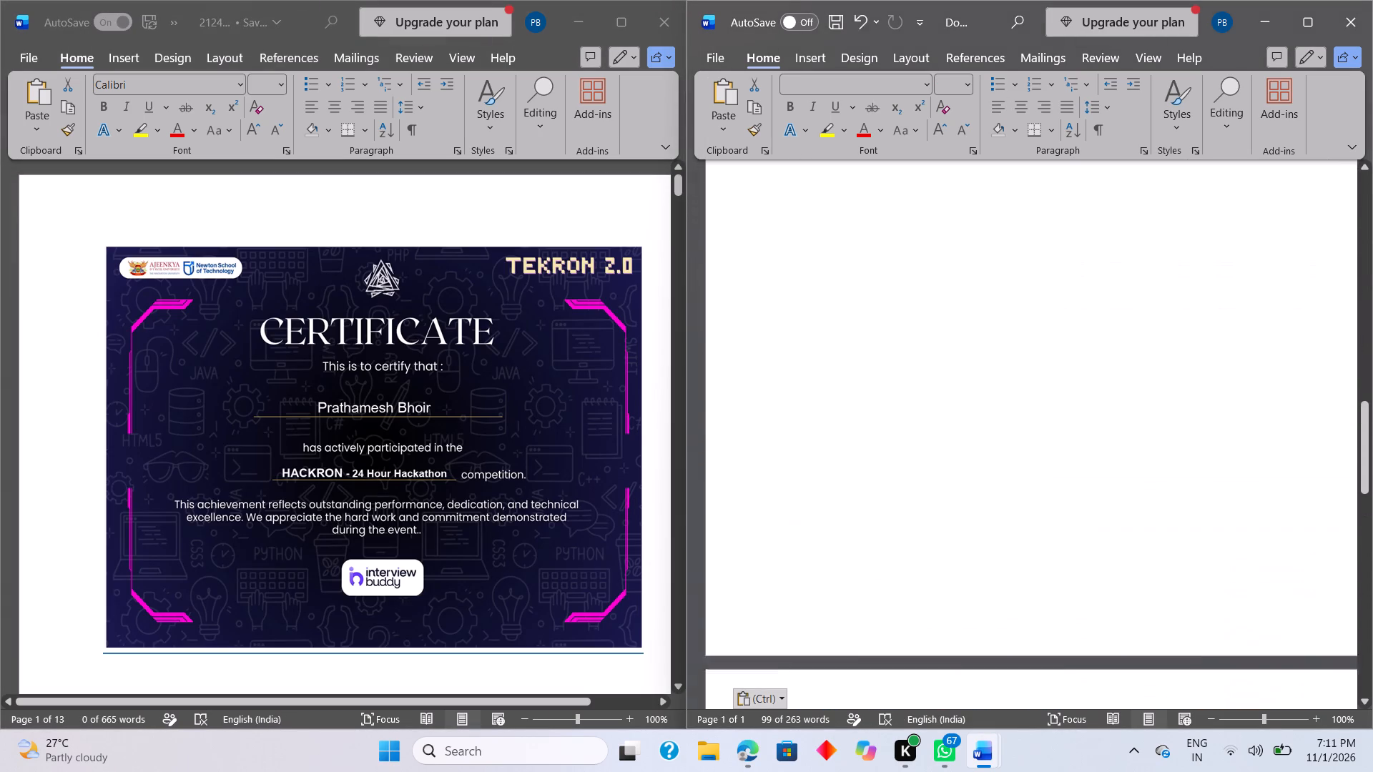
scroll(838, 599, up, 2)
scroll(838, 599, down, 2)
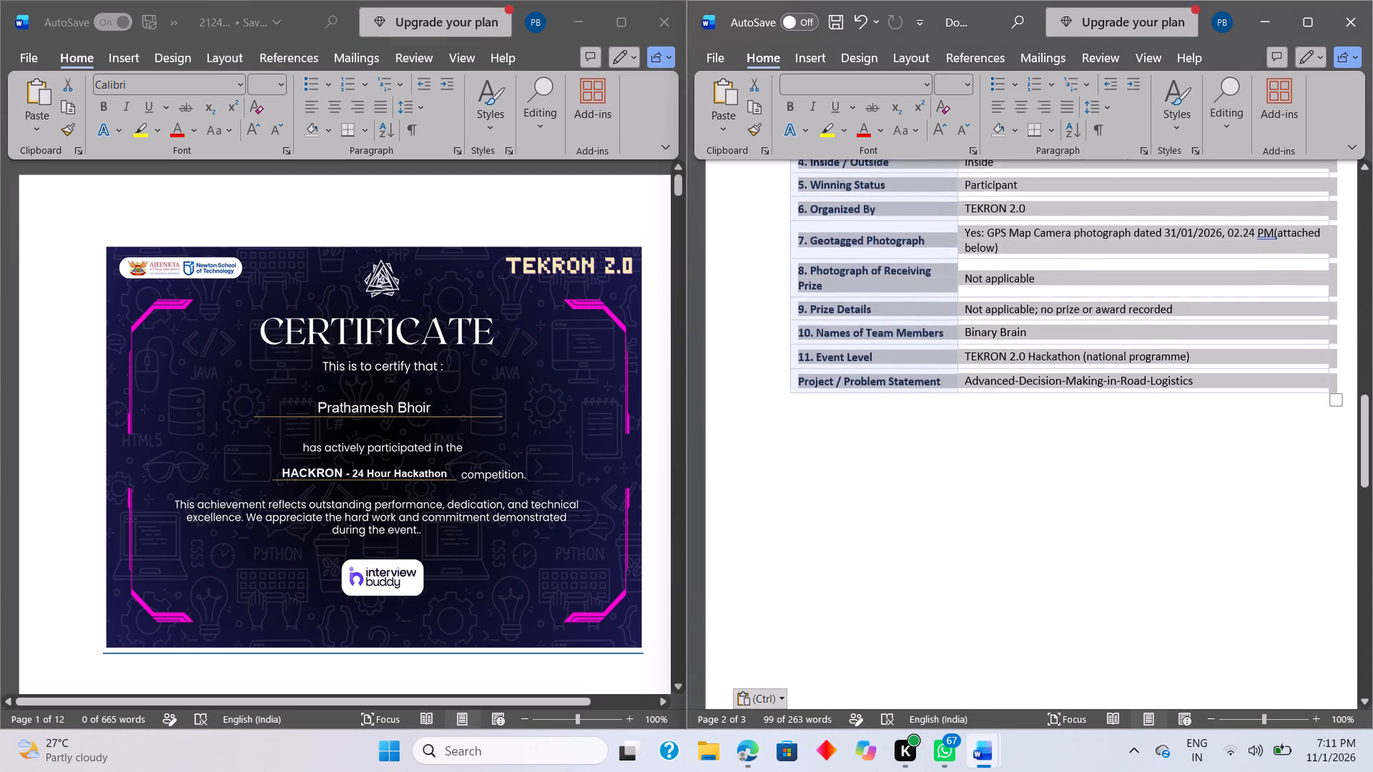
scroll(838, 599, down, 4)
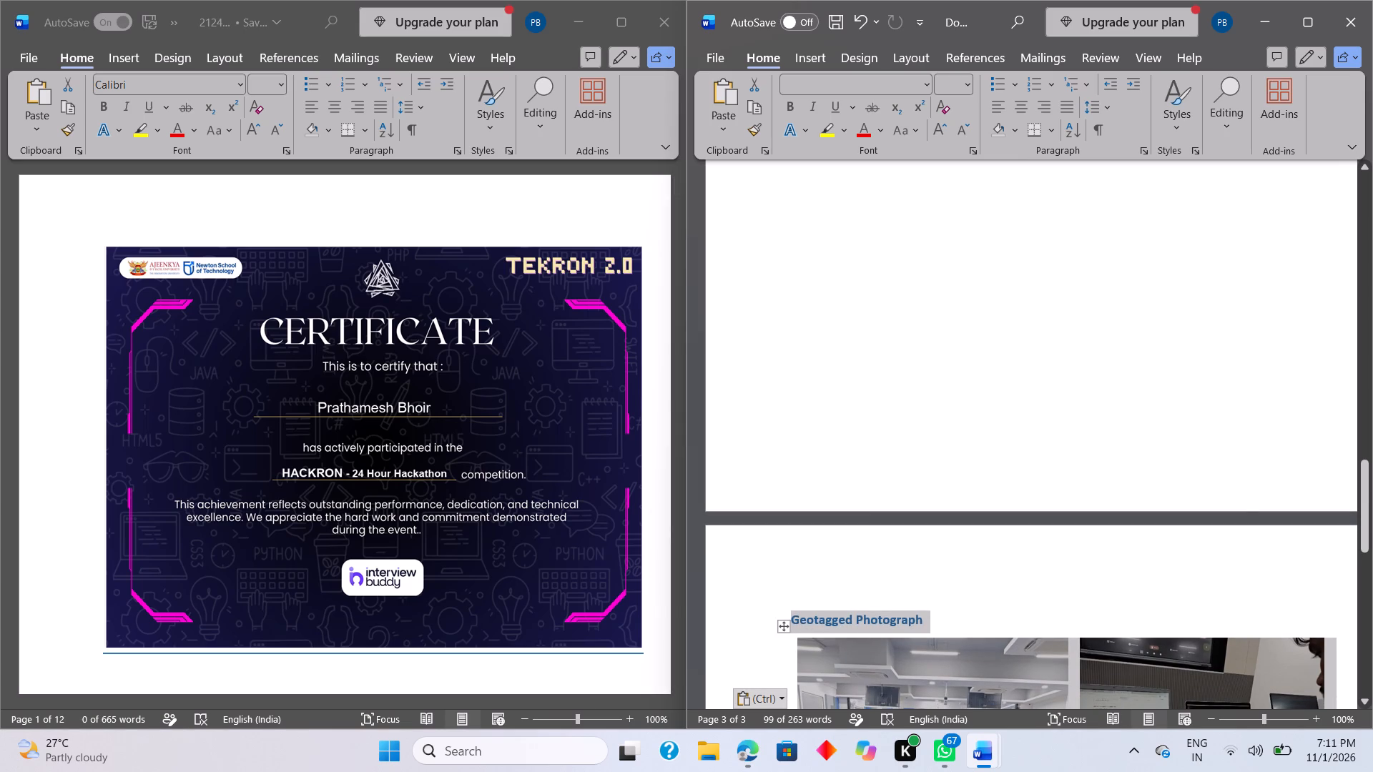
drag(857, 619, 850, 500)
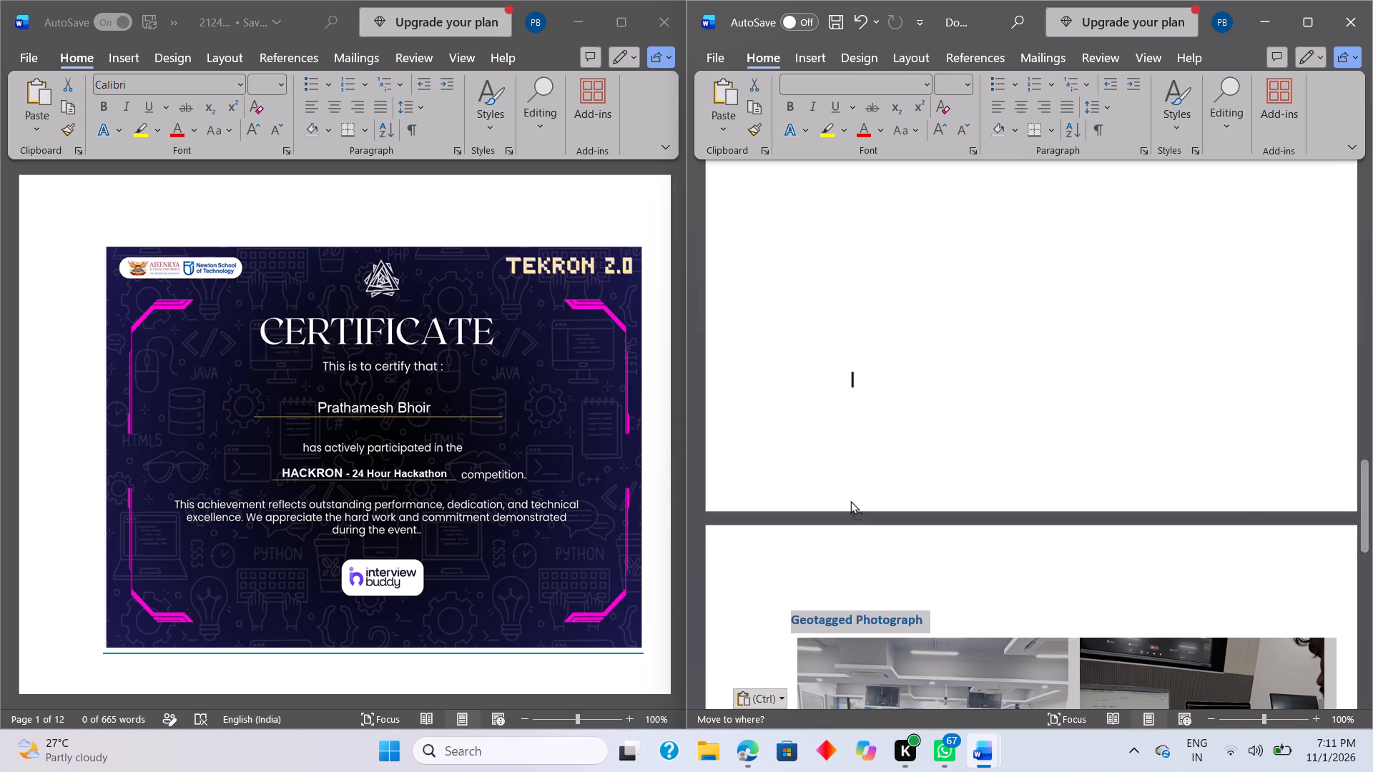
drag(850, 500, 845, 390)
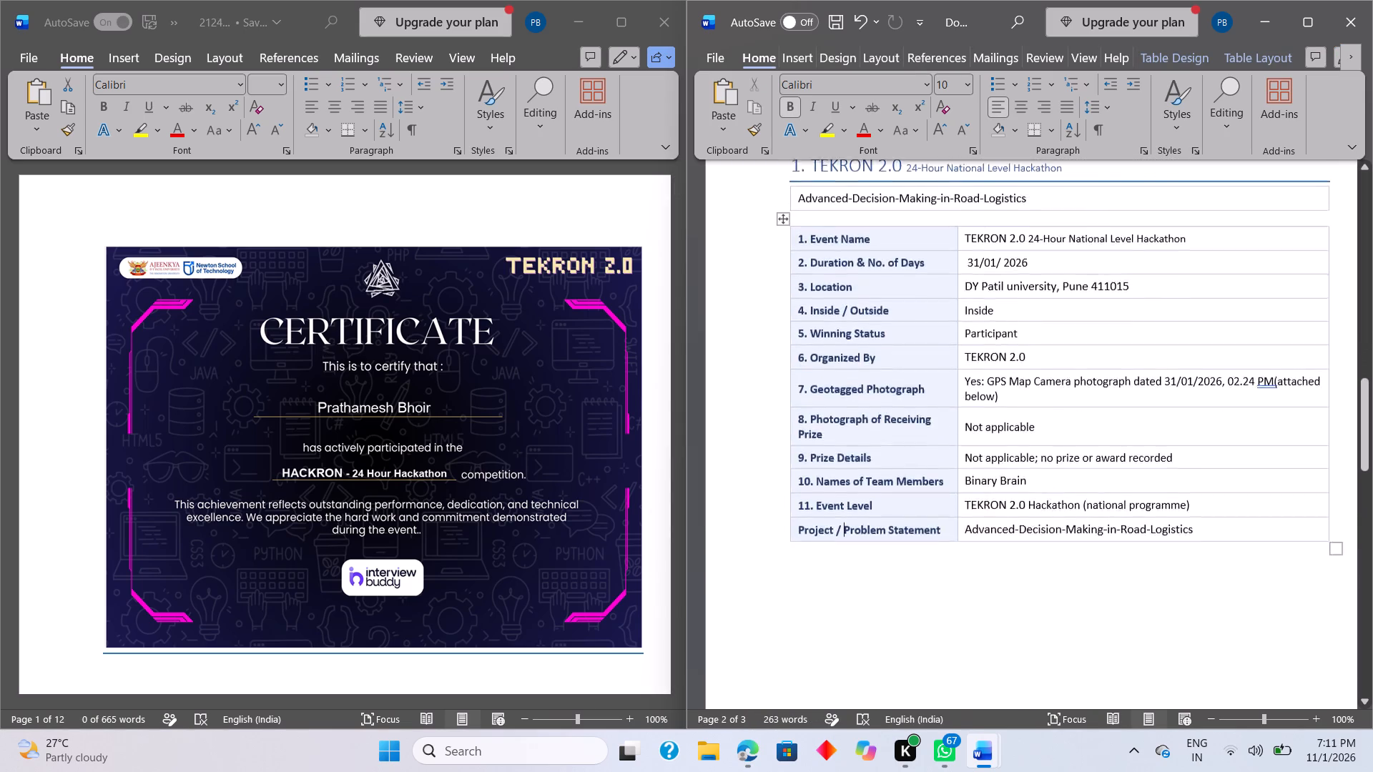
Try to move the geotagged team photo up to the previous page, beneath the TEKRON 2.0 event table.
scroll(845, 390, down, 2)
scroll(845, 390, up, 2)
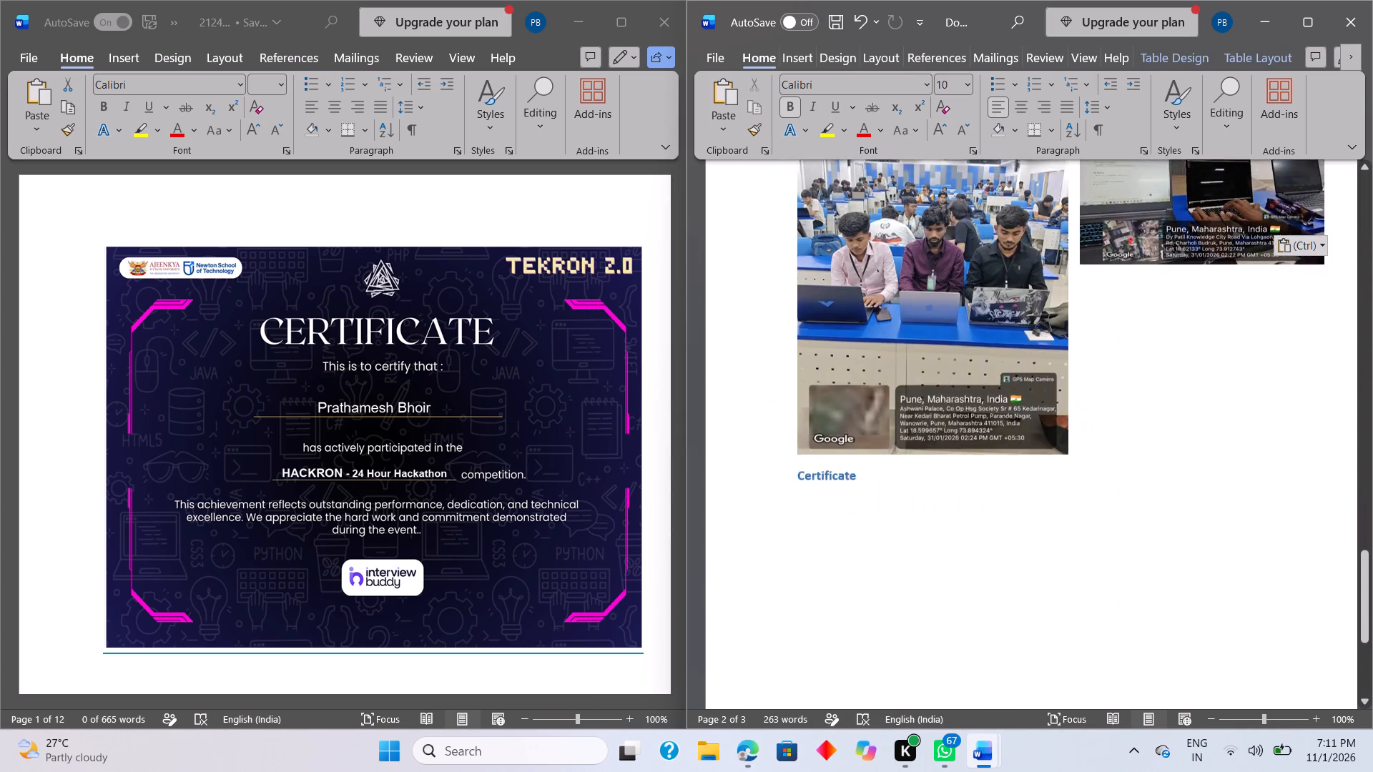
scroll(845, 390, up, 1)
drag(878, 539, 870, 272)
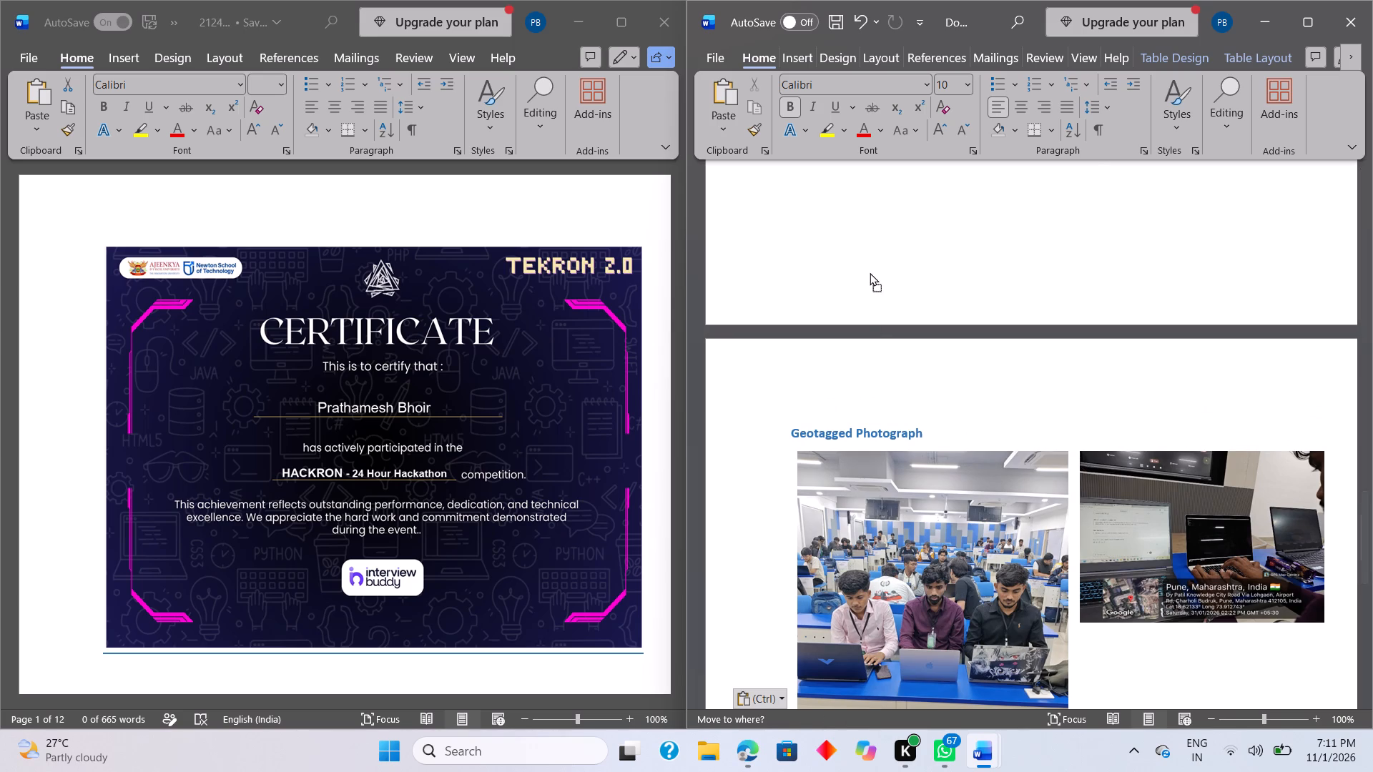
drag(870, 272, 869, 259)
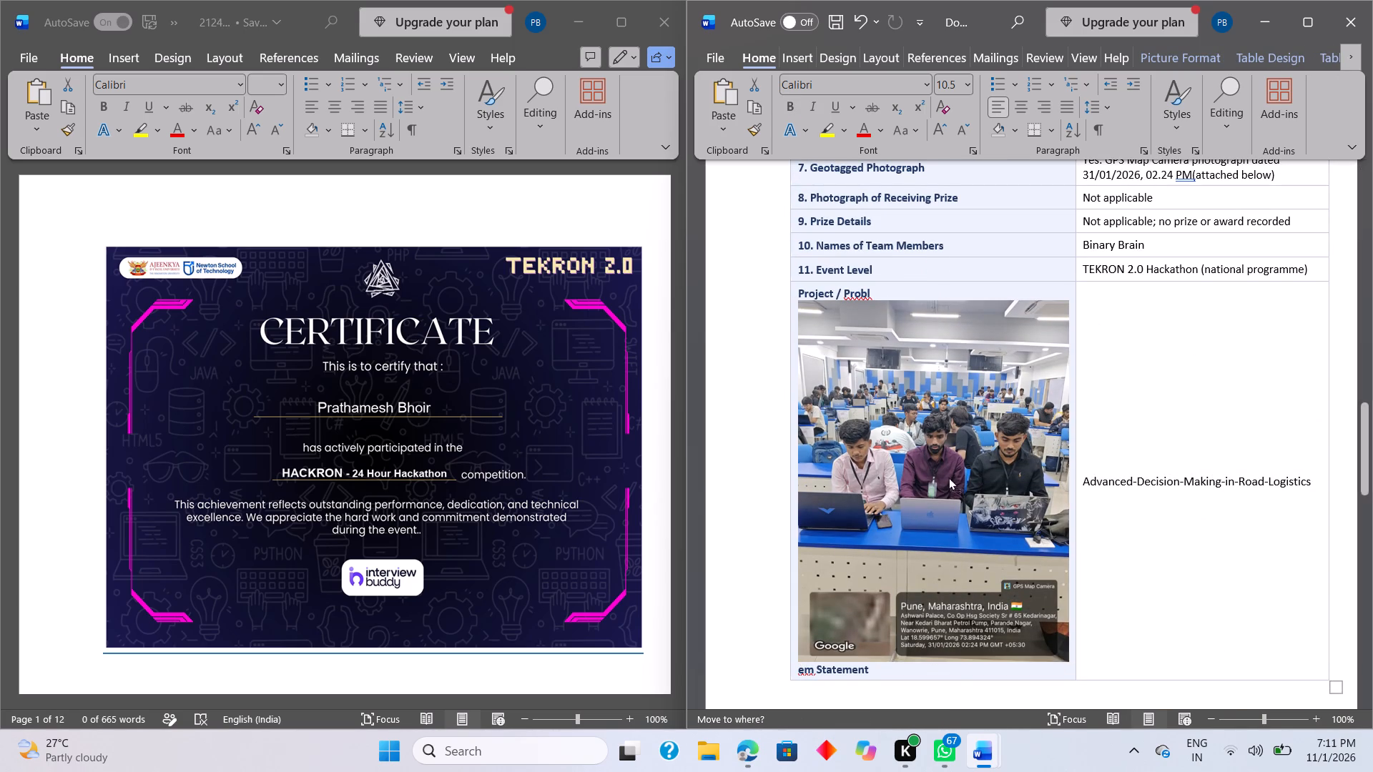
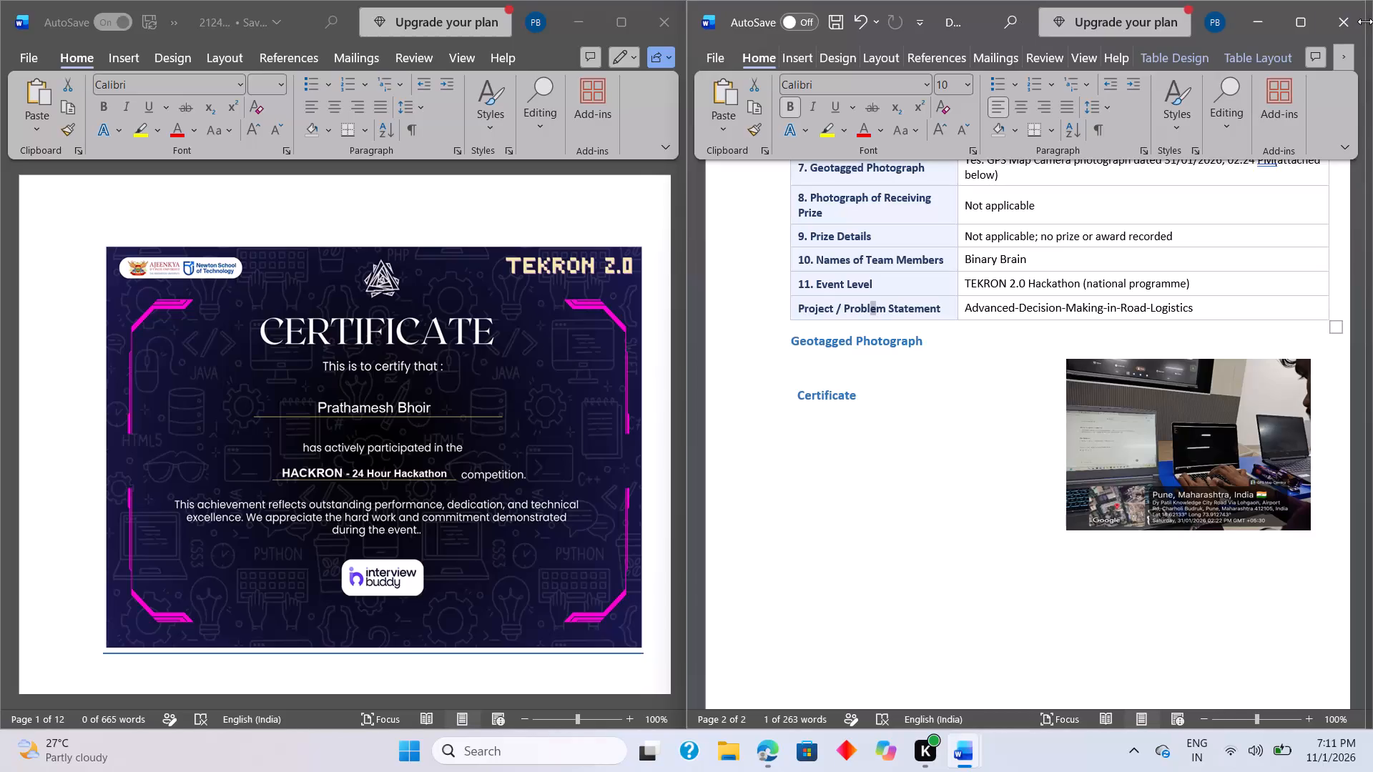
Close all three open Word documents: the new report, the original certificate report, and the reference report in Protected View.
click(1360, 23)
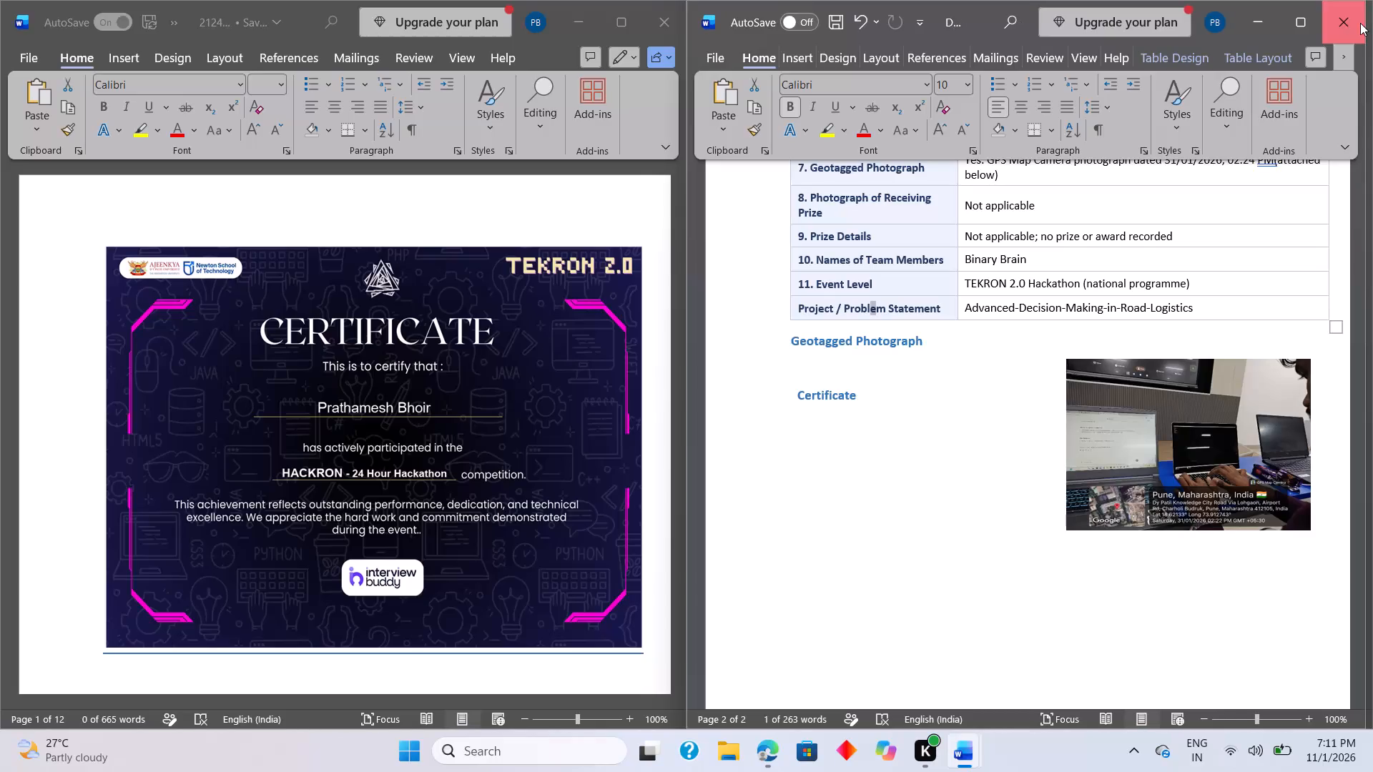
click(1083, 464)
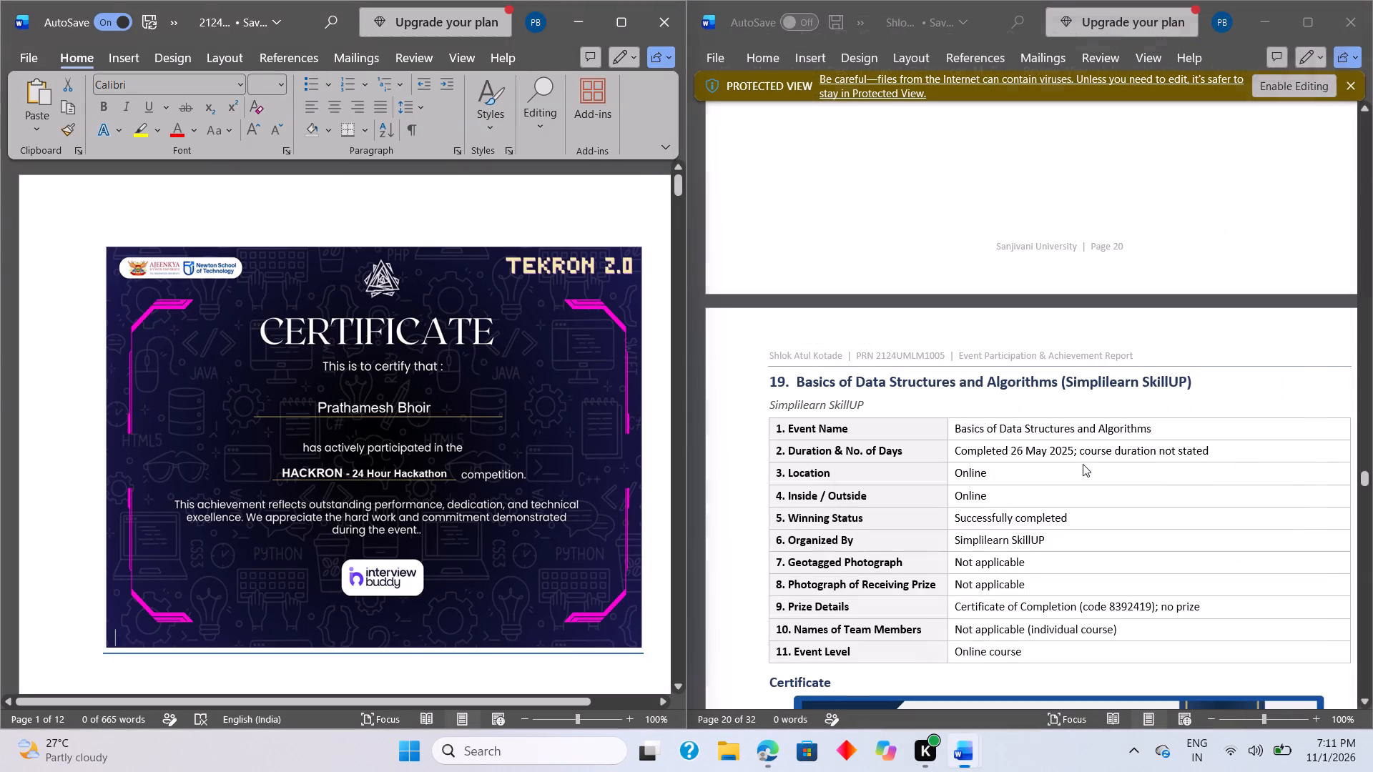
click(654, 24)
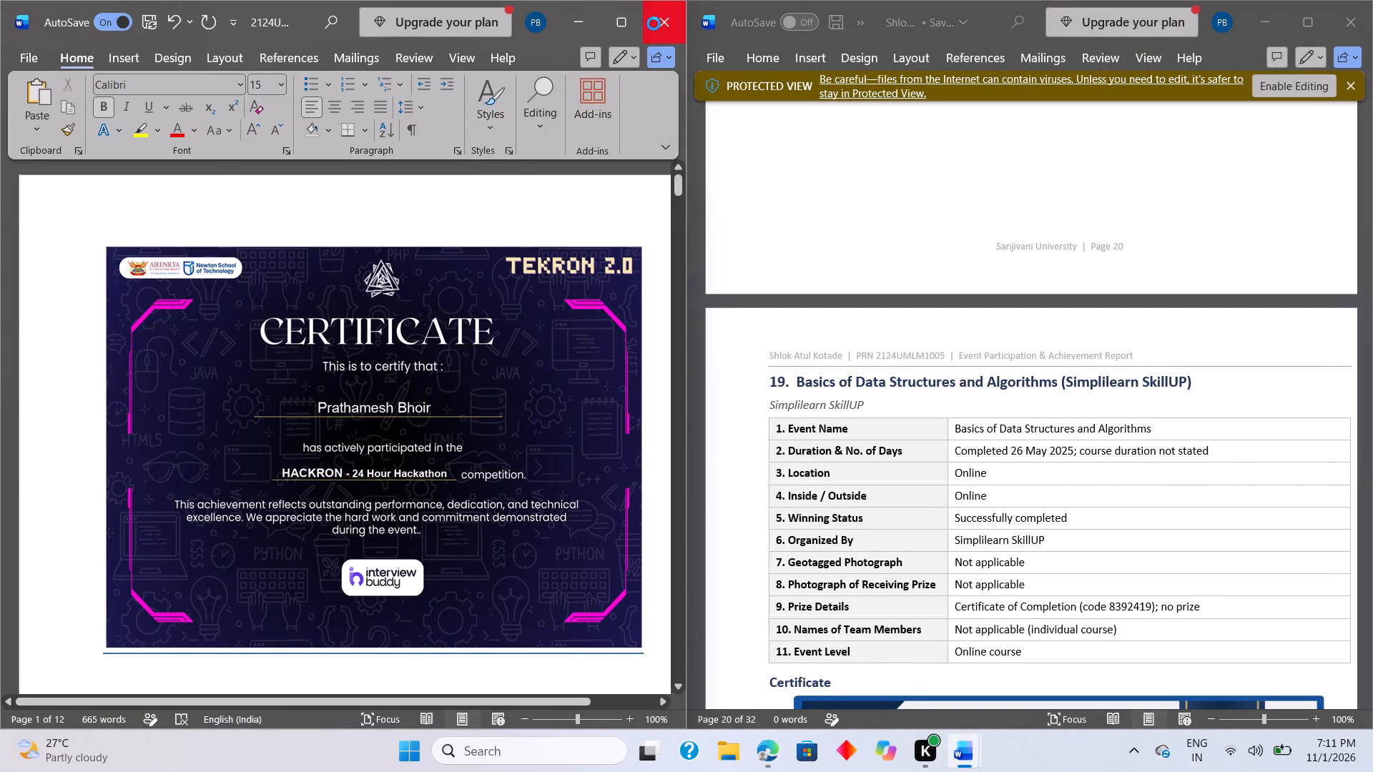
drag(1372, 0, 1345, 29)
click(1345, 29)
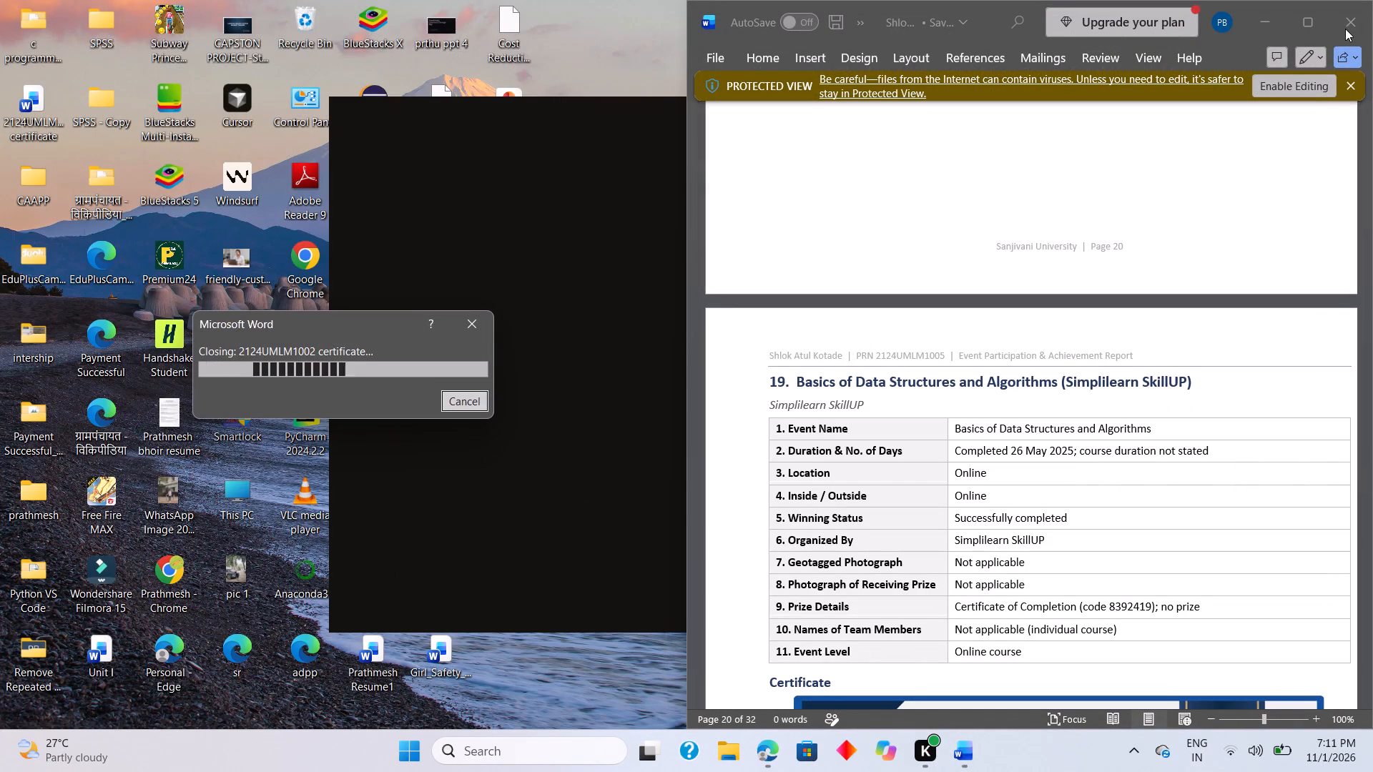
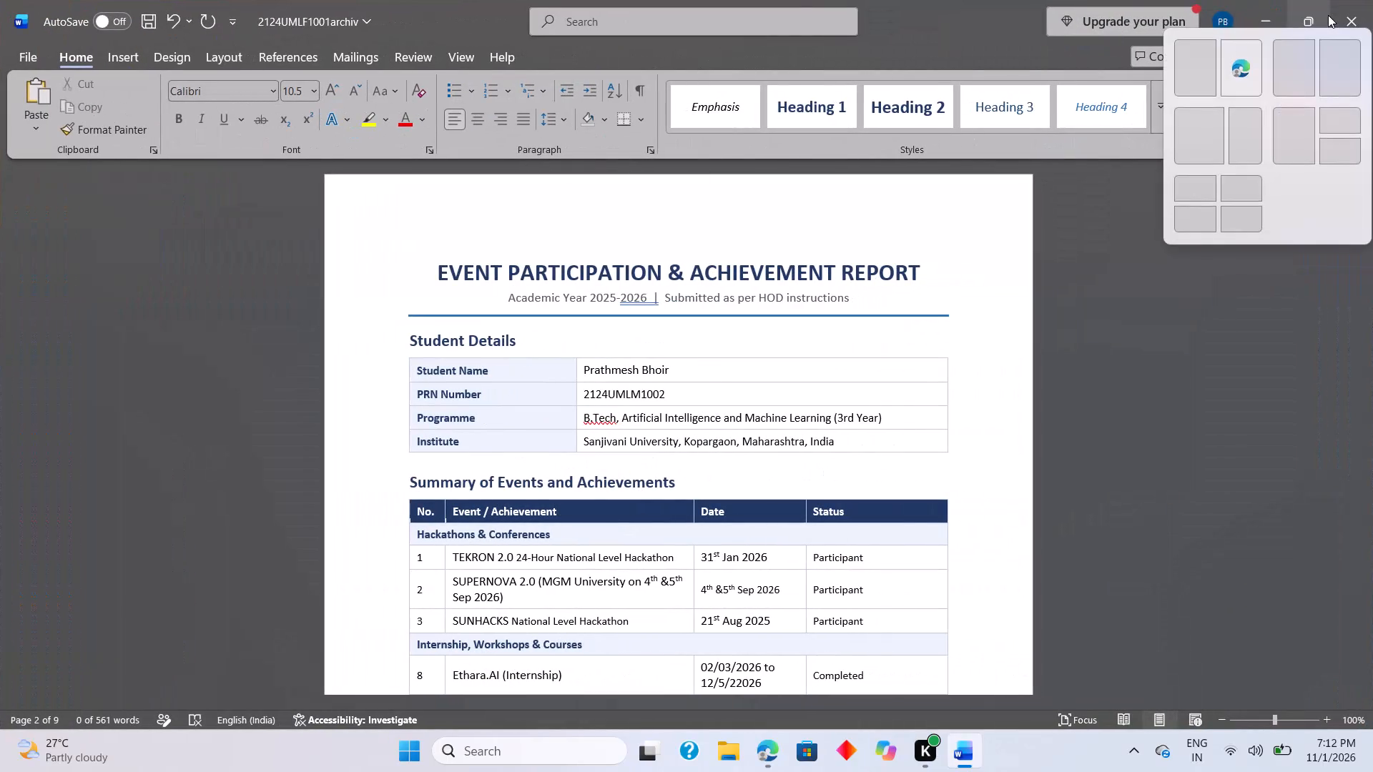
Review the event participation and achievement report from the events summary through the event sections and certificates to the declaration.
scroll(898, 285, down, 4)
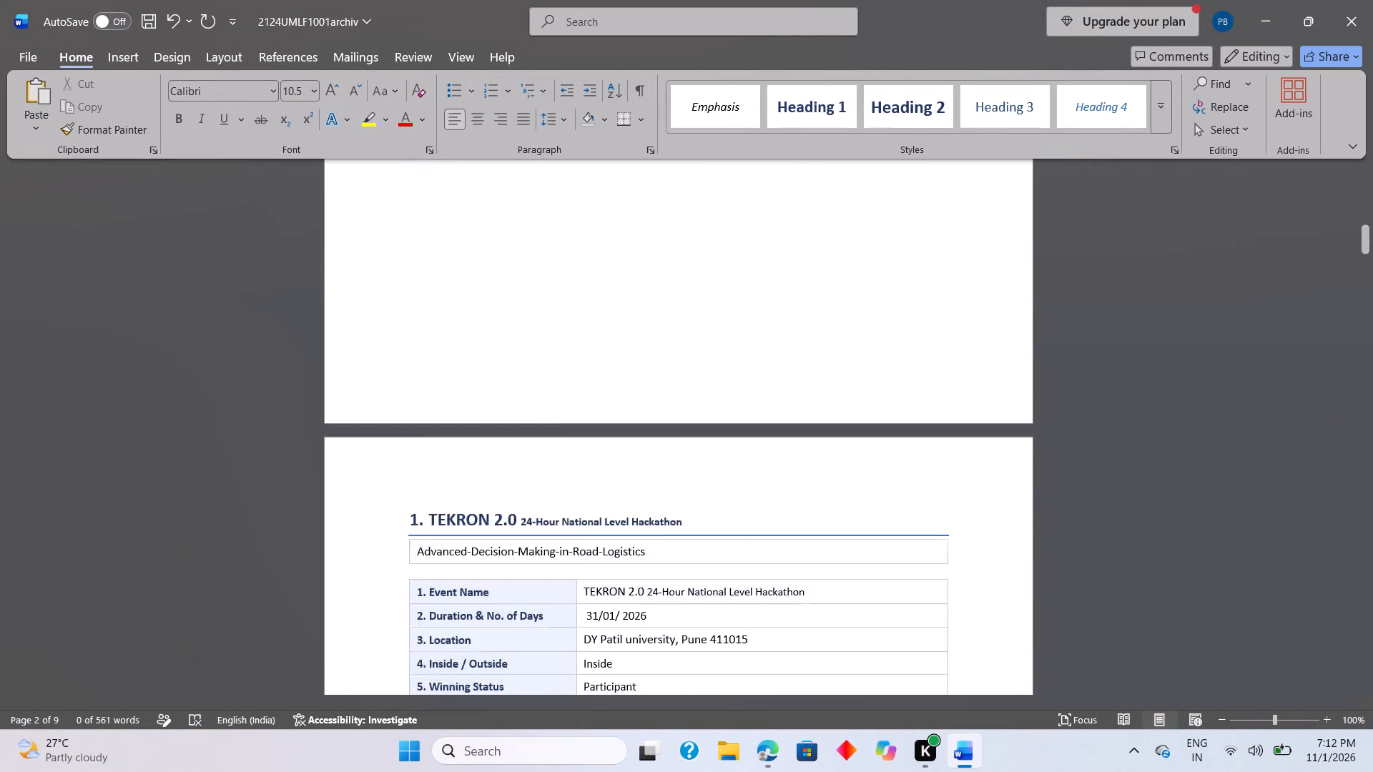
scroll(898, 285, down, 4)
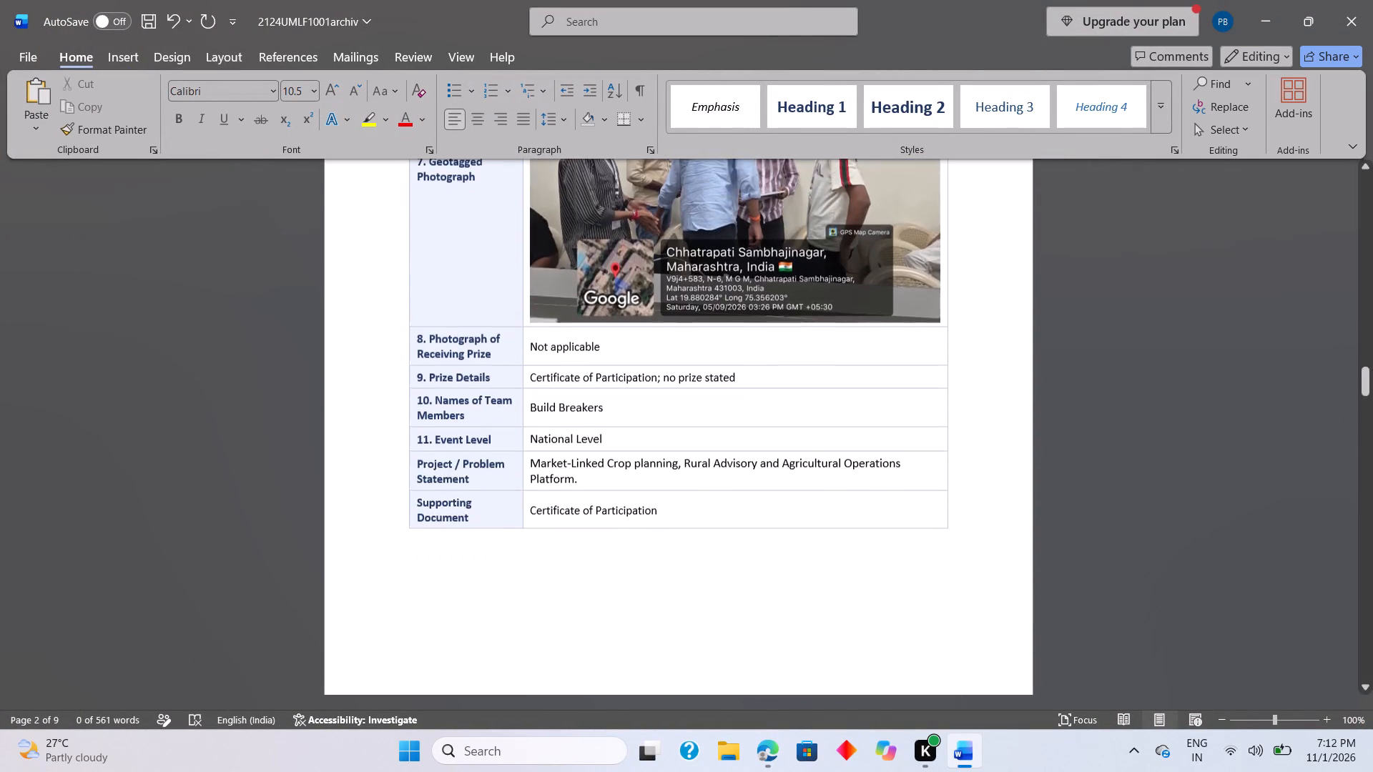
scroll(898, 285, down, 17)
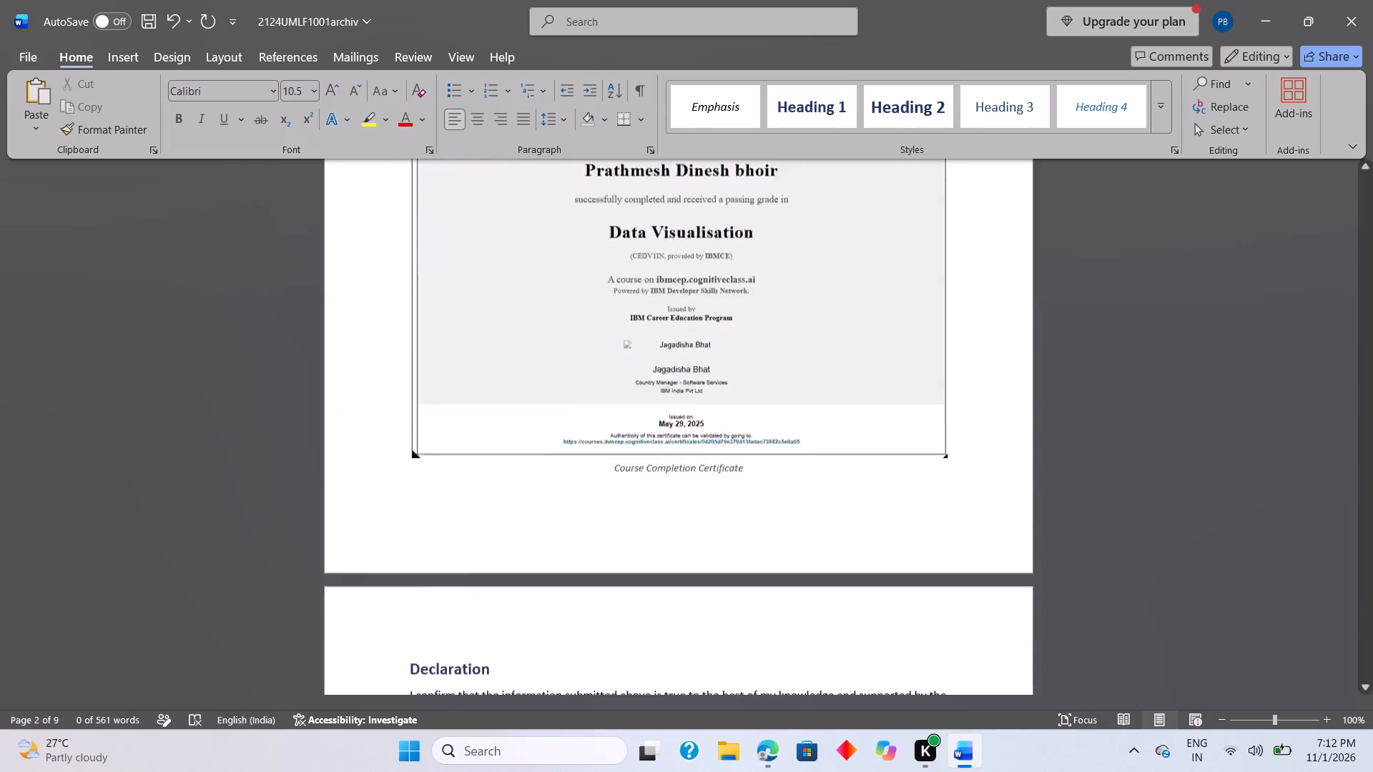
Close the event participation and achievement report document.
click(1372, 0)
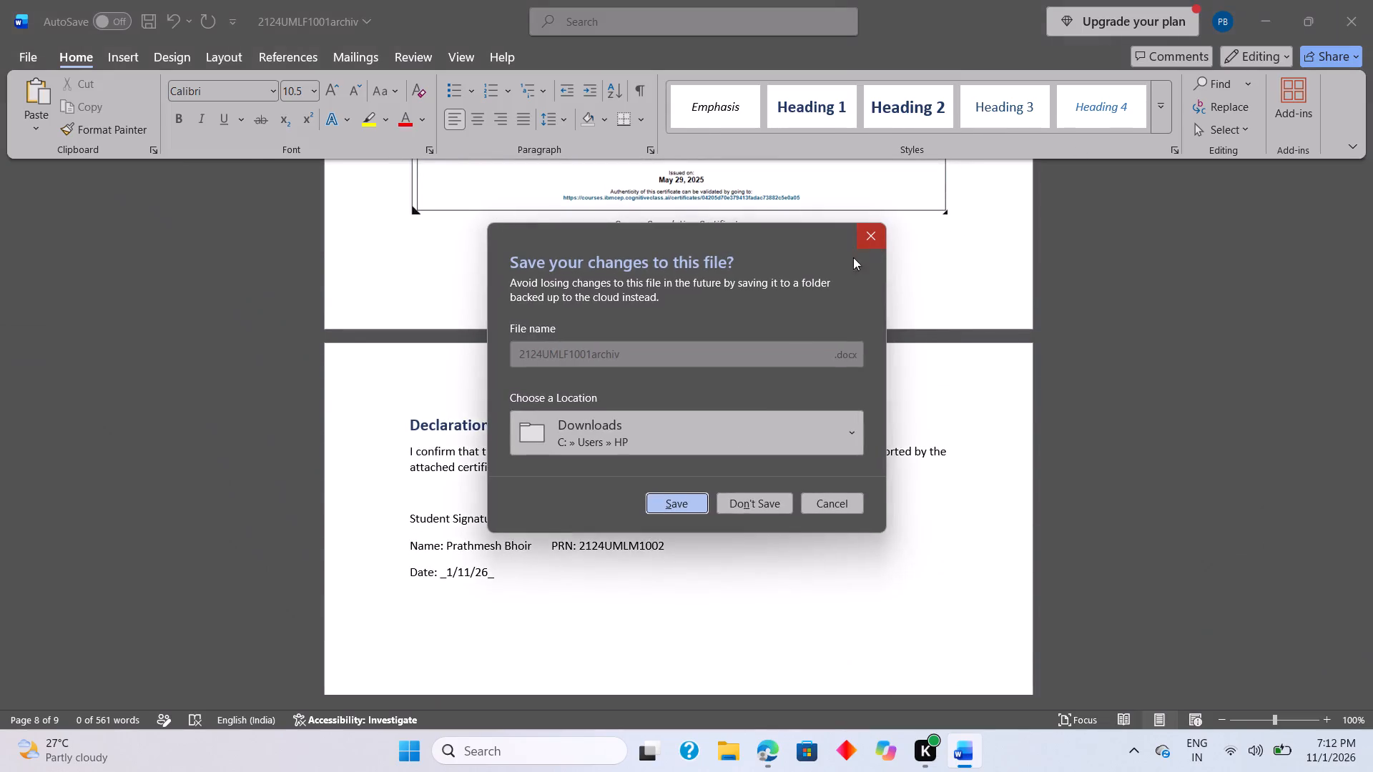
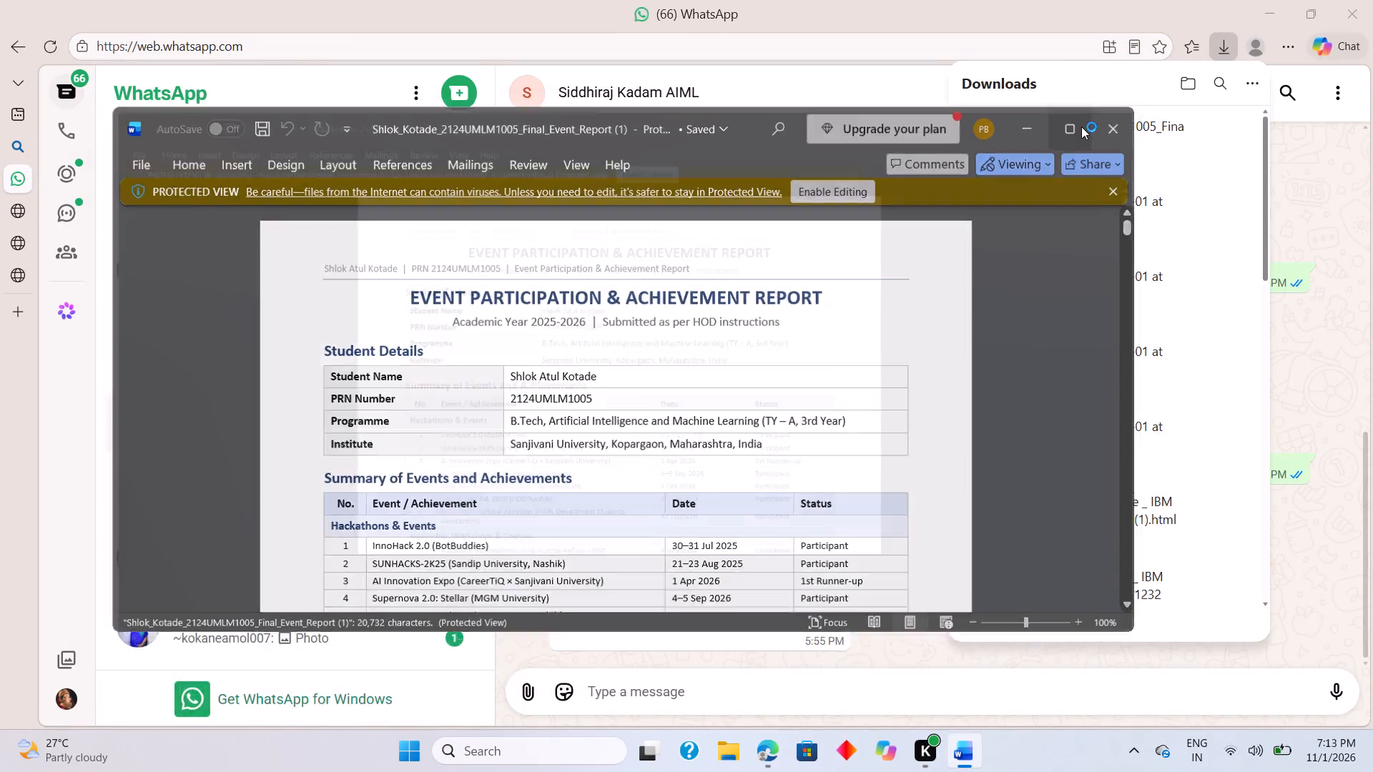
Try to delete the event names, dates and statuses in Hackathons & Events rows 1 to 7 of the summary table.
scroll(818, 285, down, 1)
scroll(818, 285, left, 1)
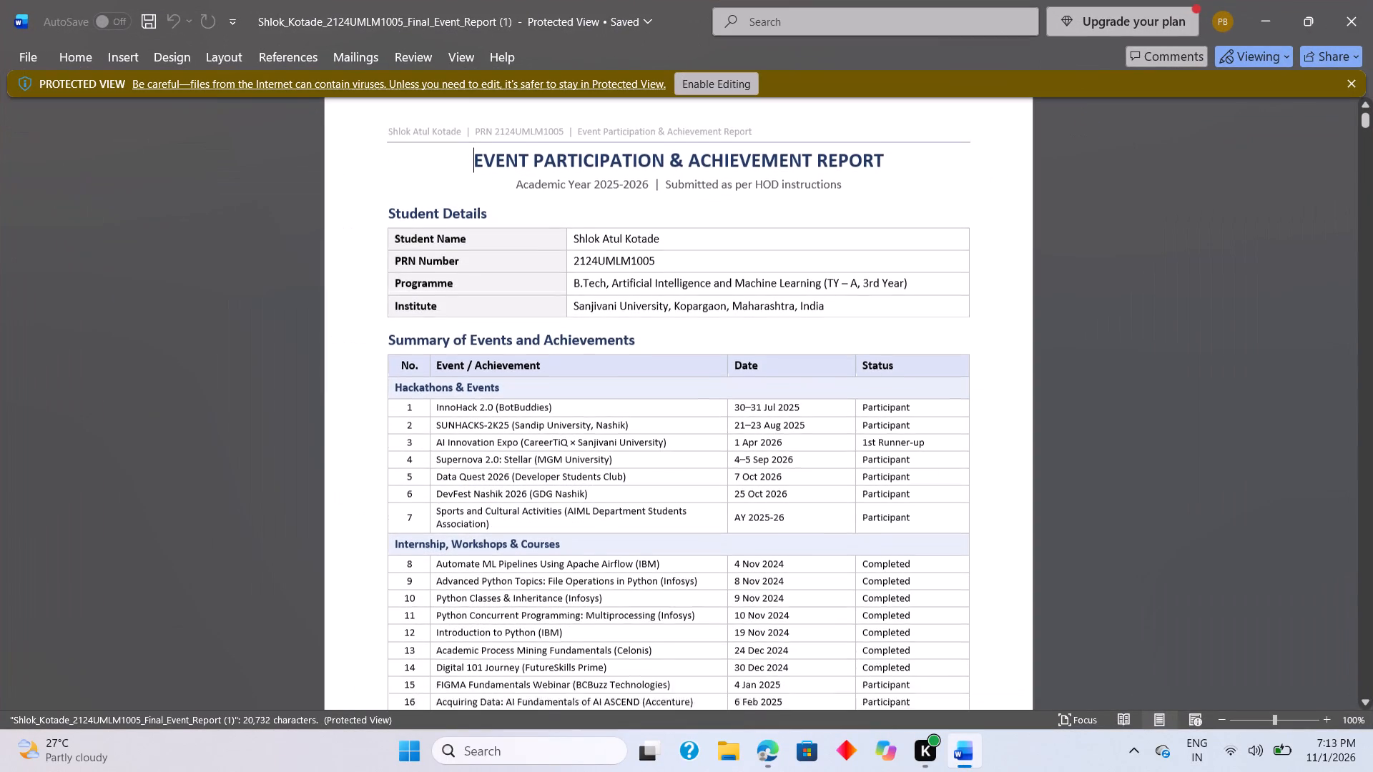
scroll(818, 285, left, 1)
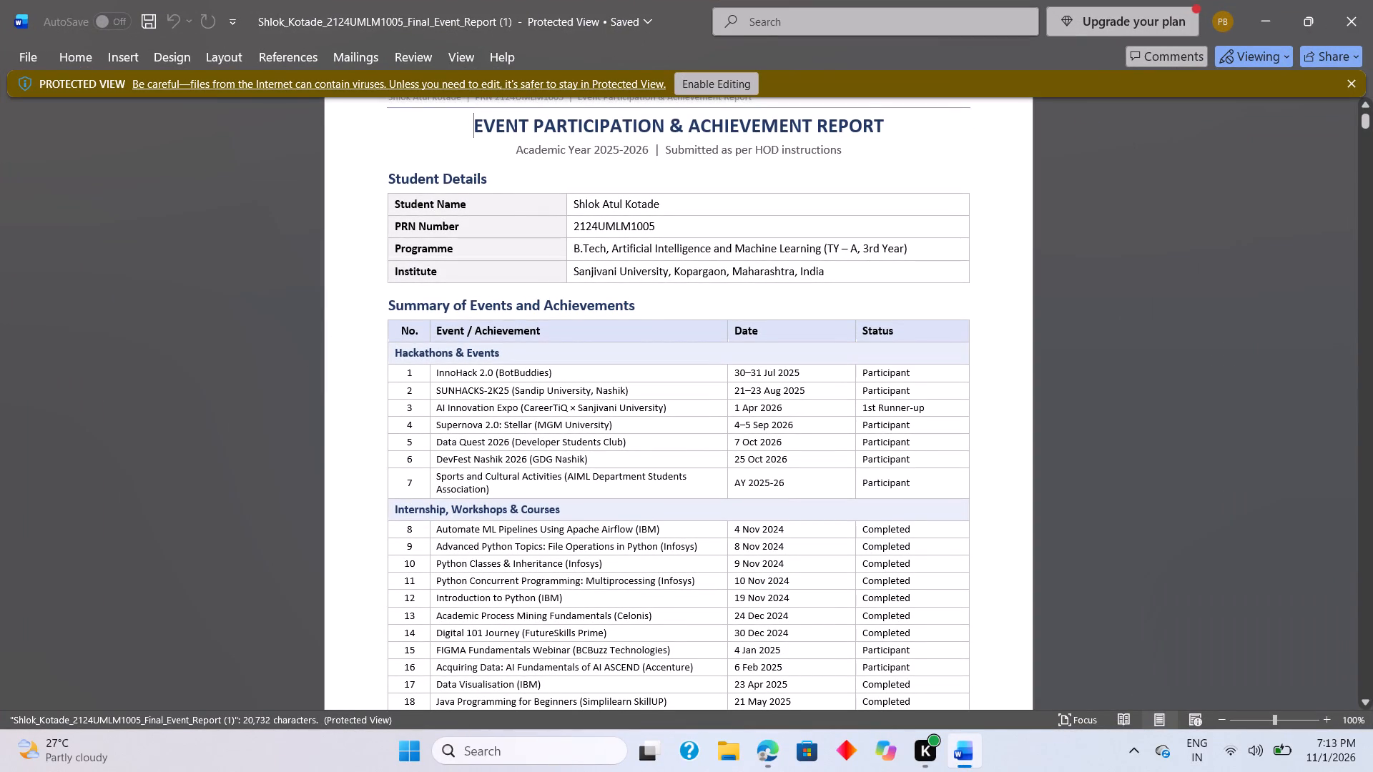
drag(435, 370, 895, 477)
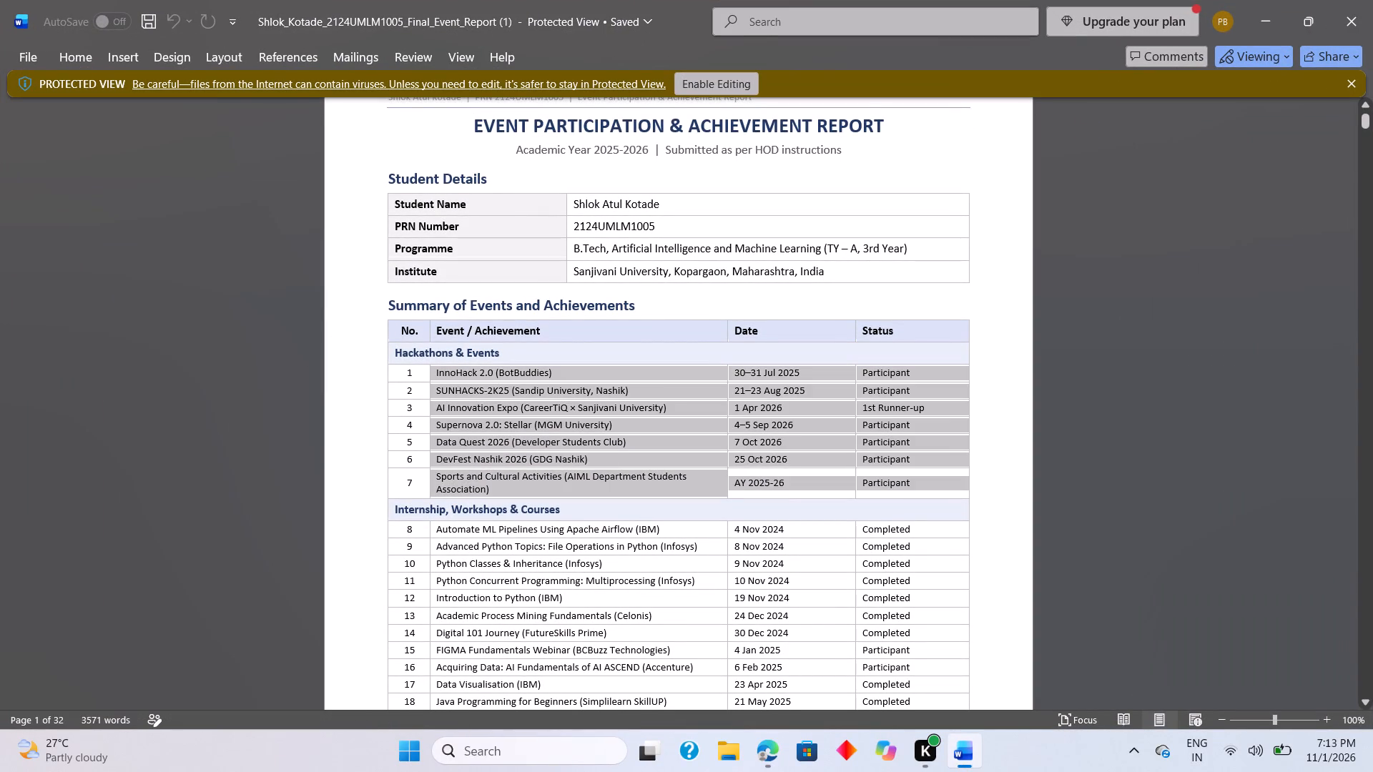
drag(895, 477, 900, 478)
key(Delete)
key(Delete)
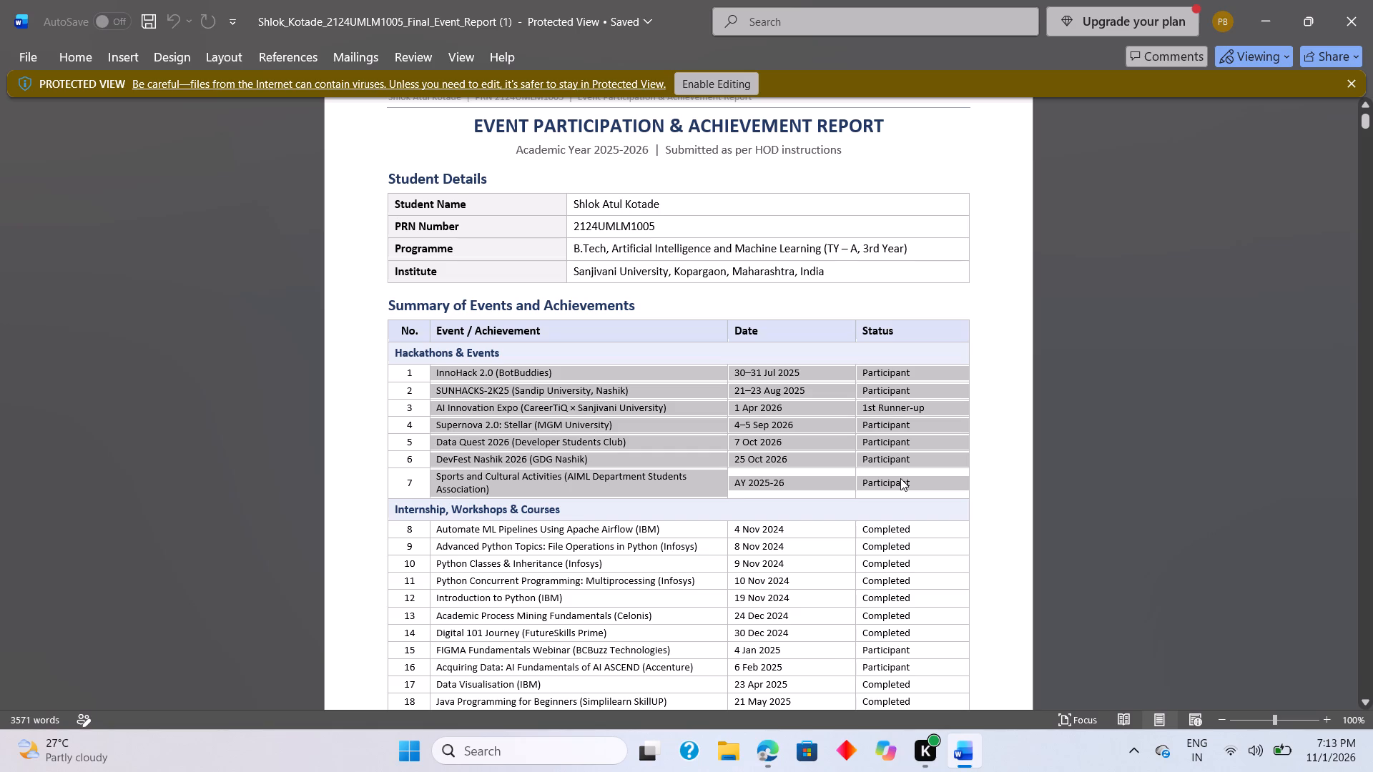
Enable editing of the report and clear the event names, dates and statuses in Hackathons & Events rows 1 to 7.
click(725, 76)
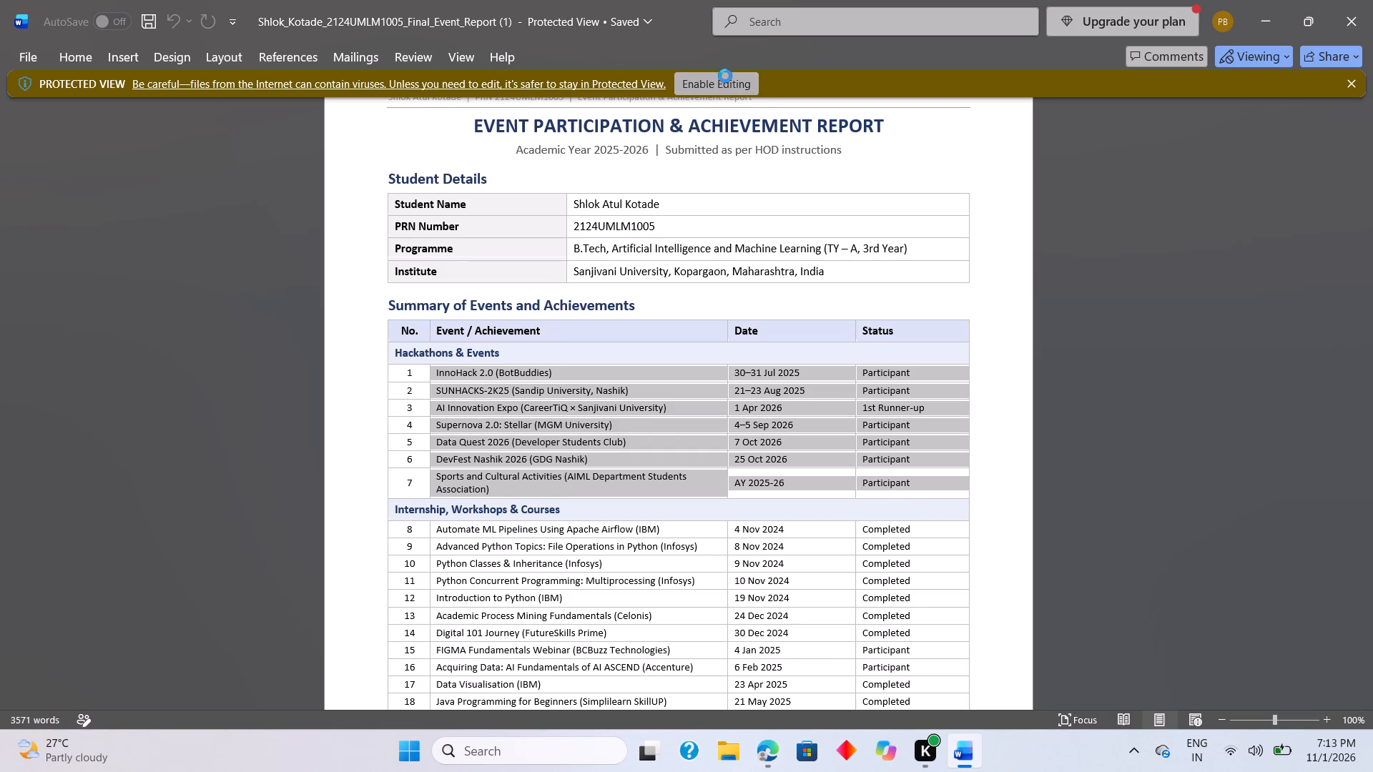
scroll(516, 366, down, 1)
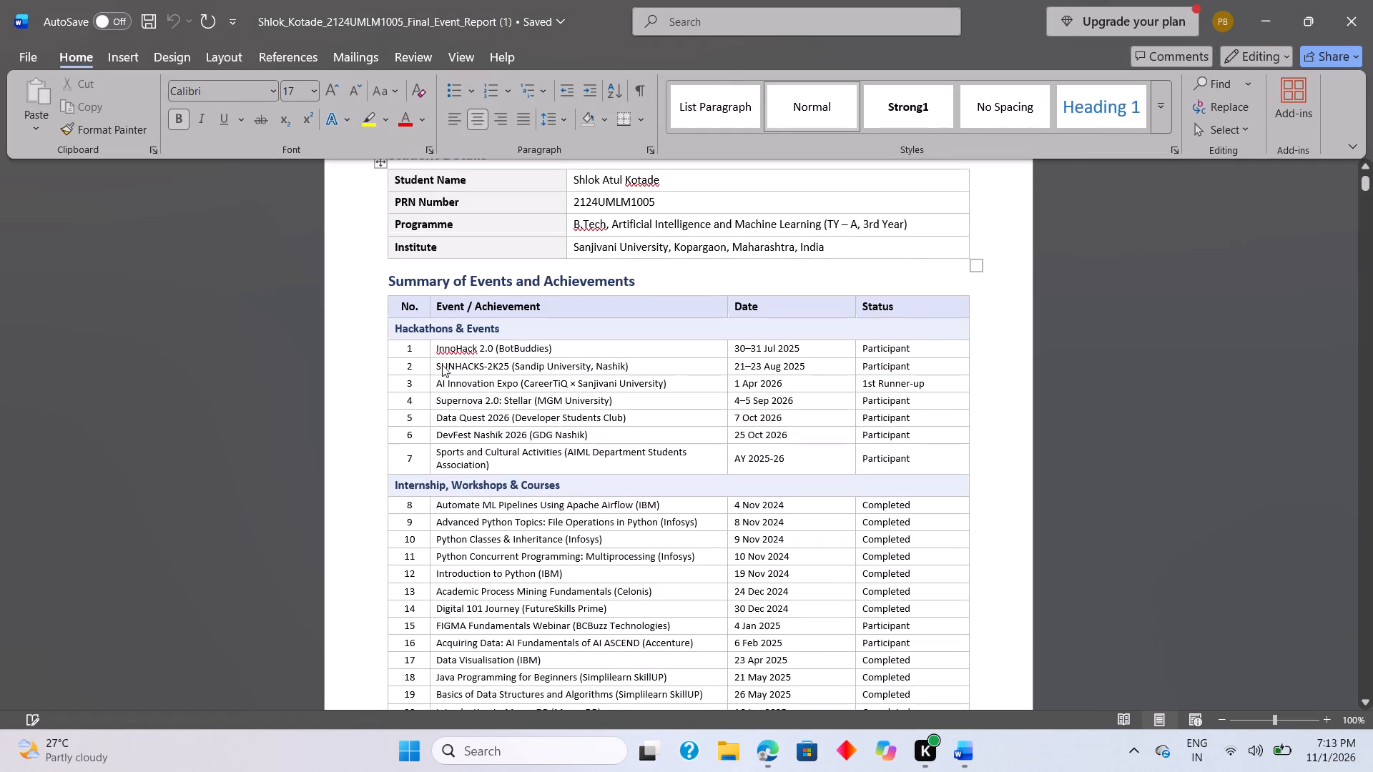
drag(435, 345, 578, 465)
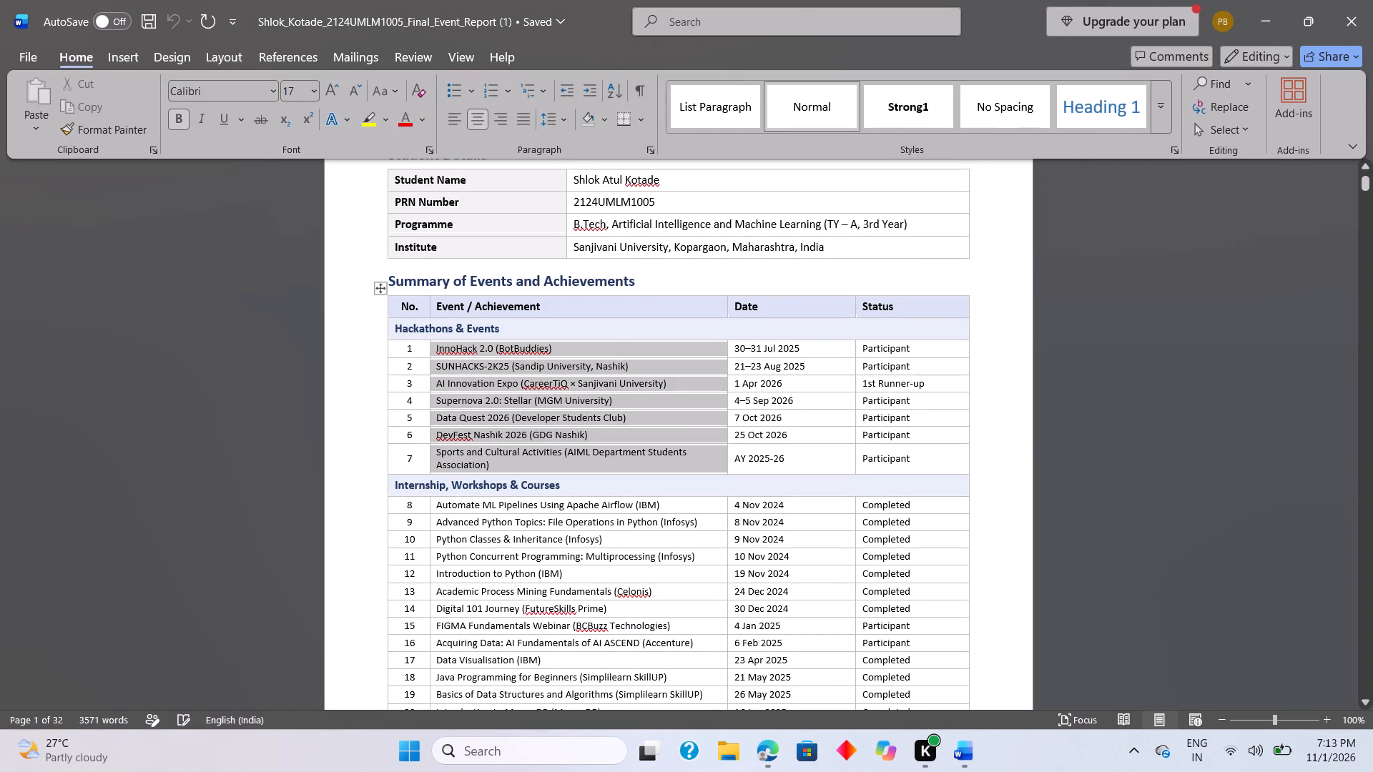
drag(578, 465, 724, 460)
key(Delete)
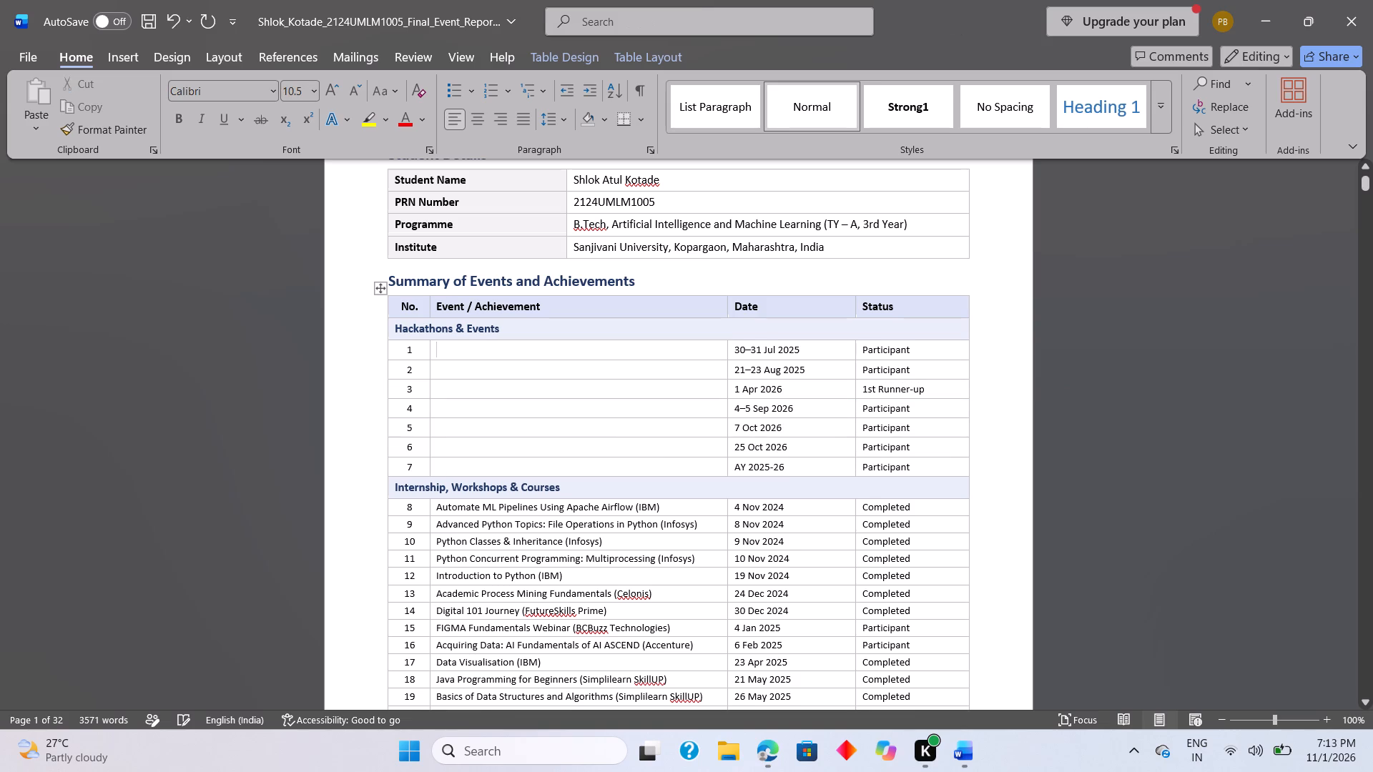
click(735, 342)
drag(735, 342, 927, 497)
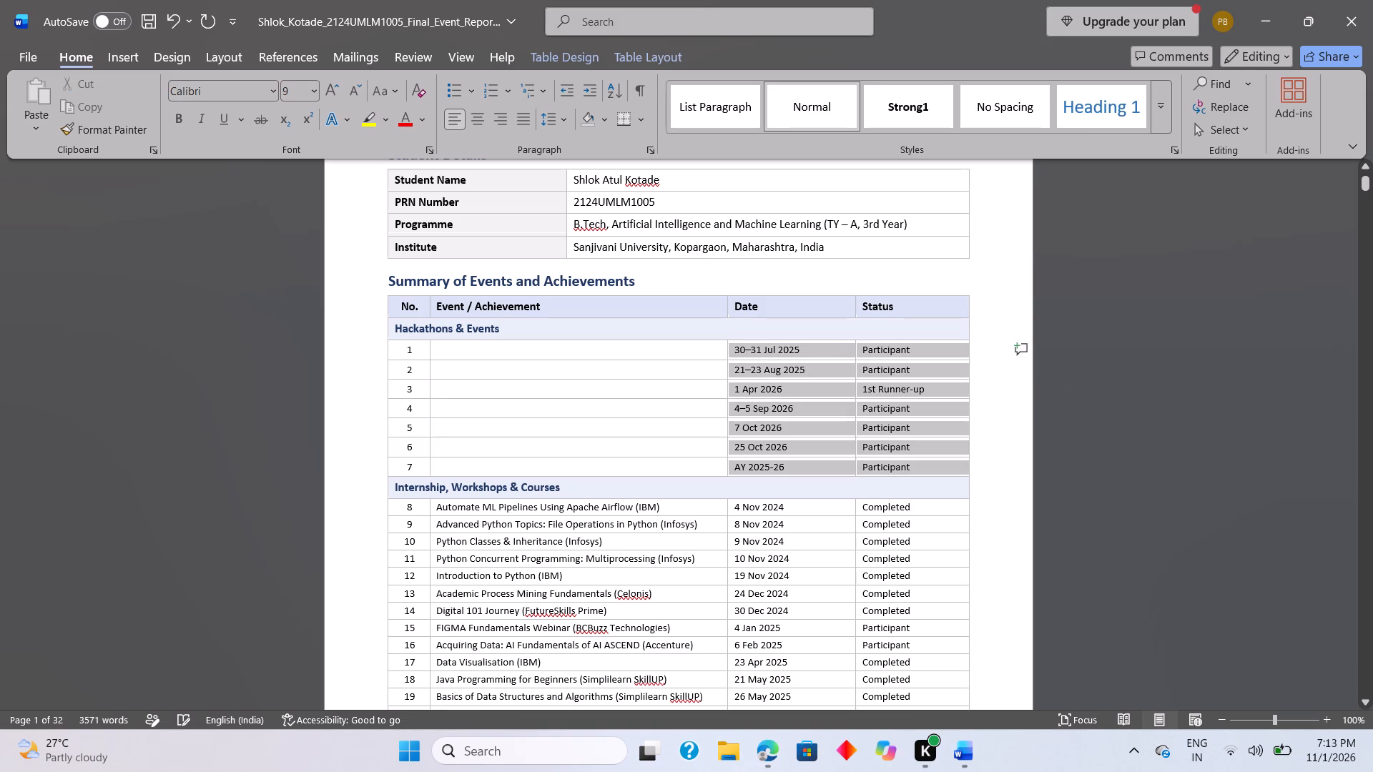
drag(927, 497, 929, 466)
key(Delete)
scroll(929, 466, down, 1)
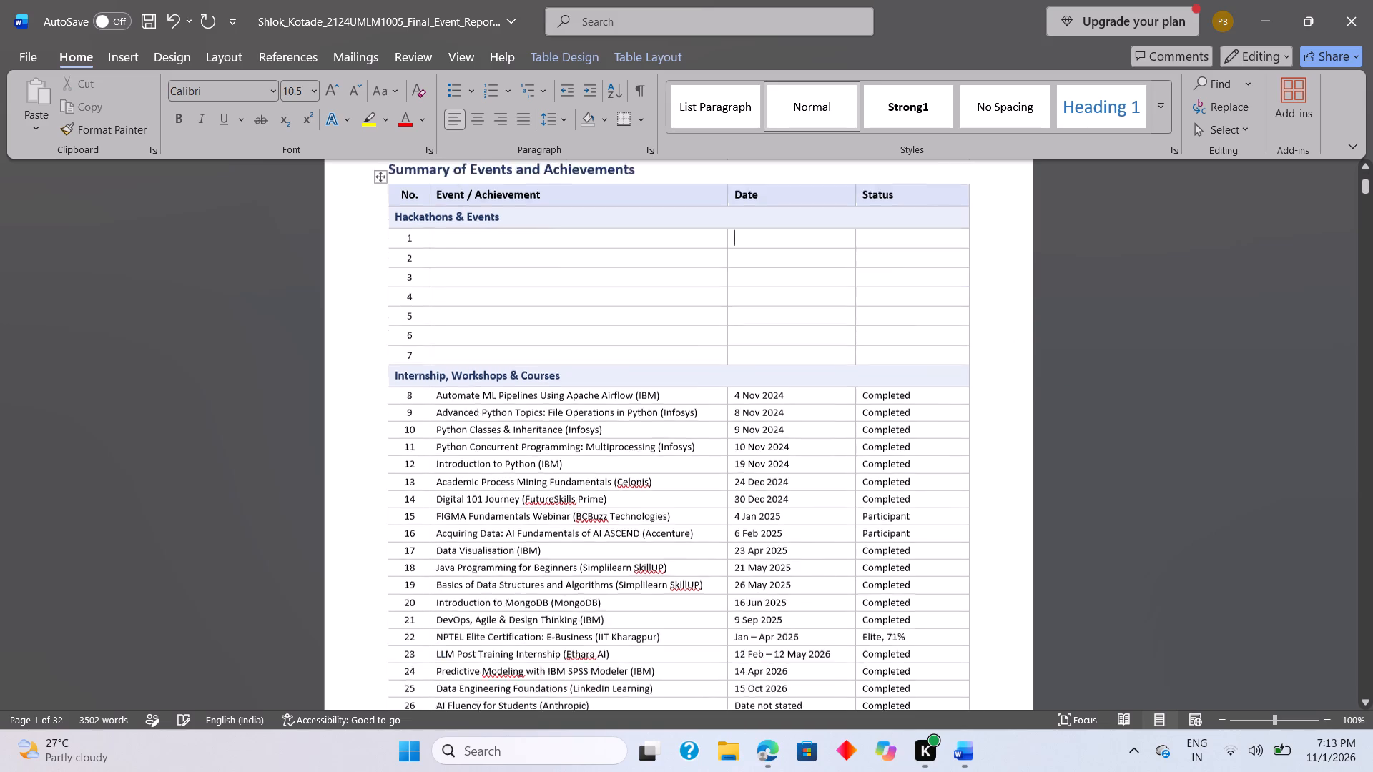
scroll(929, 466, down, 1)
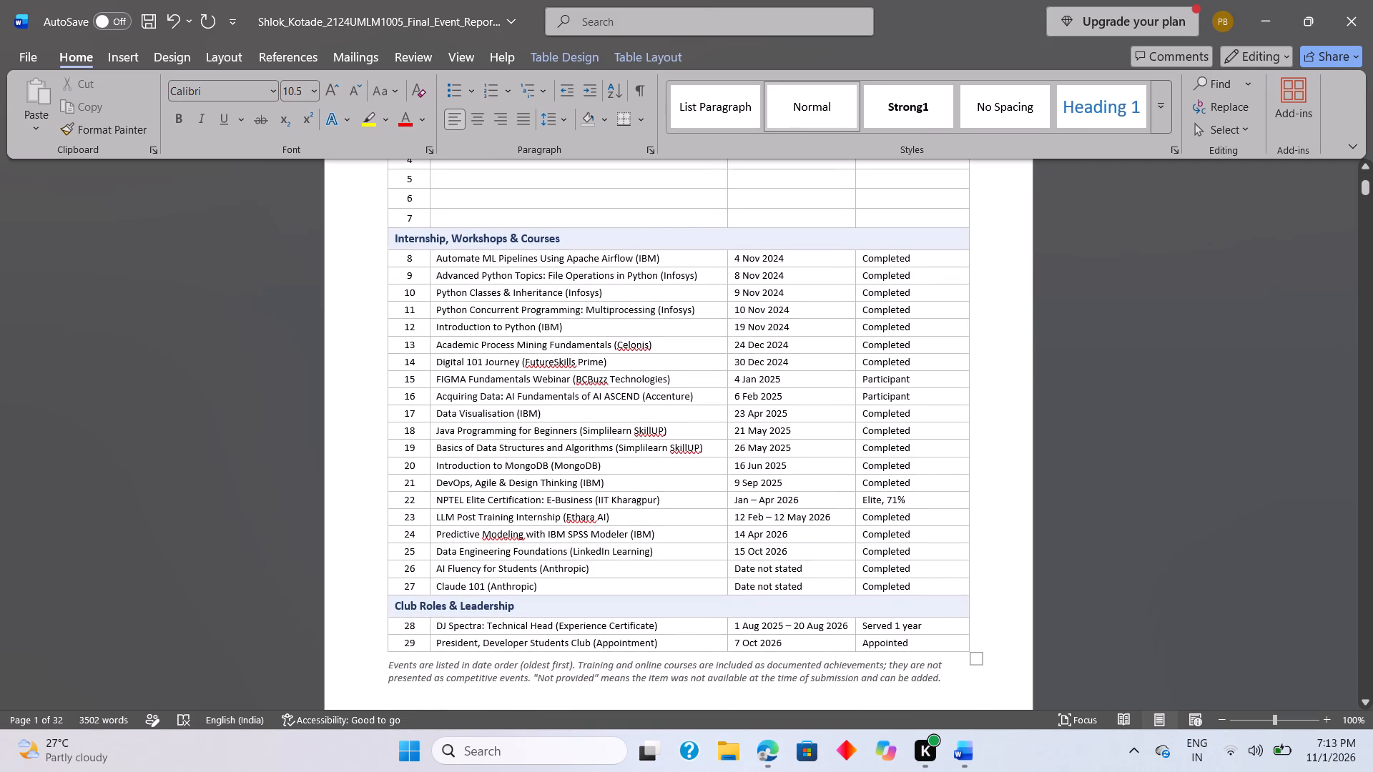
scroll(445, 386, up, 3)
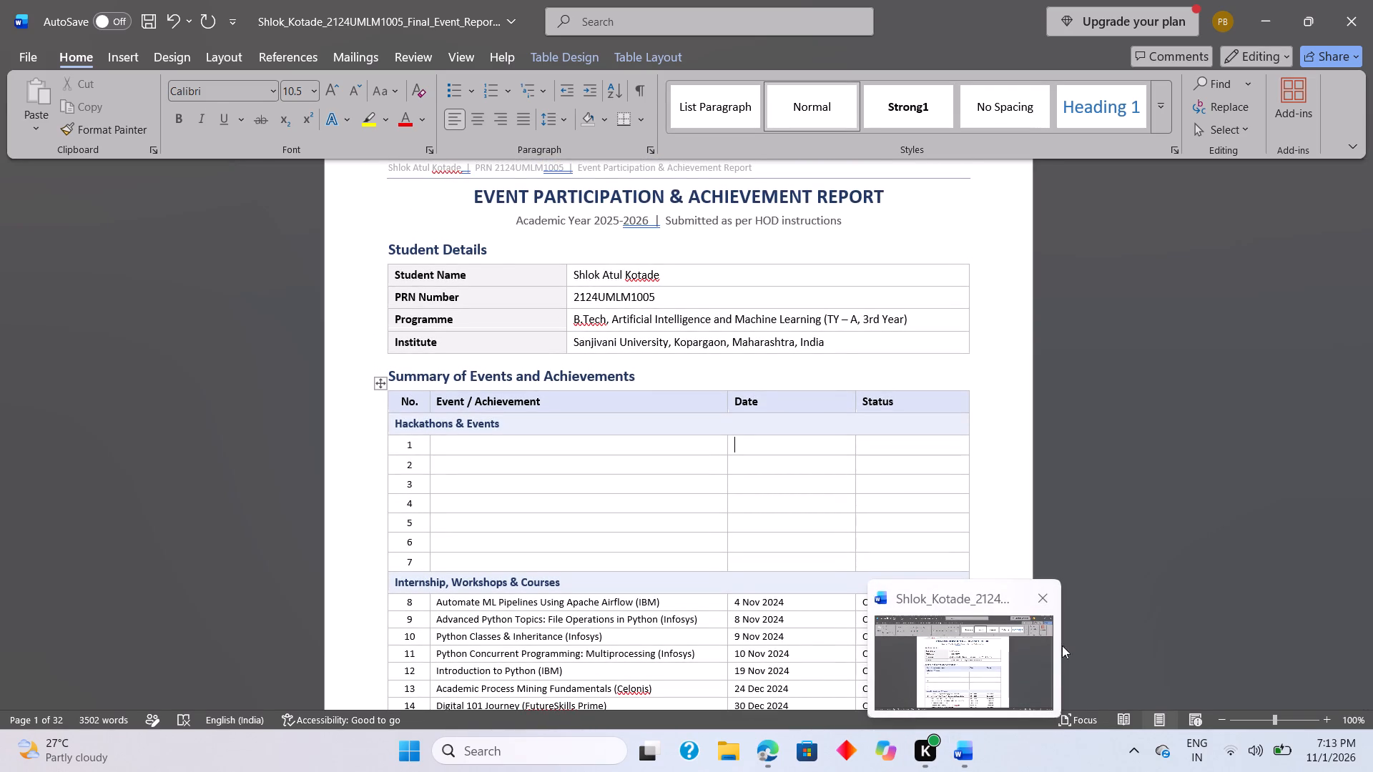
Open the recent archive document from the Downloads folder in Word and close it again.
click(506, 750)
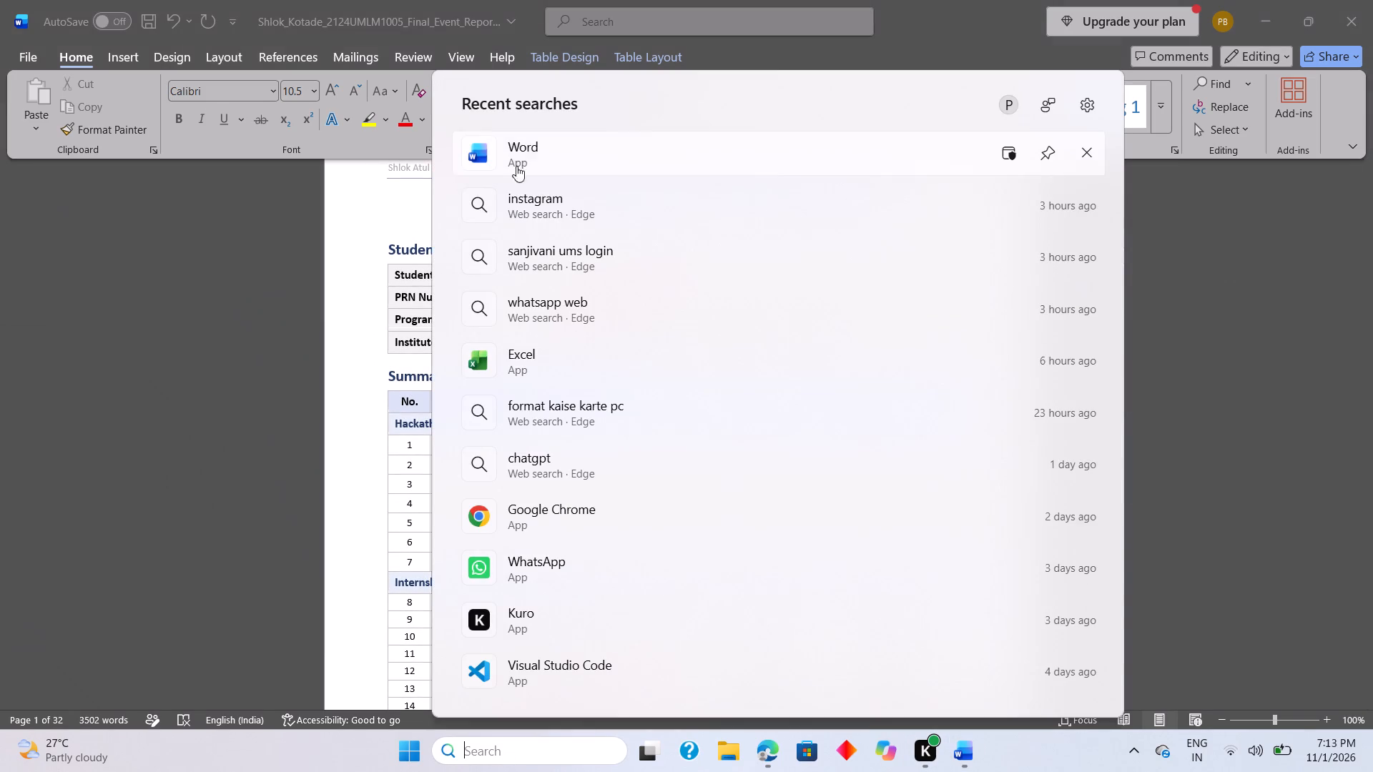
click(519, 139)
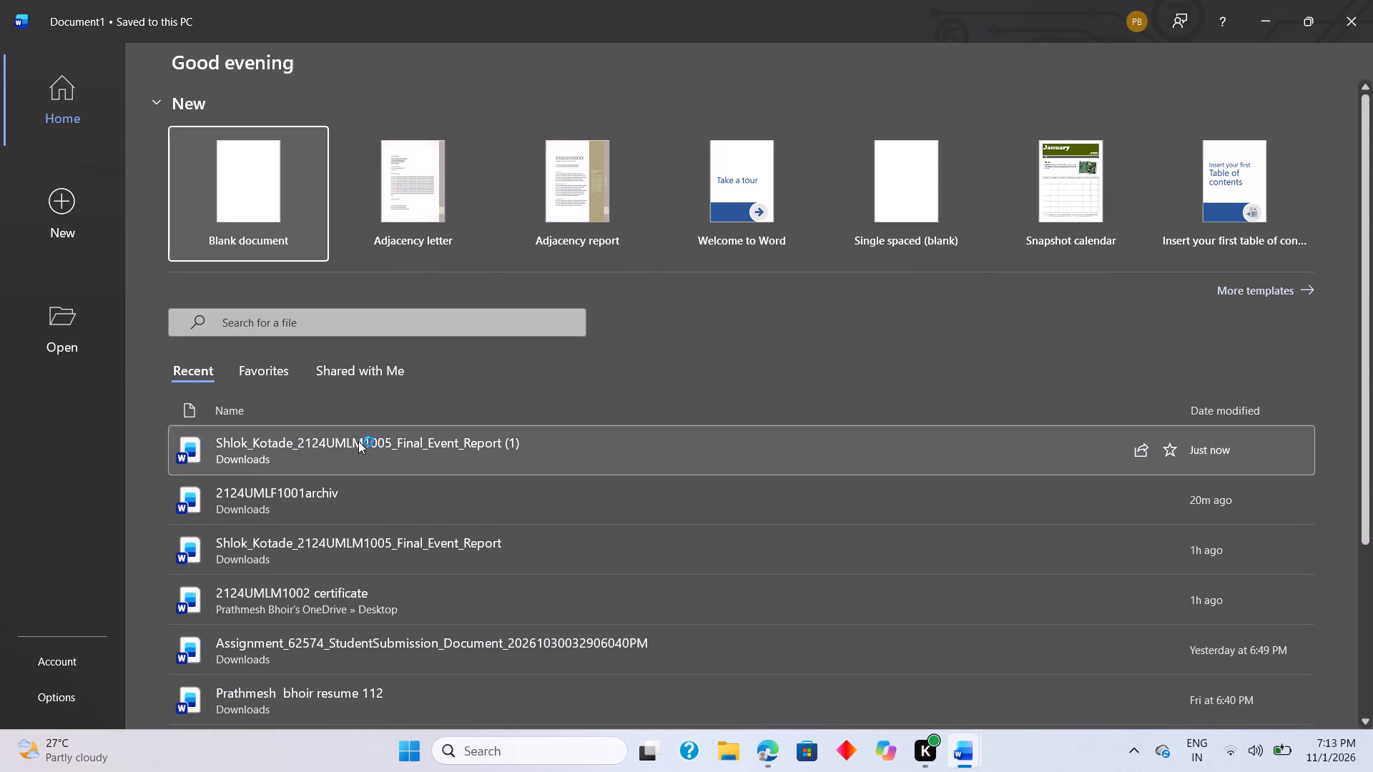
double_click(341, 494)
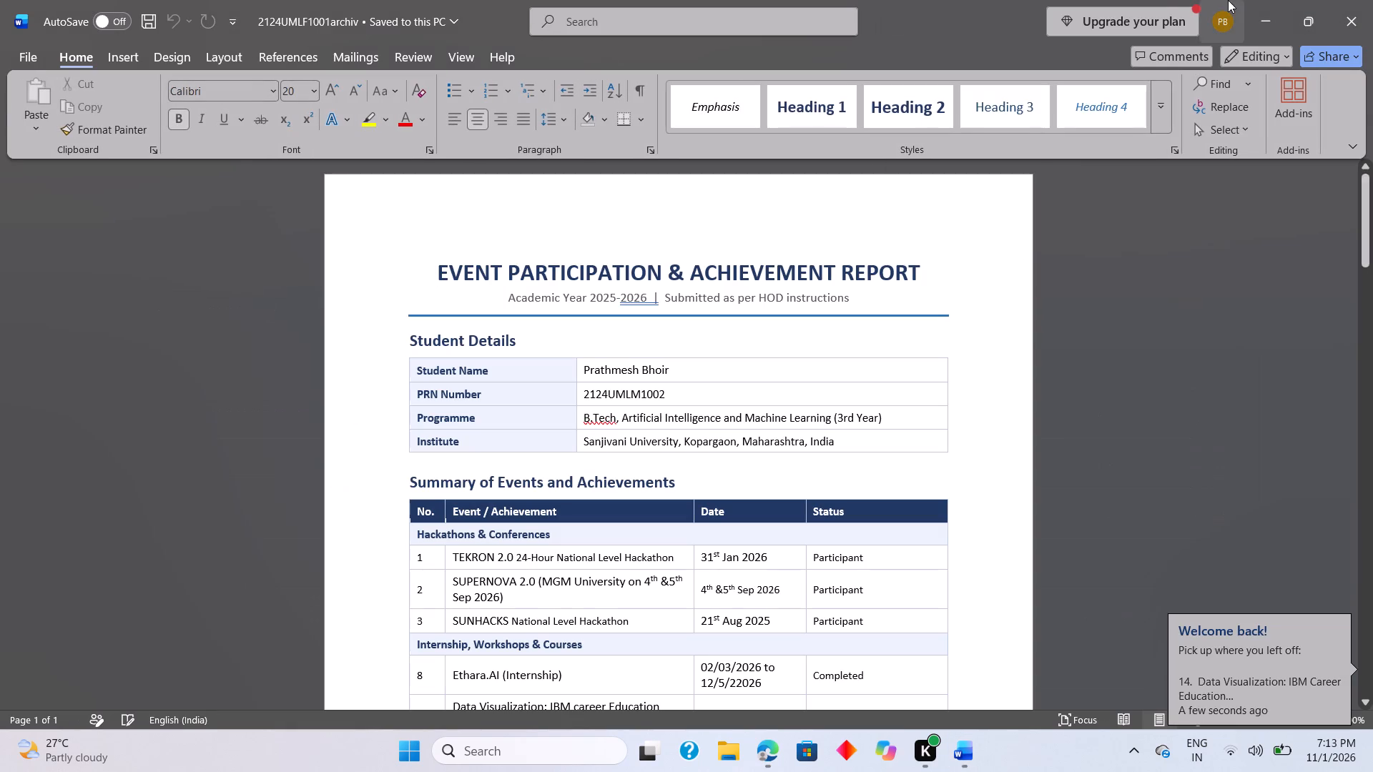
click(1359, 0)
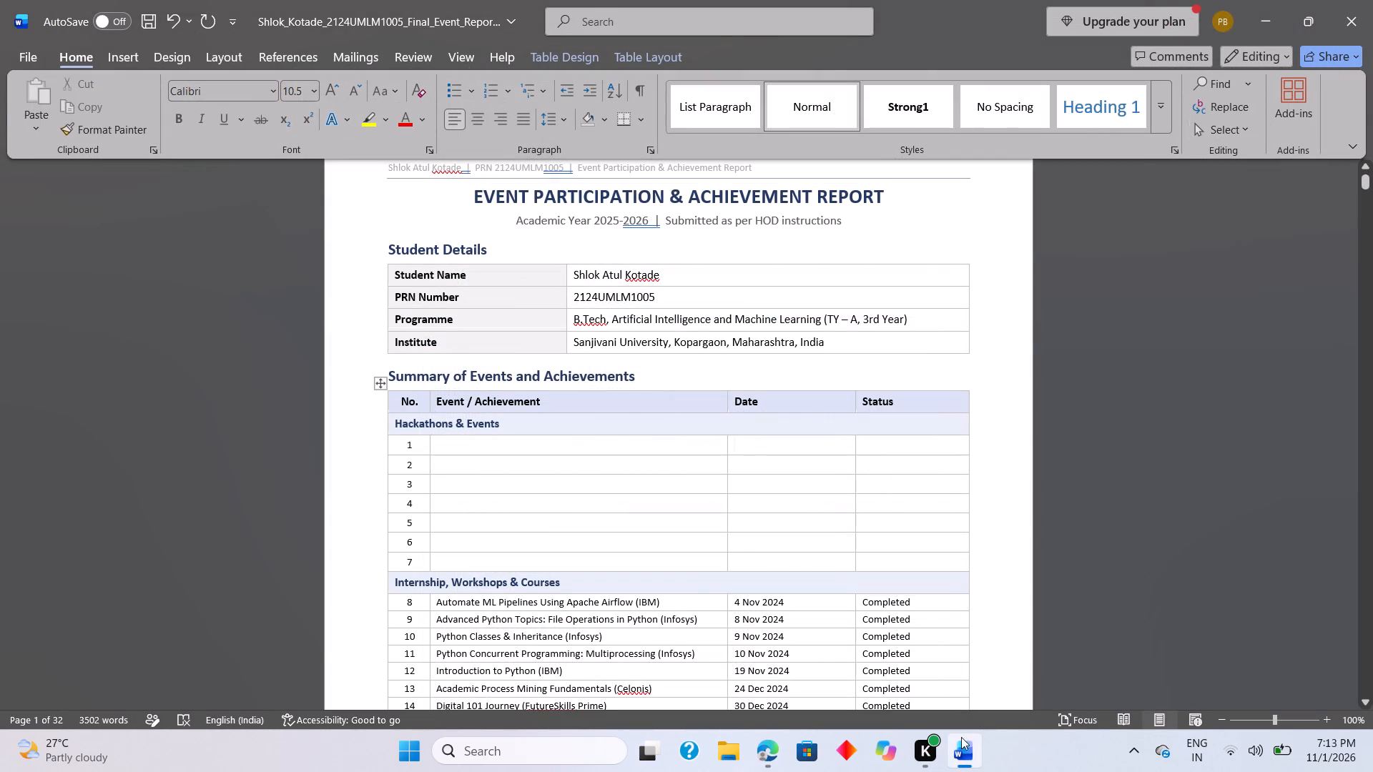
Open the recent certificate document stored on the OneDrive desktop in Word and bring its TEKRON 2.0 certificate into view.
click(569, 755)
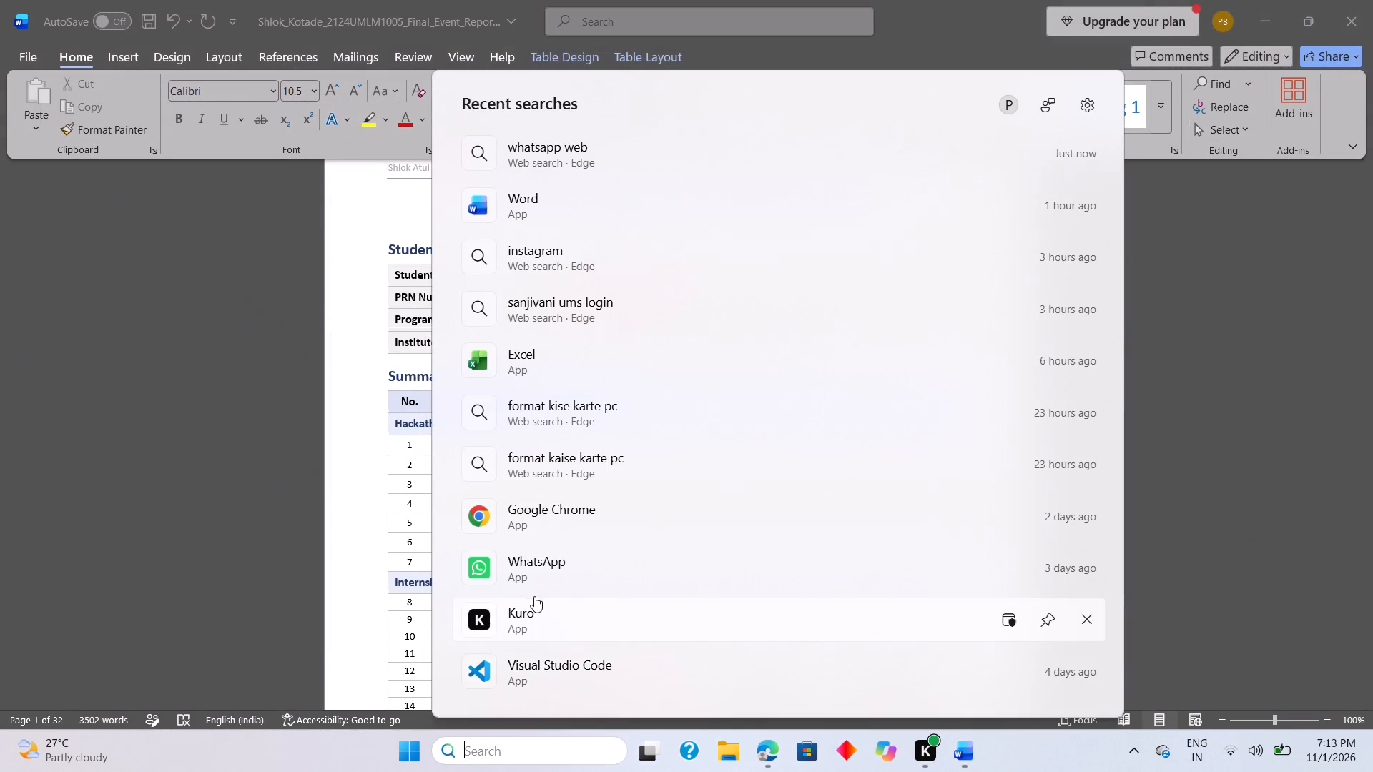
click(551, 197)
scroll(368, 470, down, 1)
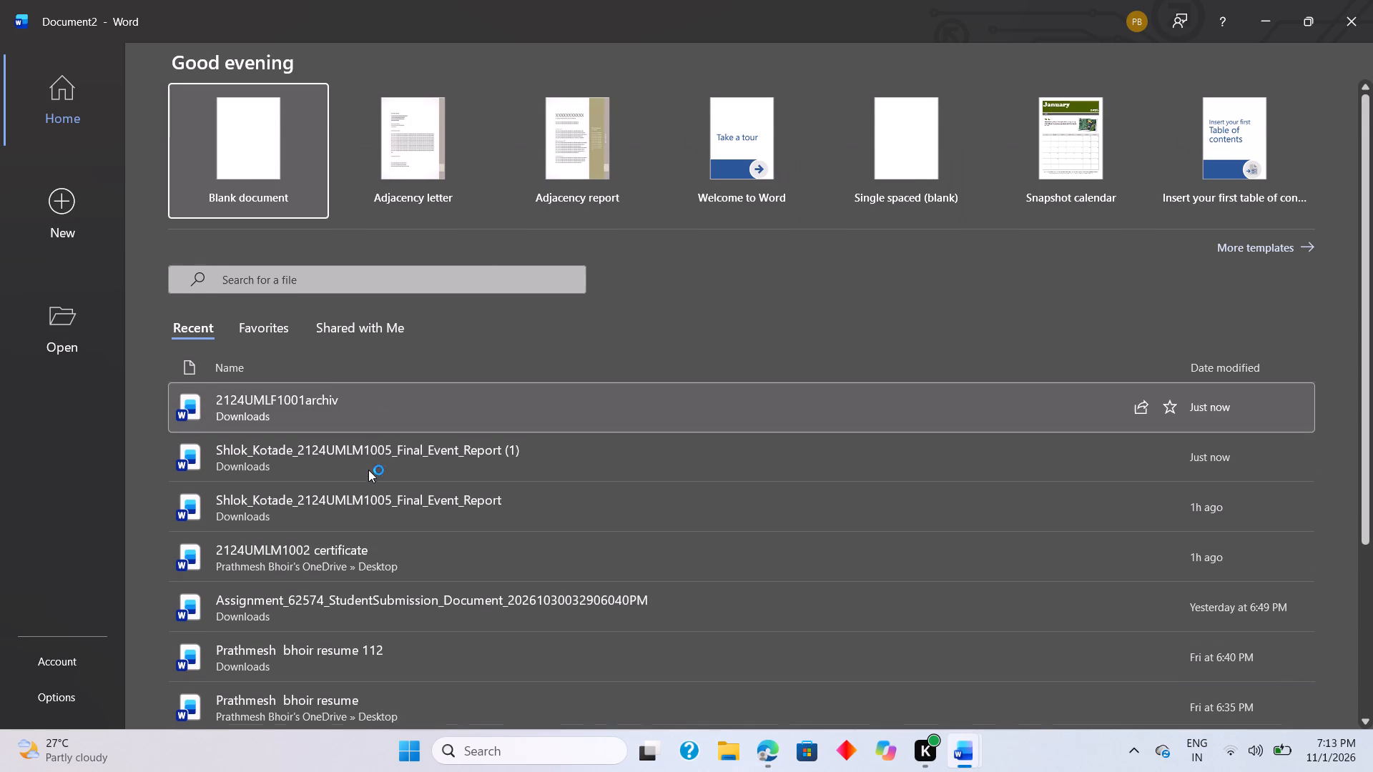
scroll(368, 470, down, 1)
click(355, 529)
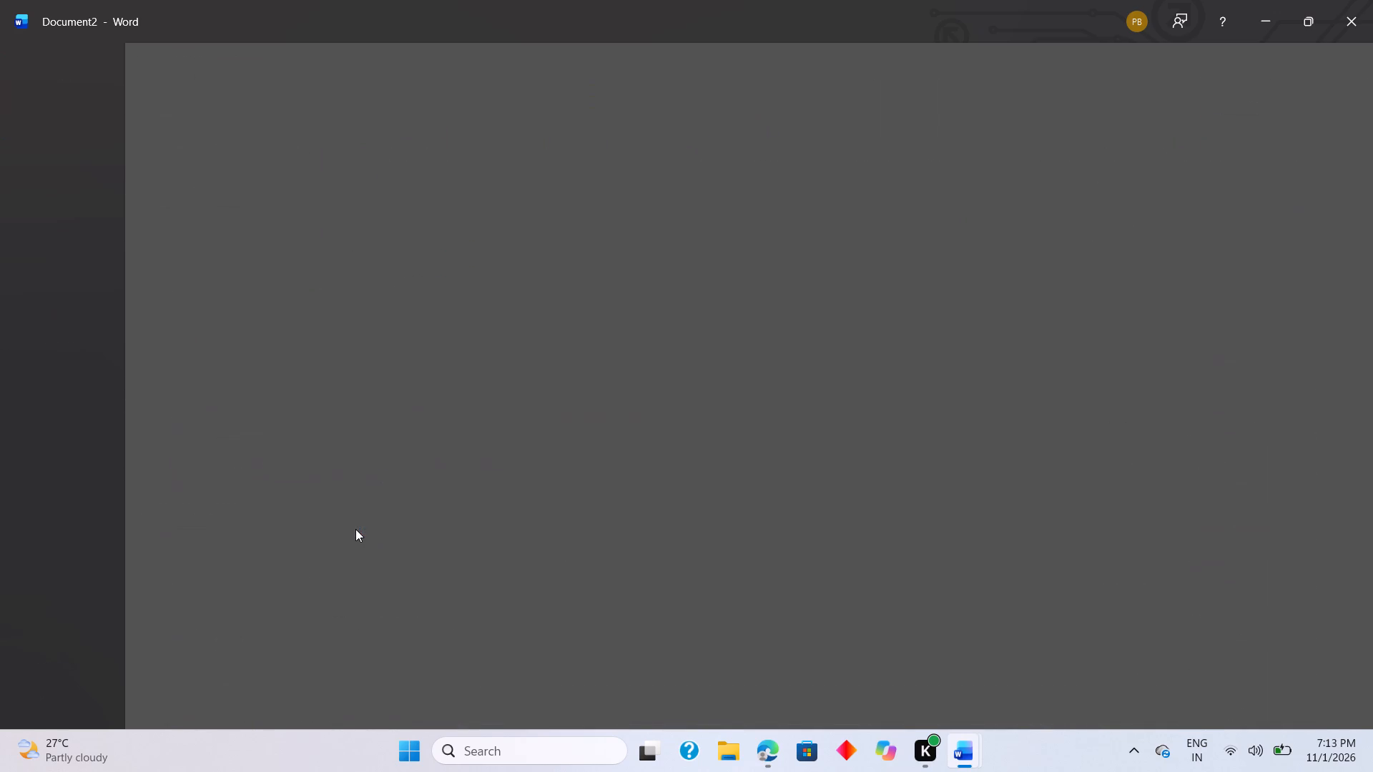
scroll(355, 529, up, 2)
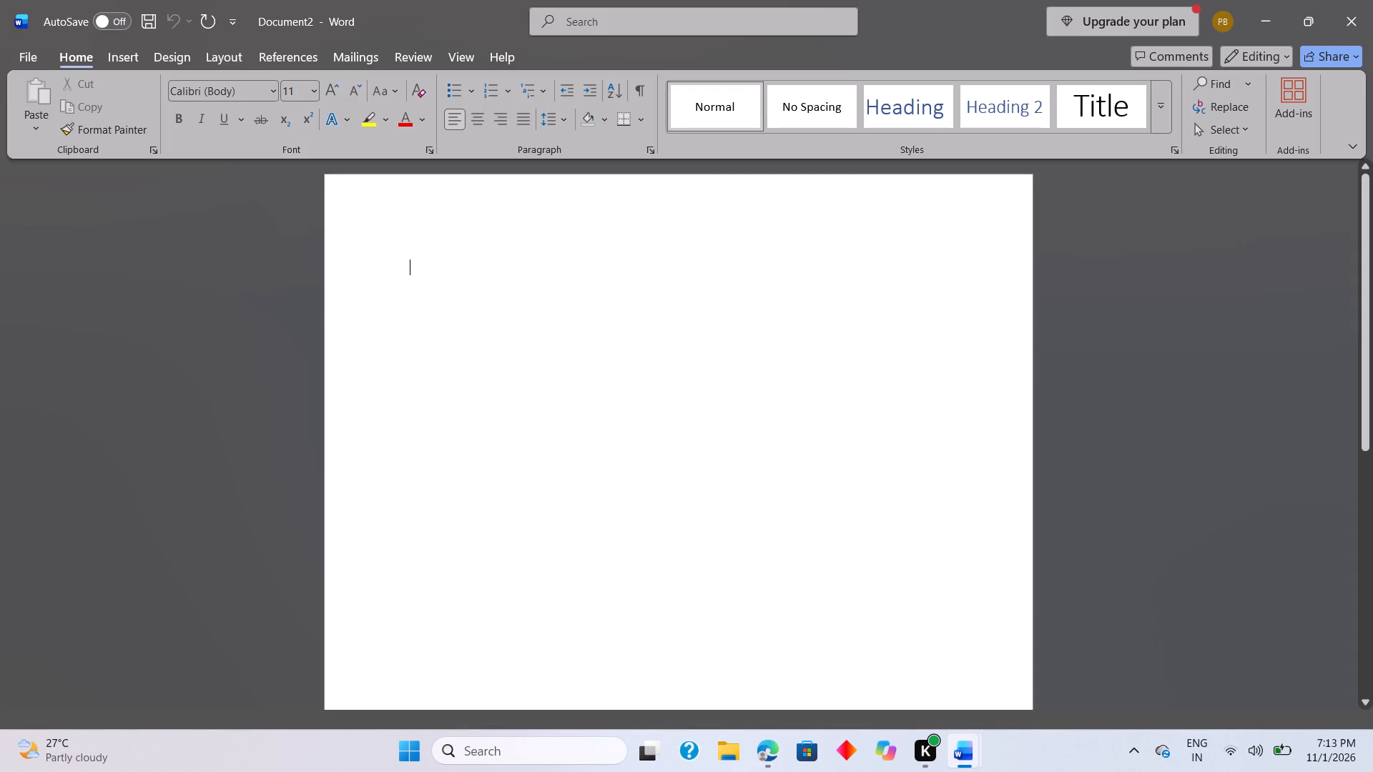
scroll(355, 529, down, 1)
scroll(355, 529, up, 7)
scroll(355, 529, down, 3)
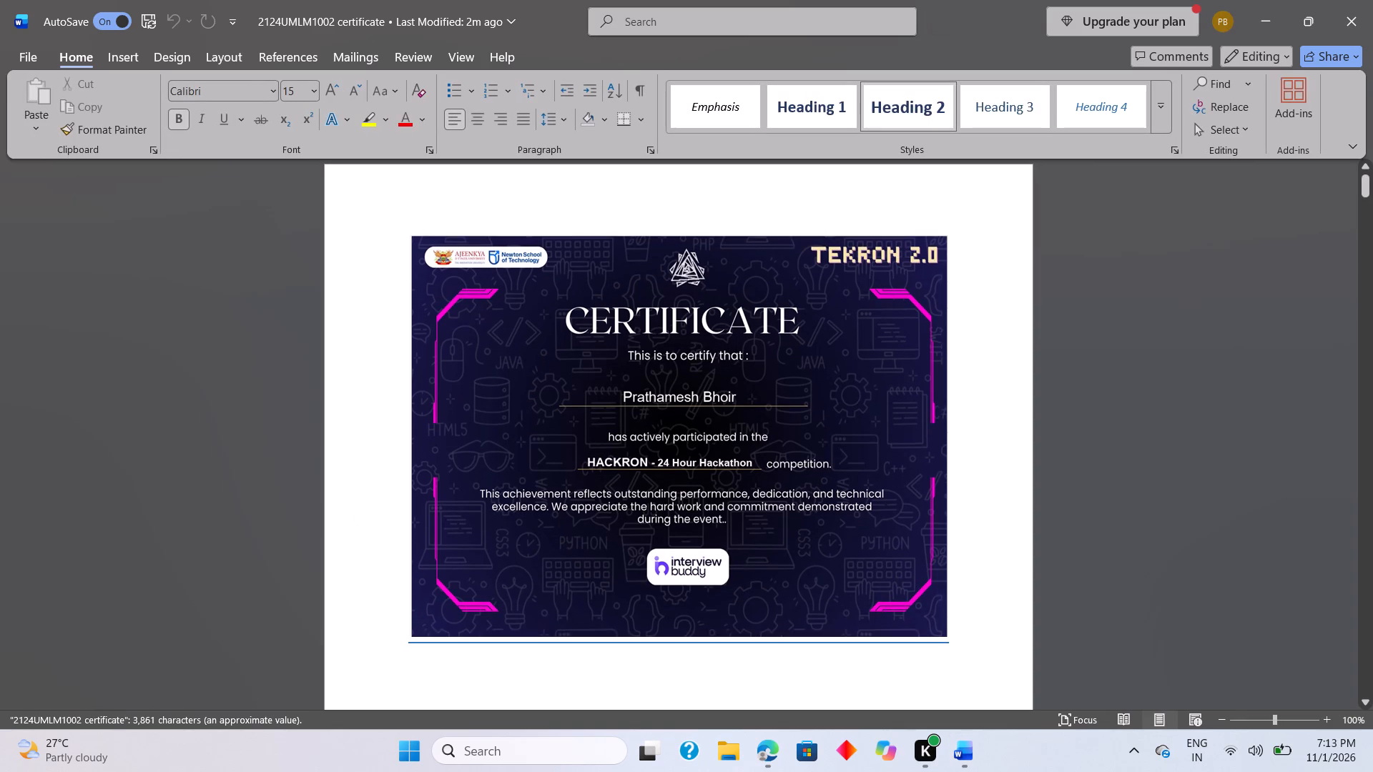
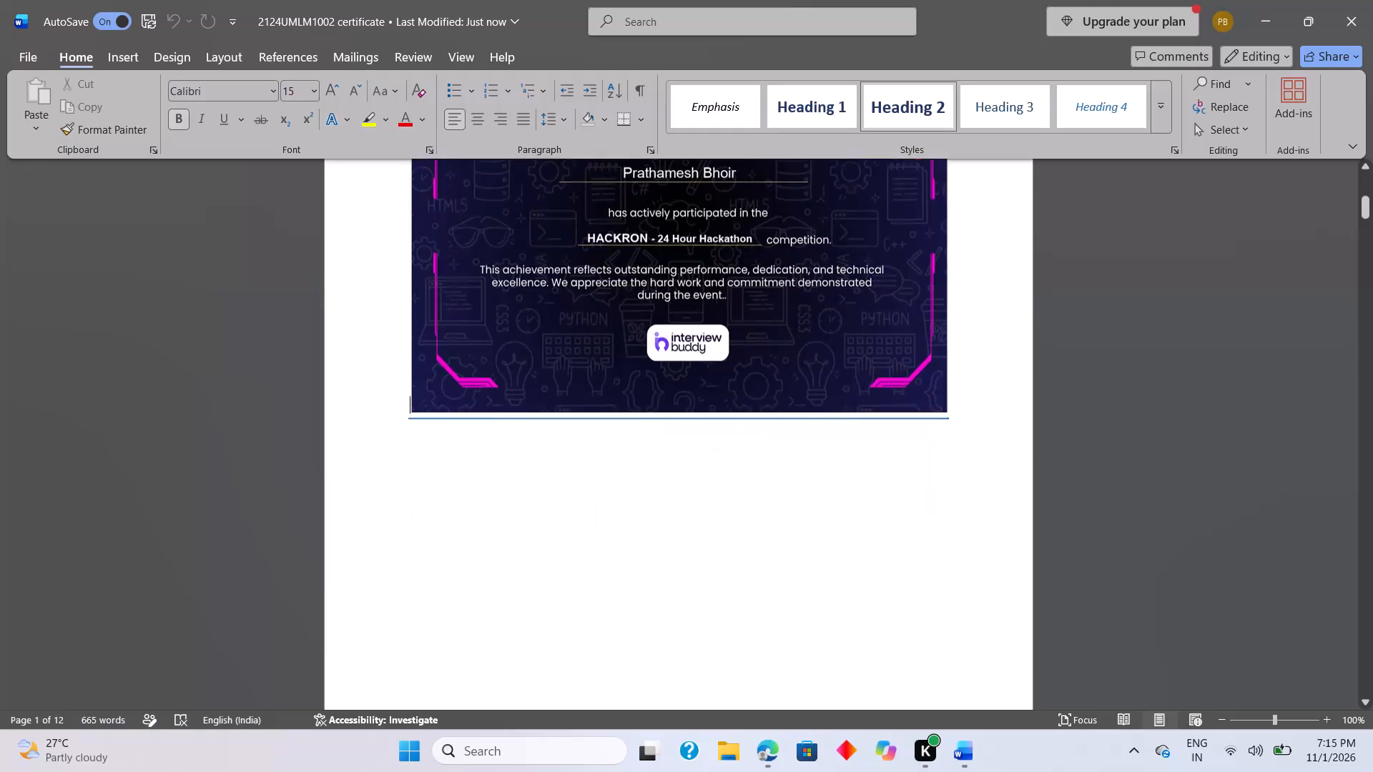
Look through the certificate document from the TEKRON 2.0 certificate to its last page.
scroll(355, 529, down, 6)
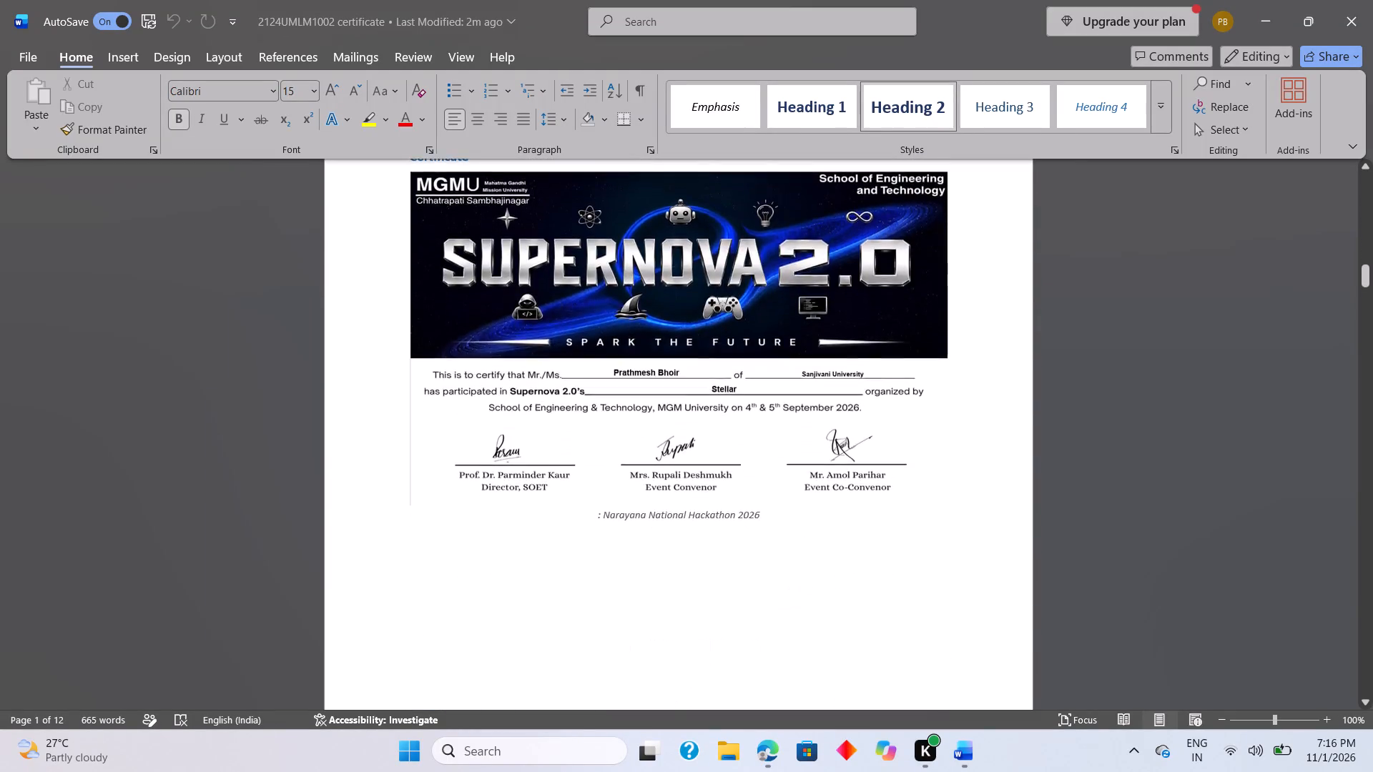
scroll(355, 529, up, 18)
scroll(355, 529, down, 6)
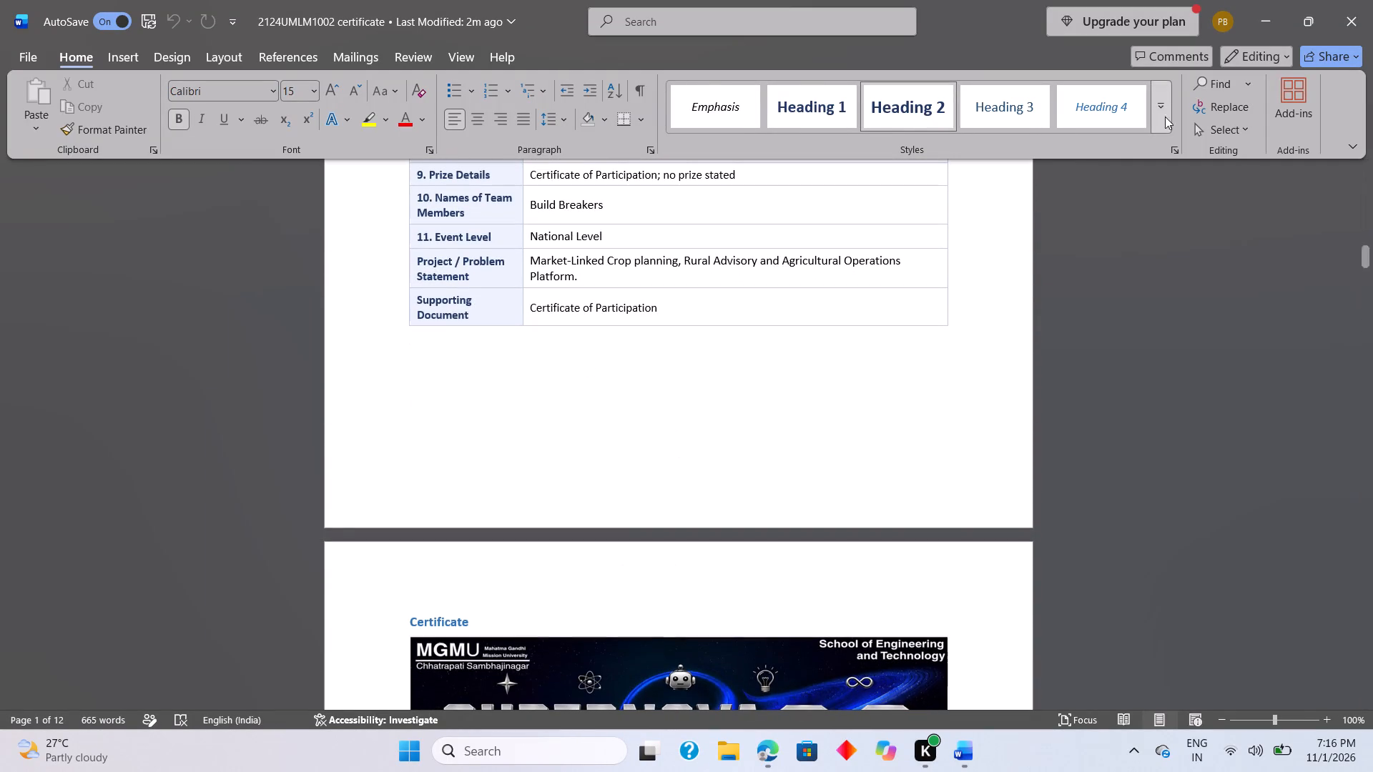
scroll(895, 352, up, 9)
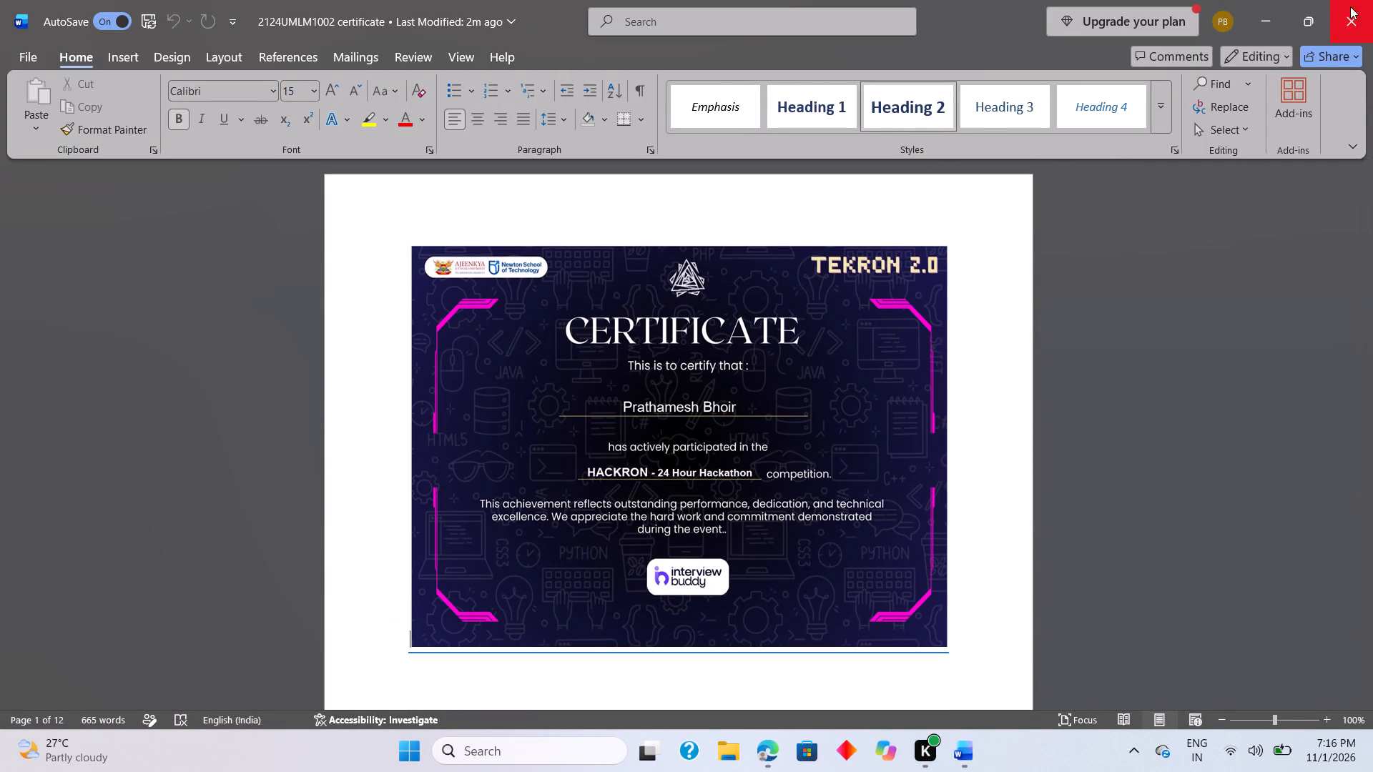
key(ctrl+z)
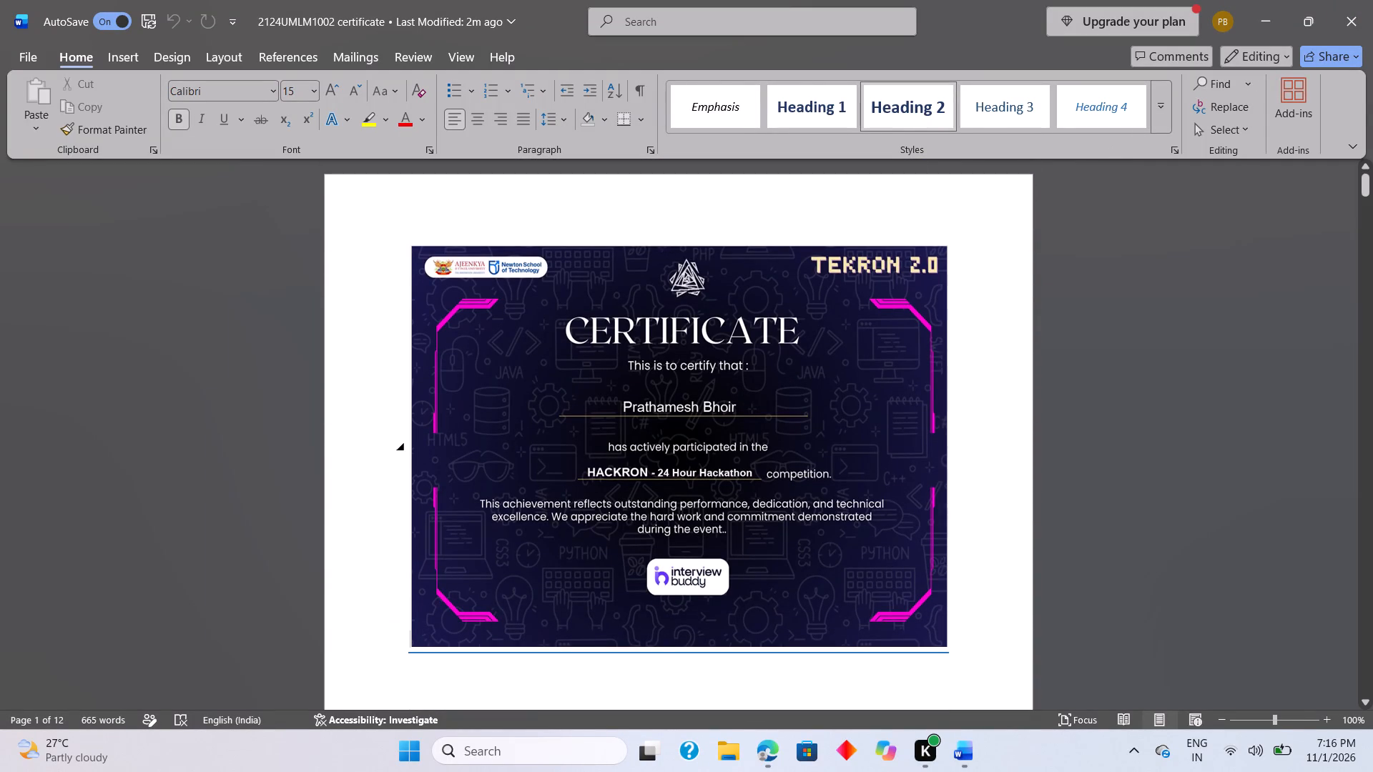
key(ctrl+z)
key(ctrl+z)
key(ctrl+z)
key(ctrl+z)
key(ctrl+z)
key(ctrl+z)
scroll(920, 287, down, 3)
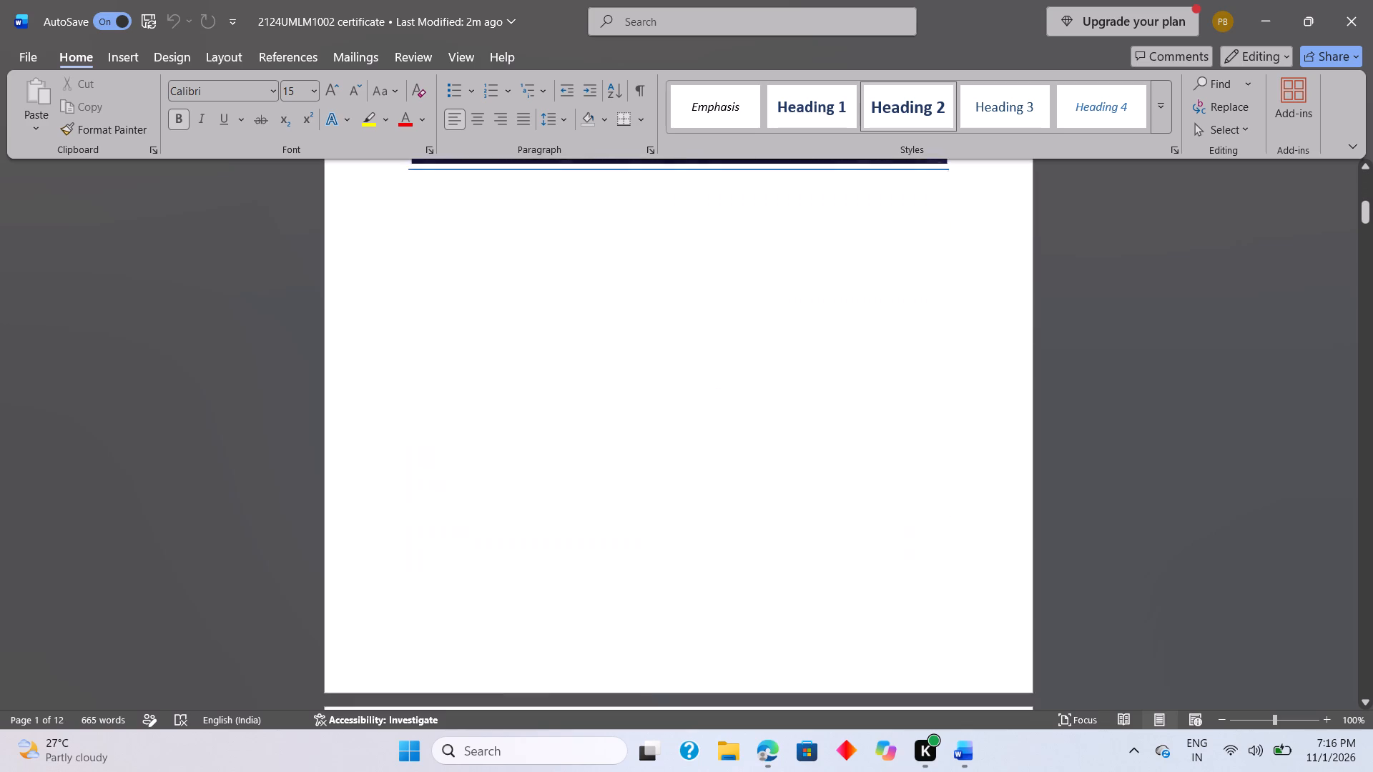
scroll(920, 287, down, 14)
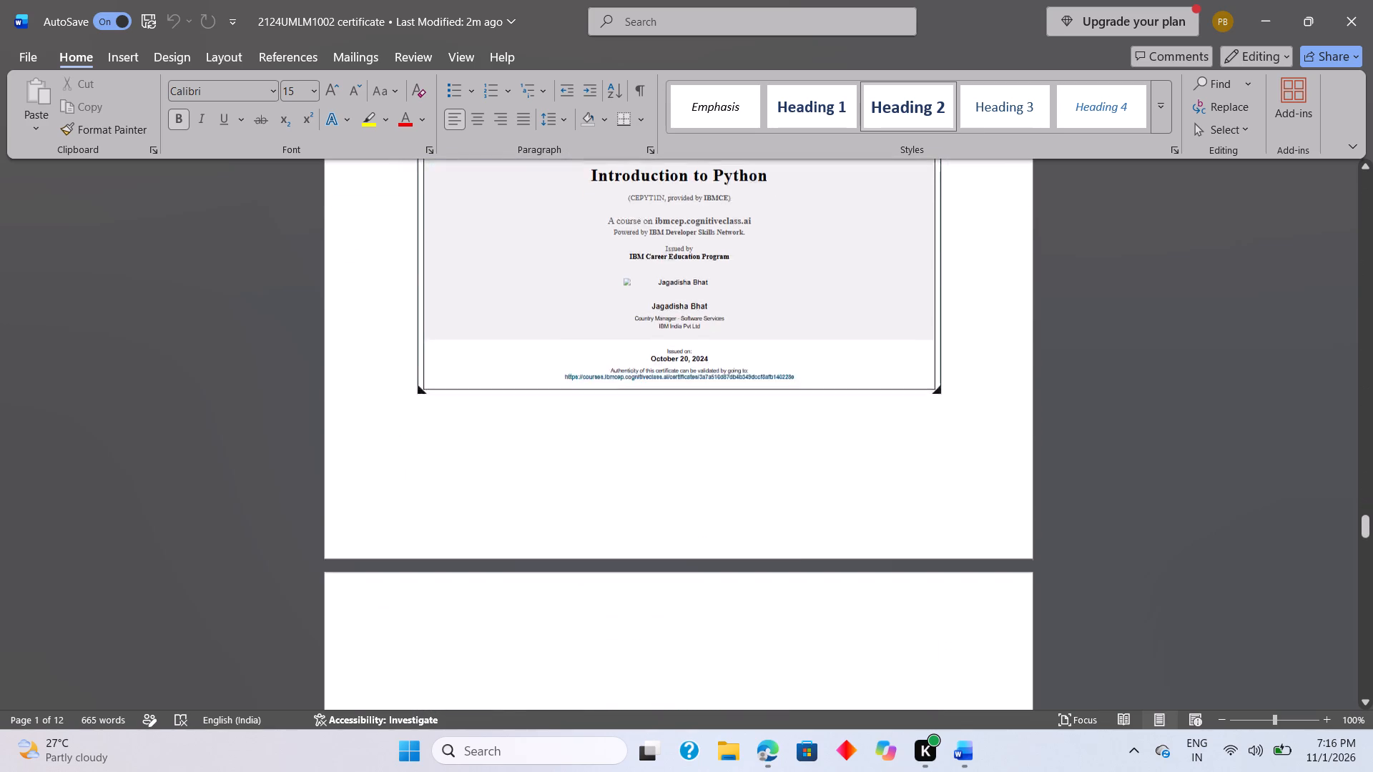
scroll(920, 285, down, 12)
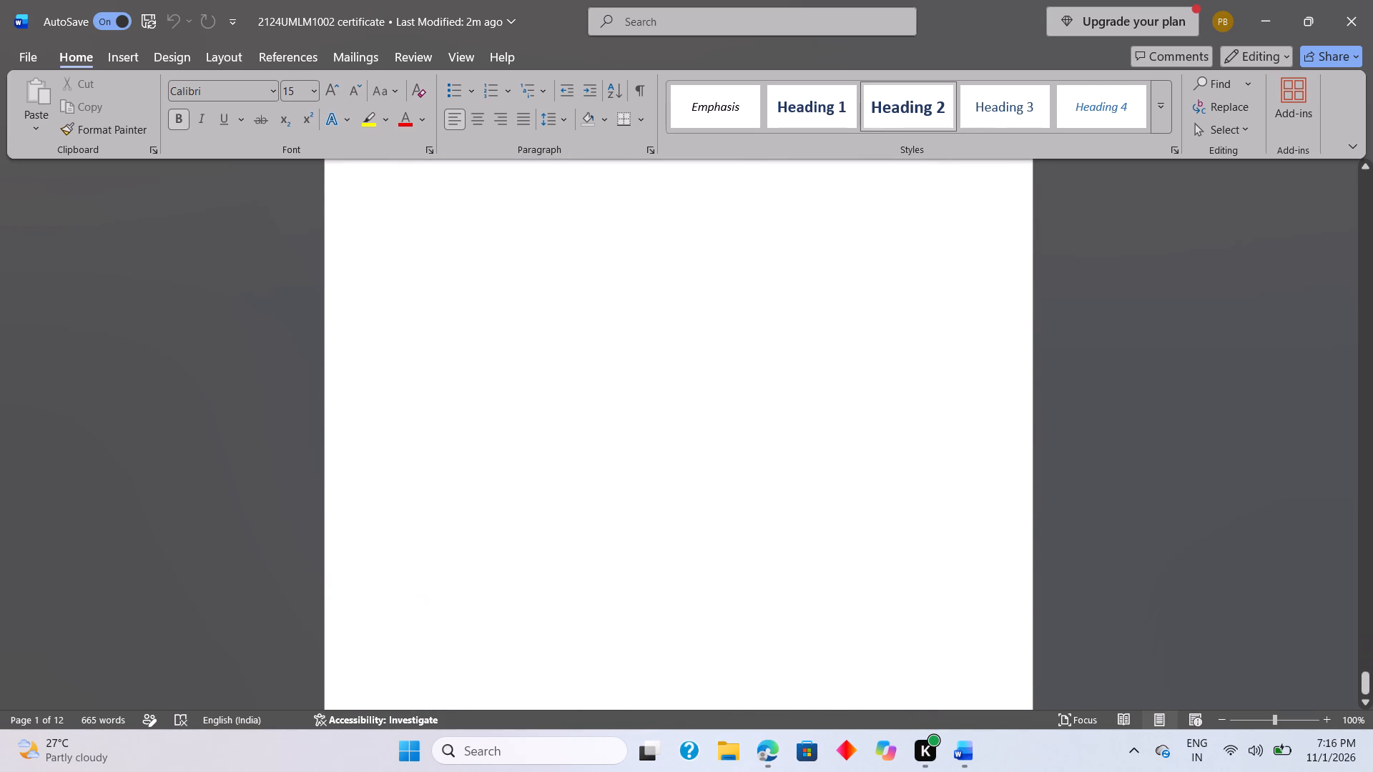
scroll(920, 285, down, 2)
Return to the event report and examine its events summary table and the InnoHack 2.0 section on the following page.
click(1278, 19)
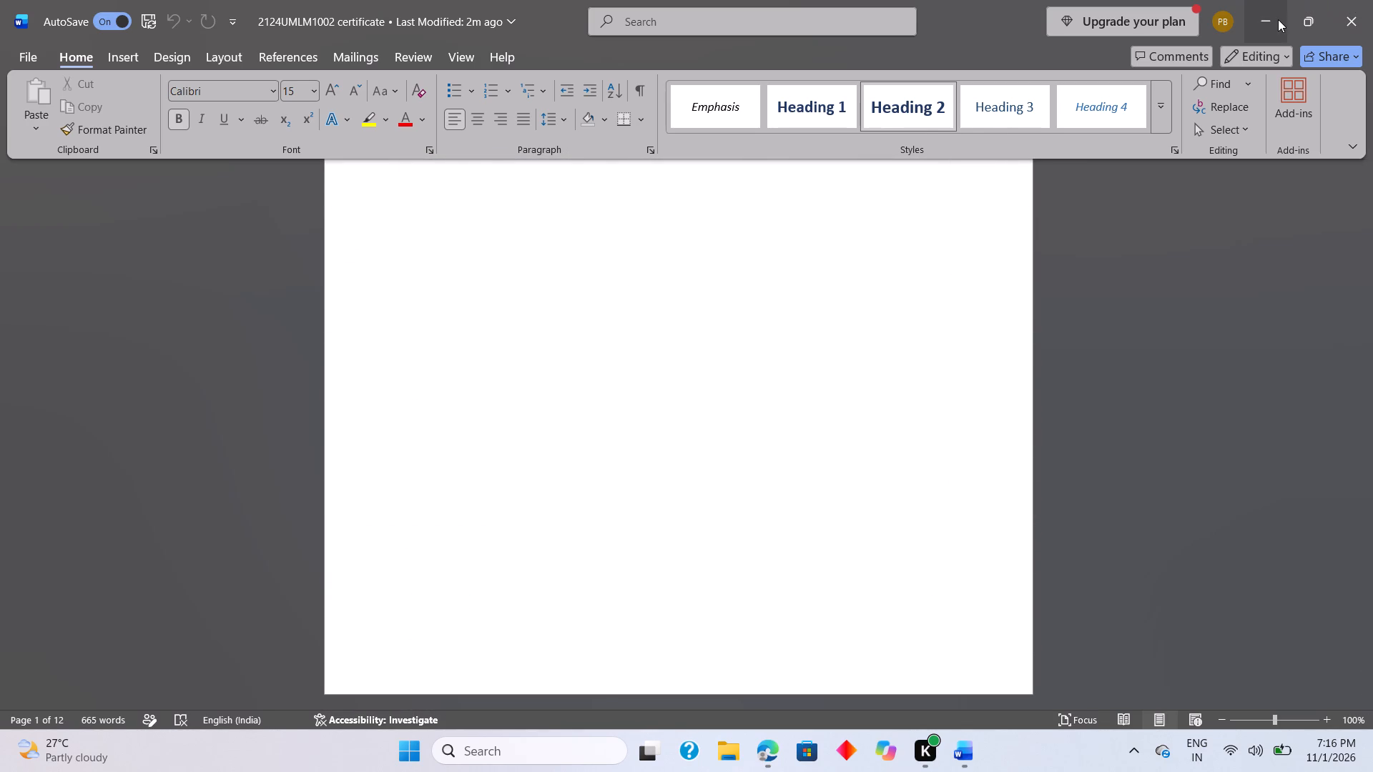
drag(659, 455, 663, 444)
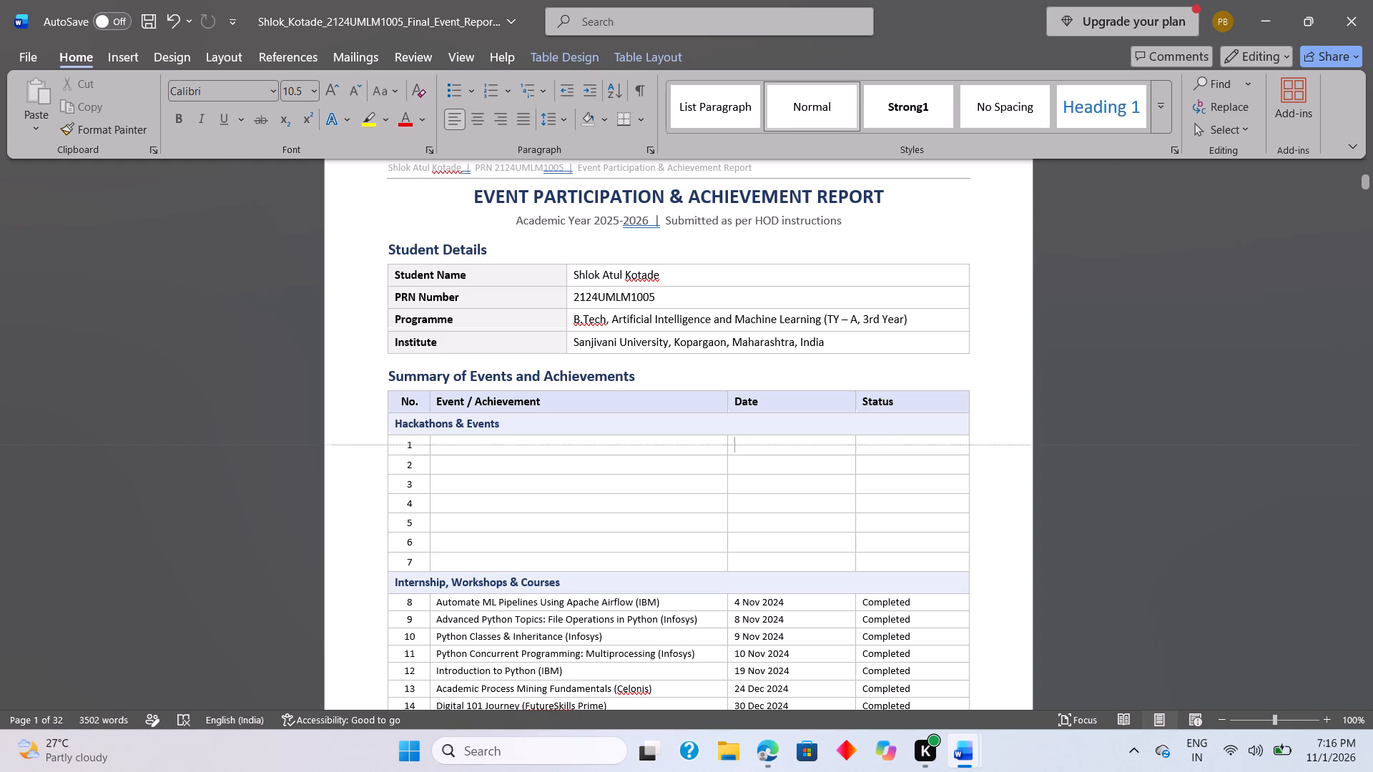
drag(663, 444, 664, 442)
click(664, 442)
click(664, 442)
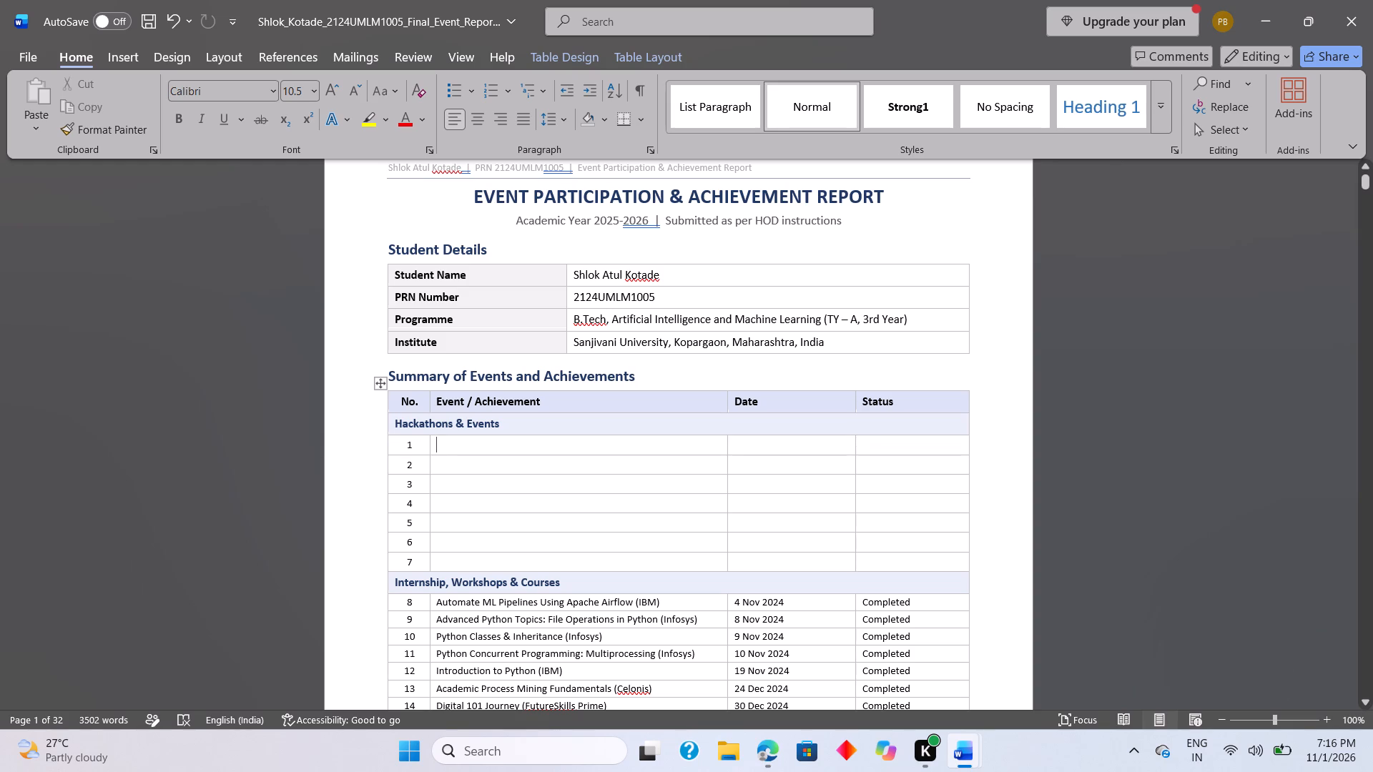
scroll(887, 688, down, 3)
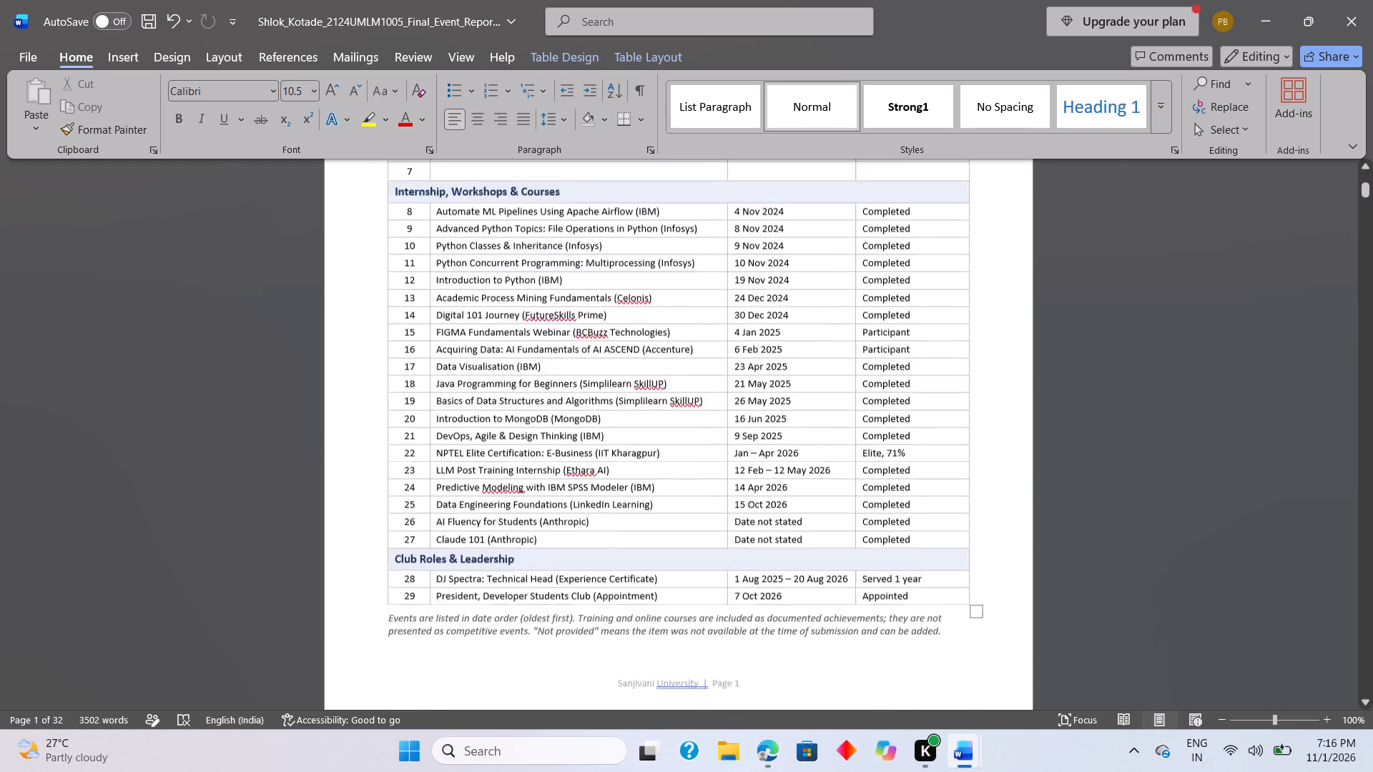
scroll(887, 688, down, 3)
scroll(887, 688, up, 1)
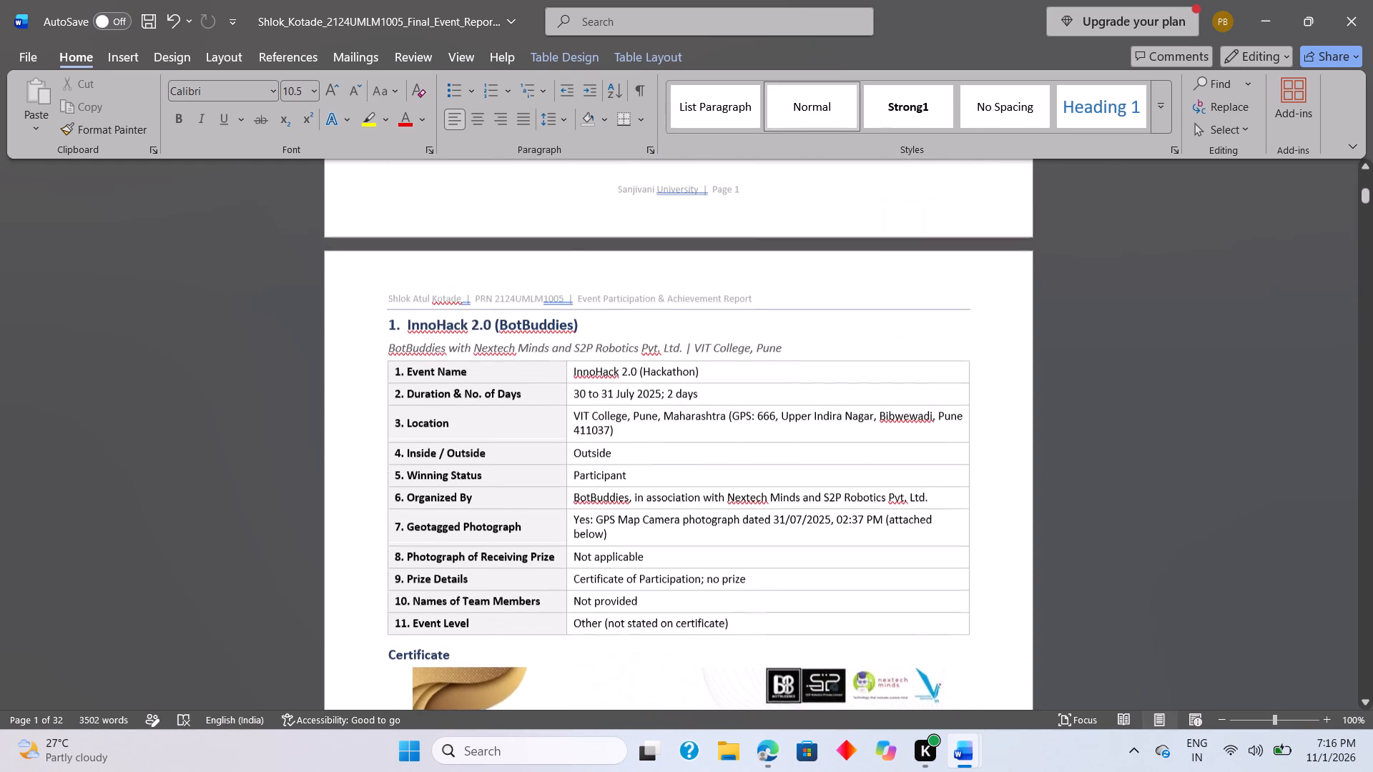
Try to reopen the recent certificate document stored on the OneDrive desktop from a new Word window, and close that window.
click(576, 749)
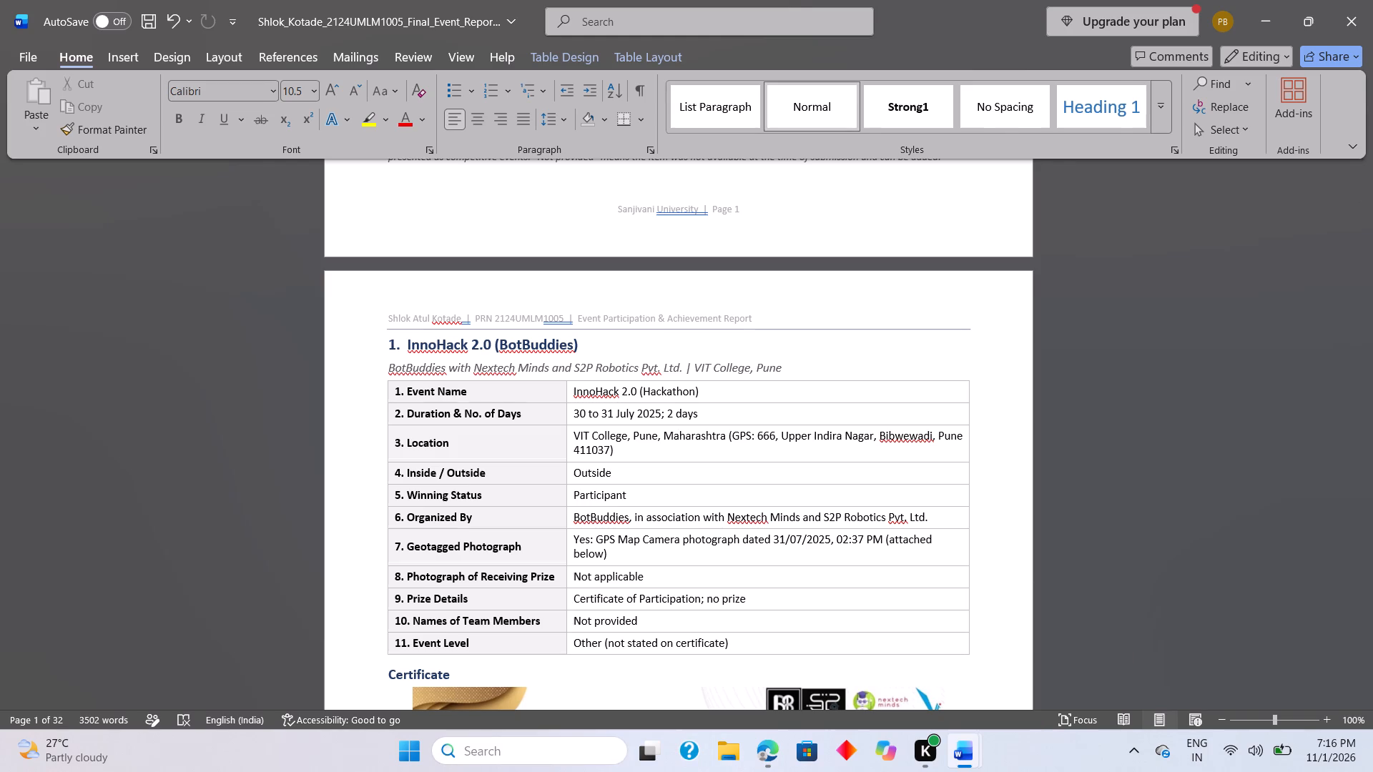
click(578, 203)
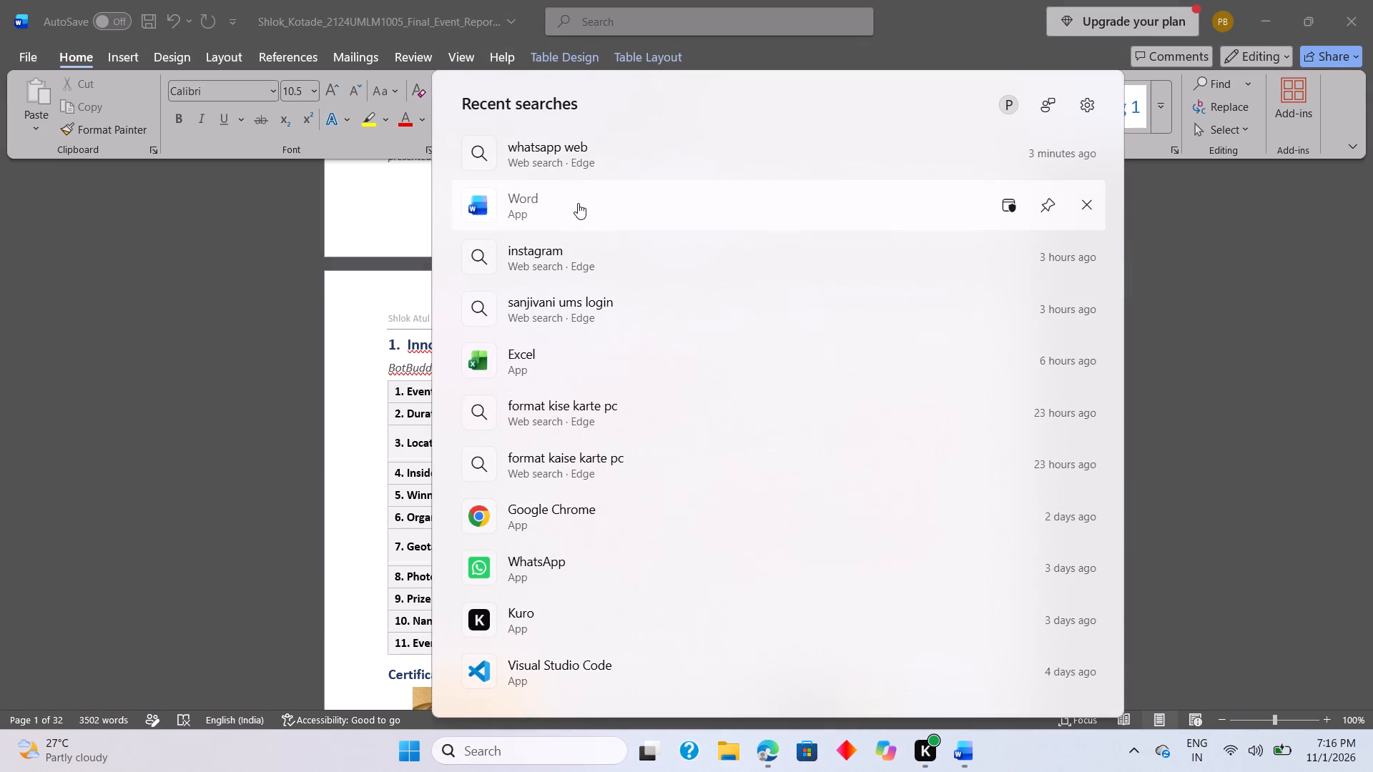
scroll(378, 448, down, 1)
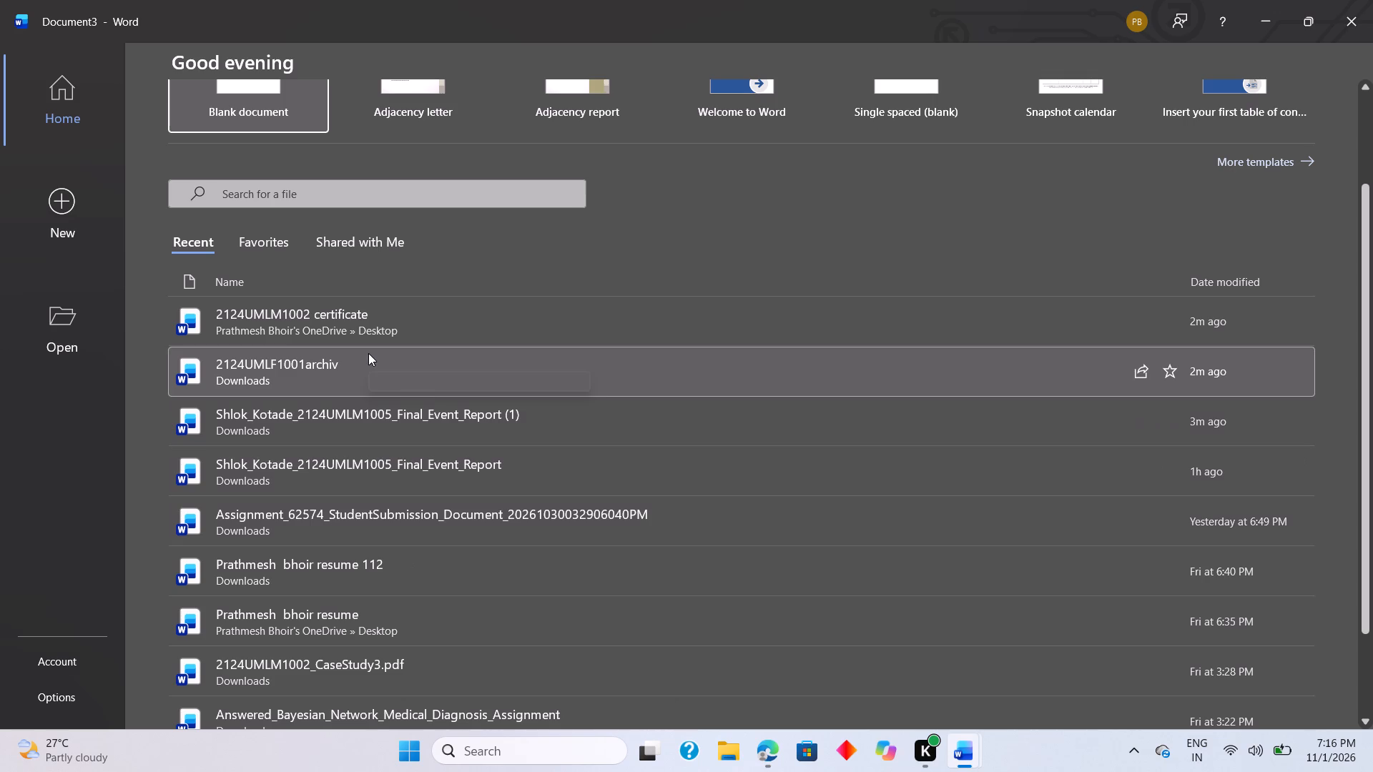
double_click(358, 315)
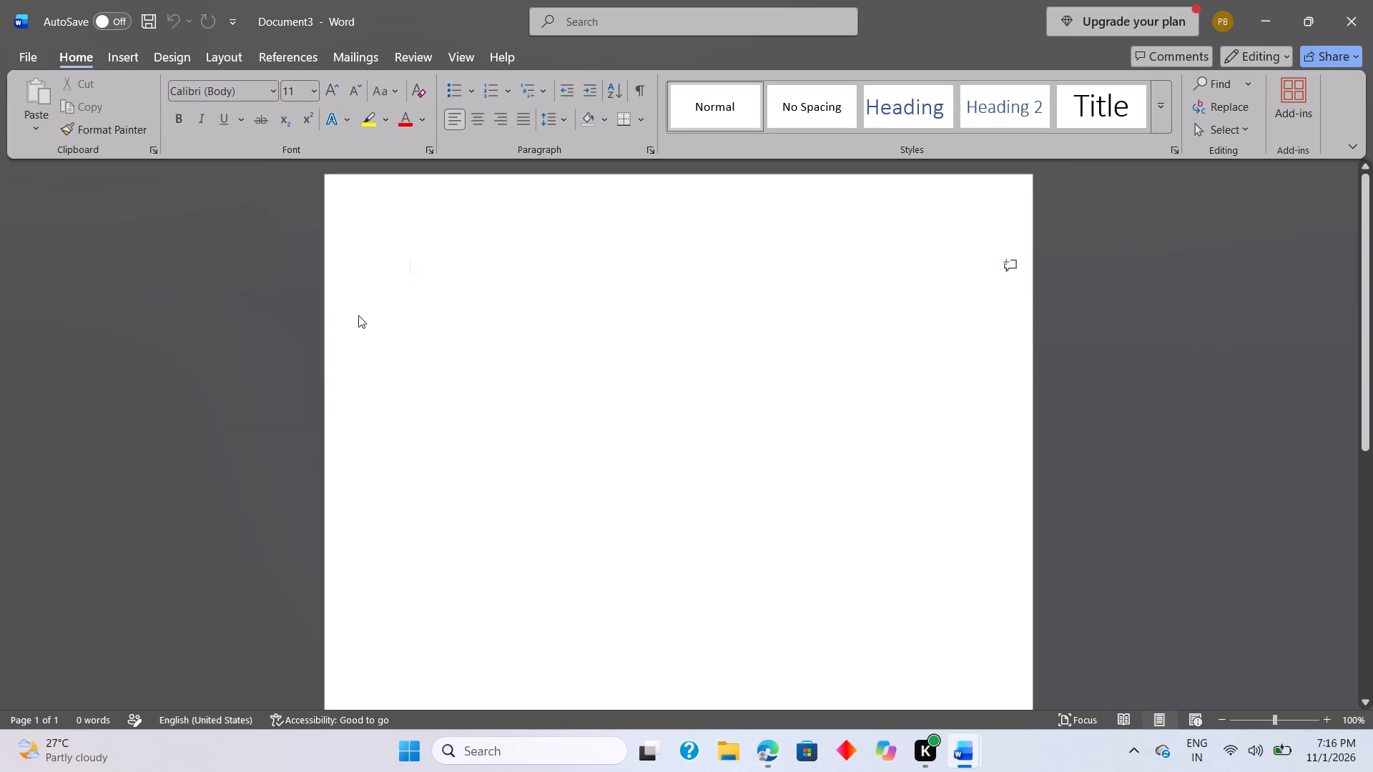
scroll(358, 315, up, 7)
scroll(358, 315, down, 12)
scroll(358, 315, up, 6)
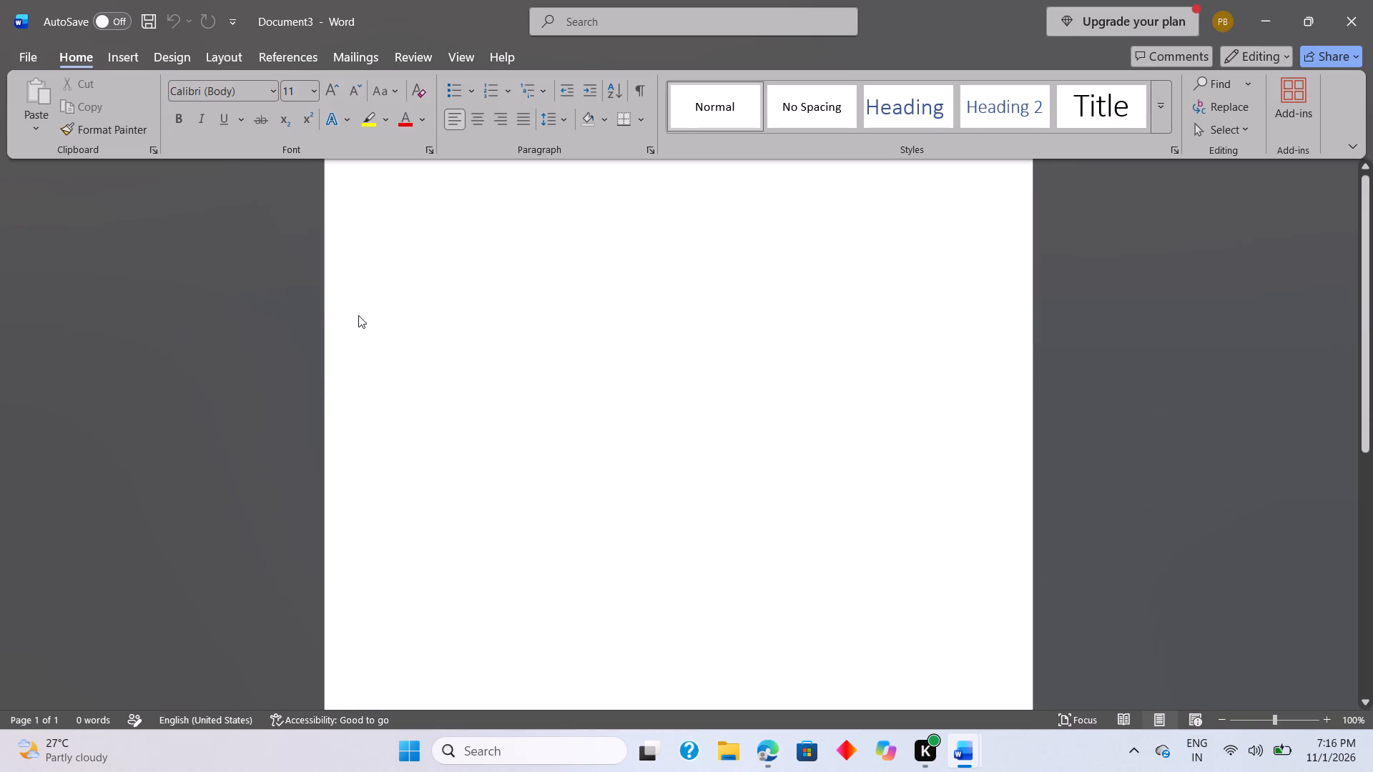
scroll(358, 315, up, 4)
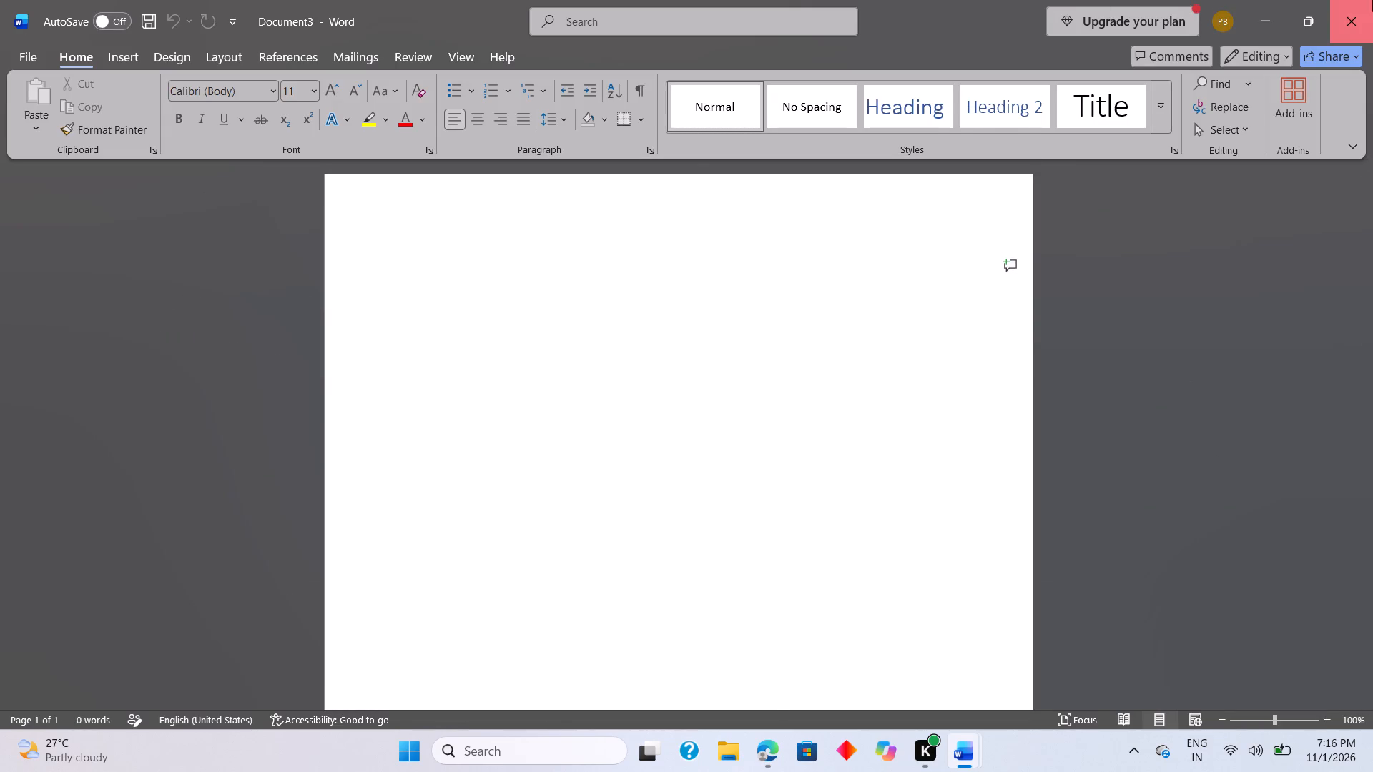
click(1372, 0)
Look over the summary table in the event report, including the empty Hackathons & Events rows.
scroll(681, 518, up, 3)
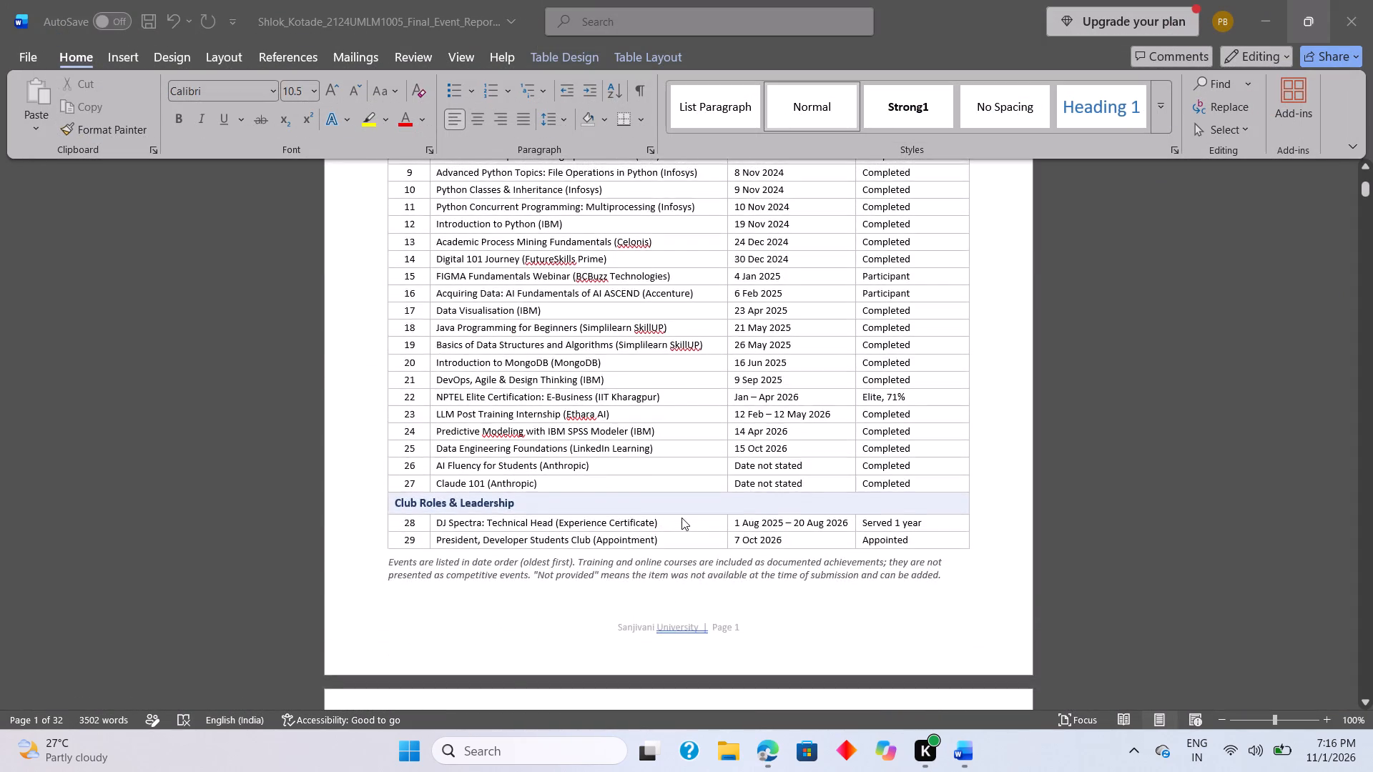
scroll(681, 518, up, 4)
scroll(681, 518, down, 4)
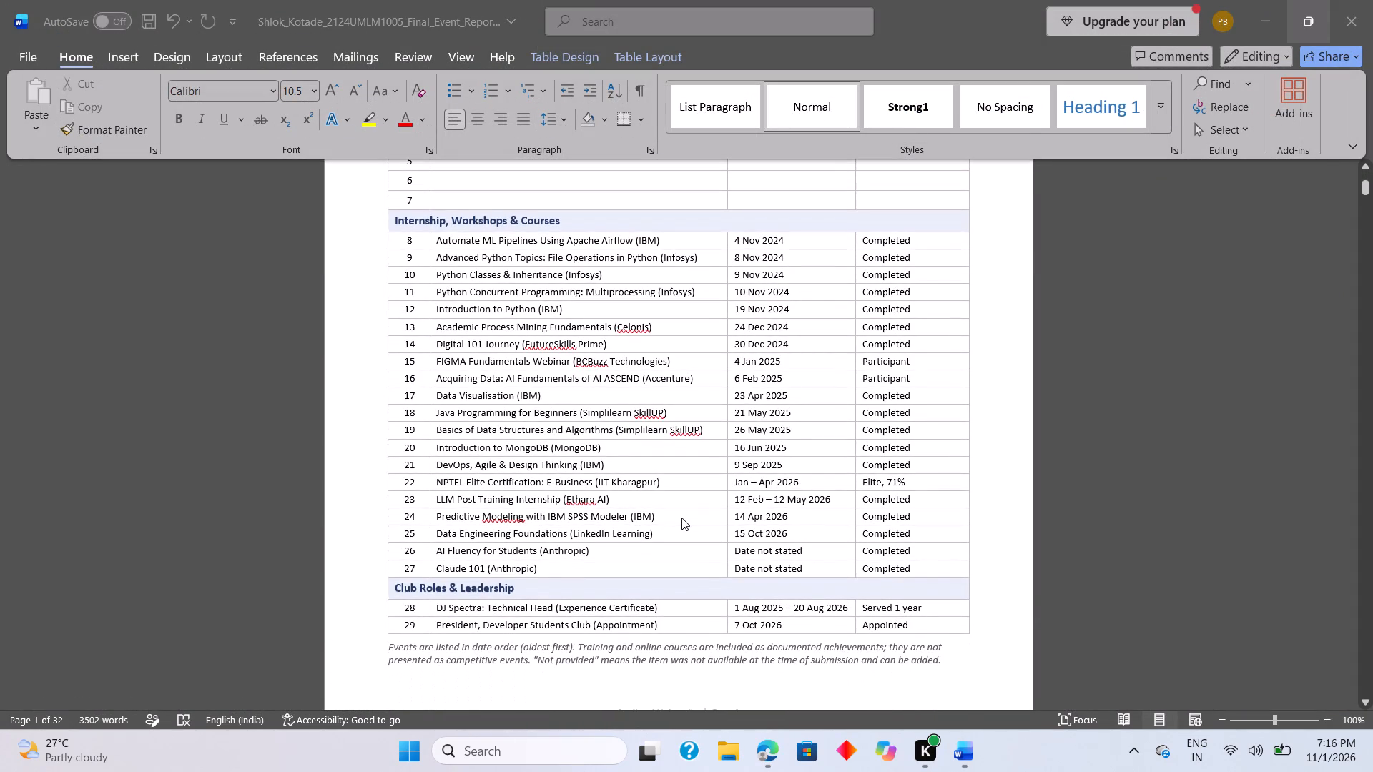
key(super+Left)
scroll(681, 518, up, 2)
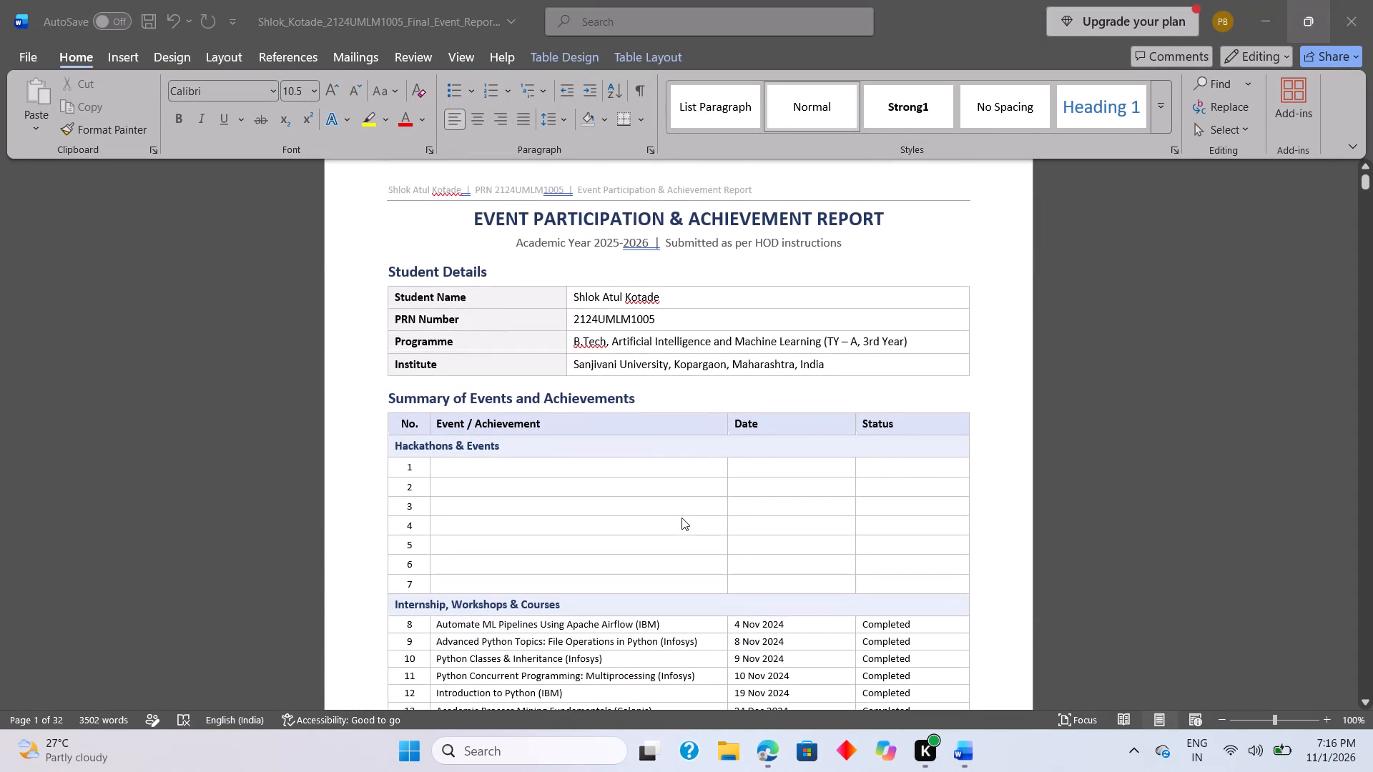
click(562, 470)
scroll(562, 470, down, 1)
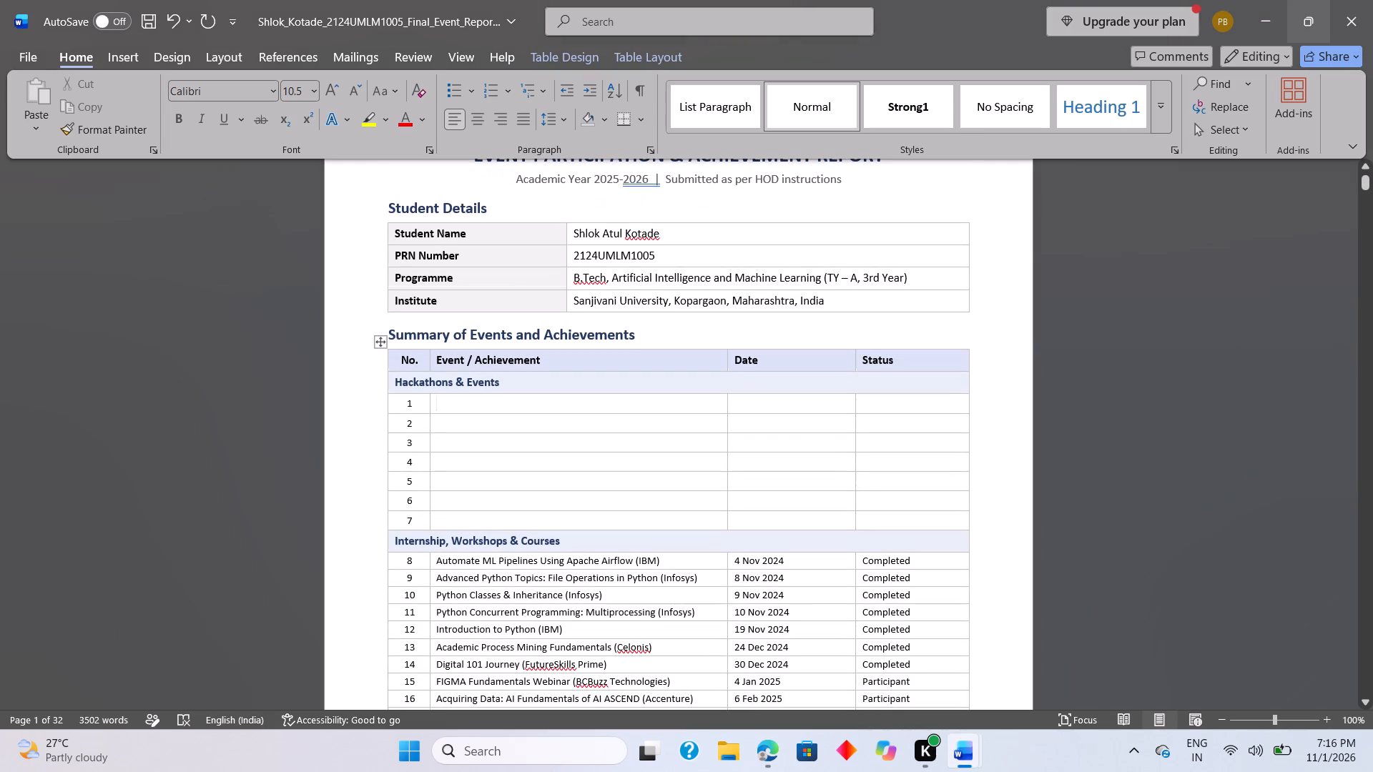
scroll(562, 470, down, 1)
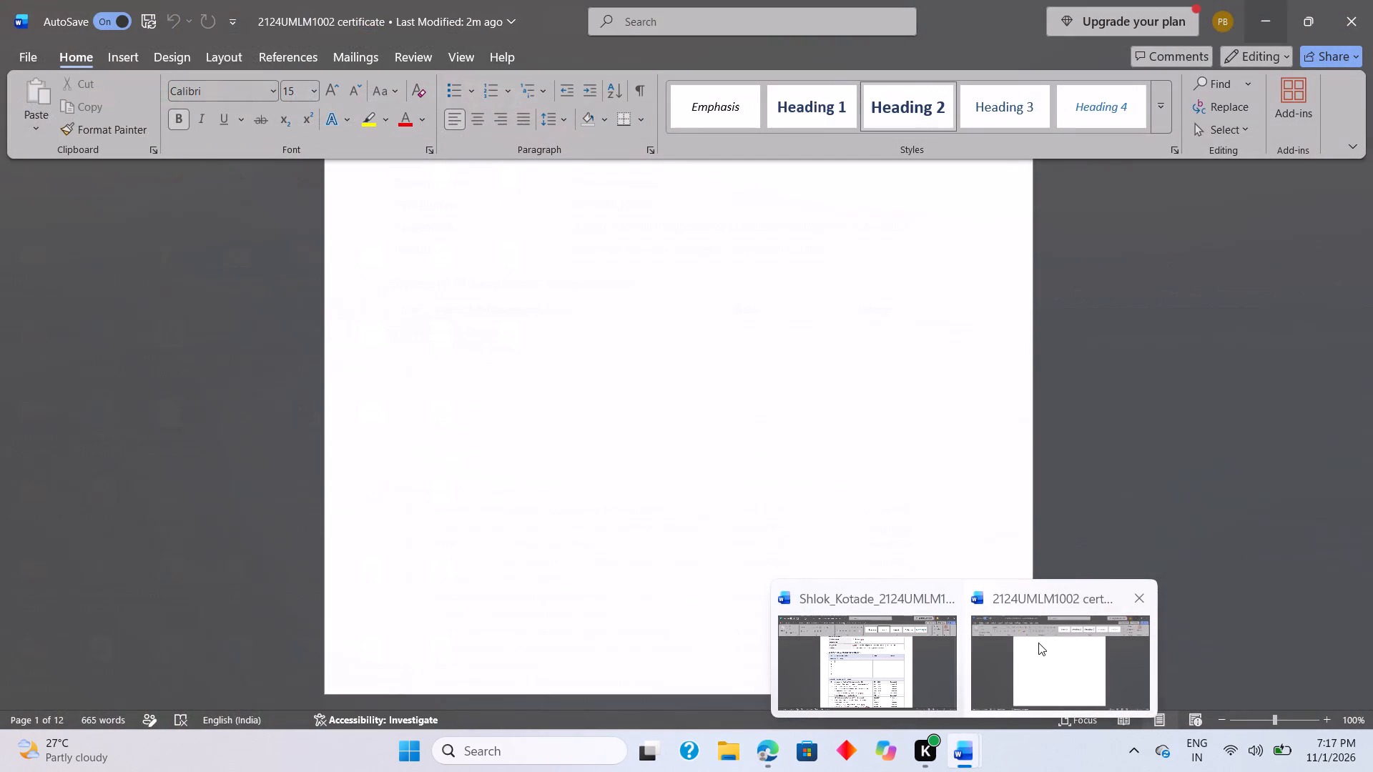
Switch to the certificate document and examine its SUPERNOVA 2.0 event section, including the details table and certificate.
click(1038, 643)
scroll(767, 533, up, 9)
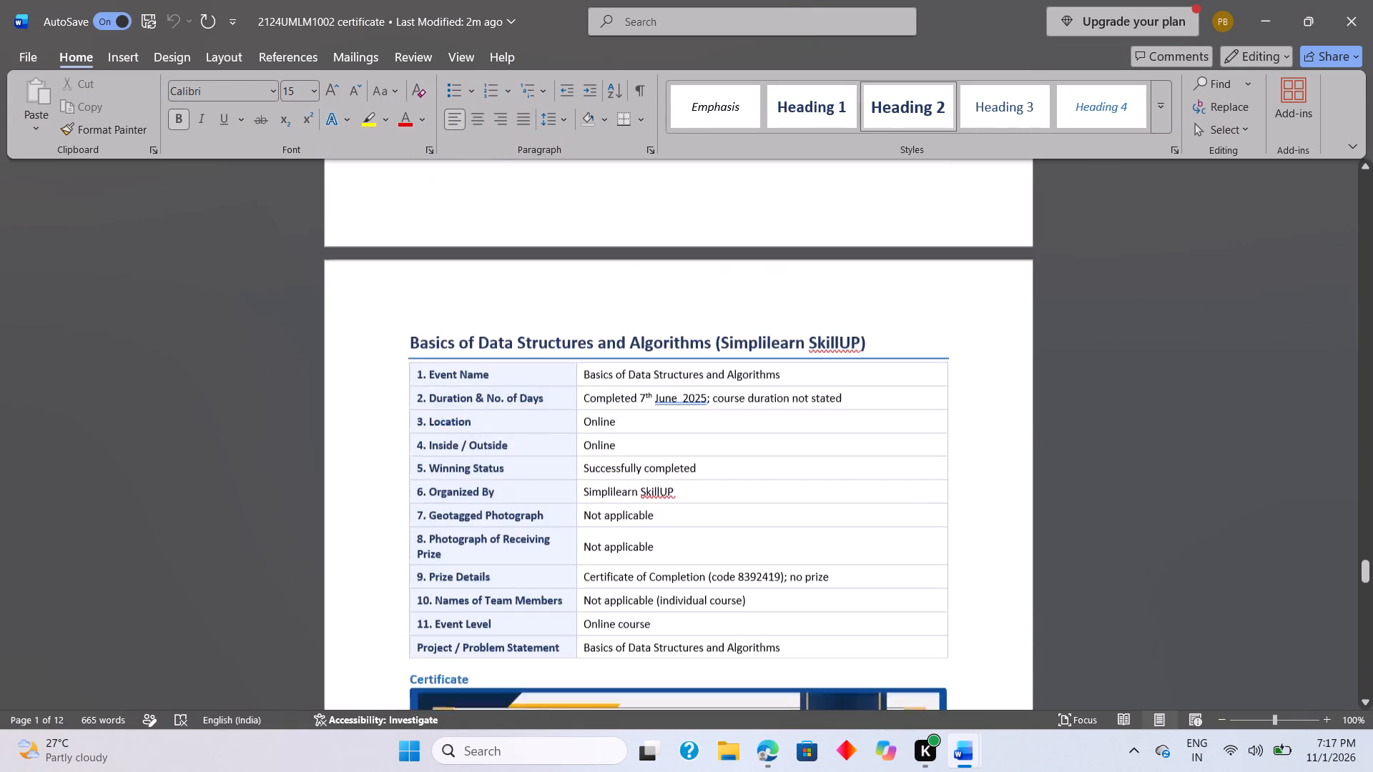
scroll(767, 533, up, 10)
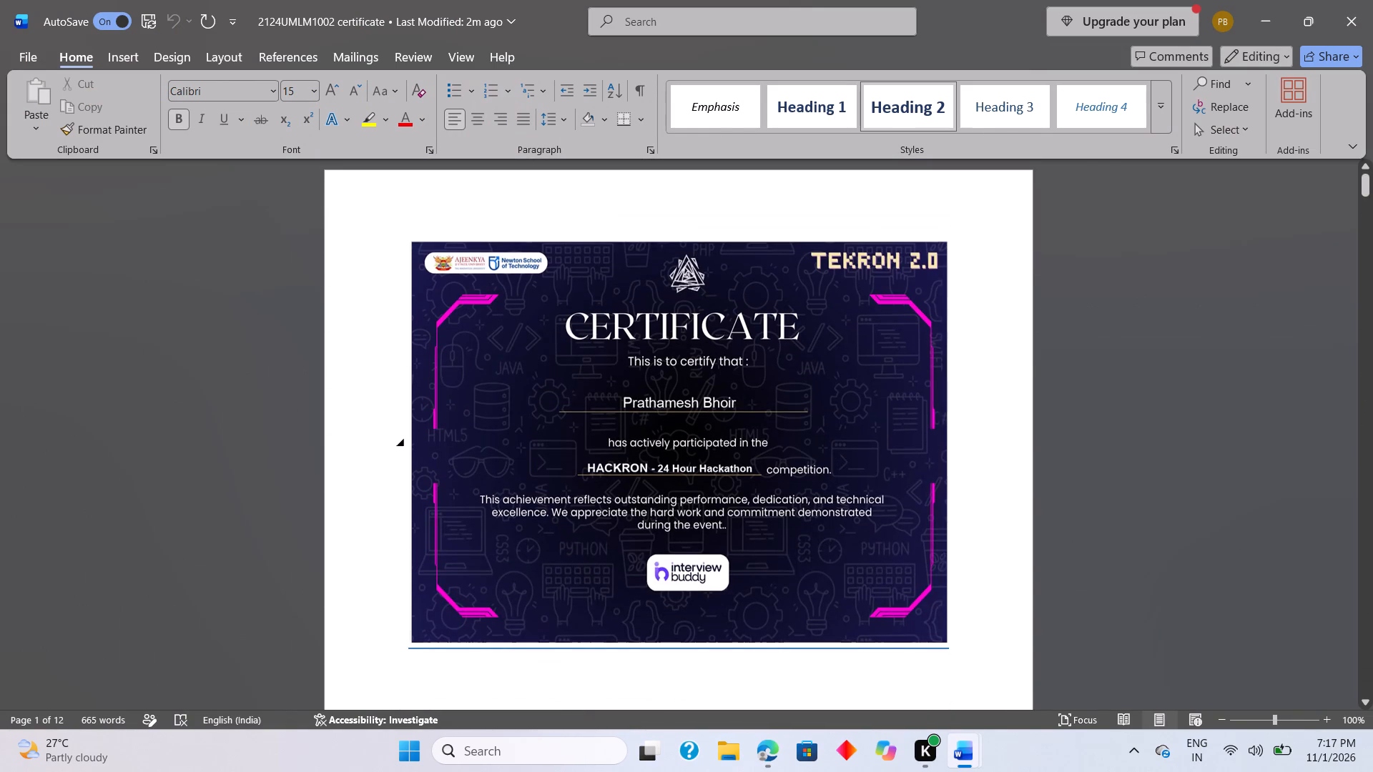
scroll(767, 533, up, 6)
scroll(754, 456, down, 5)
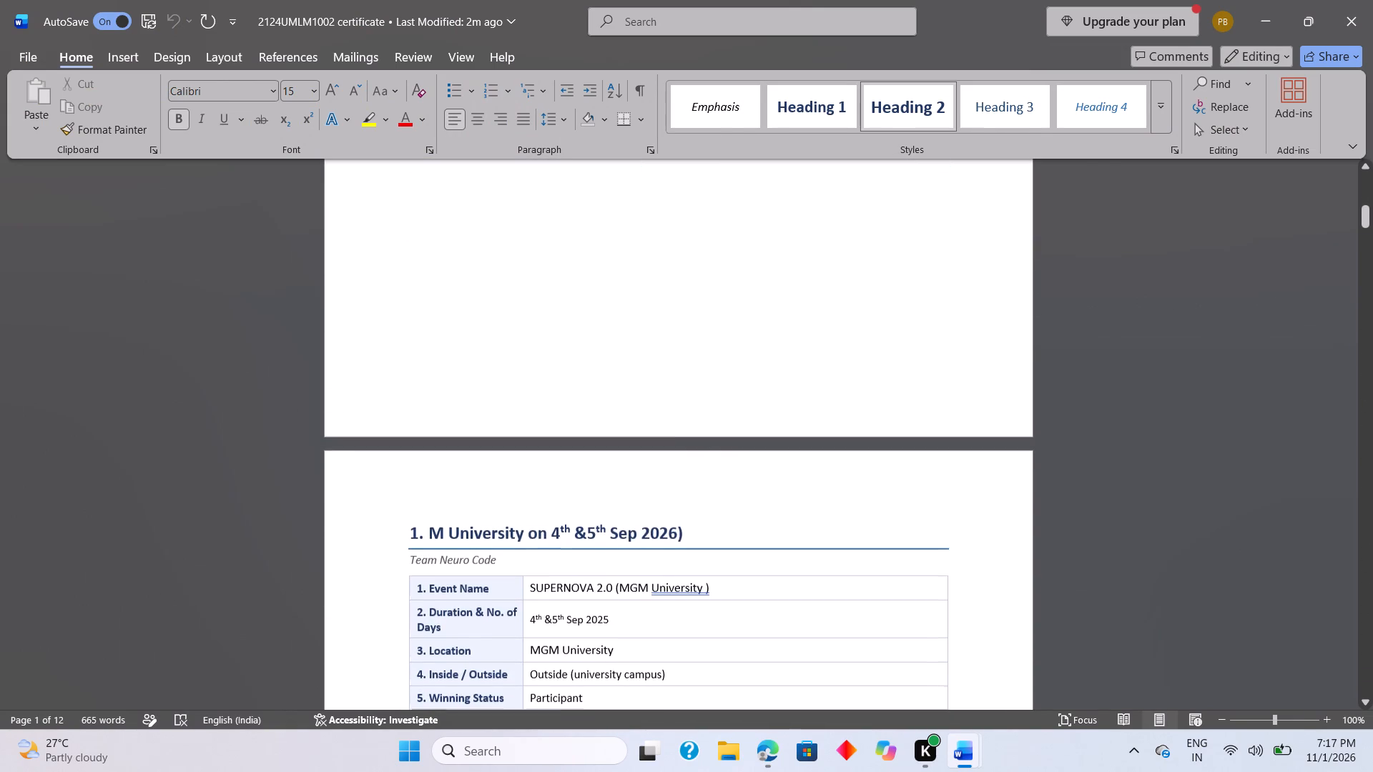
scroll(800, 353, down, 1)
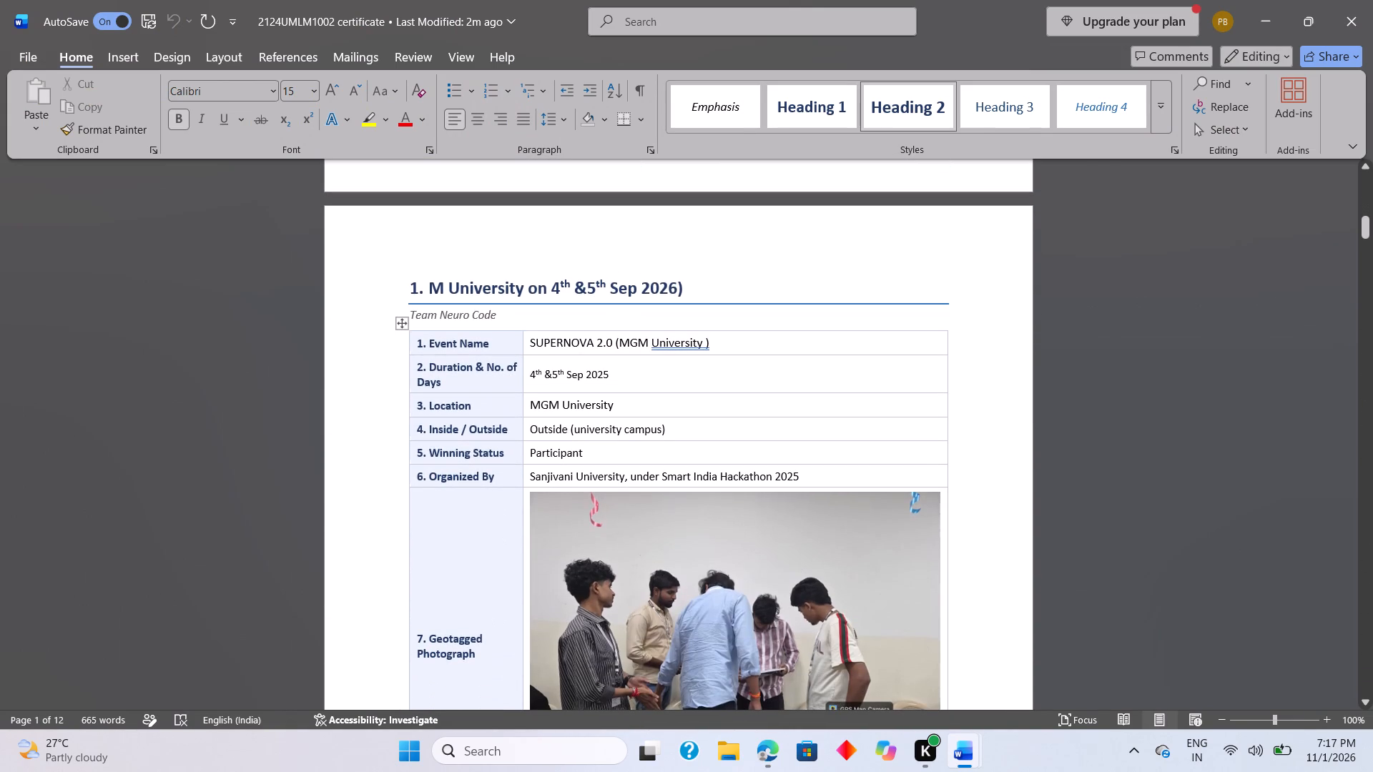
scroll(800, 353, down, 2)
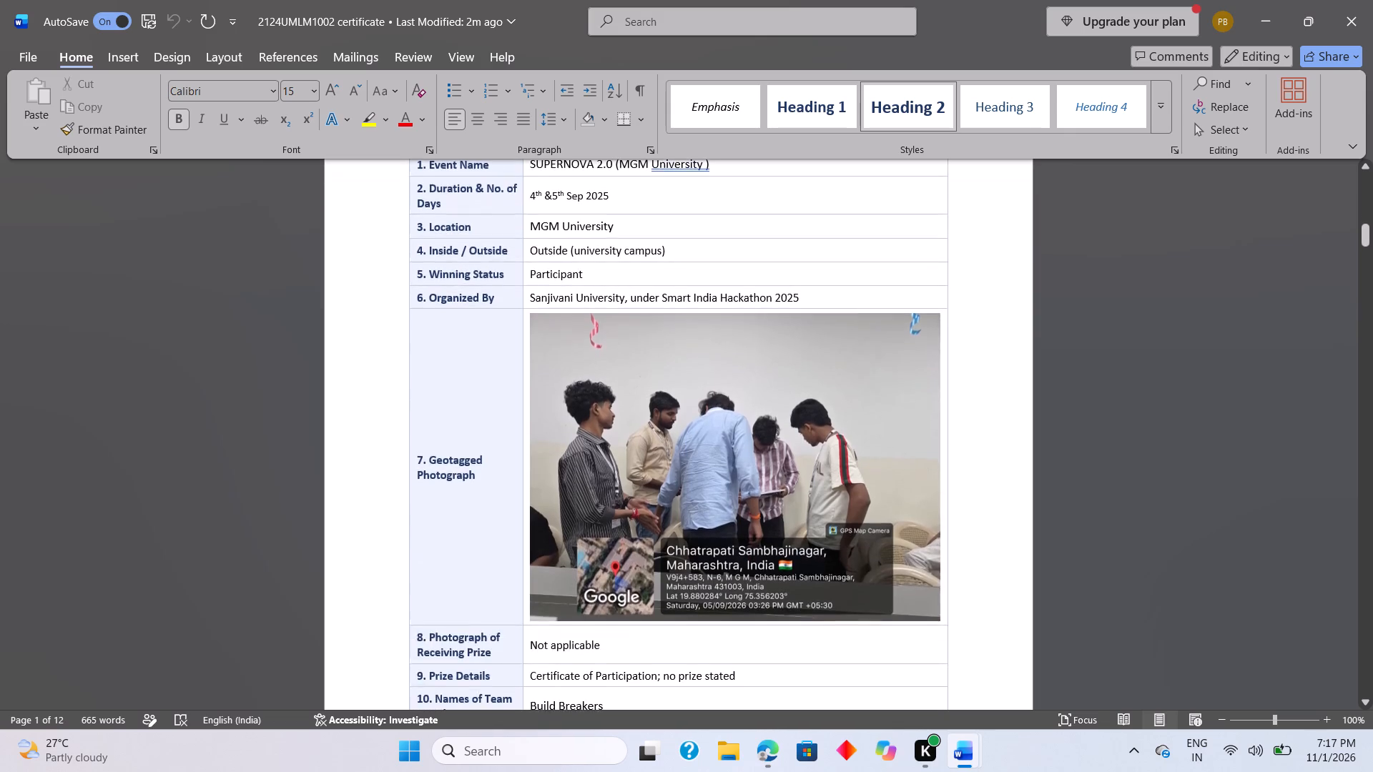
scroll(800, 353, down, 2)
scroll(800, 353, up, 1)
scroll(800, 353, down, 3)
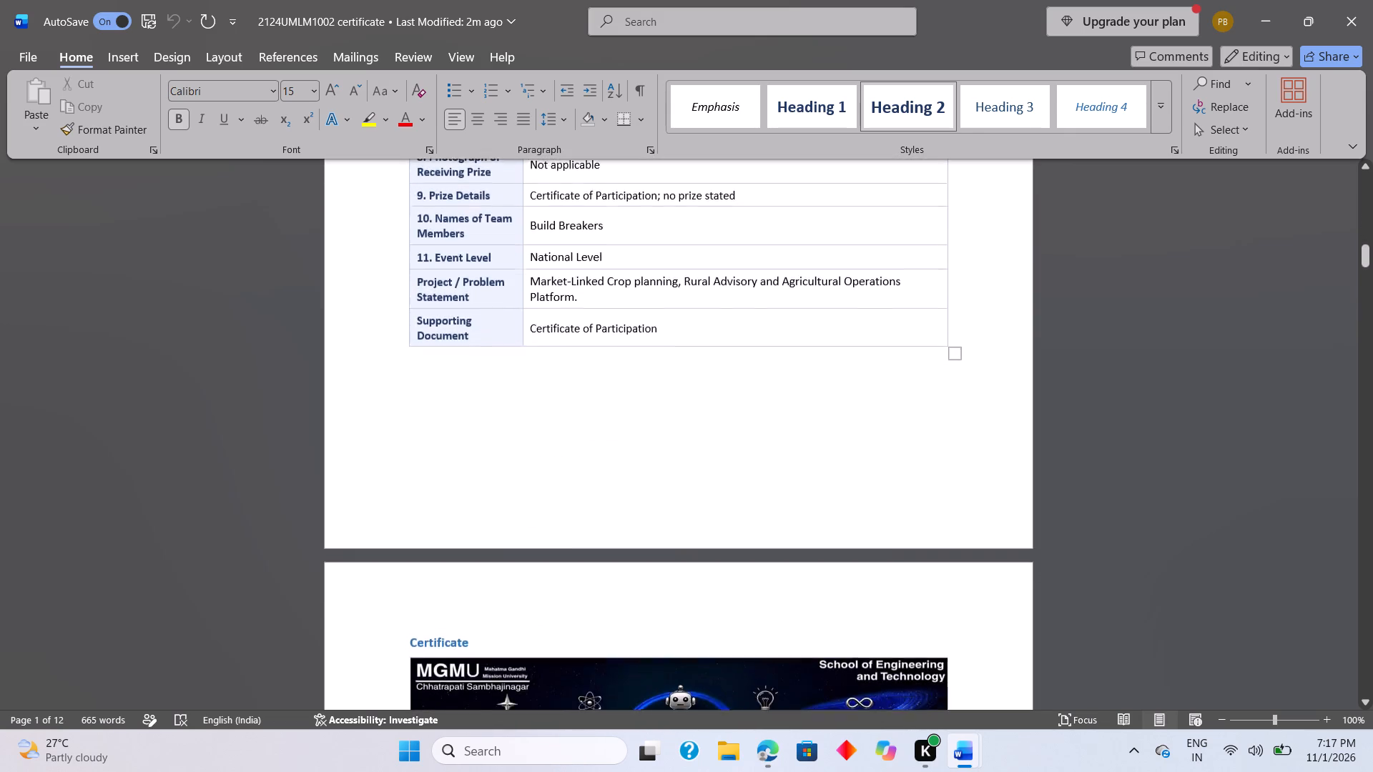
scroll(800, 353, down, 2)
scroll(800, 353, up, 5)
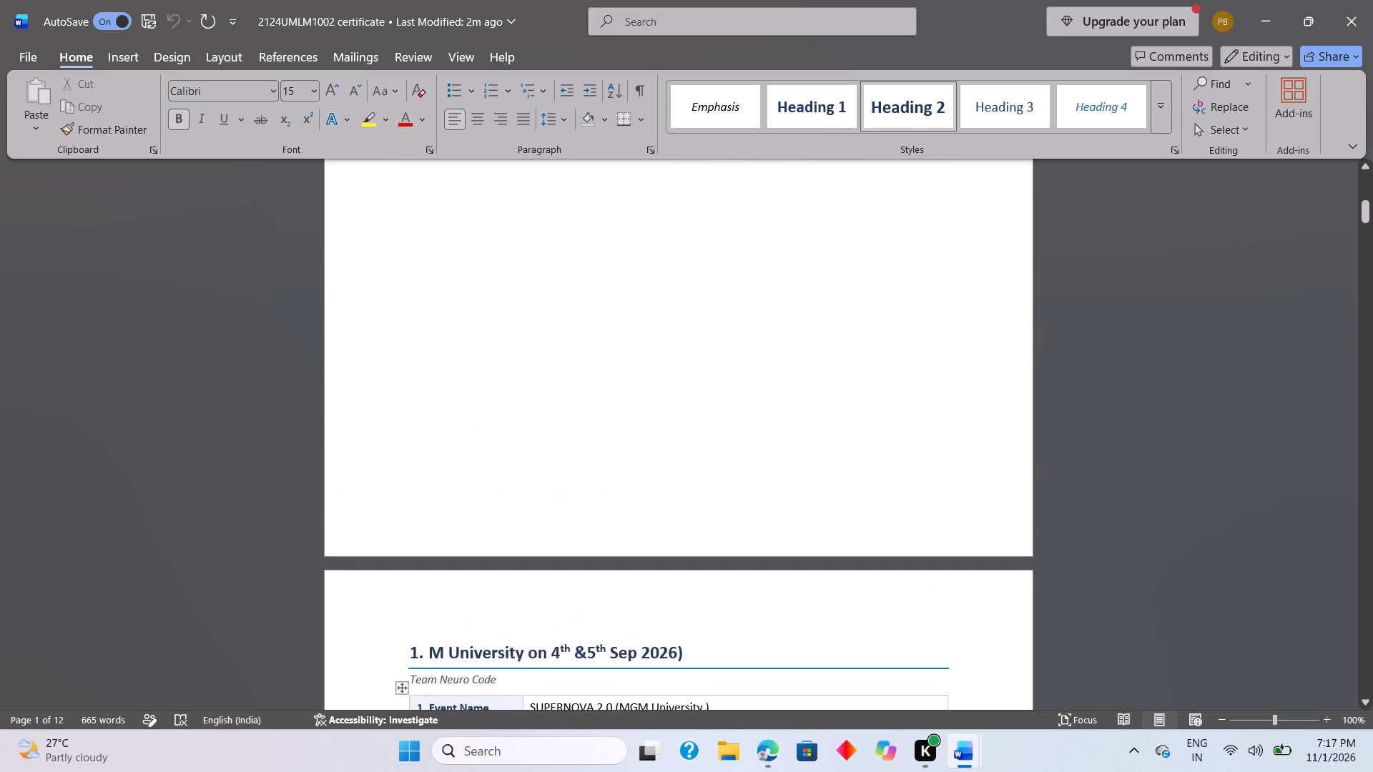
scroll(800, 353, down, 3)
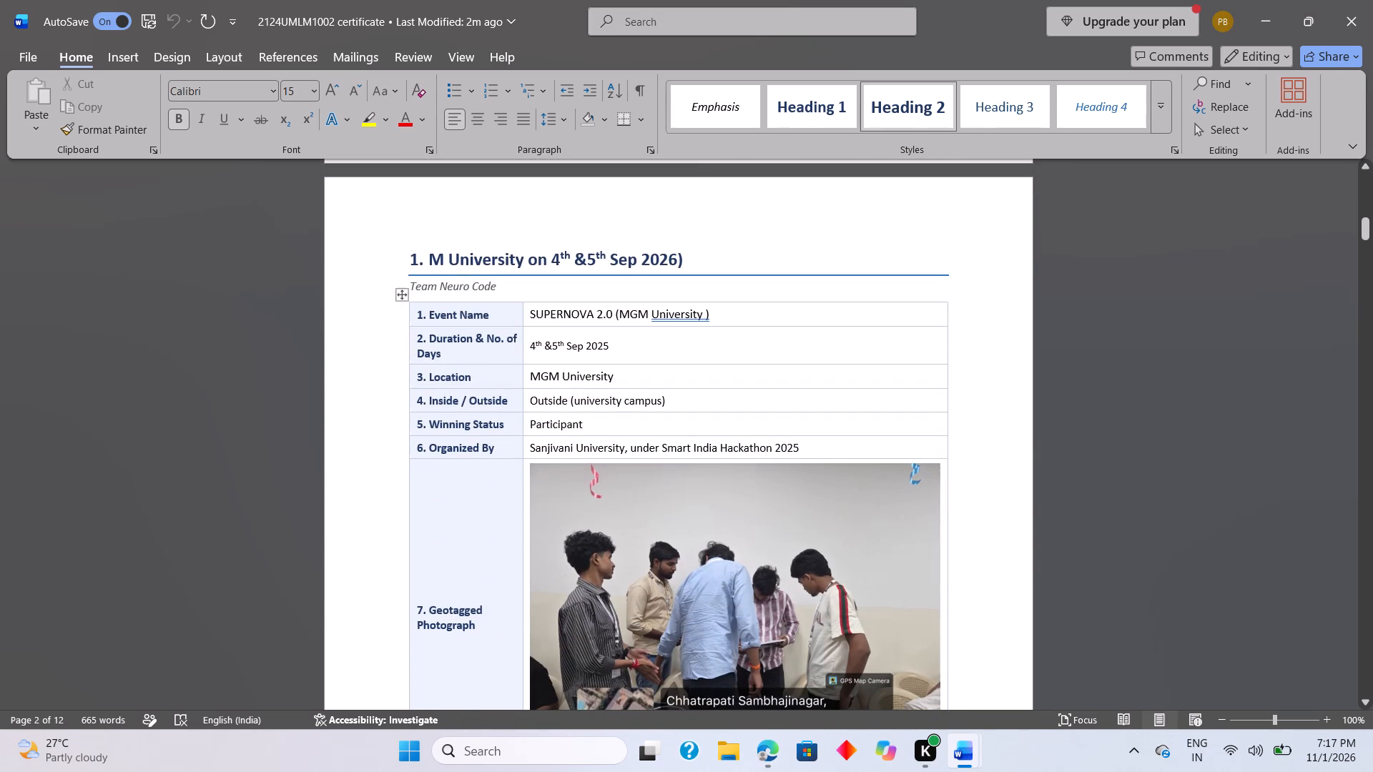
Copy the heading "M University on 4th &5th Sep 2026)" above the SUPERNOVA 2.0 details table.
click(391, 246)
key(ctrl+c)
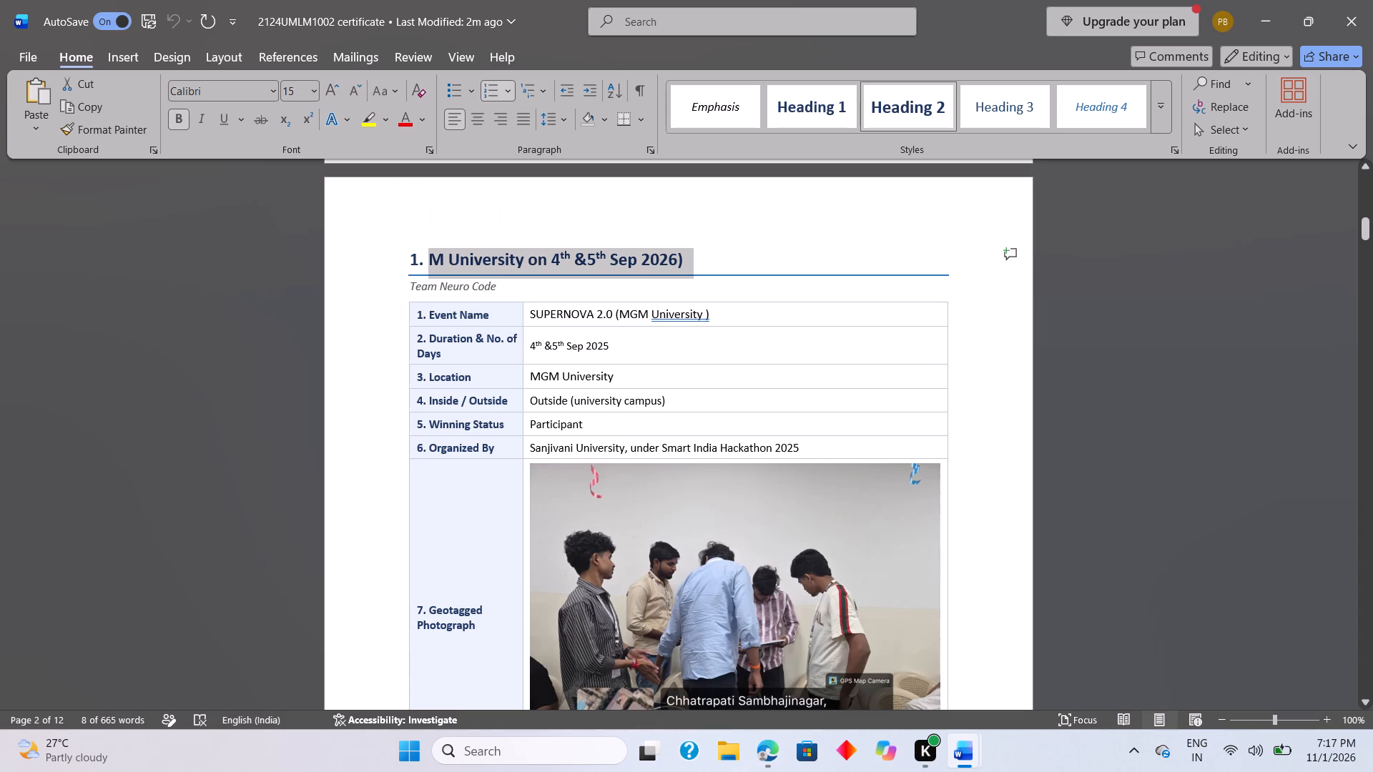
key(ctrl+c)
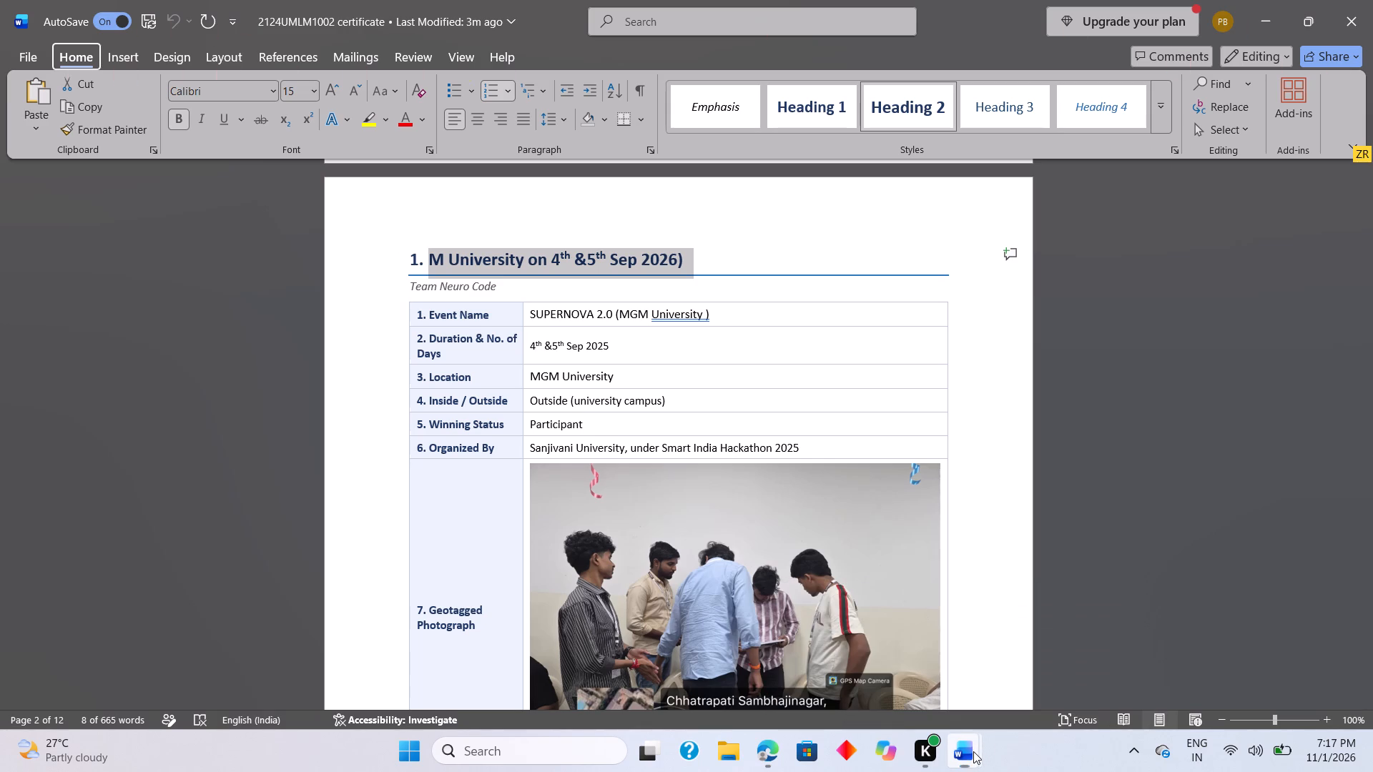
Arrange the event report and the certificate document side by side, with the report's summary table in view.
key(super+Right)
click(1279, 683)
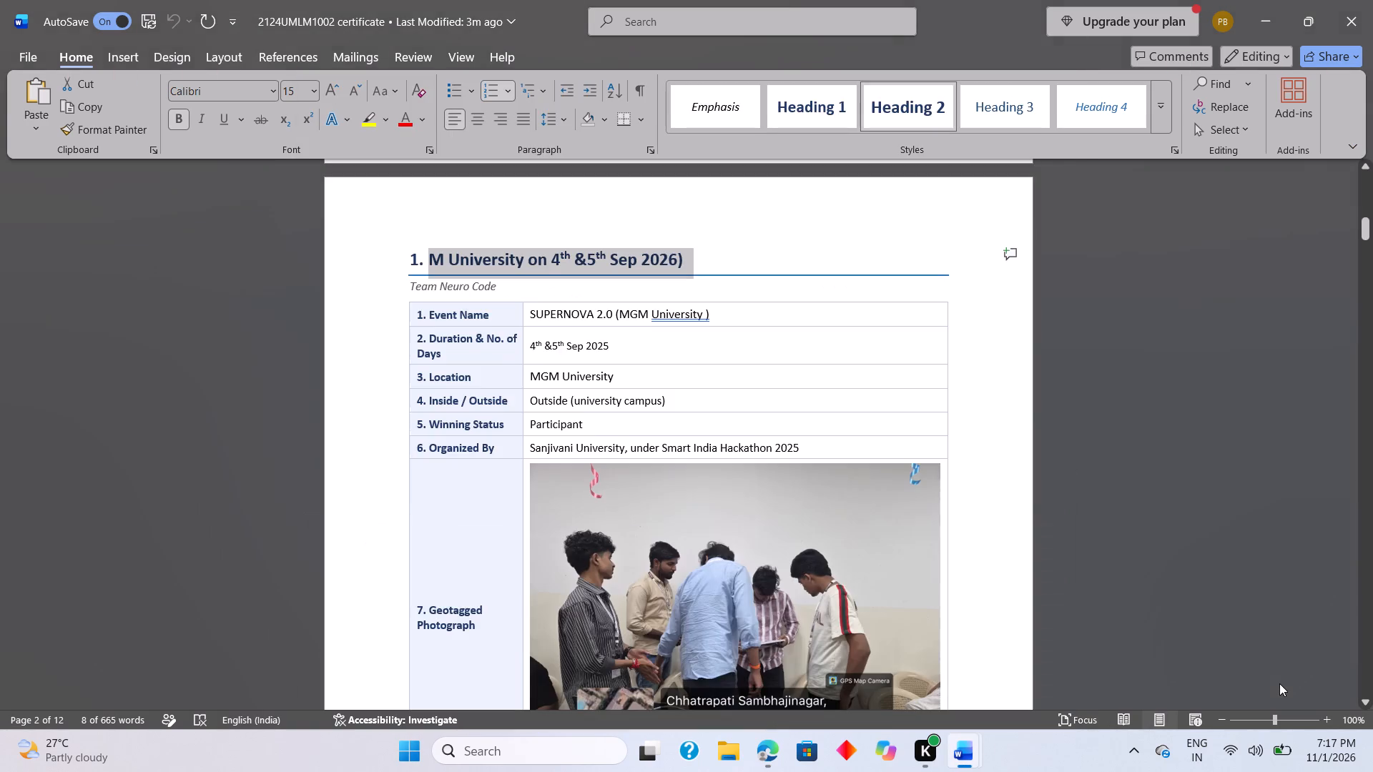
key(super+Right)
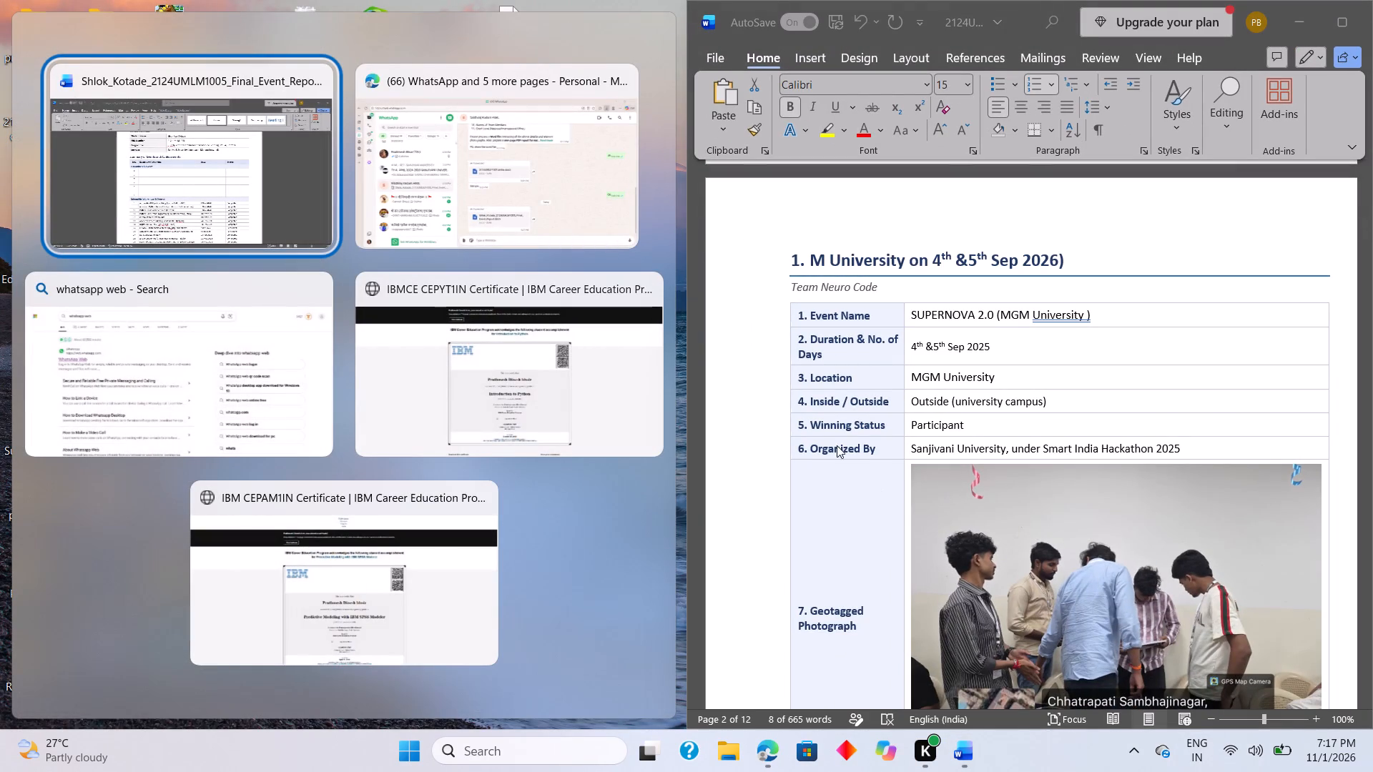
click(957, 730)
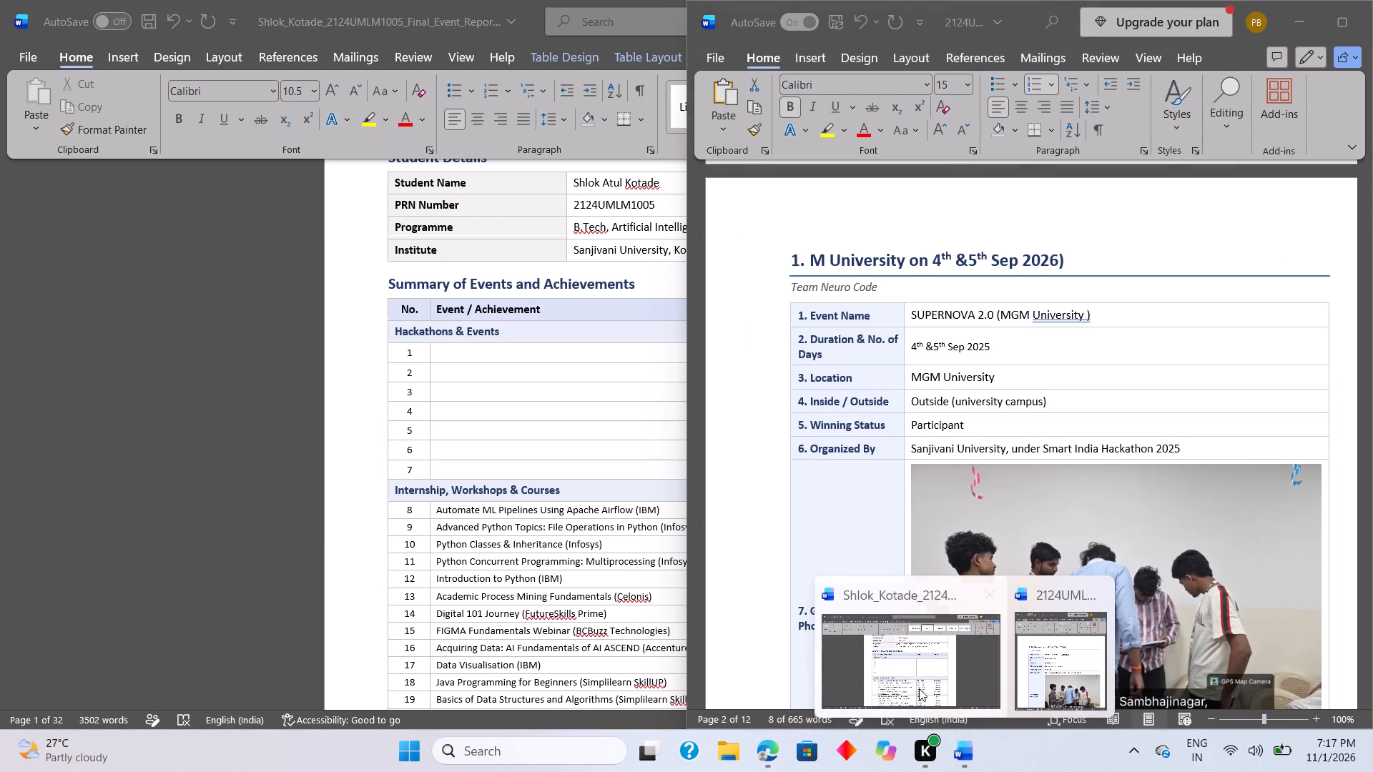
click(907, 672)
key(super+Left)
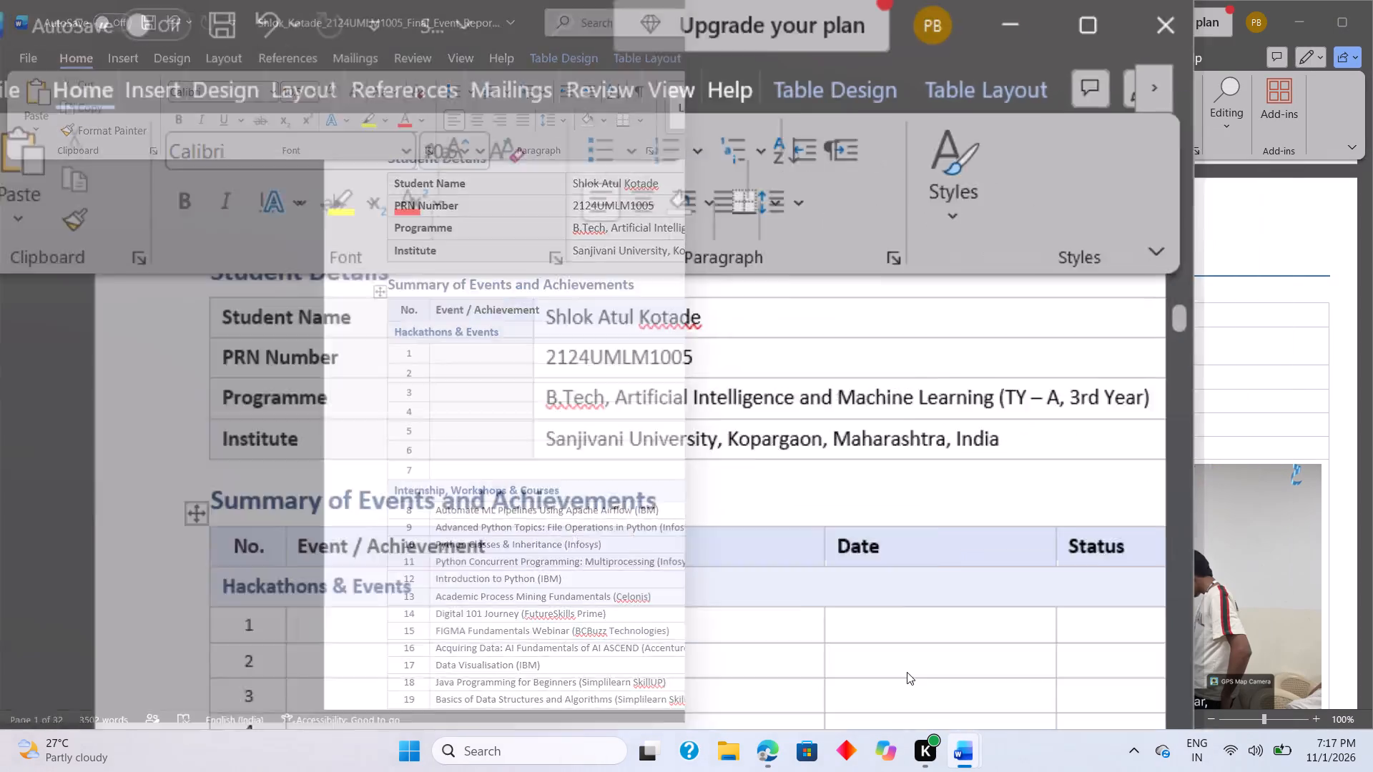
scroll(335, 570, up, 1)
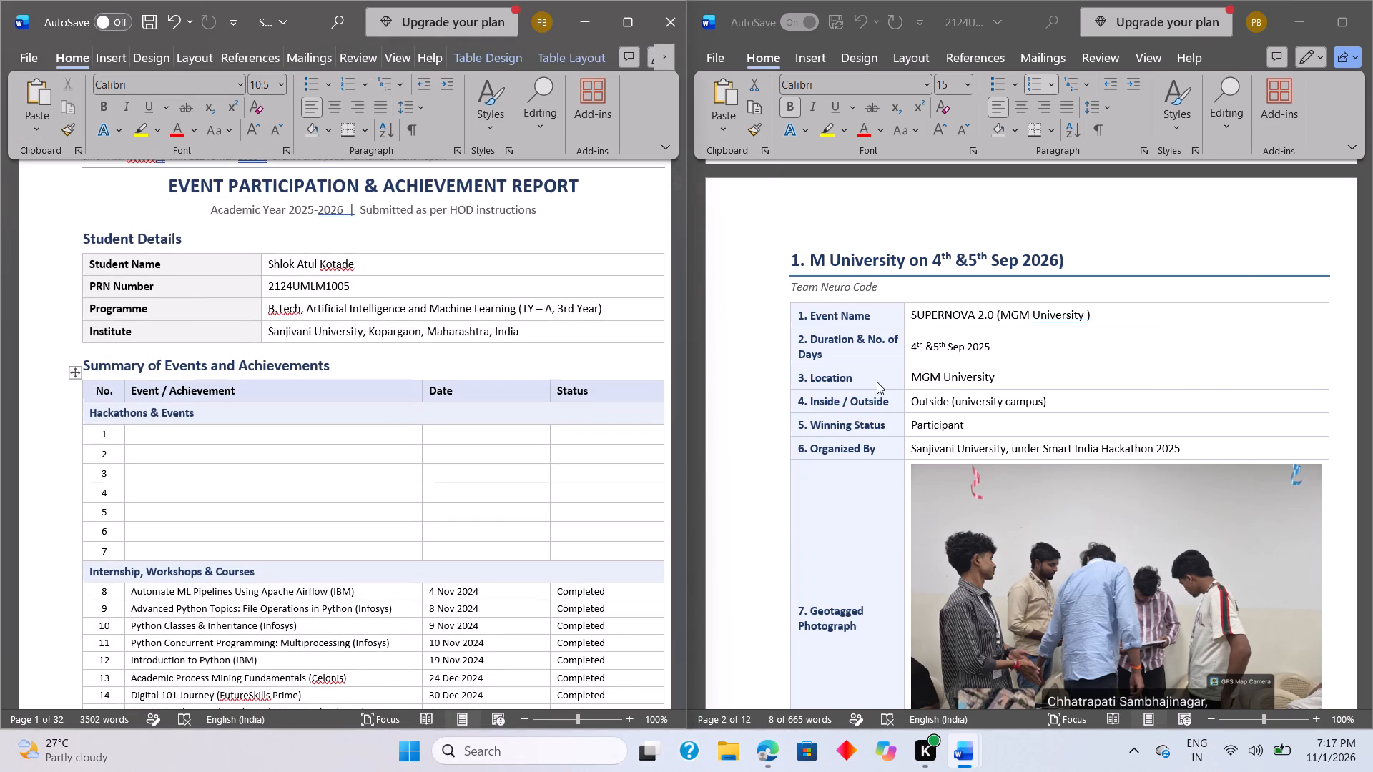
Copy the heading "M University on 4th &5th Sep 2026)" into the Event / Achievement cell of Hackathons & Events row 1.
drag(1080, 254, 864, 253)
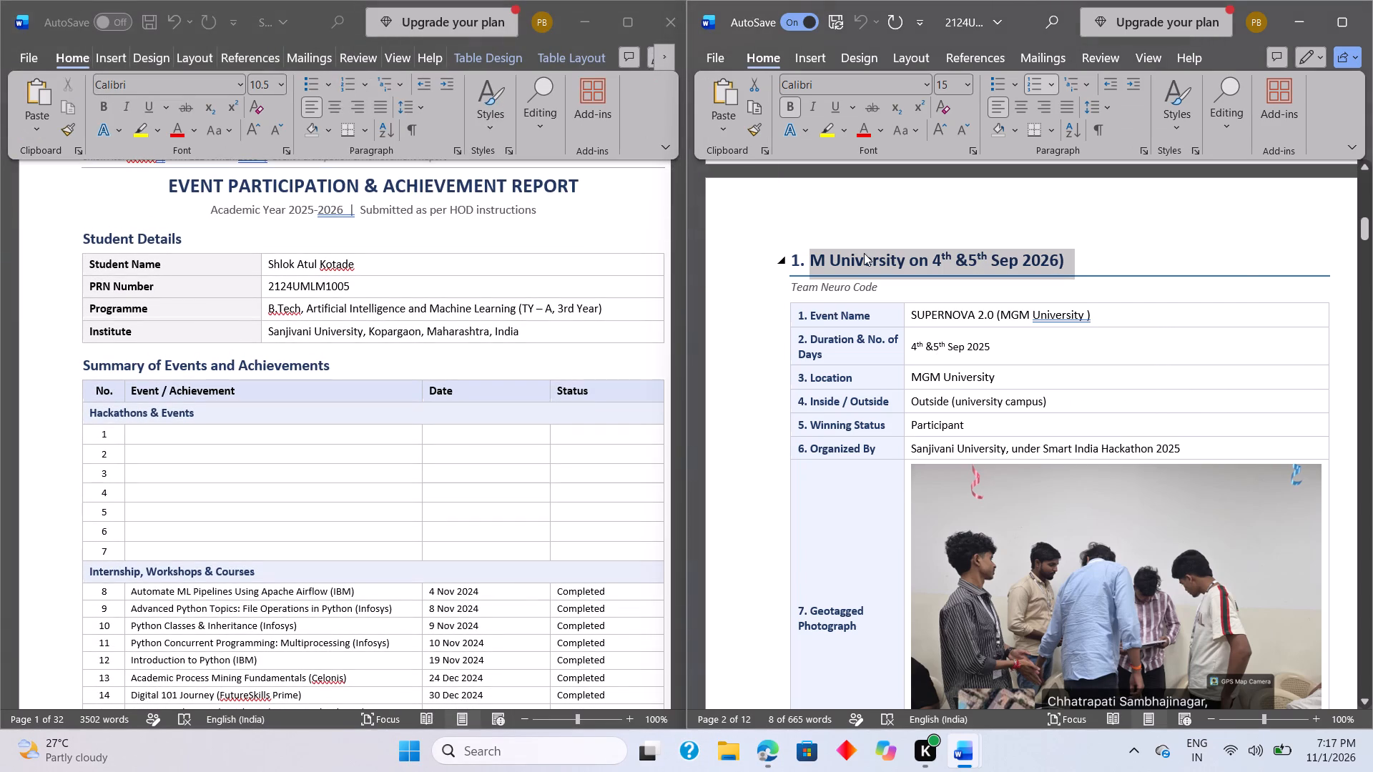
key(ctrl+c)
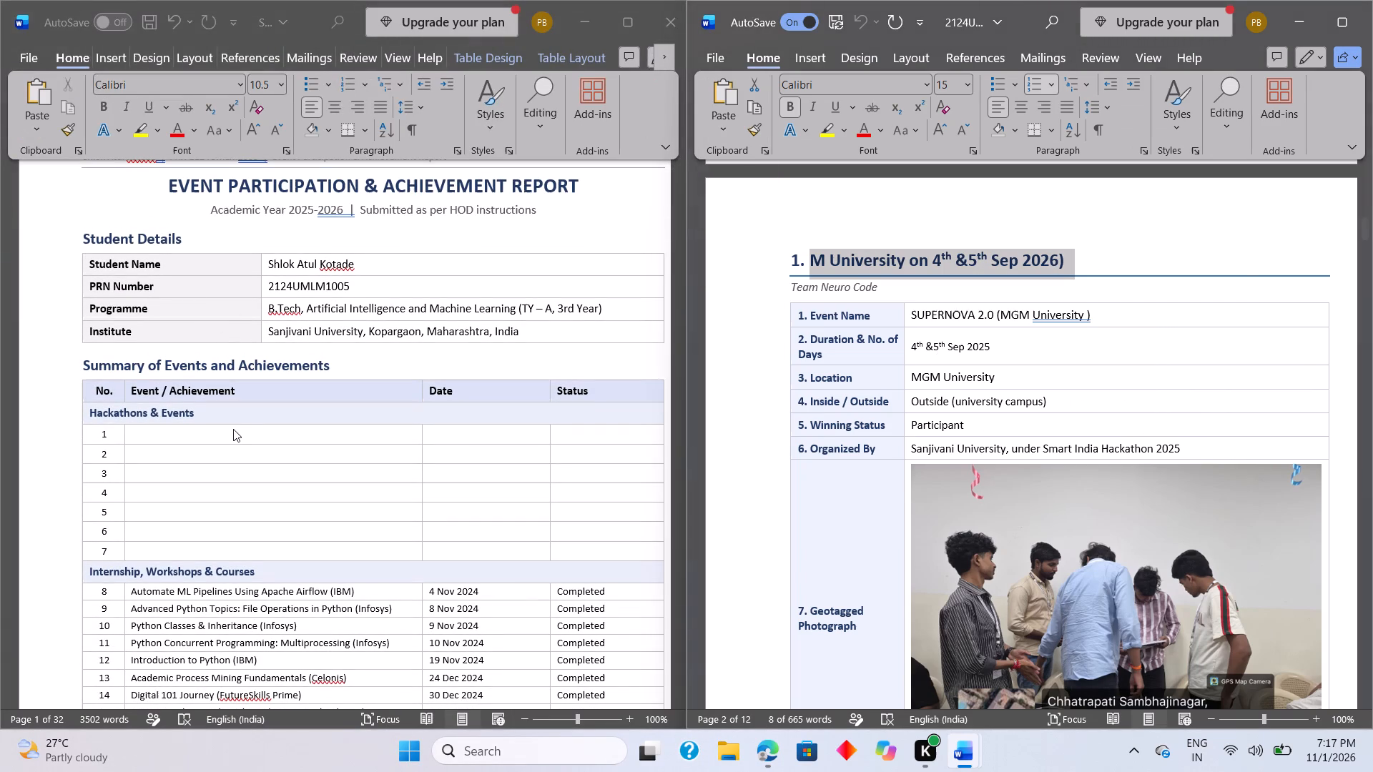
click(233, 429)
key(ctrl+v)
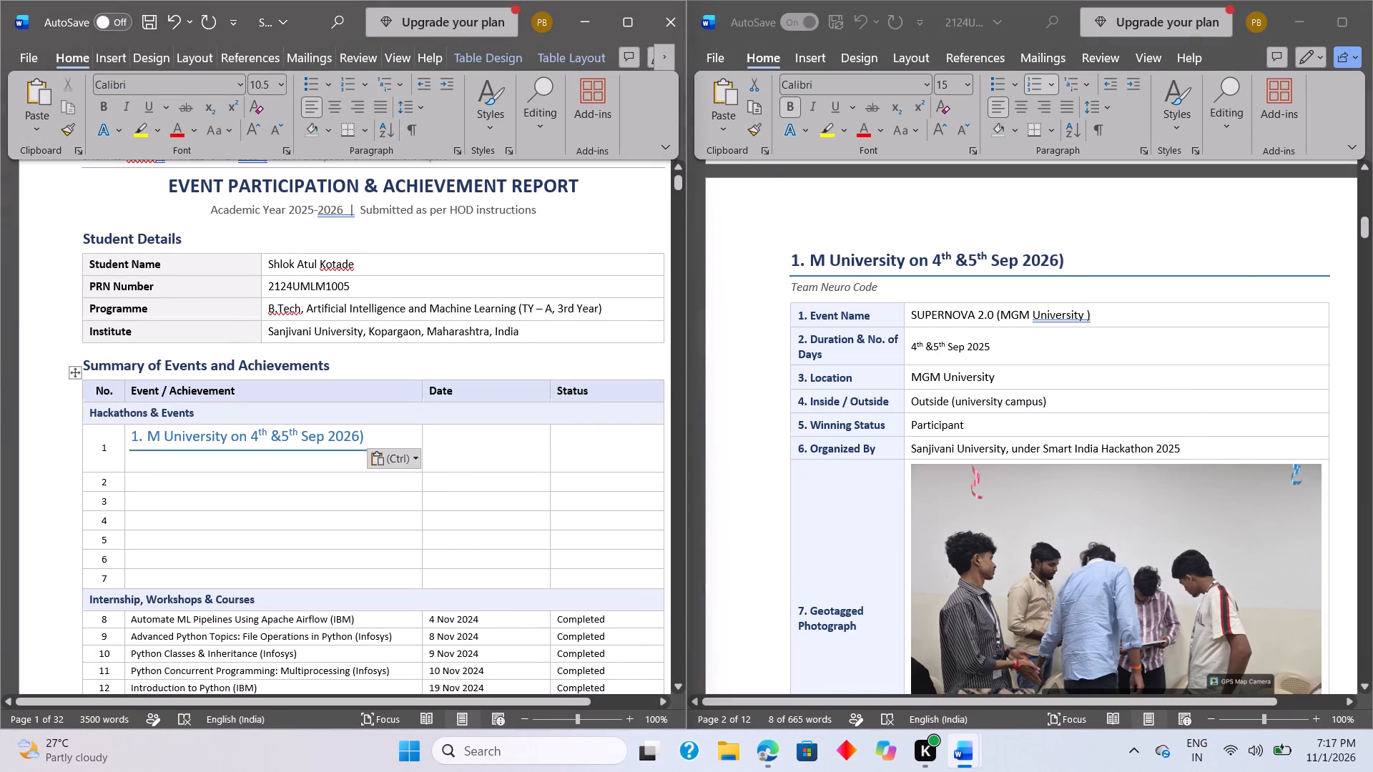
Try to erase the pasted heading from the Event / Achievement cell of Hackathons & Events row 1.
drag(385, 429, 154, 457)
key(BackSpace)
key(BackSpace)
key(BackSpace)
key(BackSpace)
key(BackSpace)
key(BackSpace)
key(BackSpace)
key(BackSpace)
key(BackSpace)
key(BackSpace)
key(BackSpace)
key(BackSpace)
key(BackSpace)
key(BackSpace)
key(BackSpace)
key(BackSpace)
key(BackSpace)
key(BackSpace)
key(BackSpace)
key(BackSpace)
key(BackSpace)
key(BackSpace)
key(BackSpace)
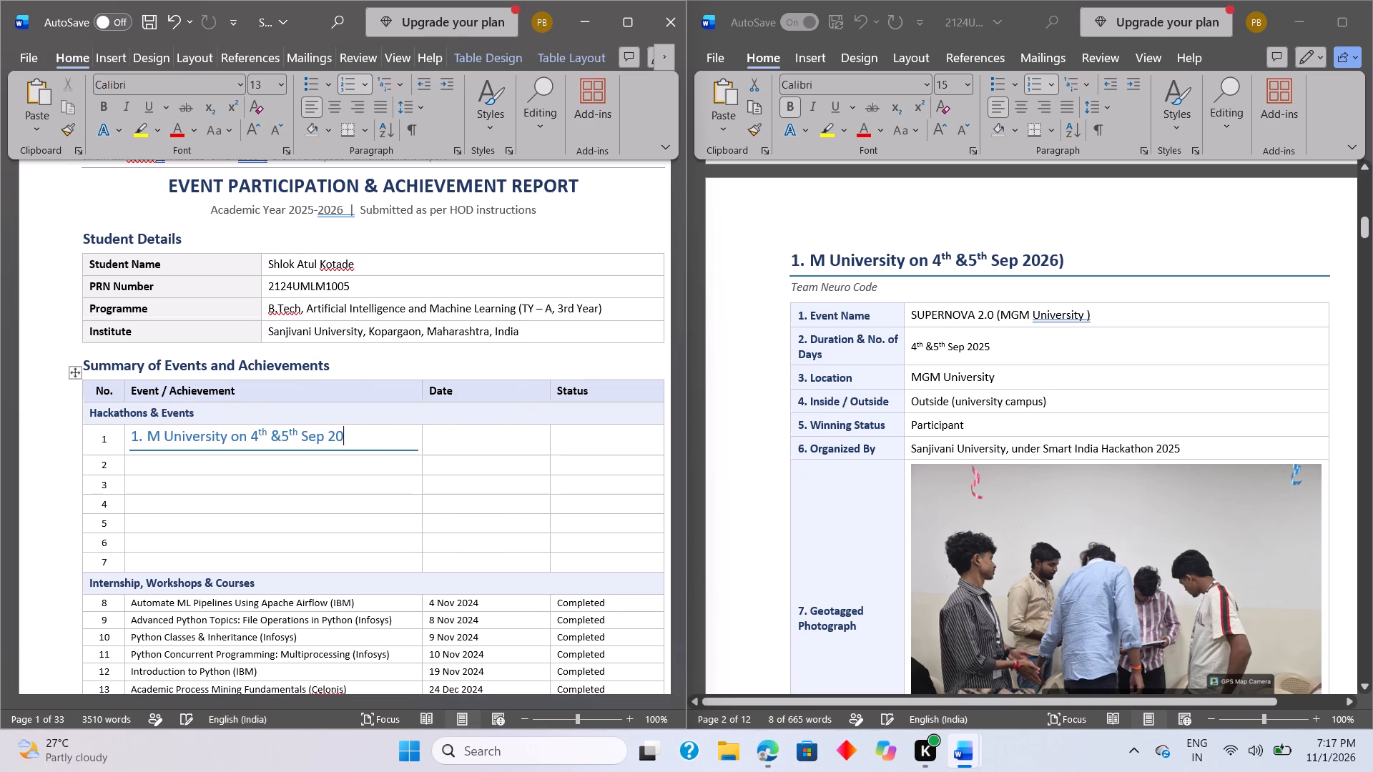
Undo the edits back past the pasted heading, and clear the restored Date and Status cells of Hackathons & Events rows 1 to 7.
key(ctrl+z)
key(ctrl+z)
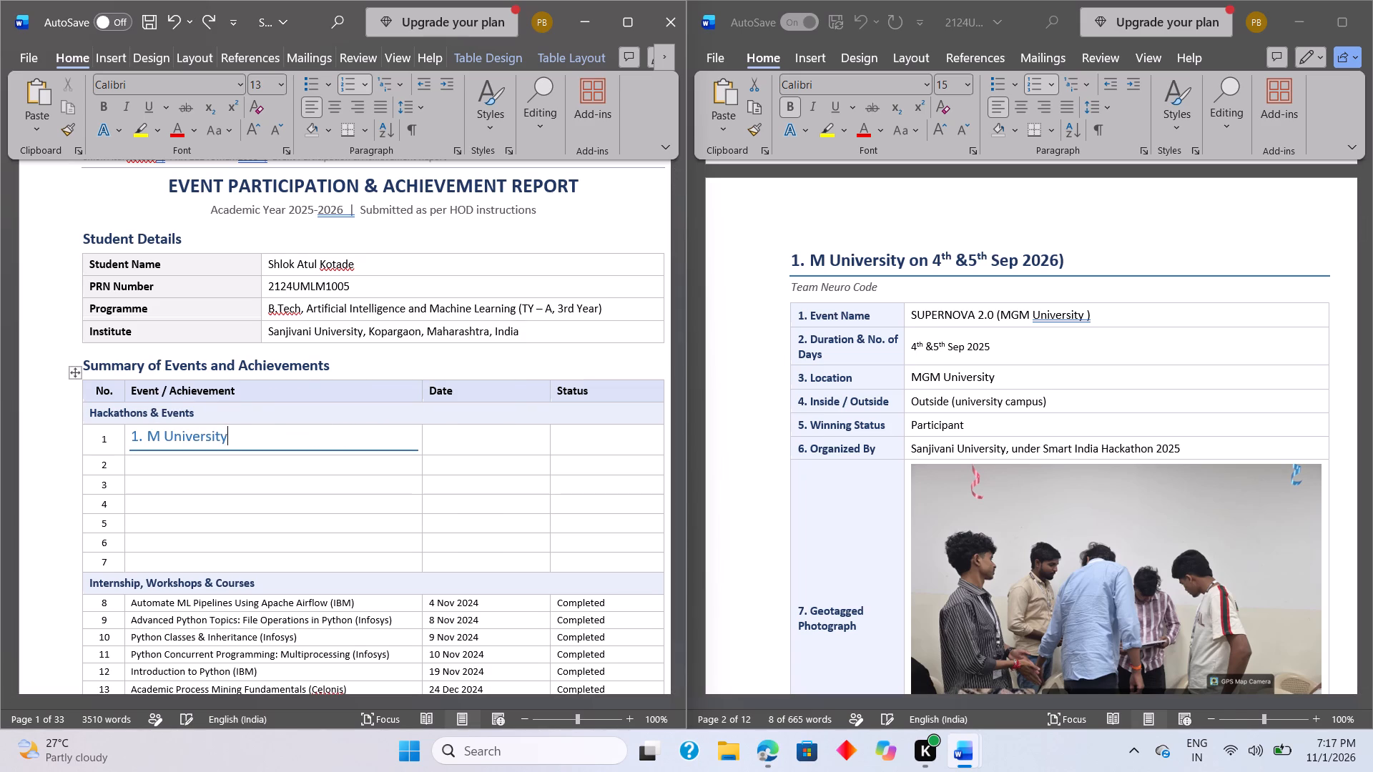
key(ctrl+z)
key(ctrl+z)
key(ctrl+z)
key(ctrl+z)
key(ctrl+z)
key(ctrl+z)
key(ctrl+z)
key(ctrl+z)
key(ctrl+z)
key(ctrl+z)
key(ctrl+z)
key(ctrl+z)
key(ctrl+z)
key(ctrl+z)
key(ctrl+z)
key(ctrl+z)
key(ctrl+z)
key(ctrl+z)
key(ctrl+z)
key(ctrl+z)
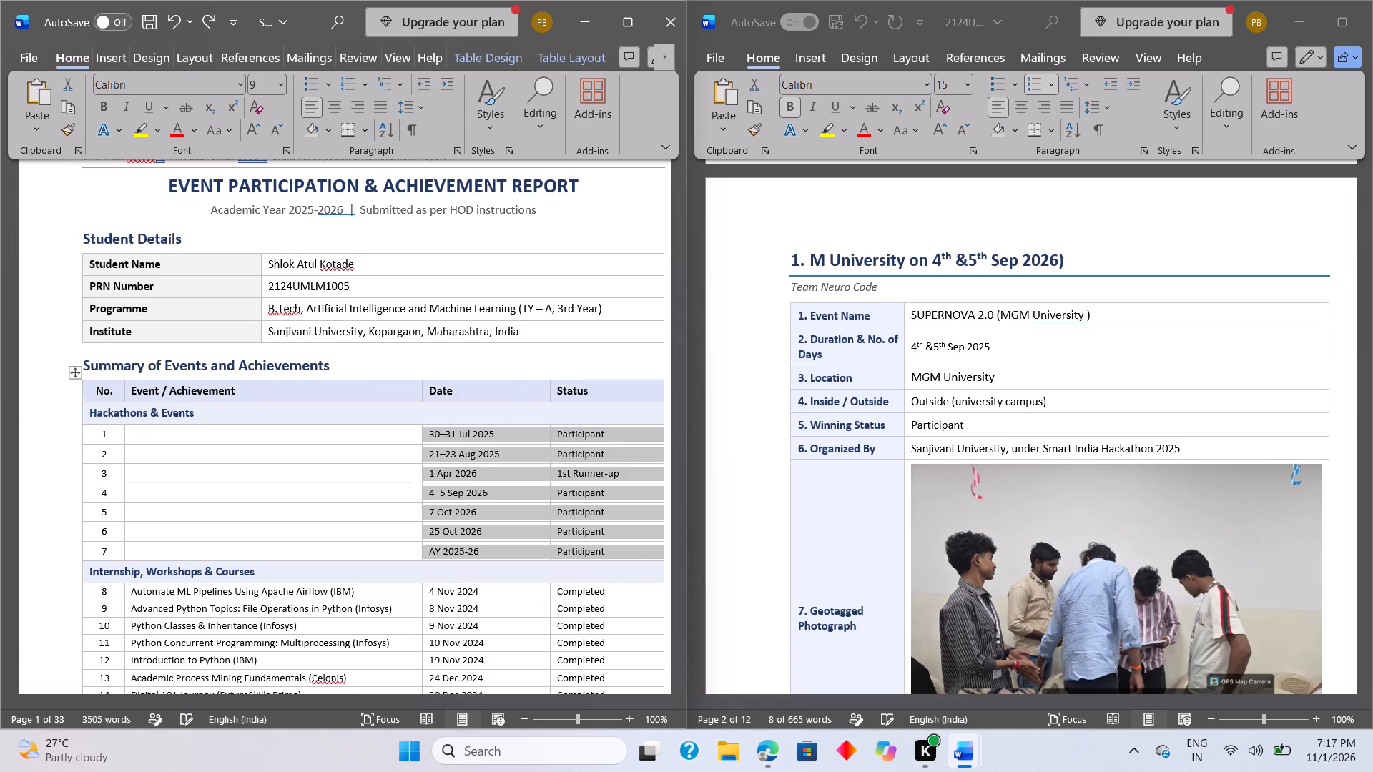
key(Delete)
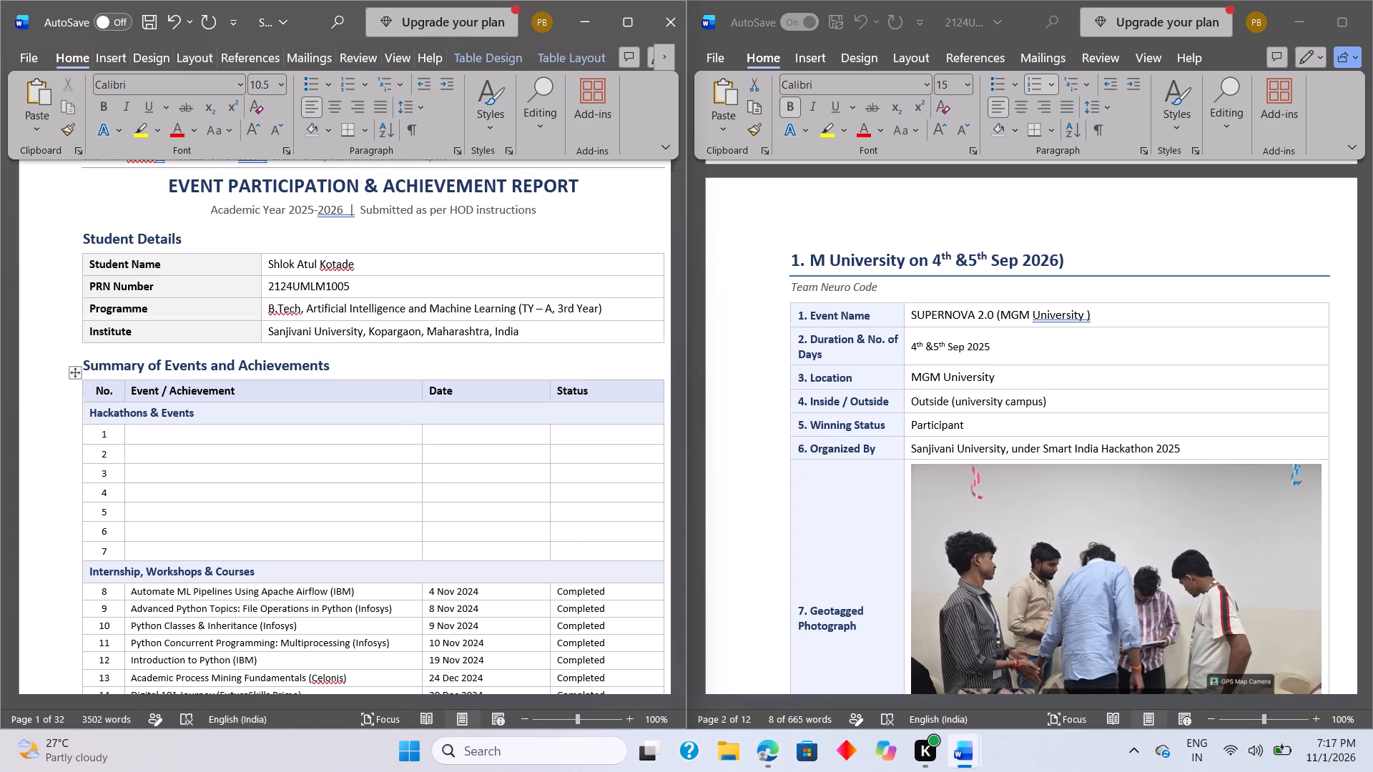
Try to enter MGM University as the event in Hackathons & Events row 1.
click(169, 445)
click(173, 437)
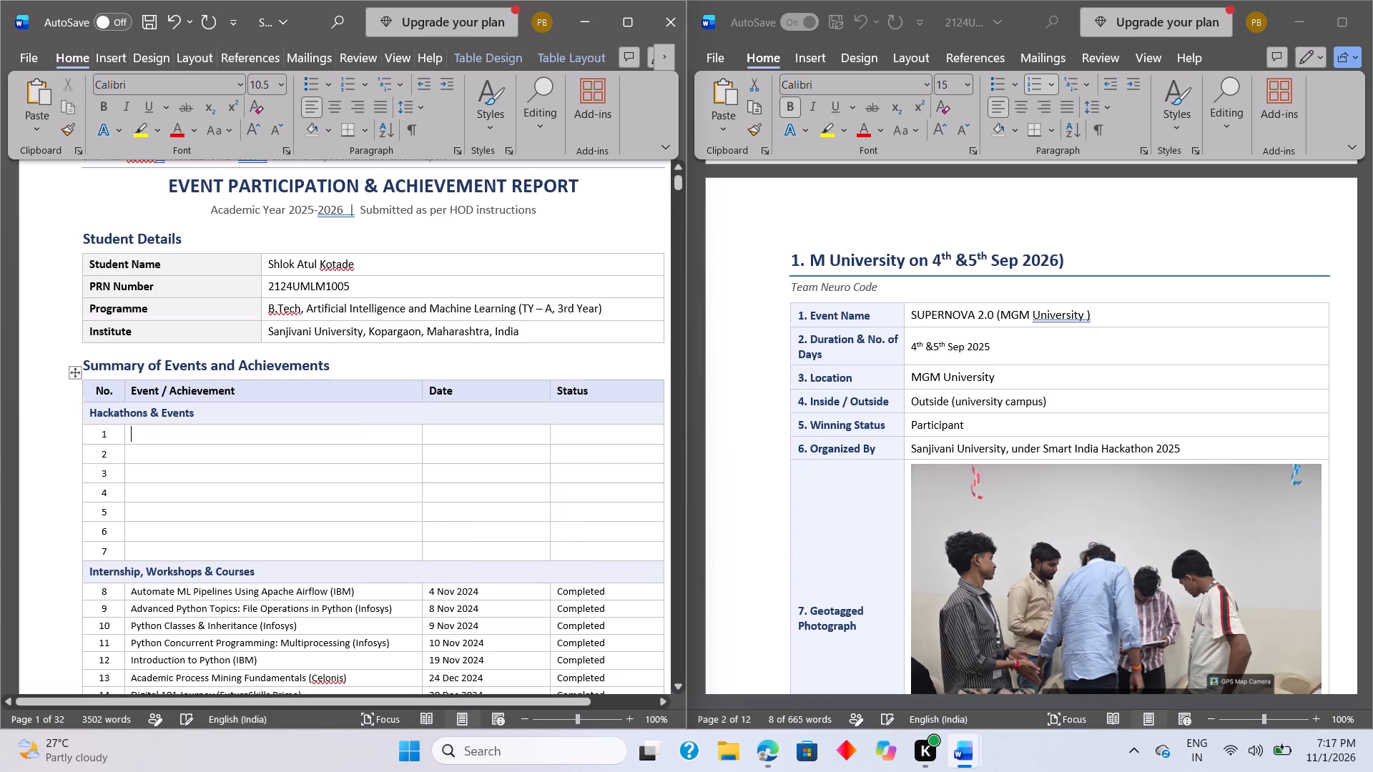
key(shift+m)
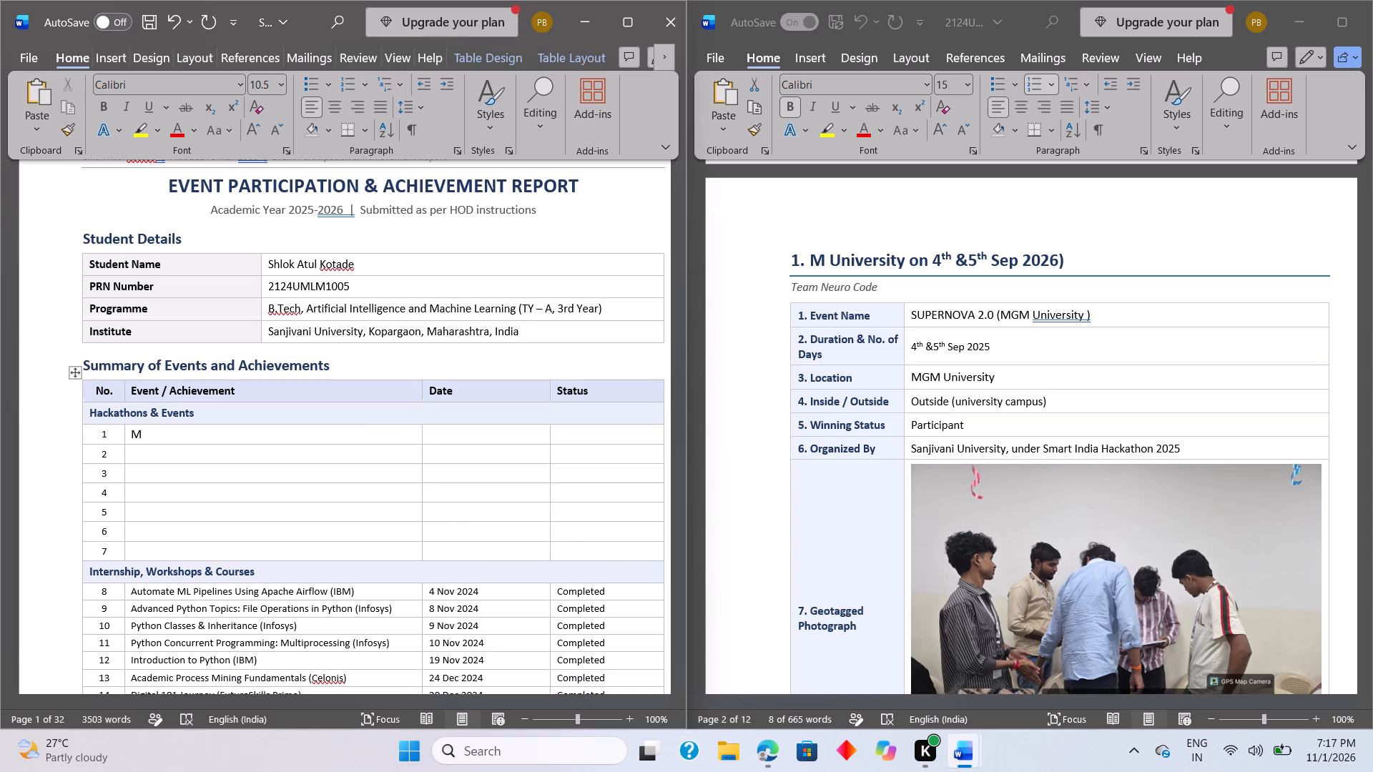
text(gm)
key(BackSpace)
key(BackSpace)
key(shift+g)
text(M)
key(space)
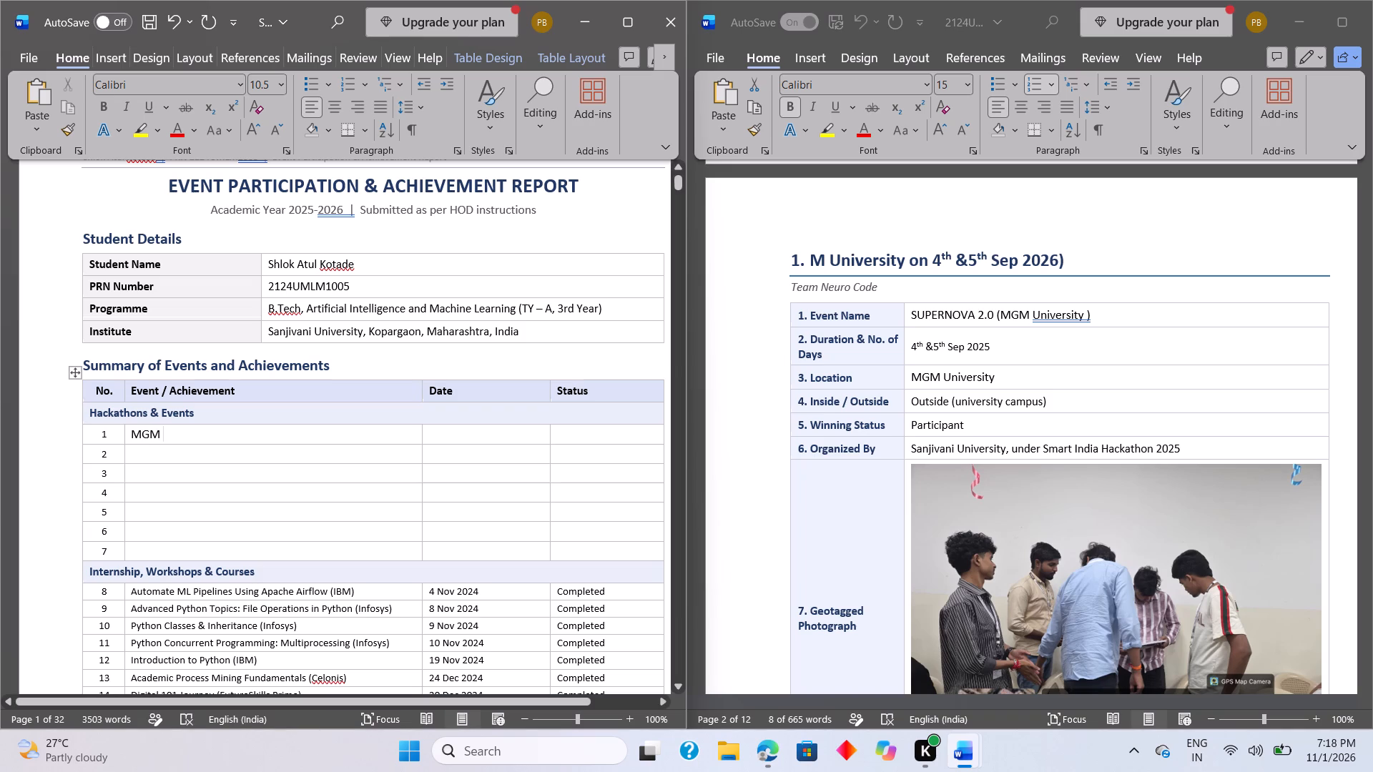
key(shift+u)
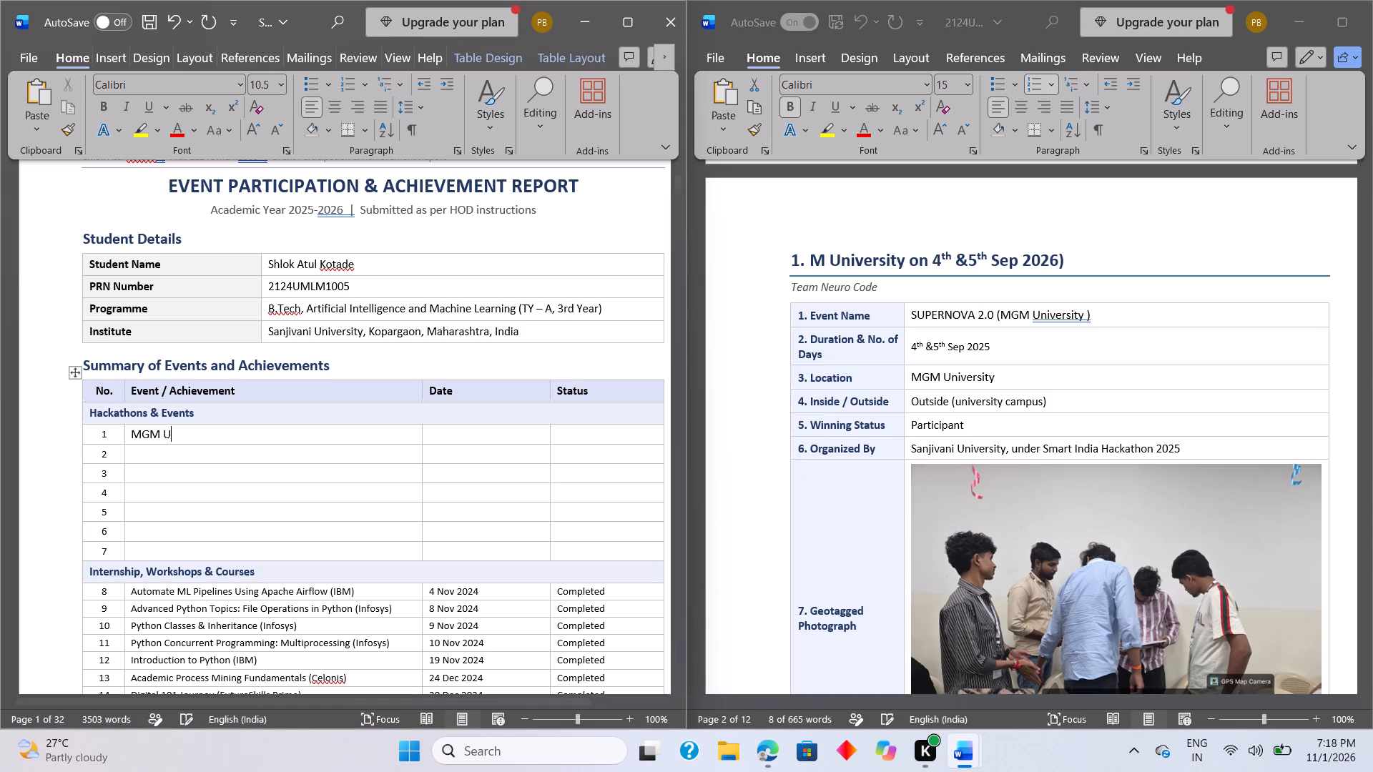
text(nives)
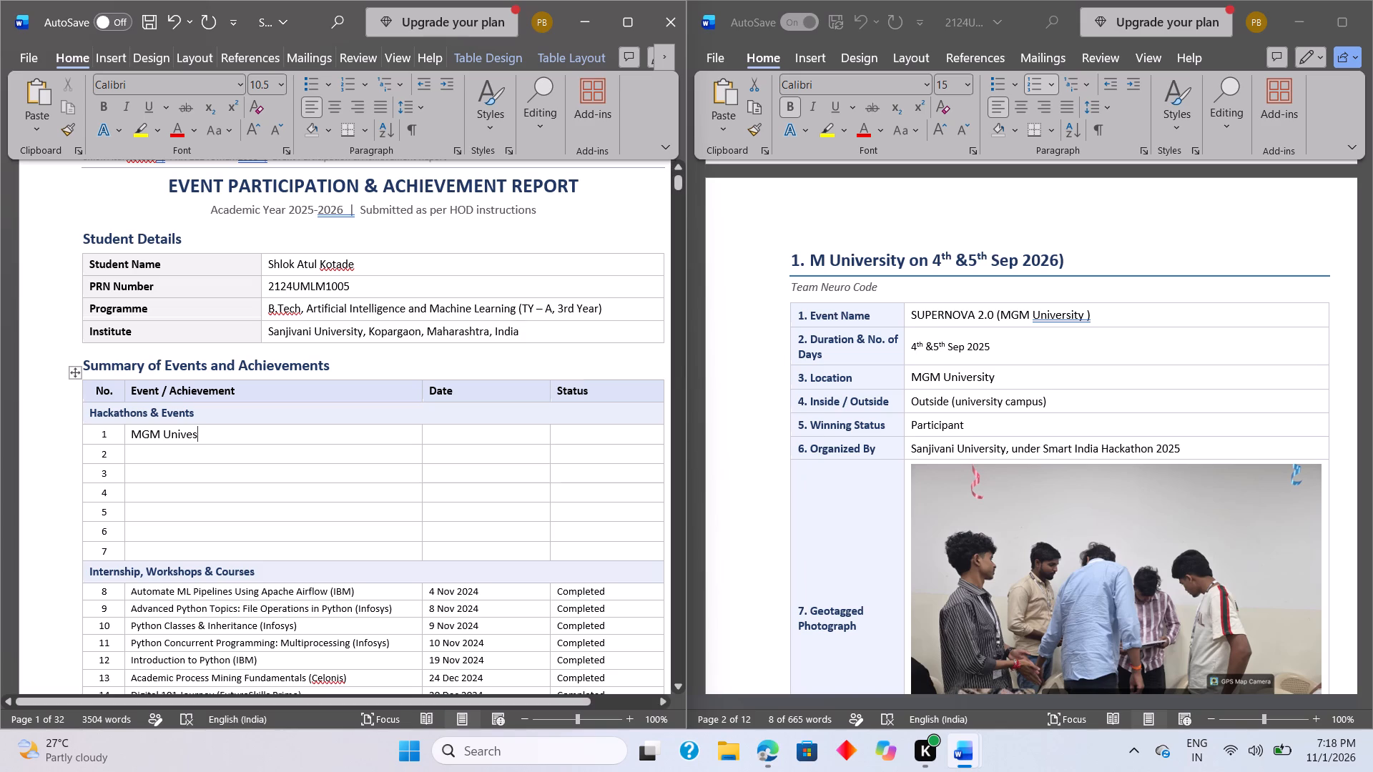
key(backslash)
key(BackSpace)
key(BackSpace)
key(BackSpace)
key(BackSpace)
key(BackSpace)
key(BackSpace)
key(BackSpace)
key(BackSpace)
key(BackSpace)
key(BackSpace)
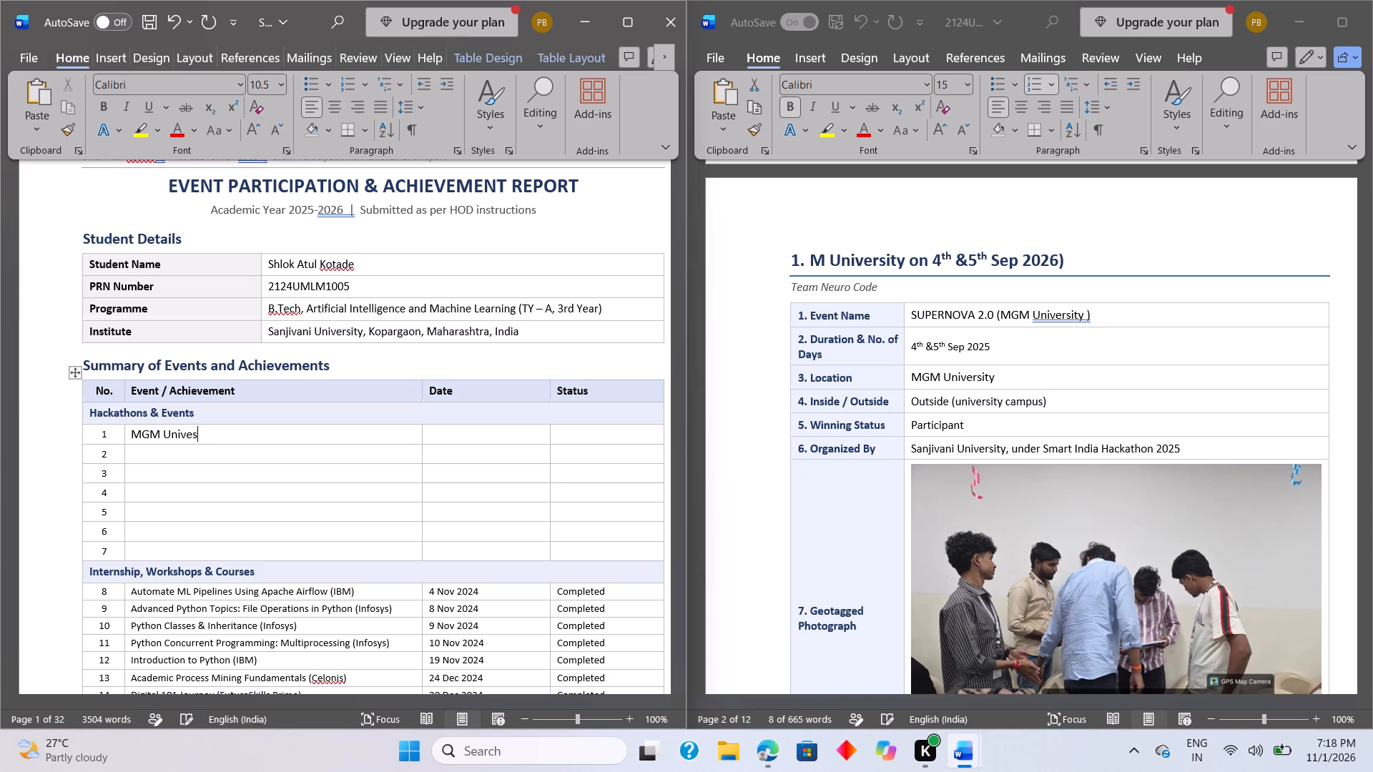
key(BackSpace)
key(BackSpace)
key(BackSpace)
Move the event name "SUPERNOVA 2.0 (MGM University )" from the certificate document's details table into the Event / Achievement cell of row 1.
scroll(837, 219, down, 1)
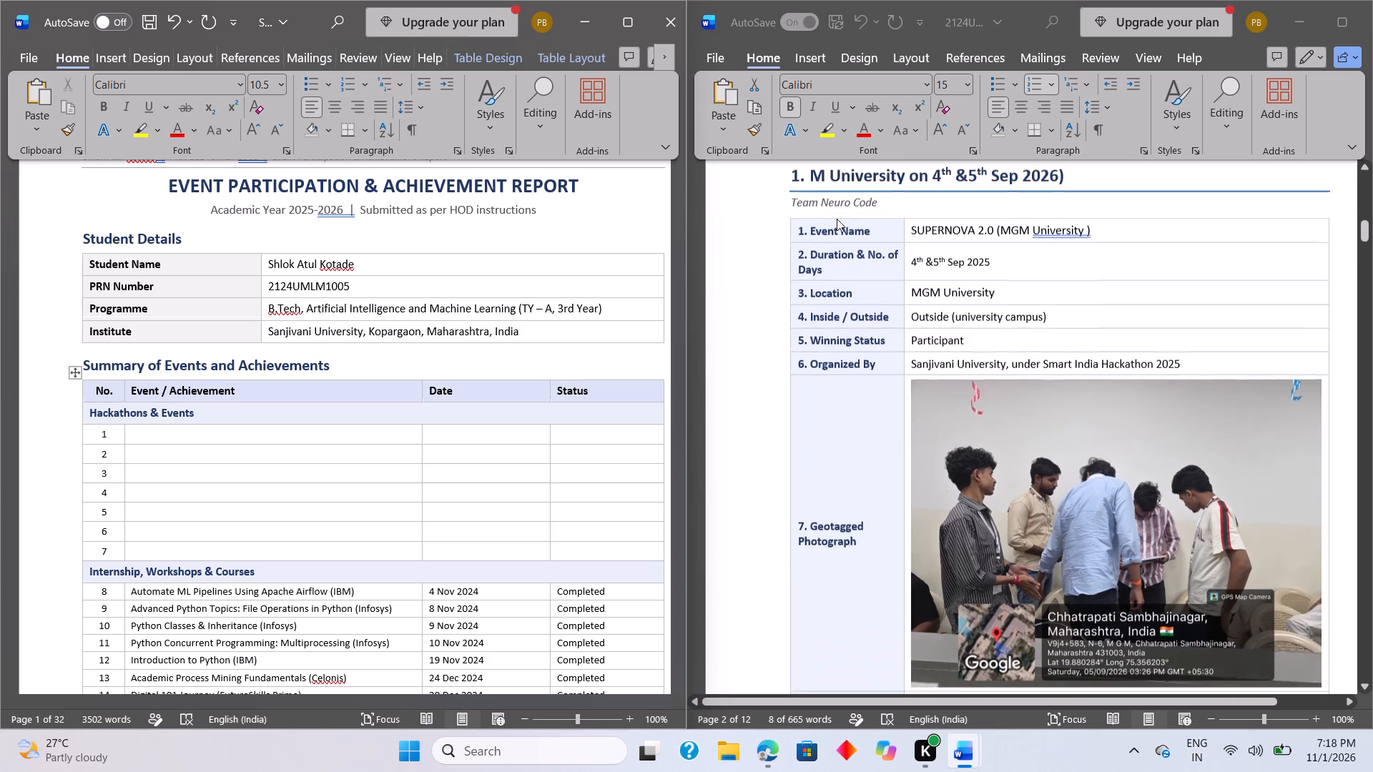
scroll(837, 219, down, 1)
scroll(837, 219, up, 1)
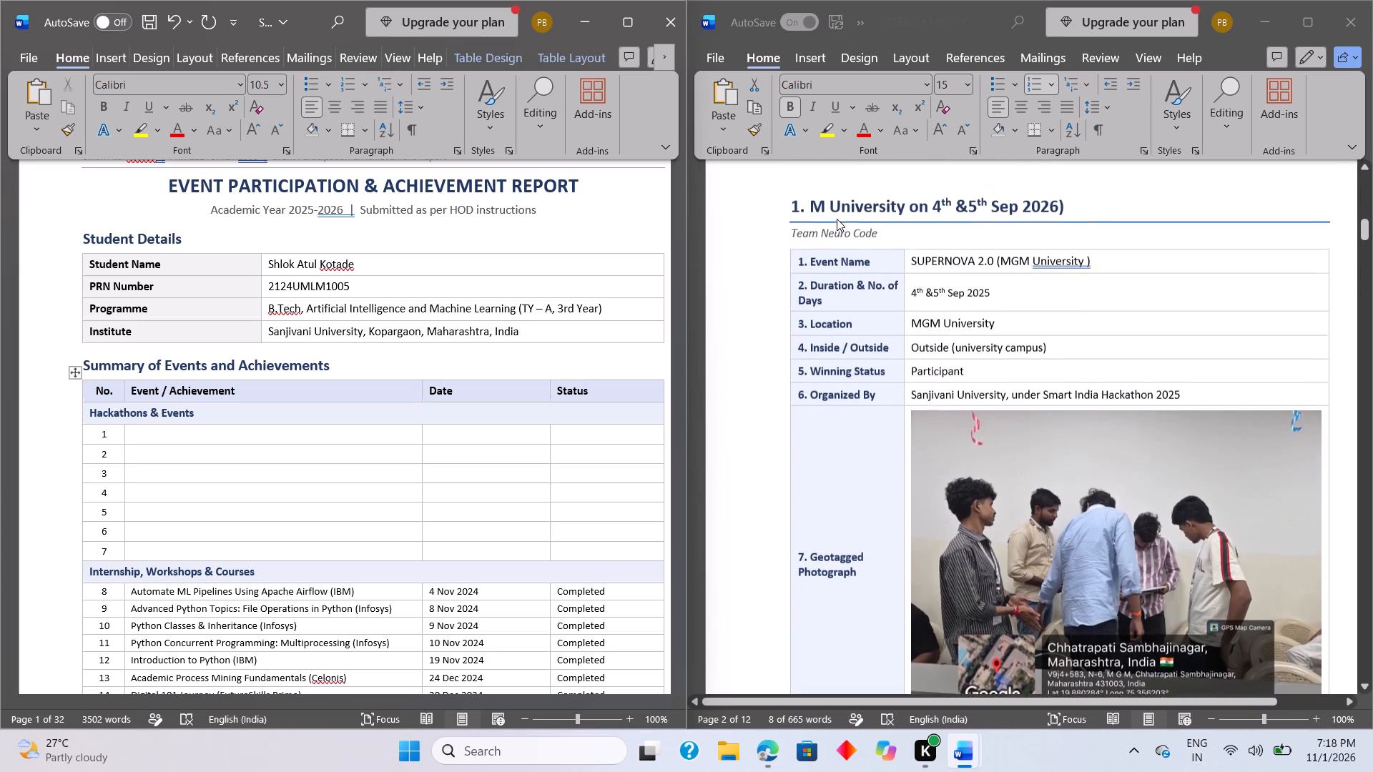
scroll(485, 453, down, 1)
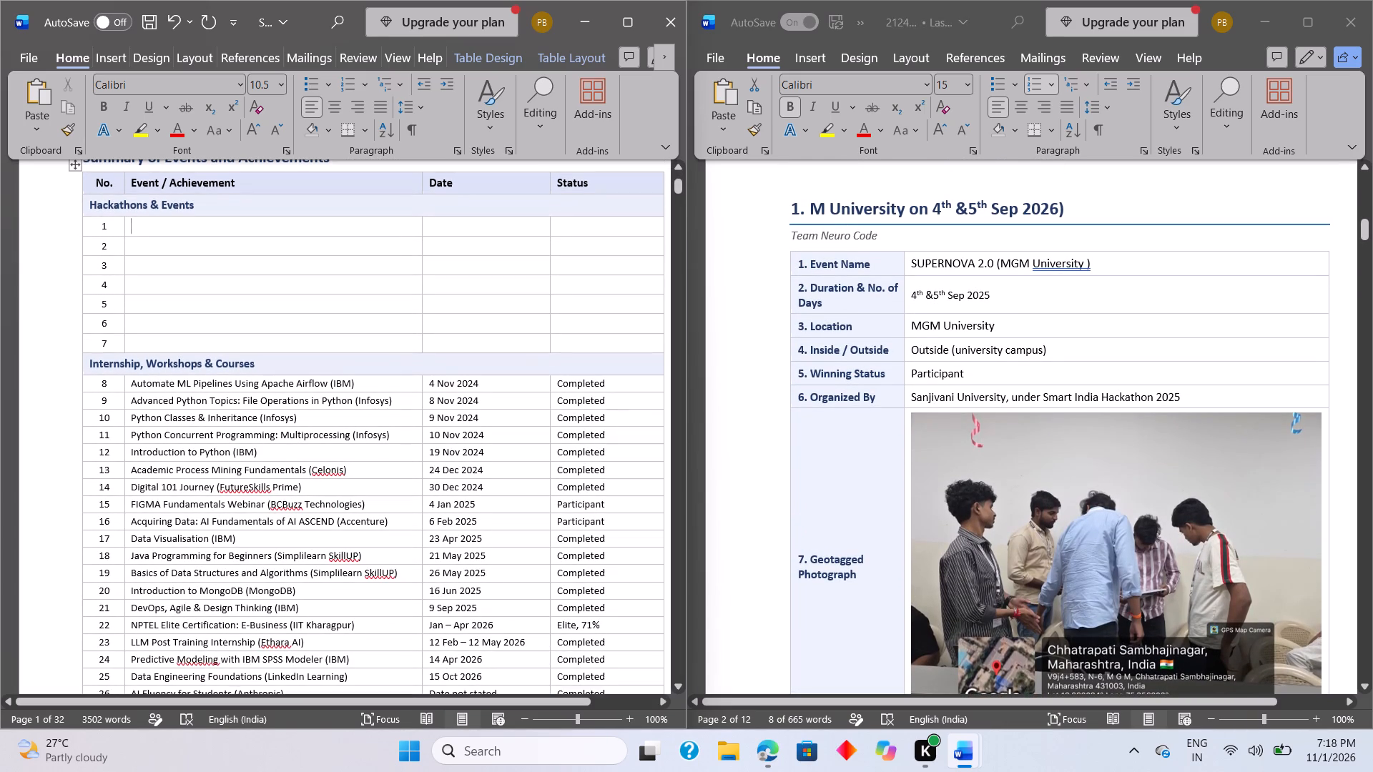
scroll(473, 411, up, 1)
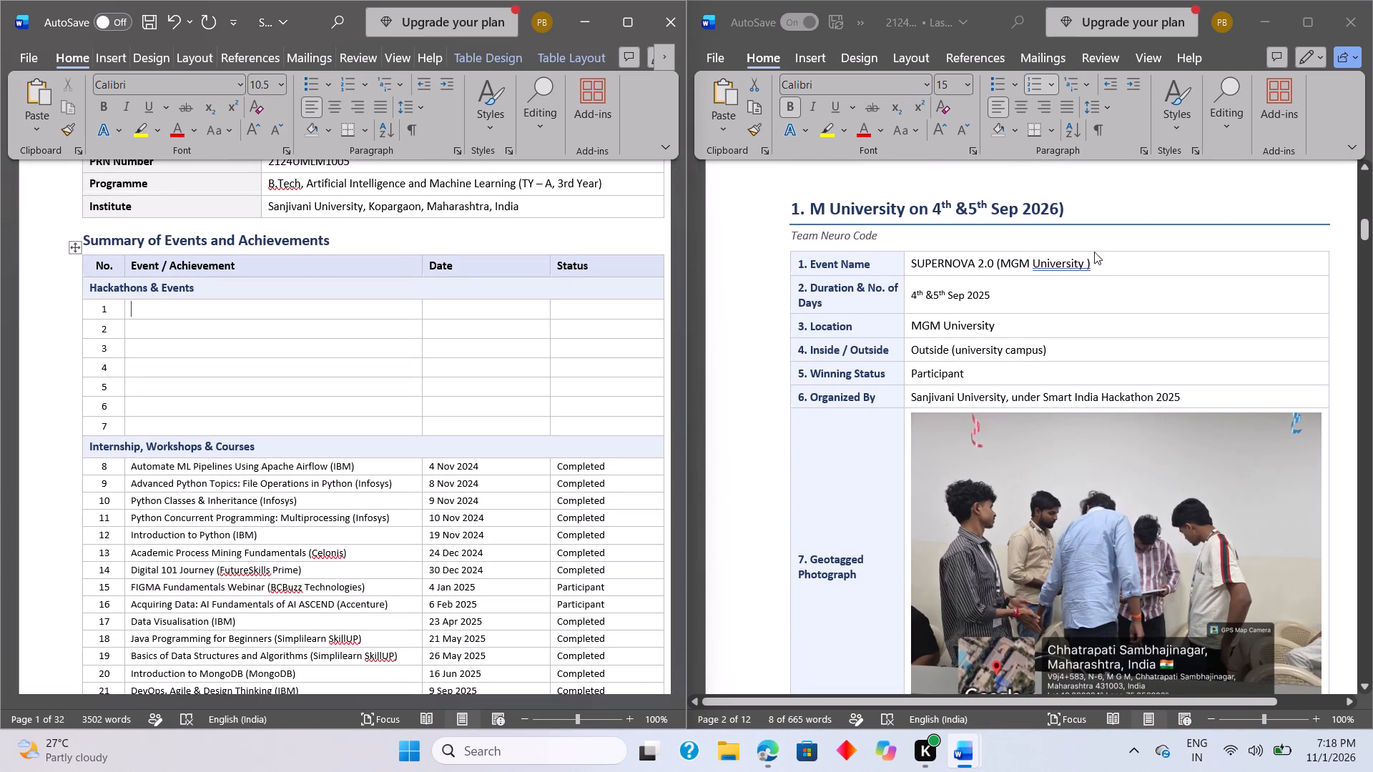
drag(1102, 259, 914, 264)
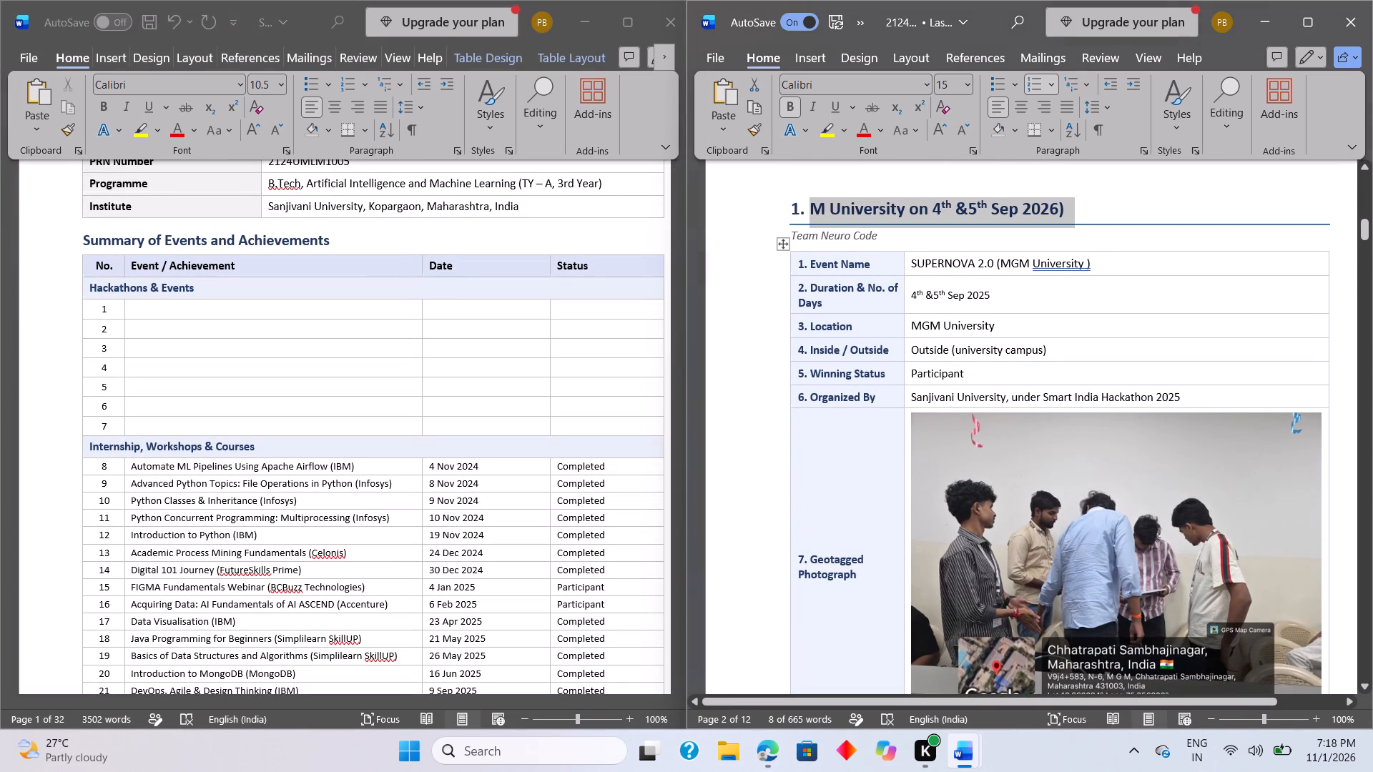
drag(914, 264, 912, 263)
drag(912, 263, 1091, 270)
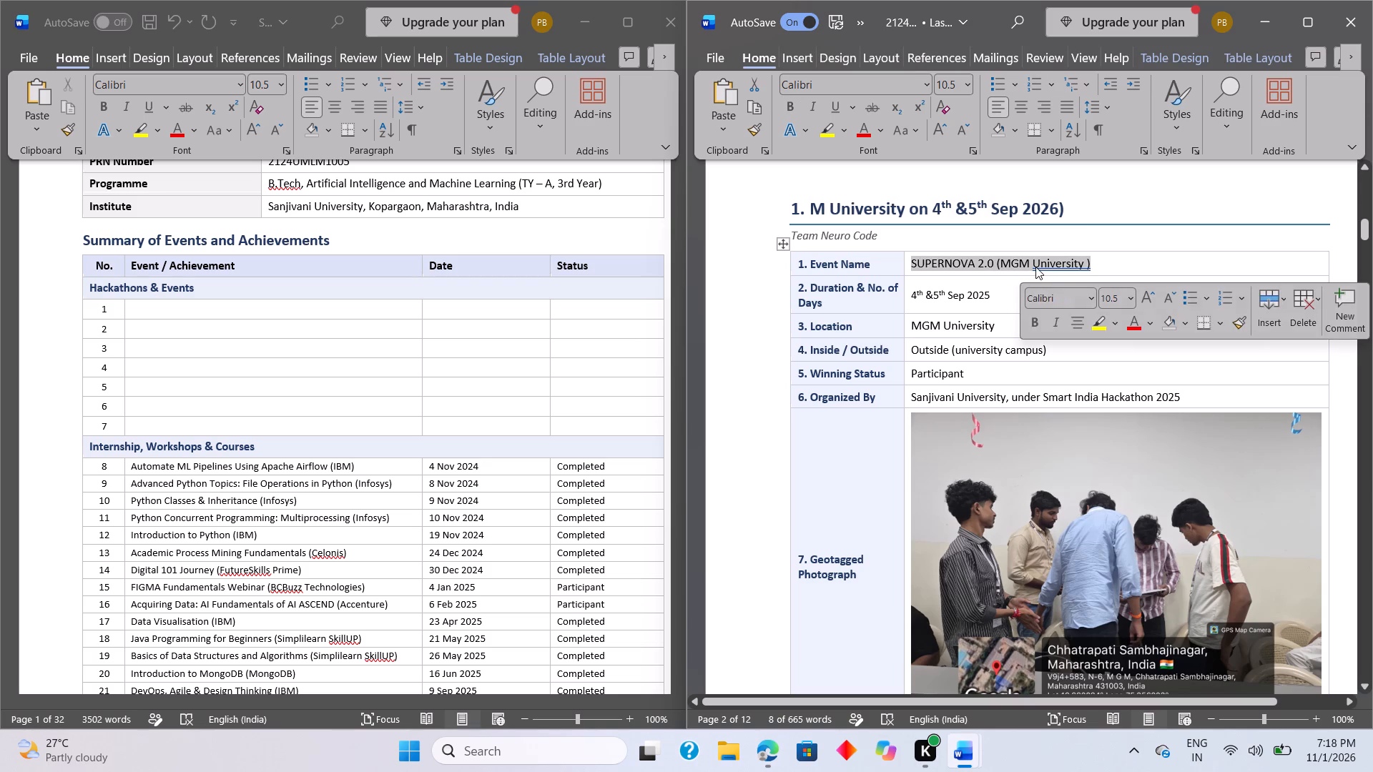
drag(1035, 267, 386, 308)
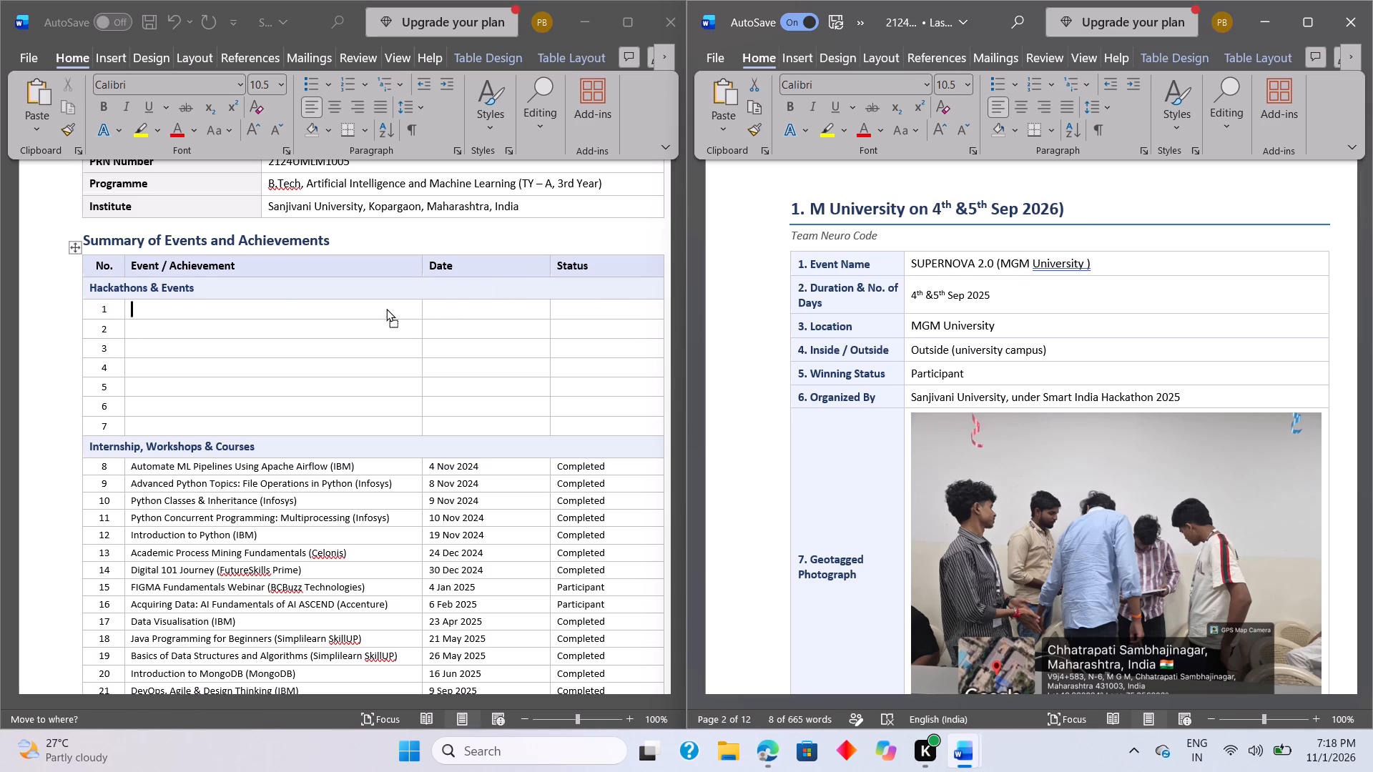
drag(386, 308, 385, 307)
click(247, 338)
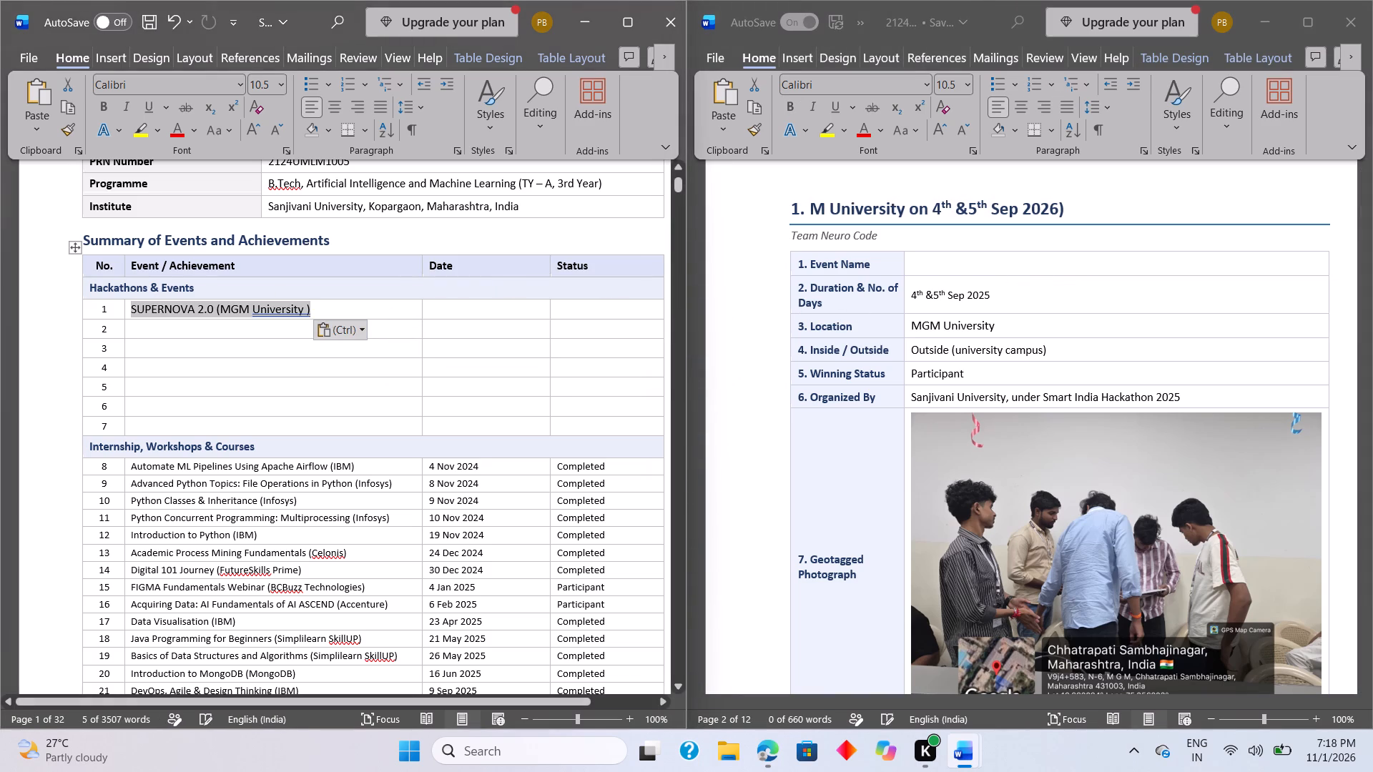
Enter the date "4th & 5TH Sep 2025" for the SUPERNOVA 2.0 event in the summary table.
click(466, 306)
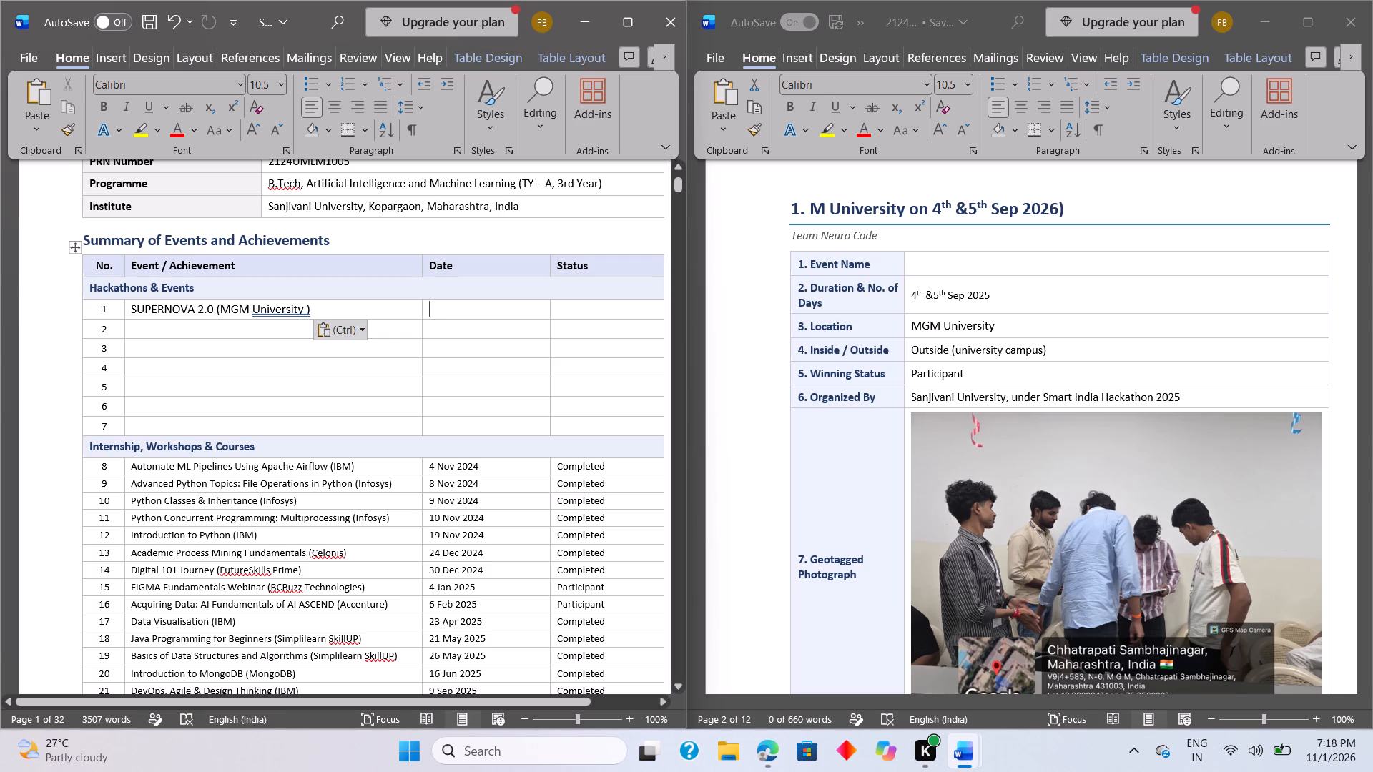
text(4th)
key(space)
text(&)
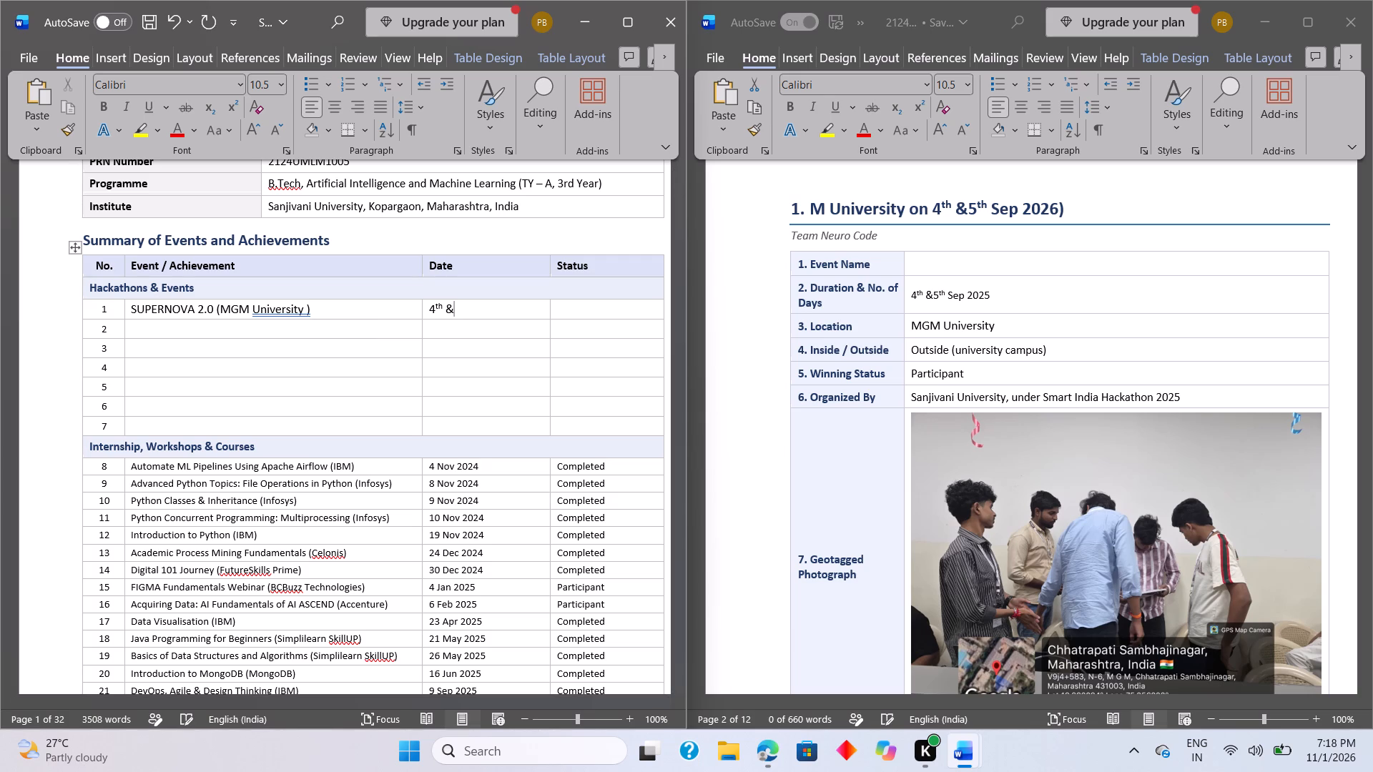
key(space)
key(5)
text(TH)
key(space)
key(shift+s)
text(ep)
key(space)
text(2025)
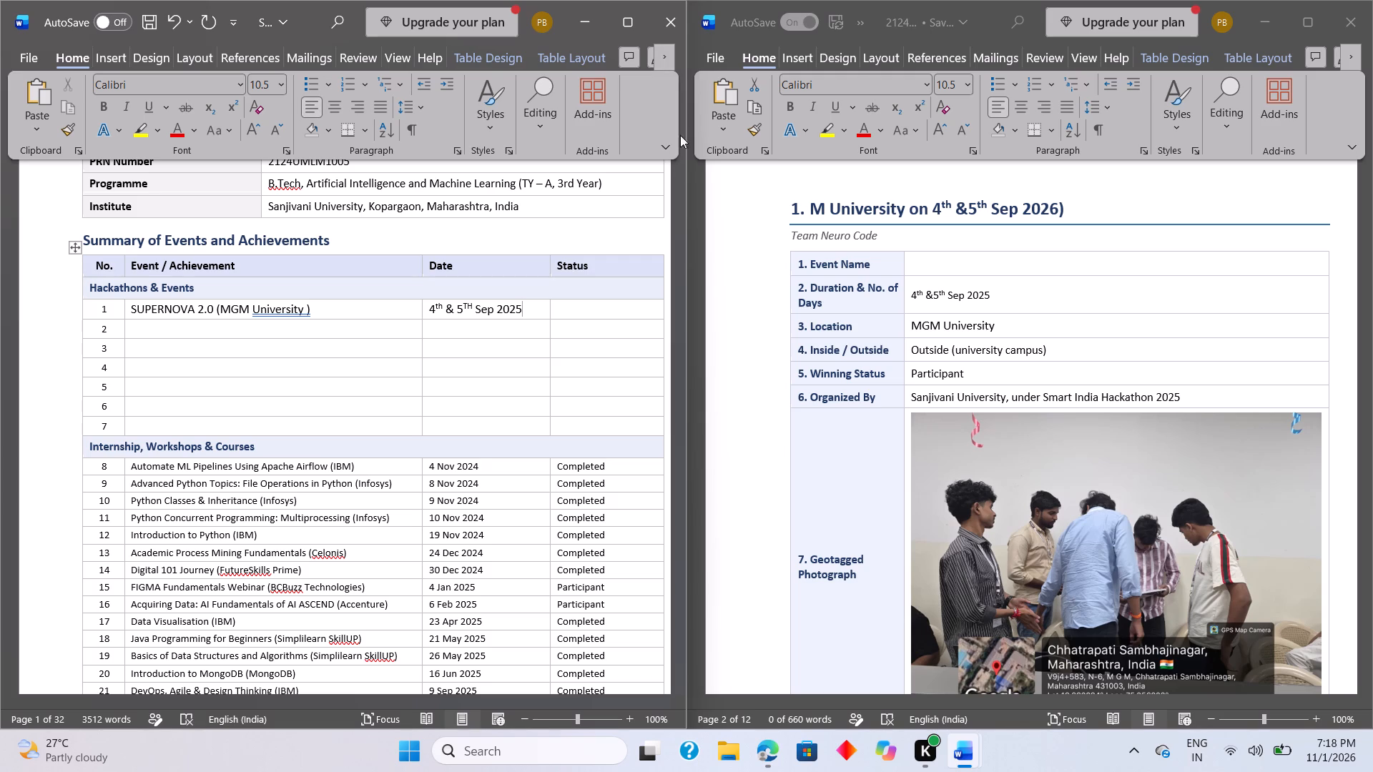
Enter "Praticipent" as the status of the SUPERNOVA 2.0 event in the summary table.
click(592, 313)
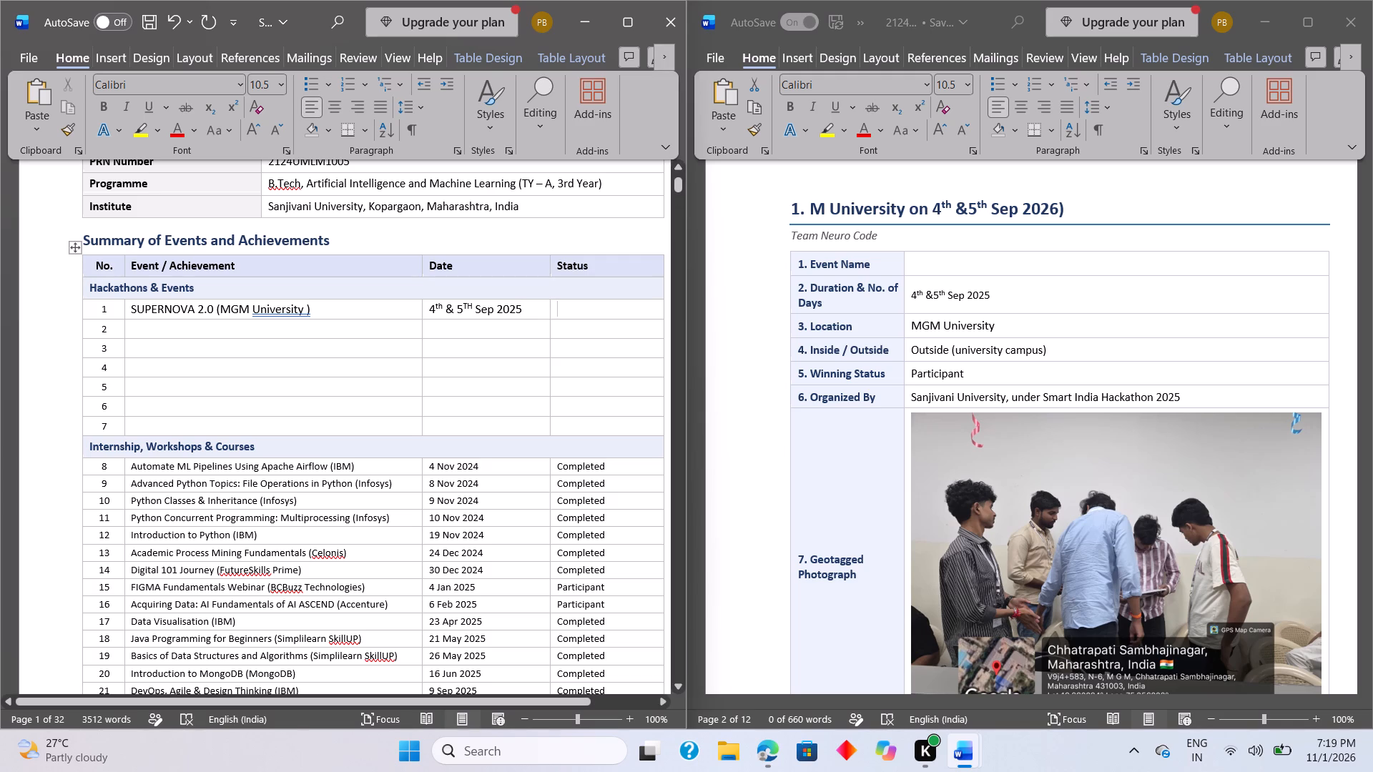
key(shift+p)
text(raticipen)
scroll(493, 244, down, 2)
key(t)
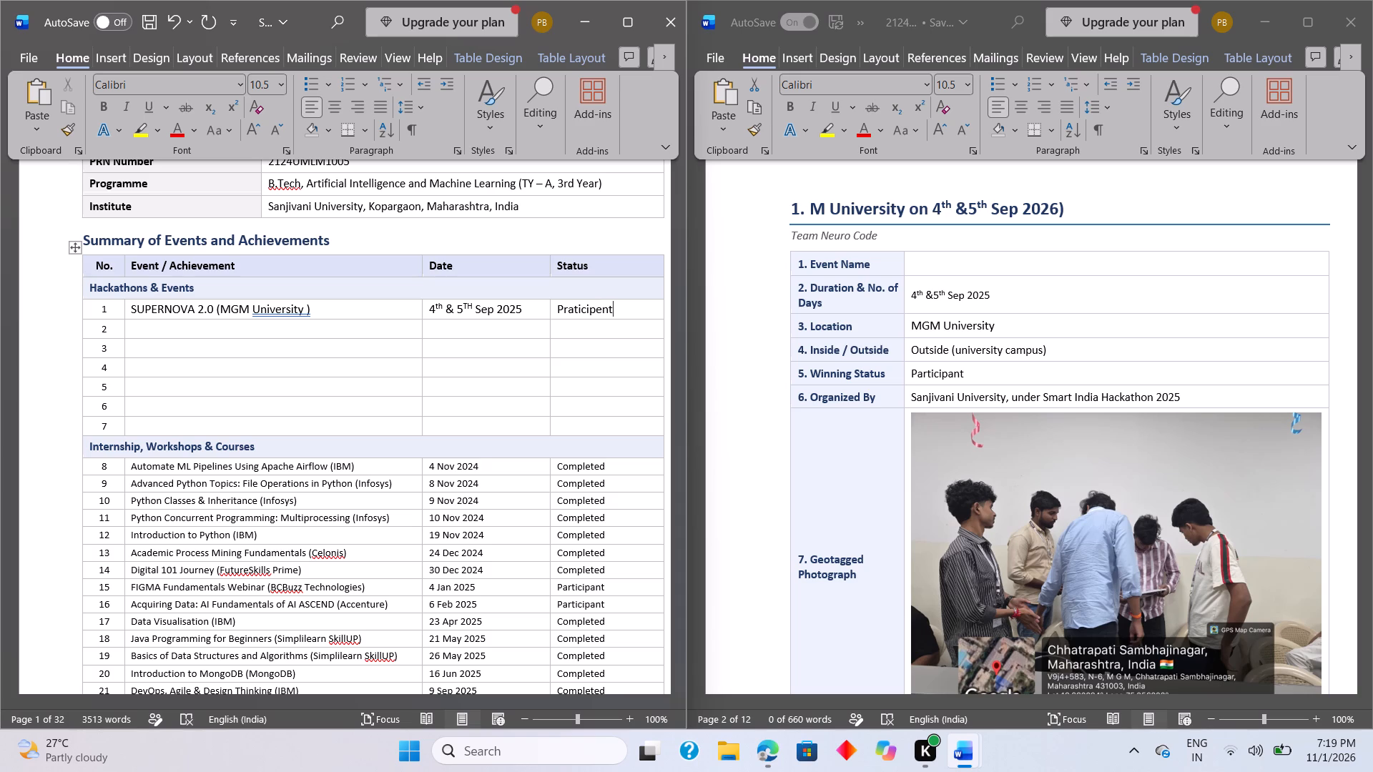
click(213, 337)
Delete the InnoHack 2.0 section's heading, subtitle and event details table, leaving its Certificate heading and image in the report.
scroll(602, 396, down, 1)
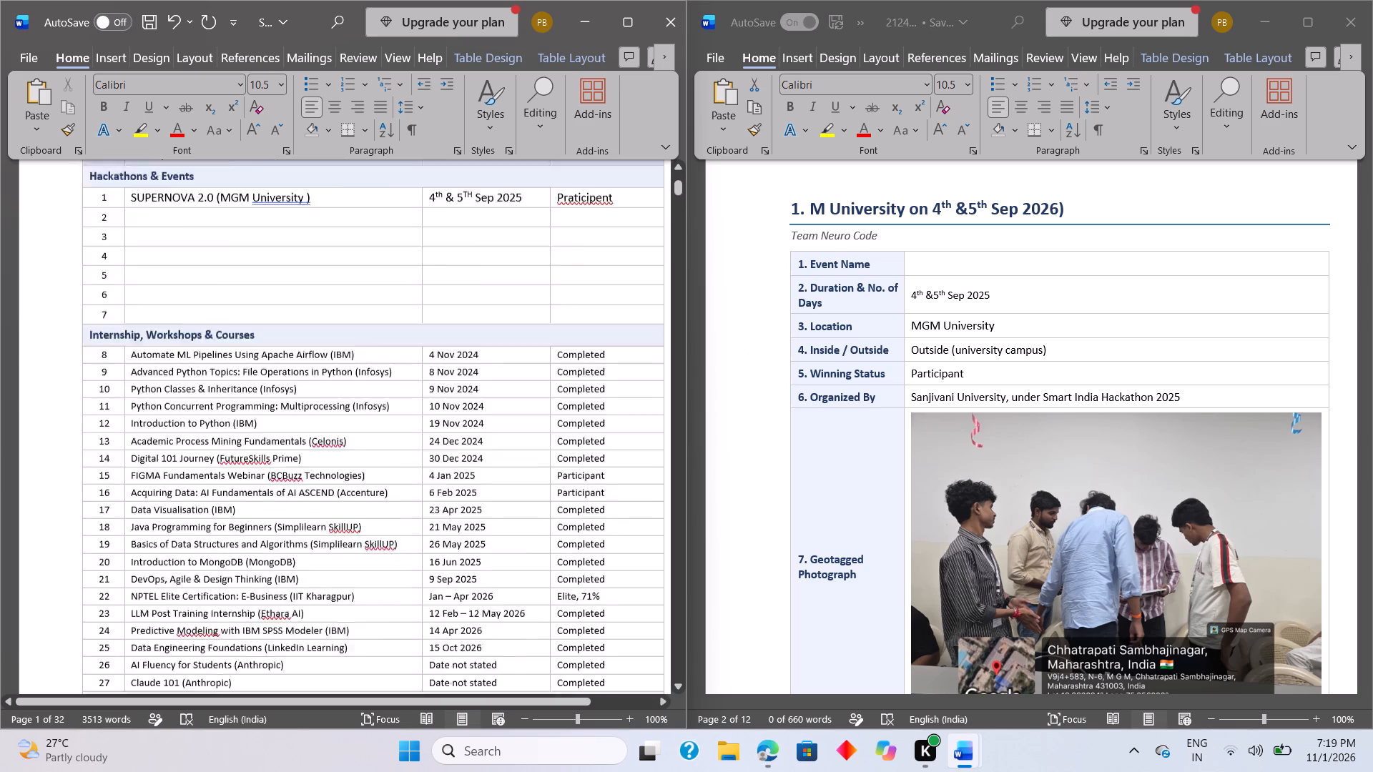
scroll(602, 396, down, 5)
scroll(602, 396, up, 1)
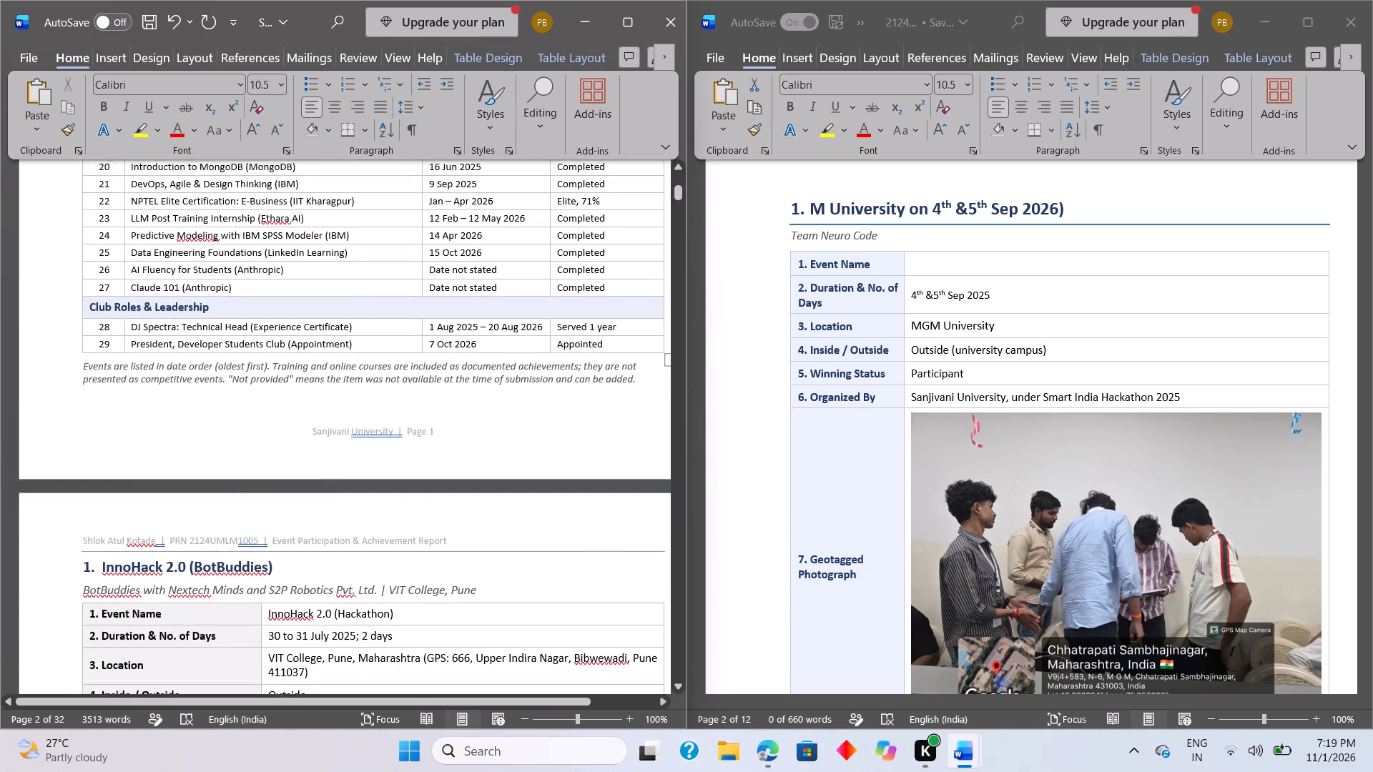
scroll(602, 396, down, 3)
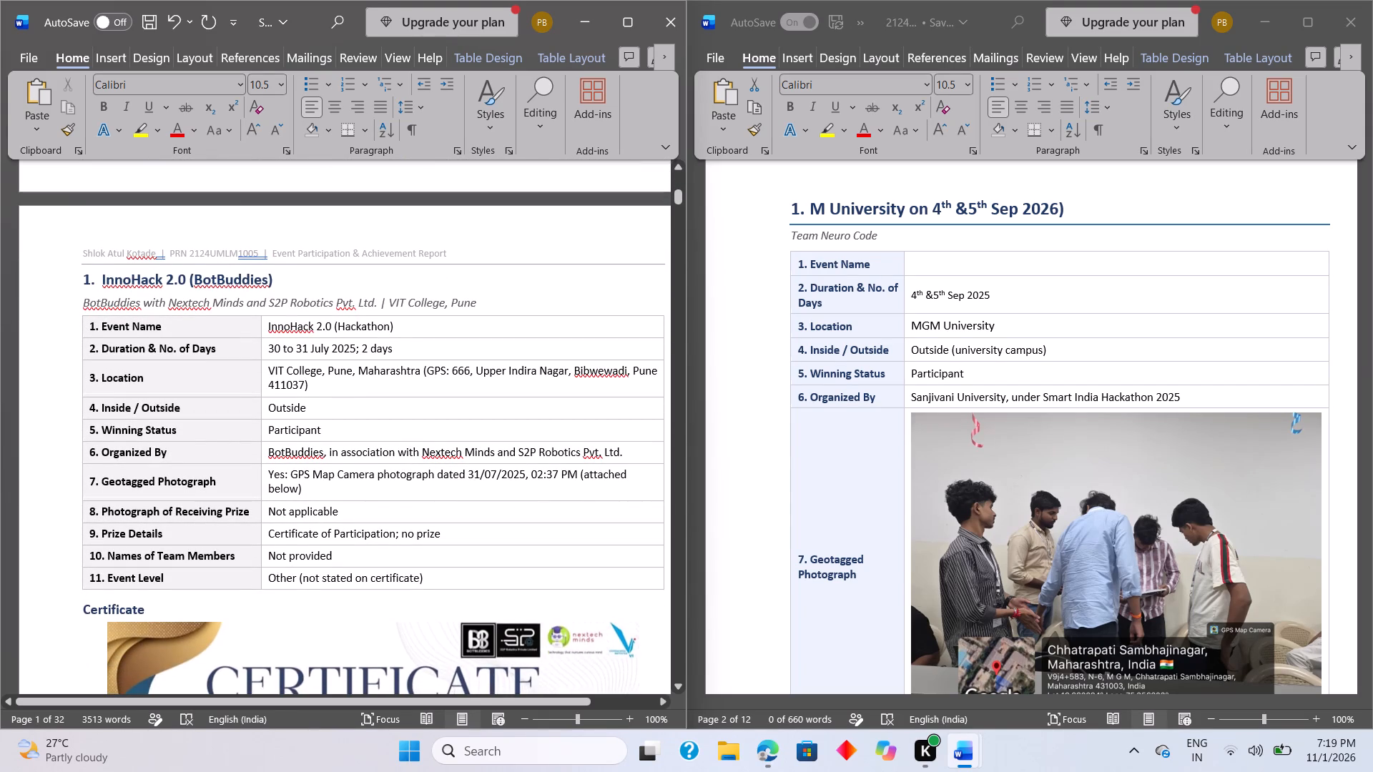
drag(65, 244, 235, 701)
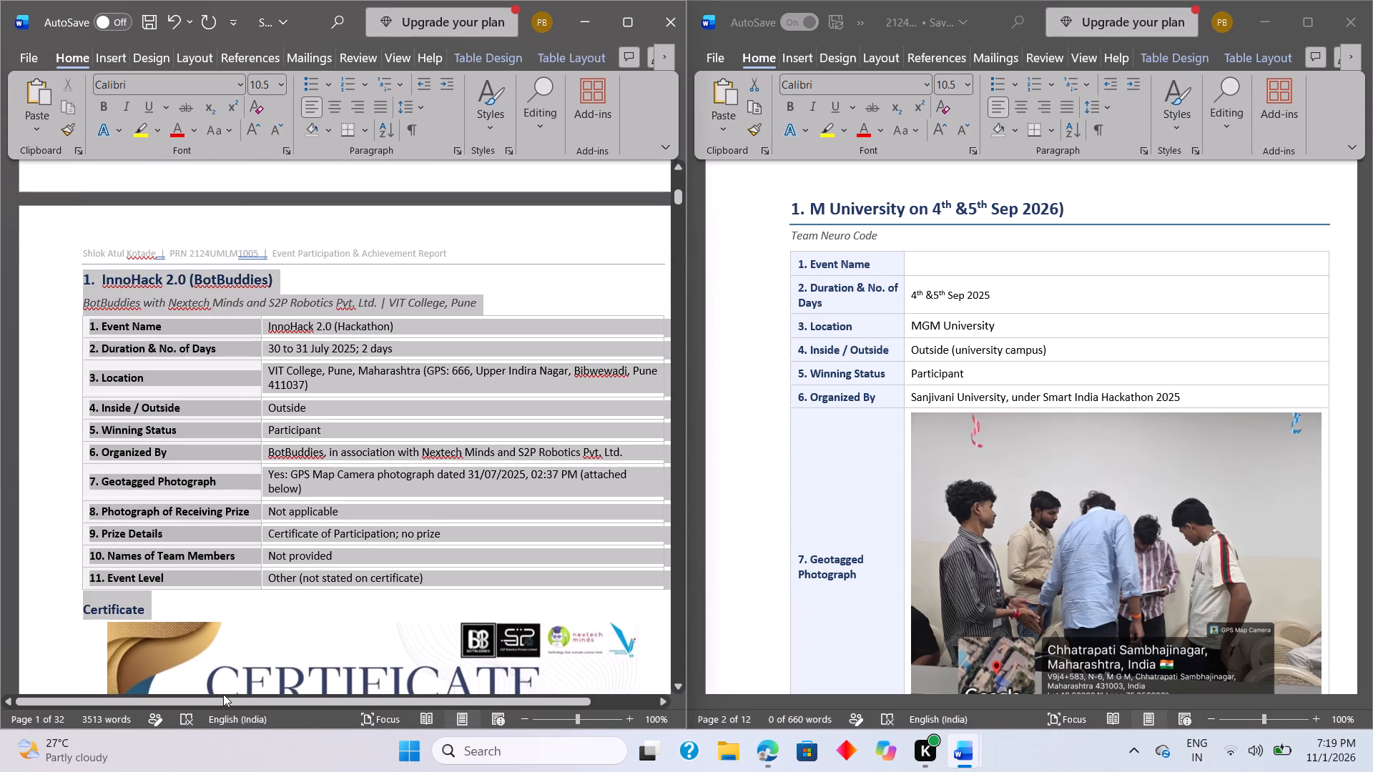
drag(235, 701, 374, 666)
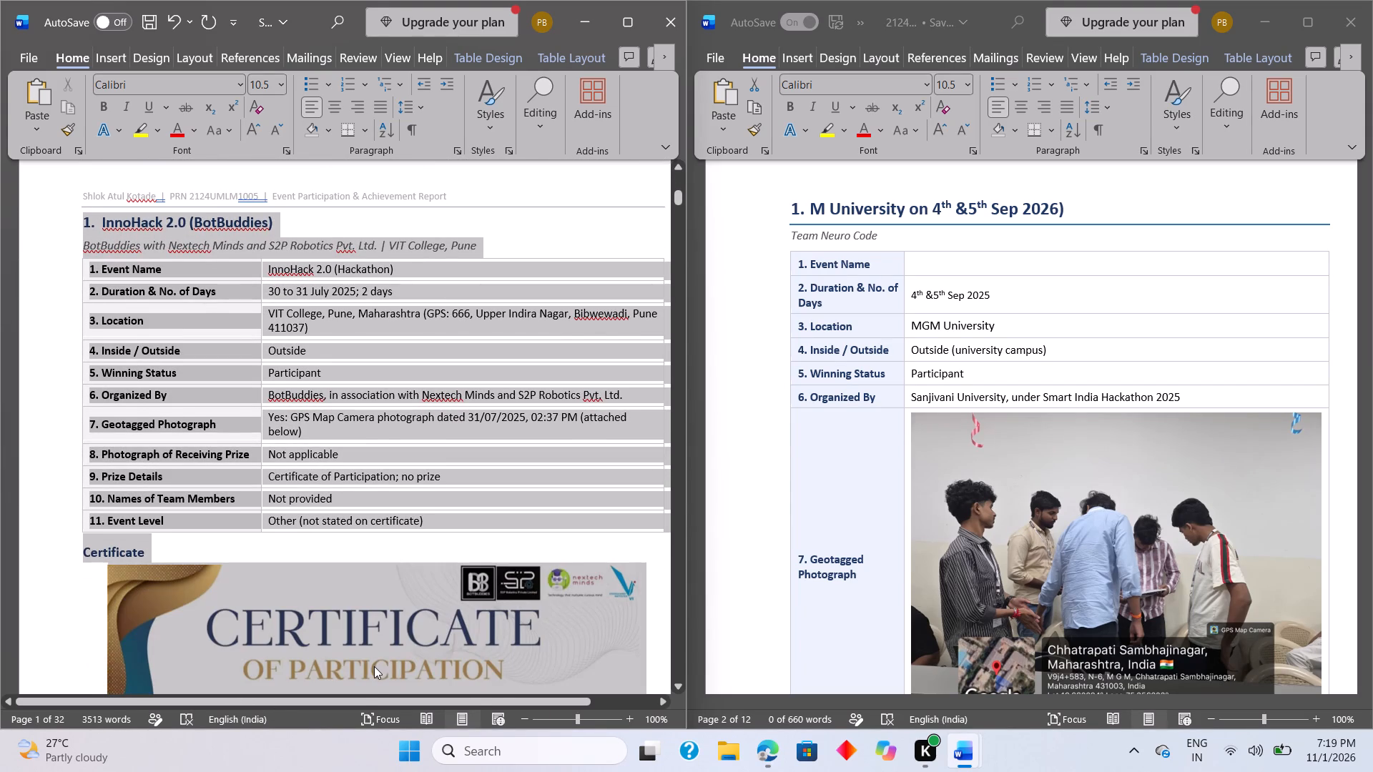
drag(374, 666, 330, 771)
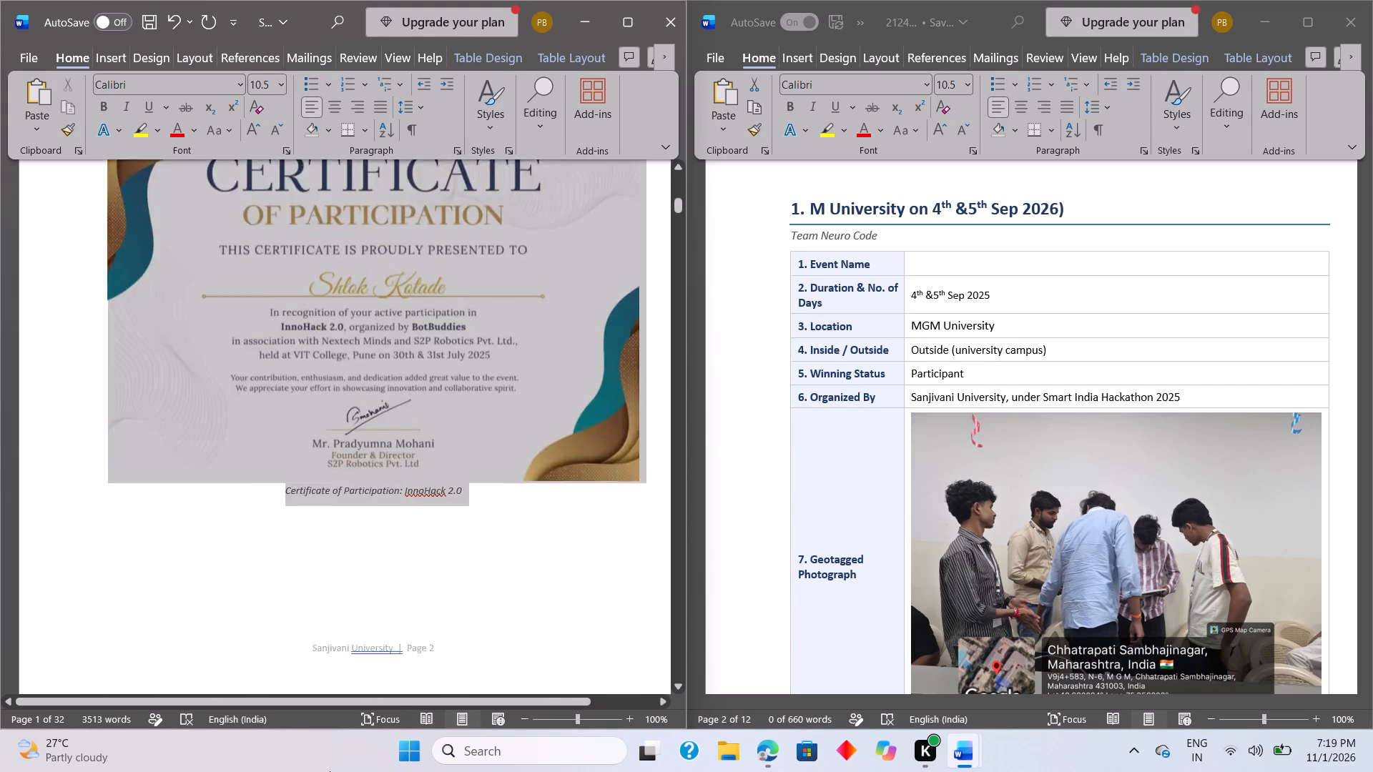
drag(330, 771, 415, 358)
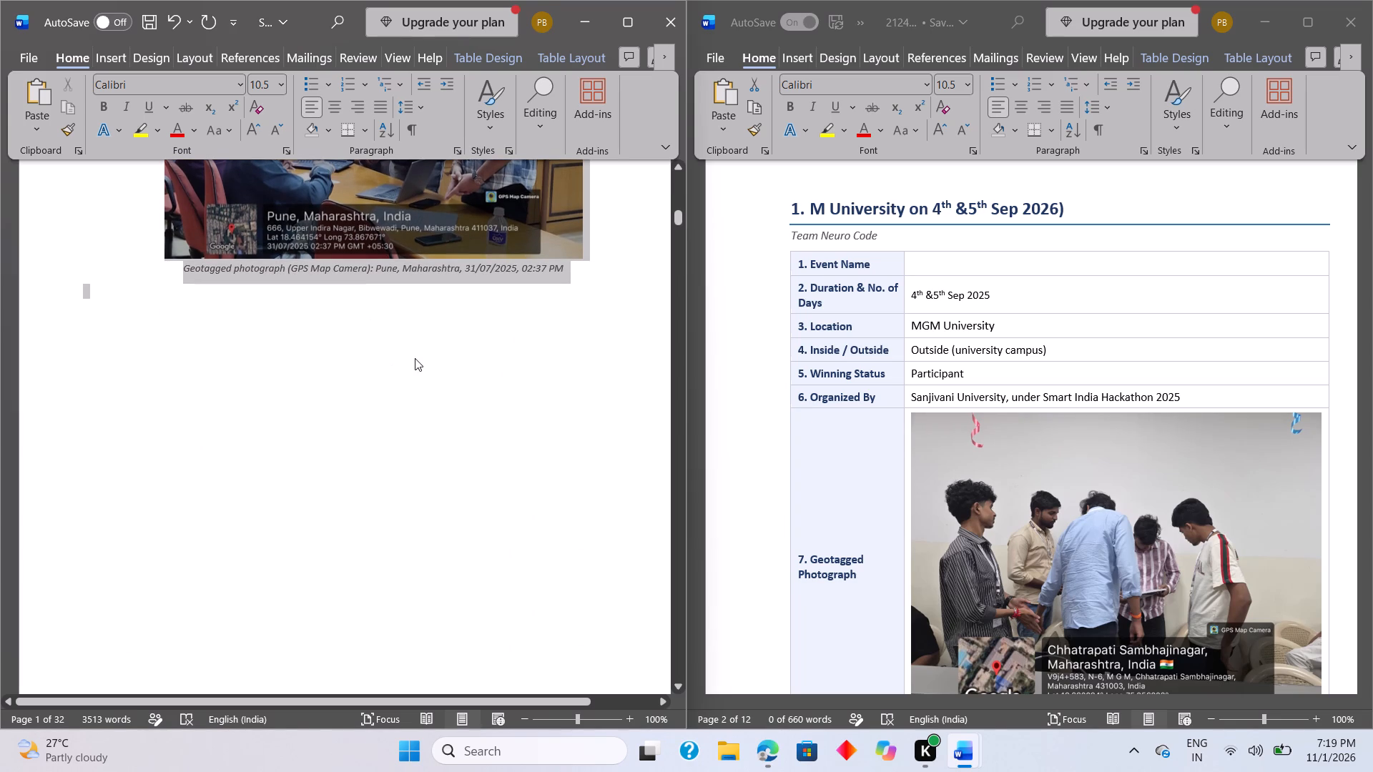
drag(415, 358, 459, 353)
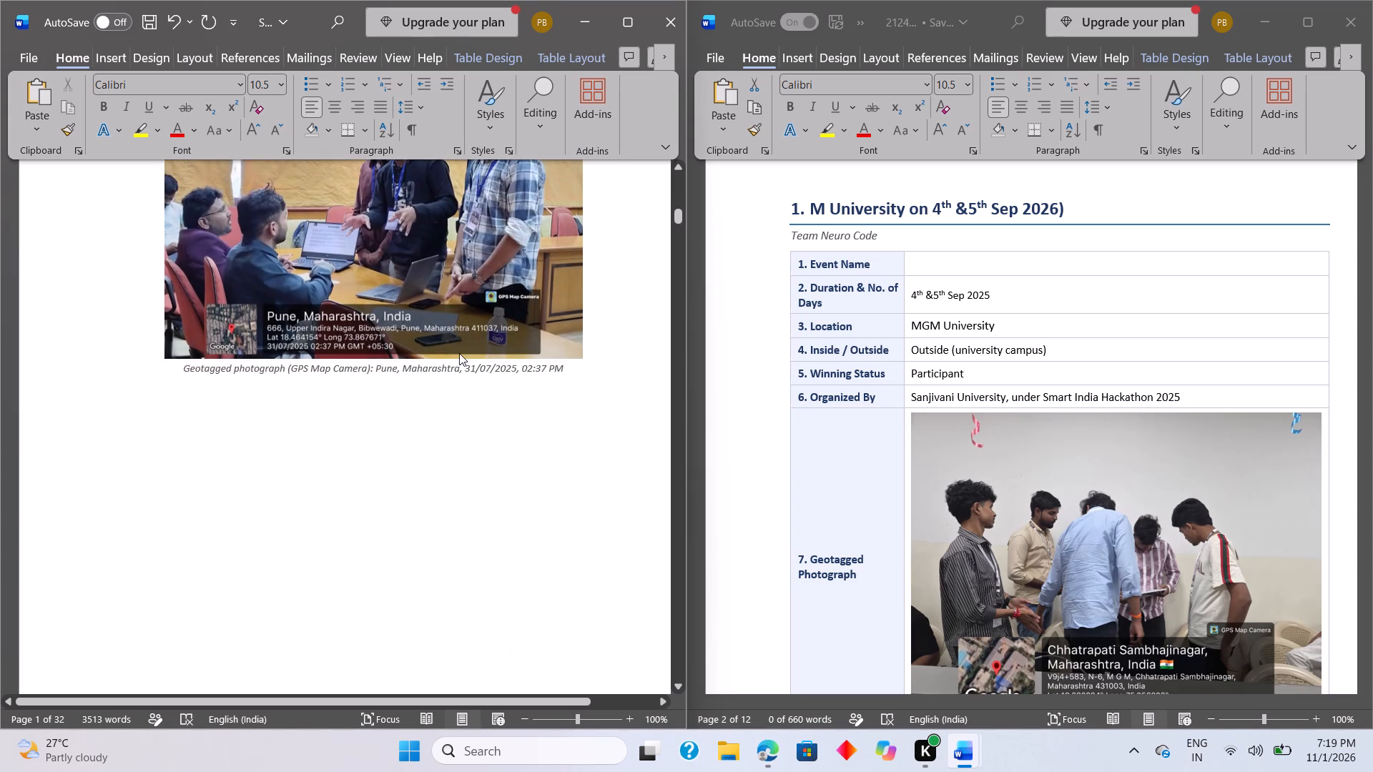
drag(459, 353, 335, 722)
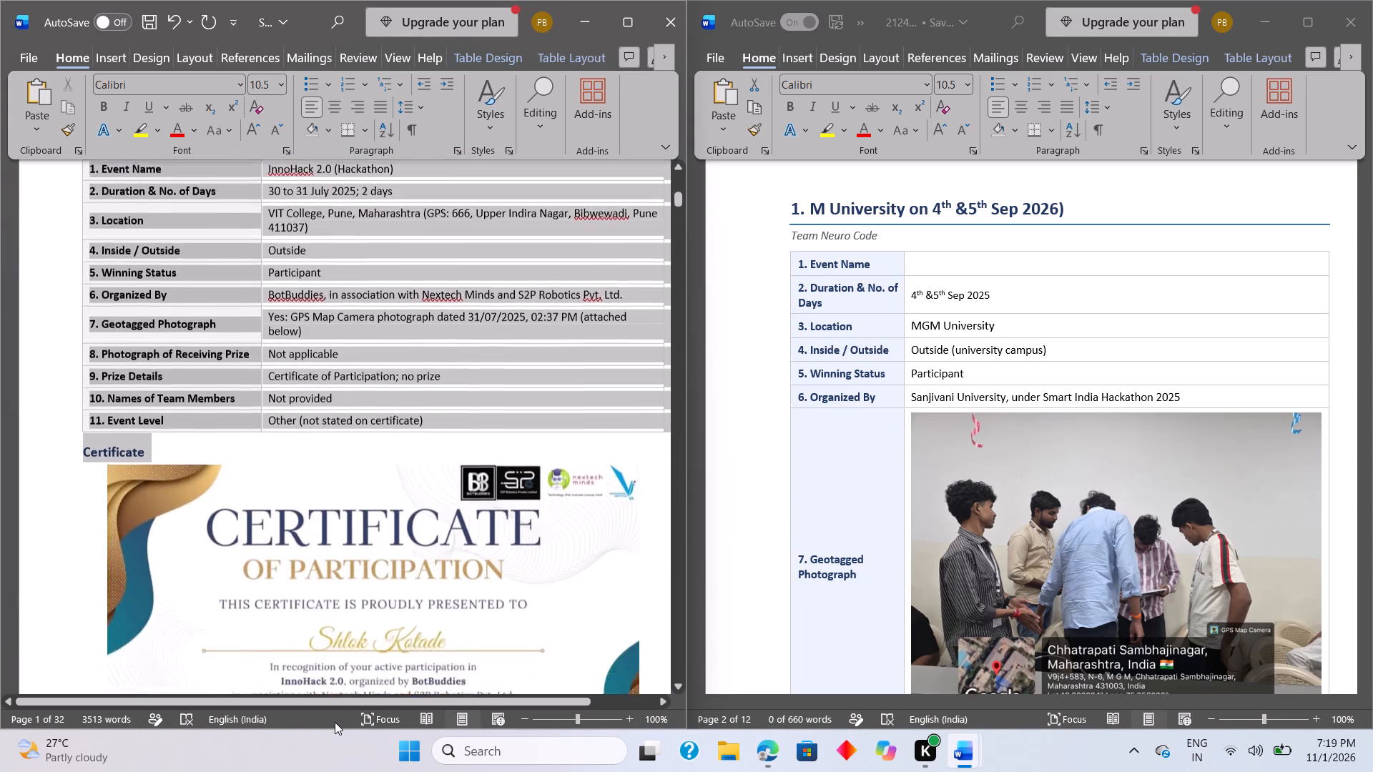
drag(335, 722, 384, 494)
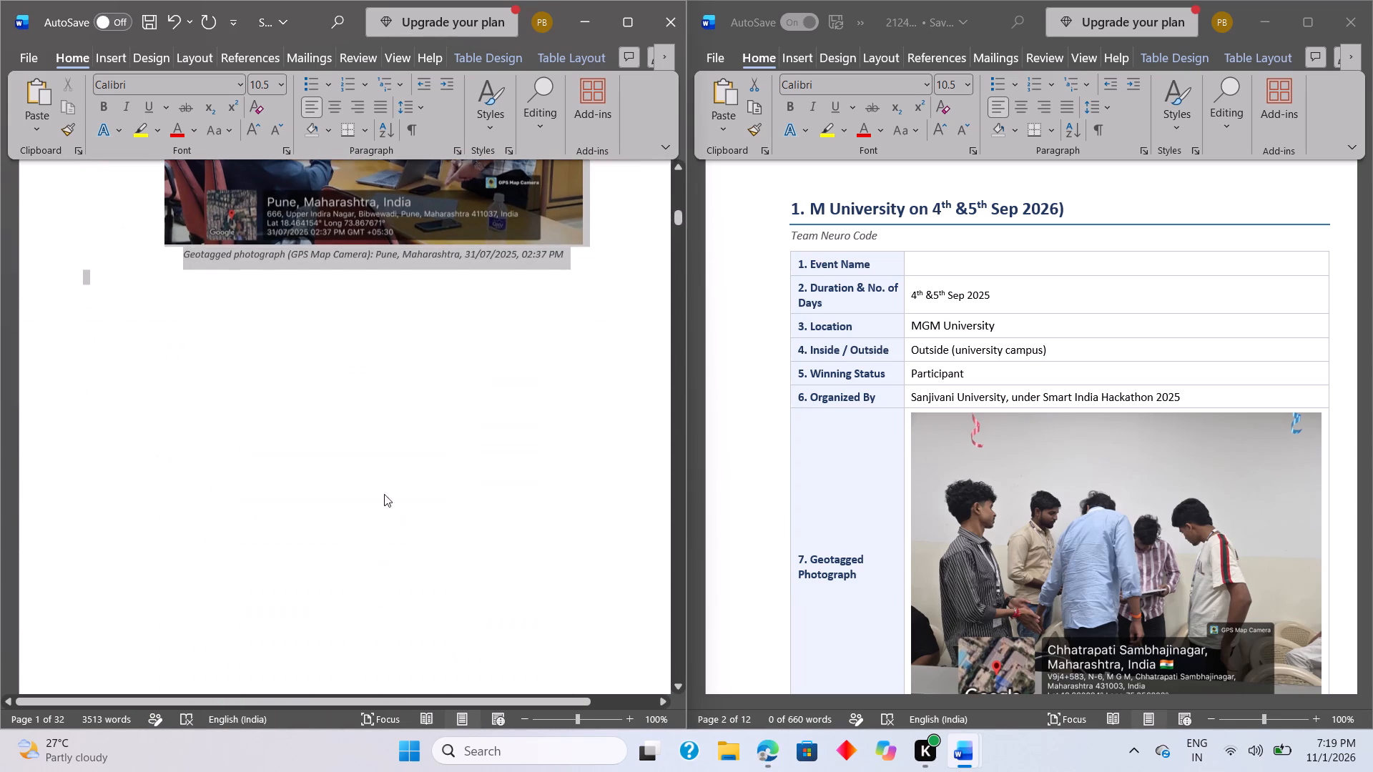
drag(384, 494, 364, 153)
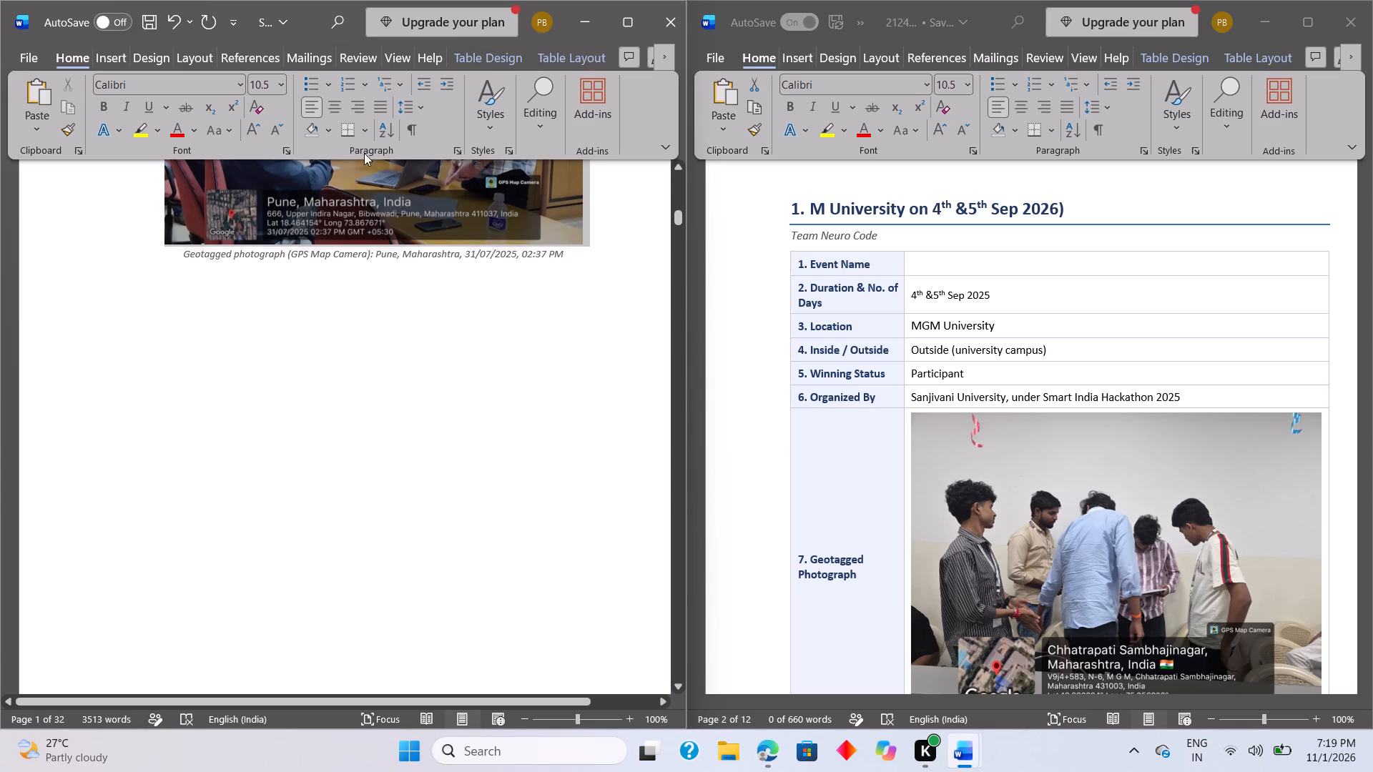
drag(364, 153, 210, 721)
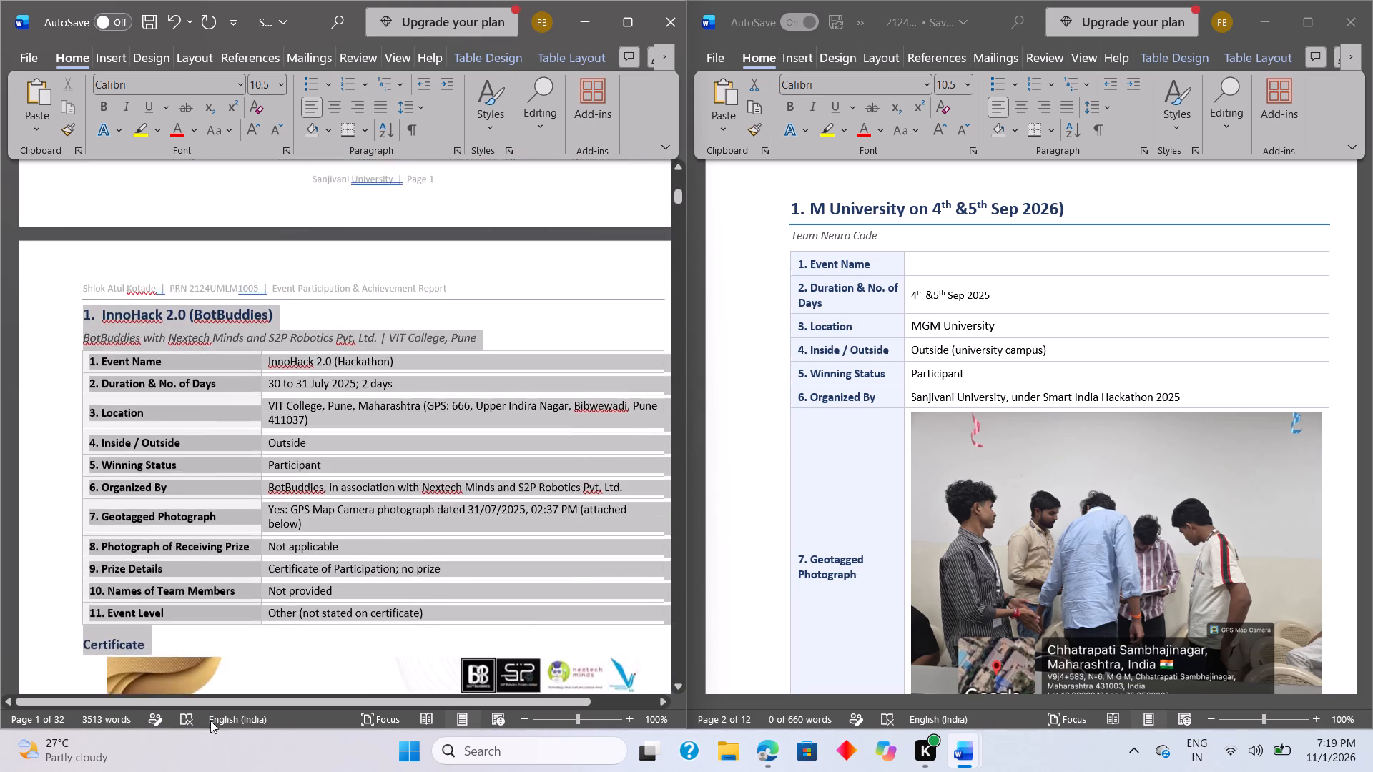
drag(210, 721, 446, 423)
key(Delete)
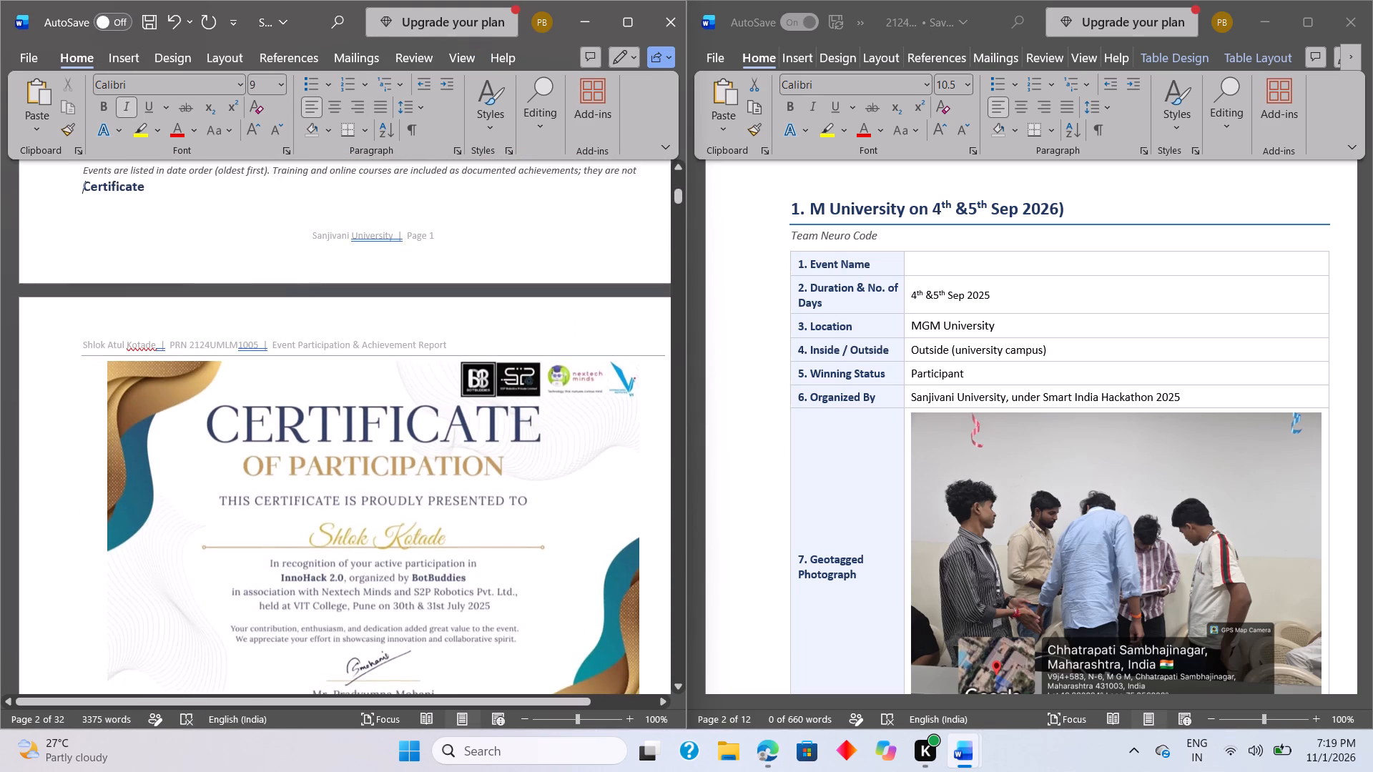
Move the whole SUPERNOVA event details table, from Event Name to Supporting Document, out of the certificate document to just above the report's Certificate heading.
scroll(446, 423, up, 1)
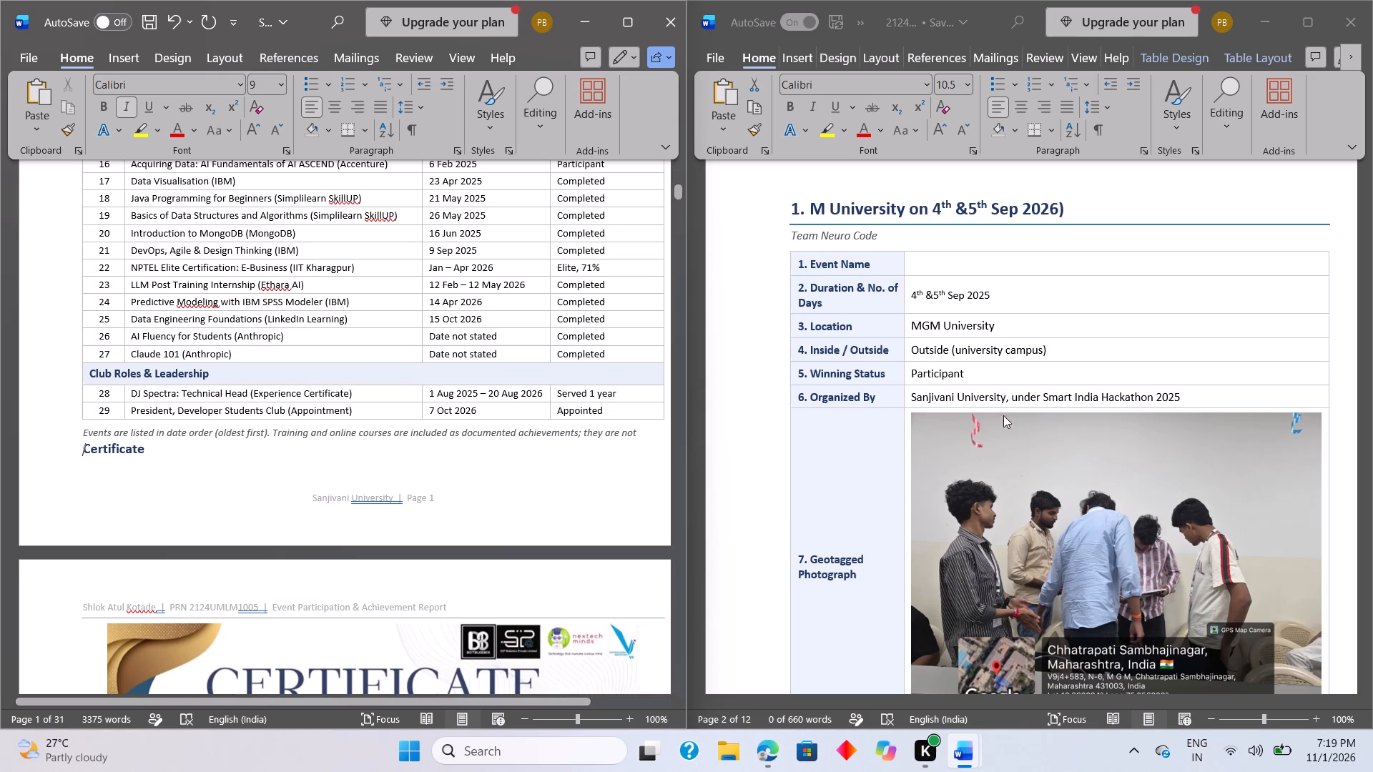
scroll(960, 248, down, 1)
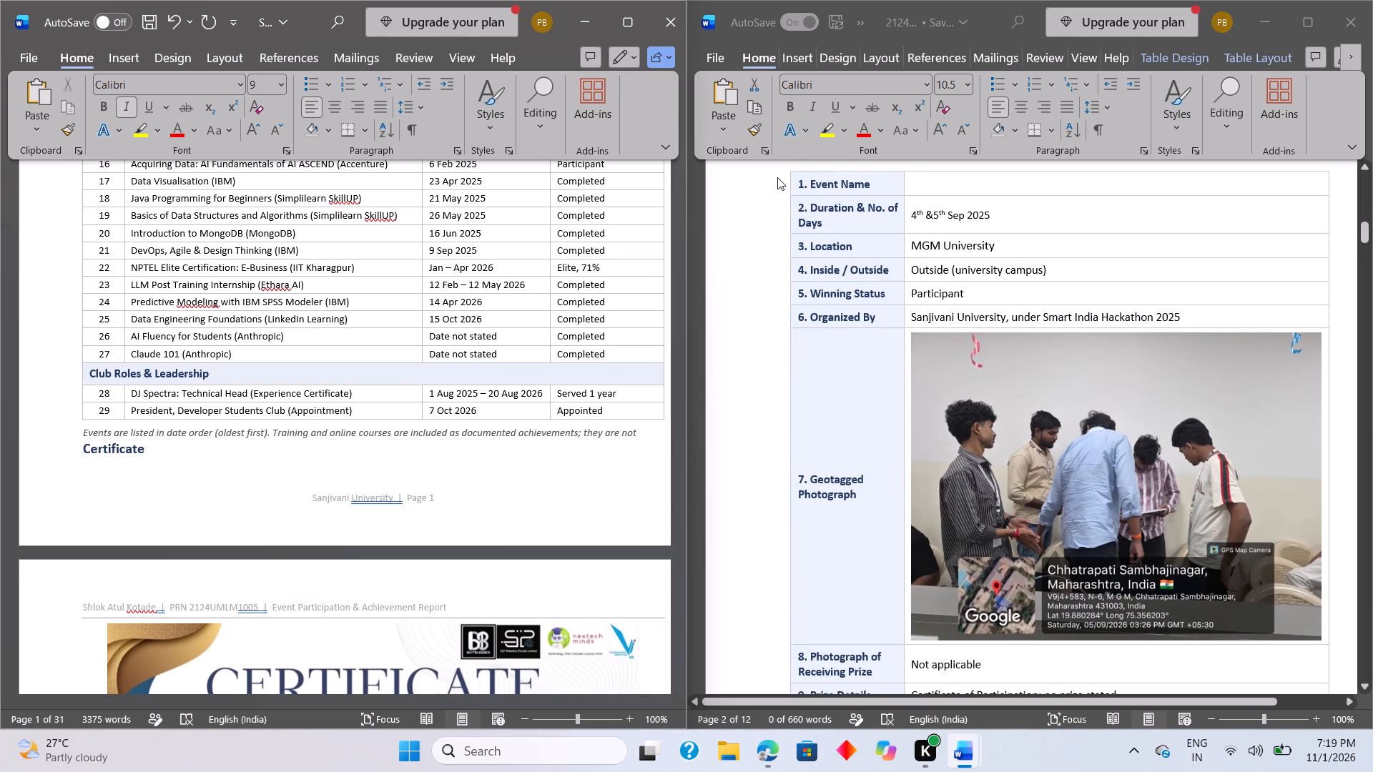
drag(777, 175, 798, 179)
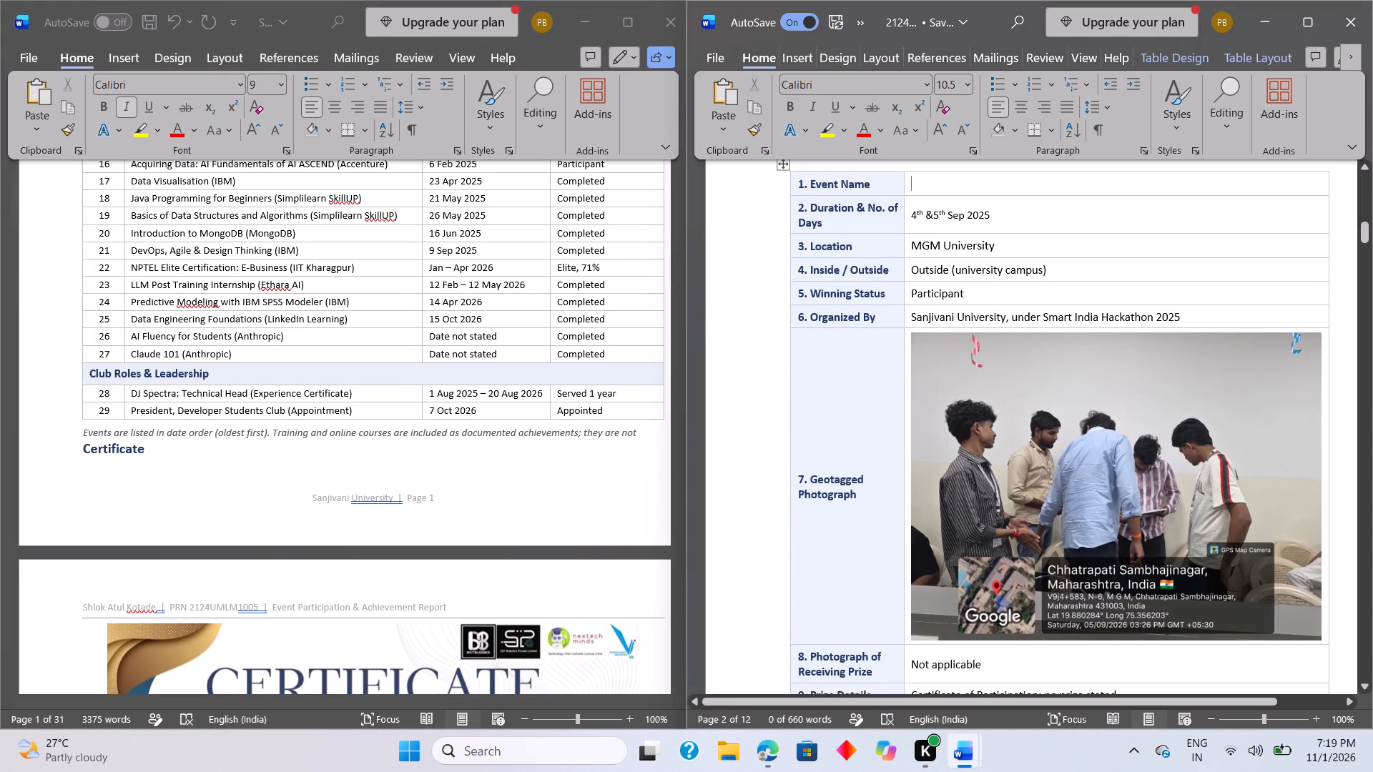
drag(798, 179, 965, 673)
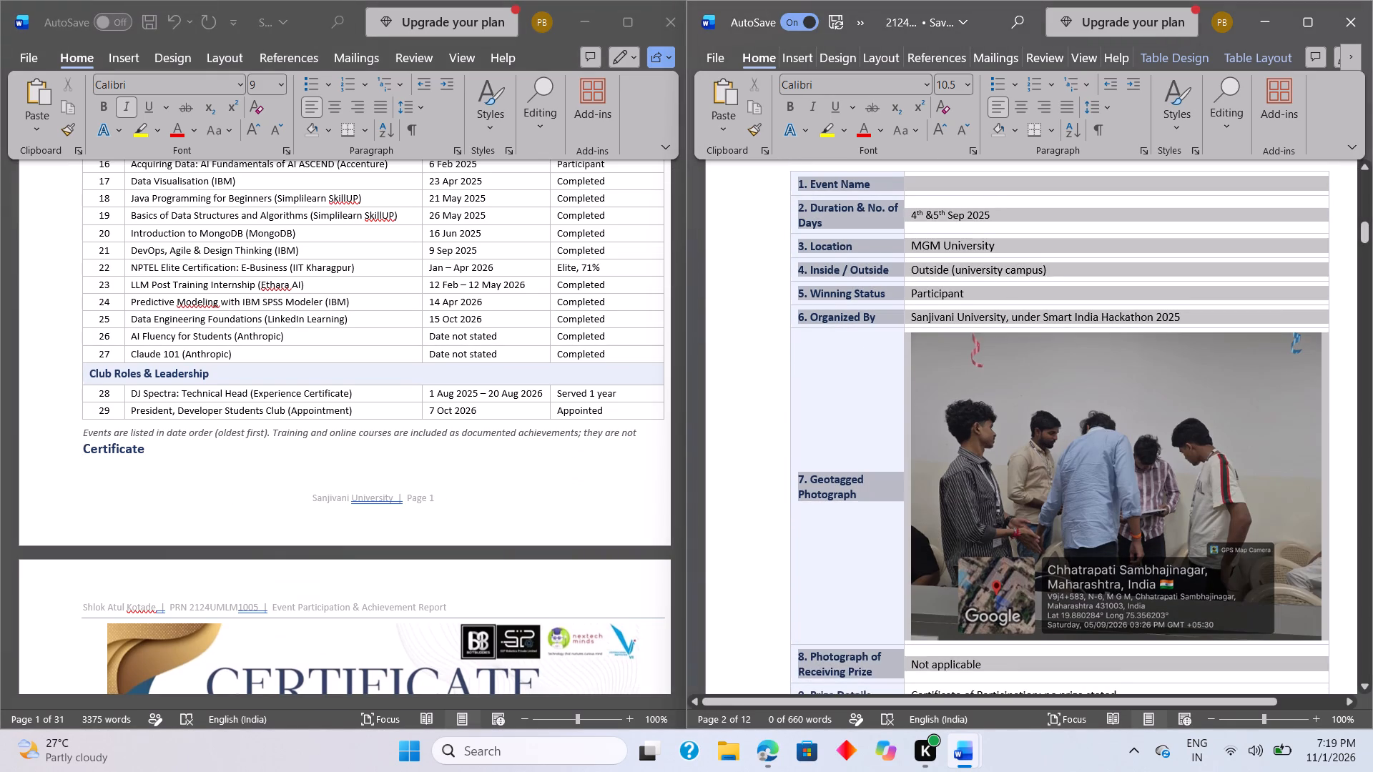
drag(965, 673, 940, 243)
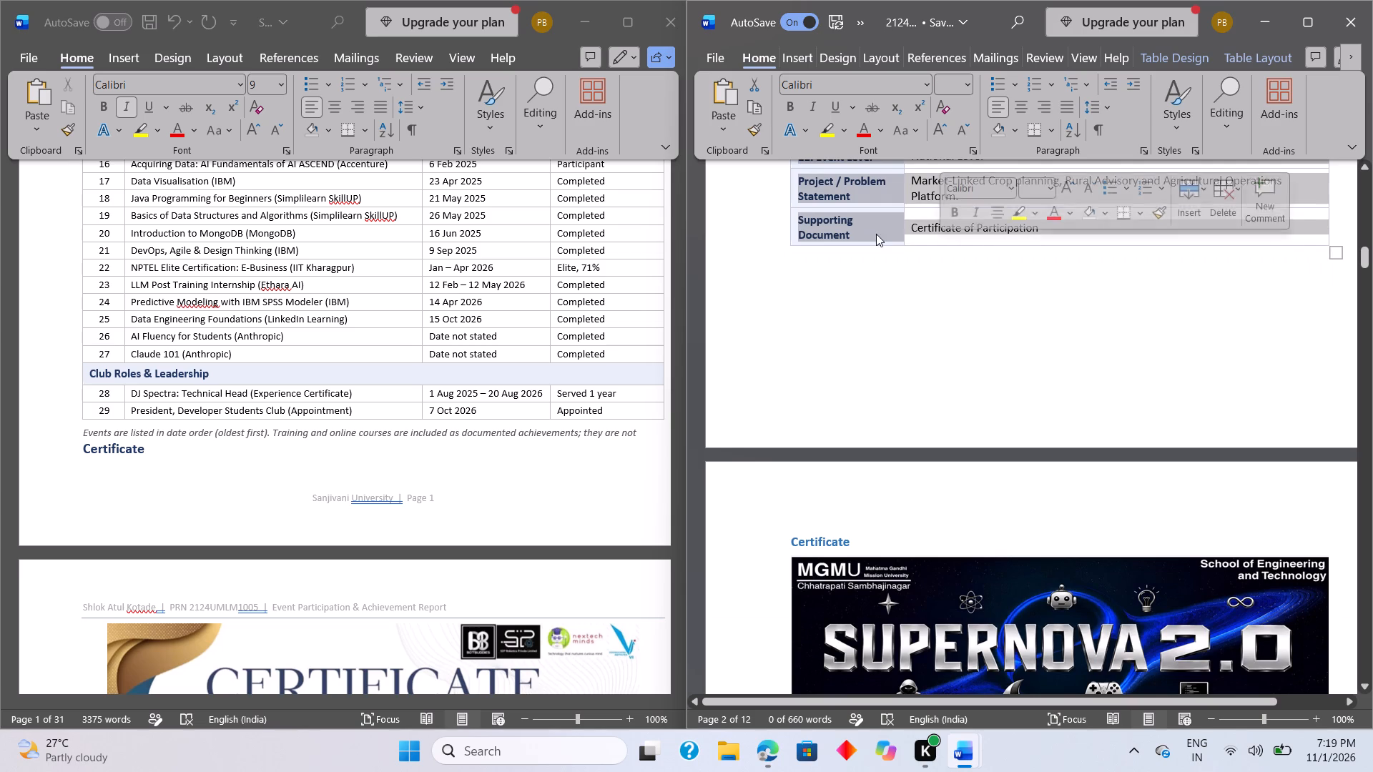
drag(865, 229, 99, 442)
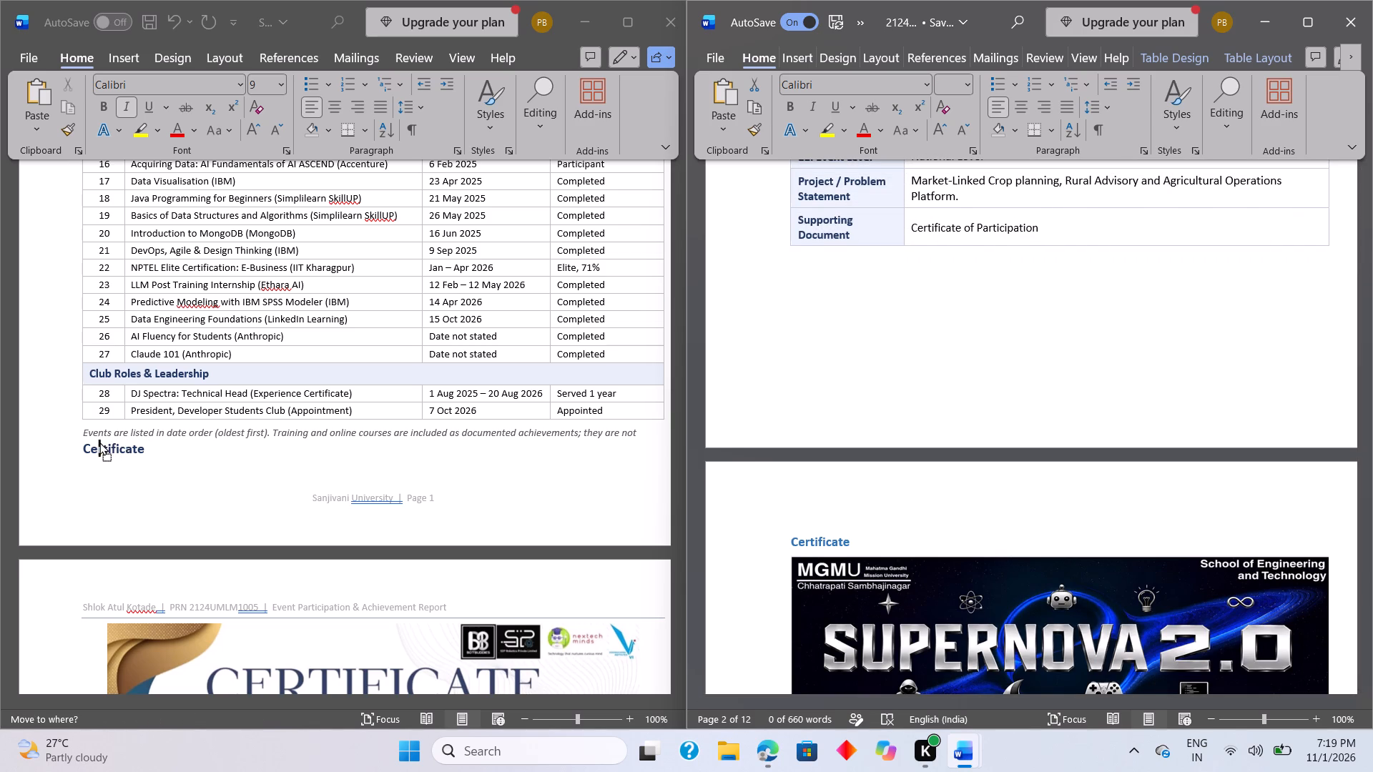
drag(99, 442, 69, 440)
drag(69, 440, 72, 440)
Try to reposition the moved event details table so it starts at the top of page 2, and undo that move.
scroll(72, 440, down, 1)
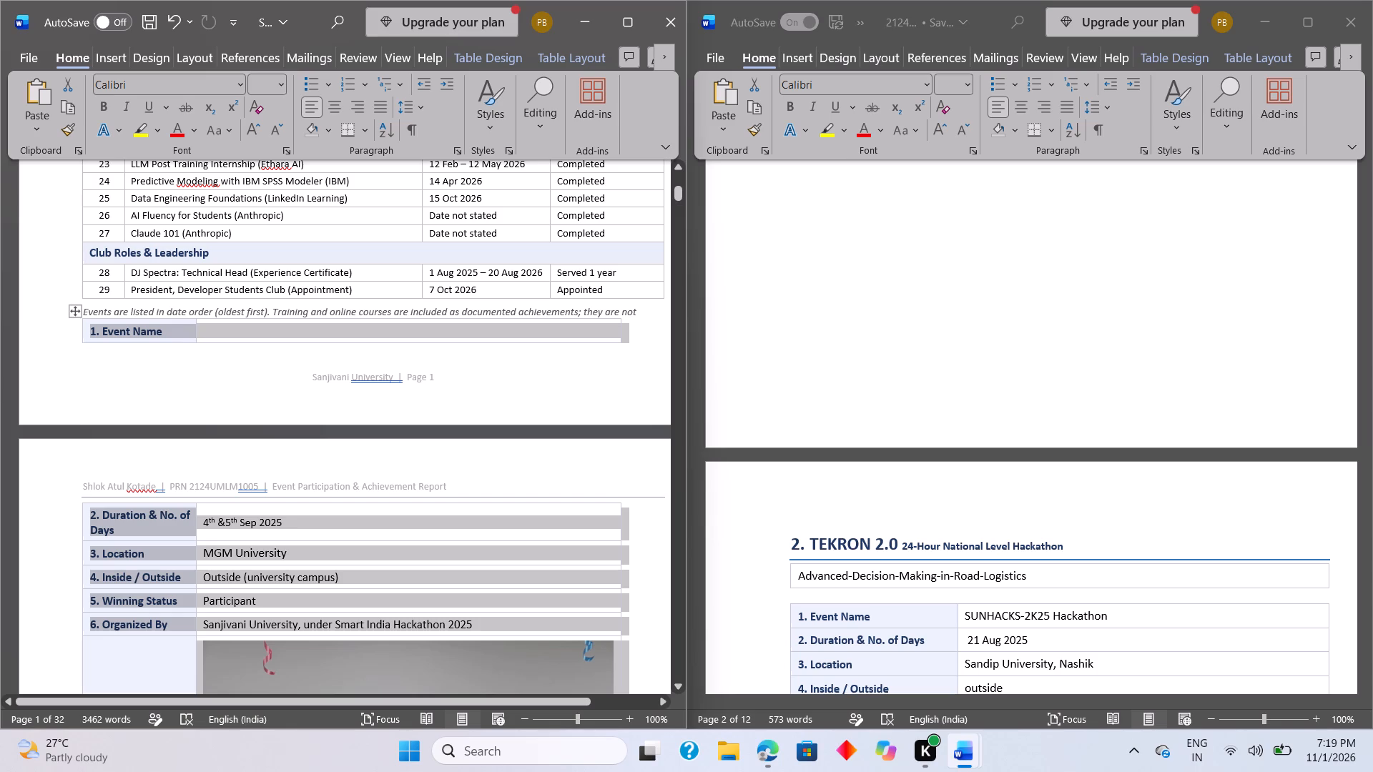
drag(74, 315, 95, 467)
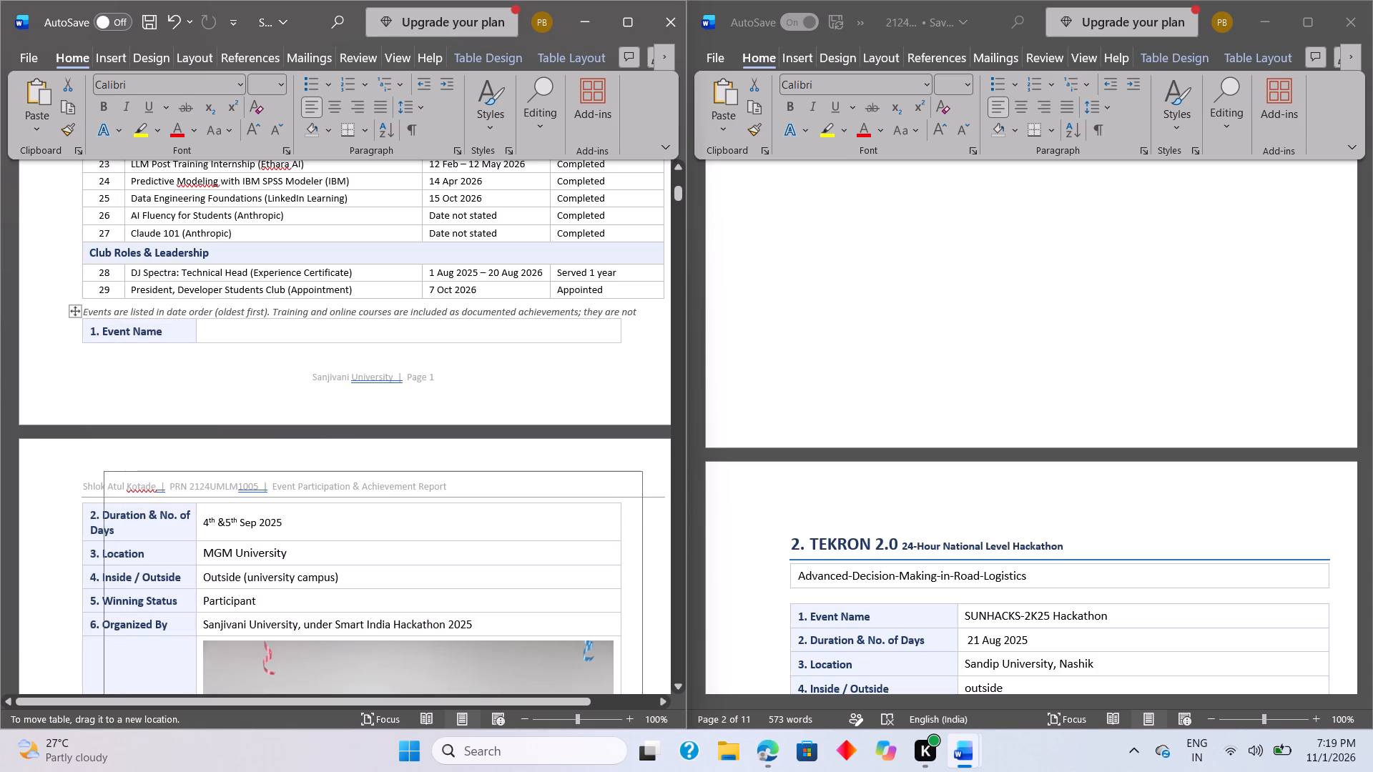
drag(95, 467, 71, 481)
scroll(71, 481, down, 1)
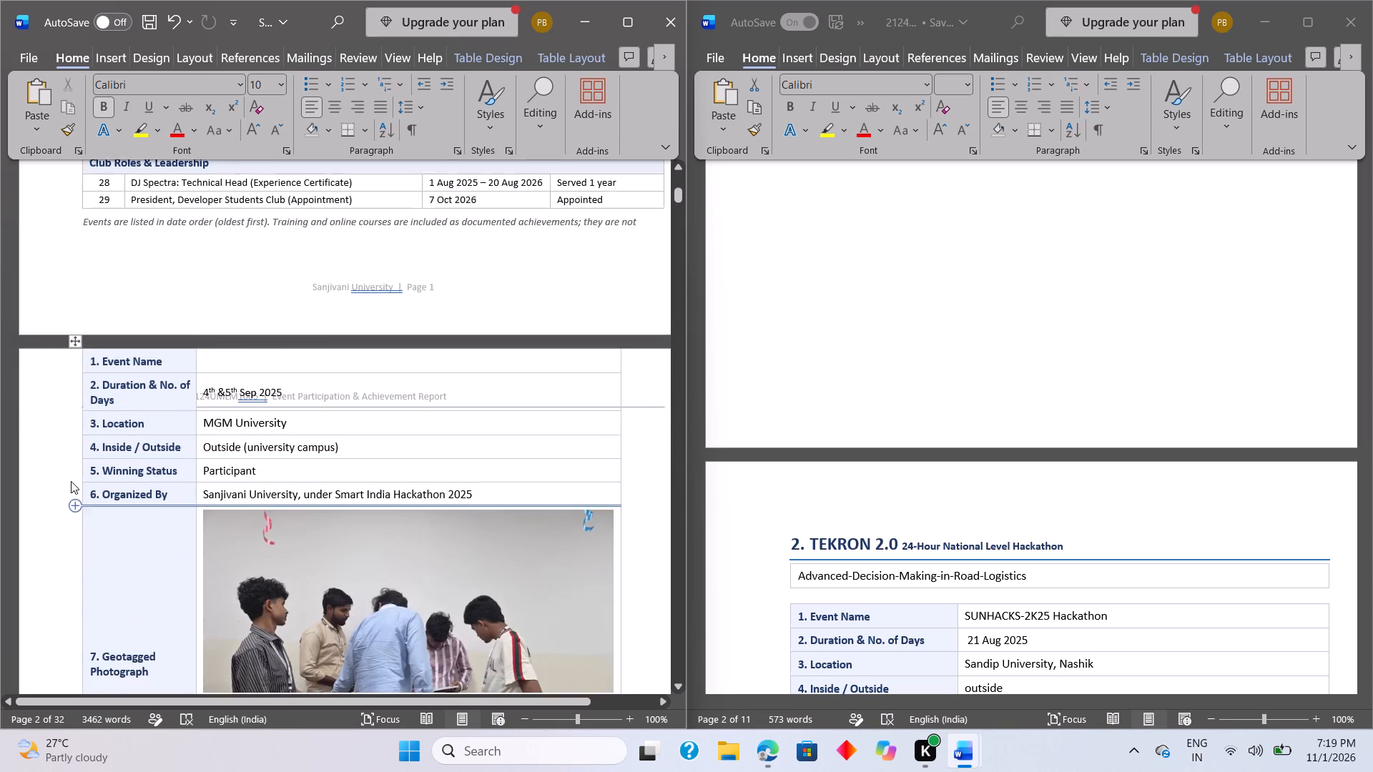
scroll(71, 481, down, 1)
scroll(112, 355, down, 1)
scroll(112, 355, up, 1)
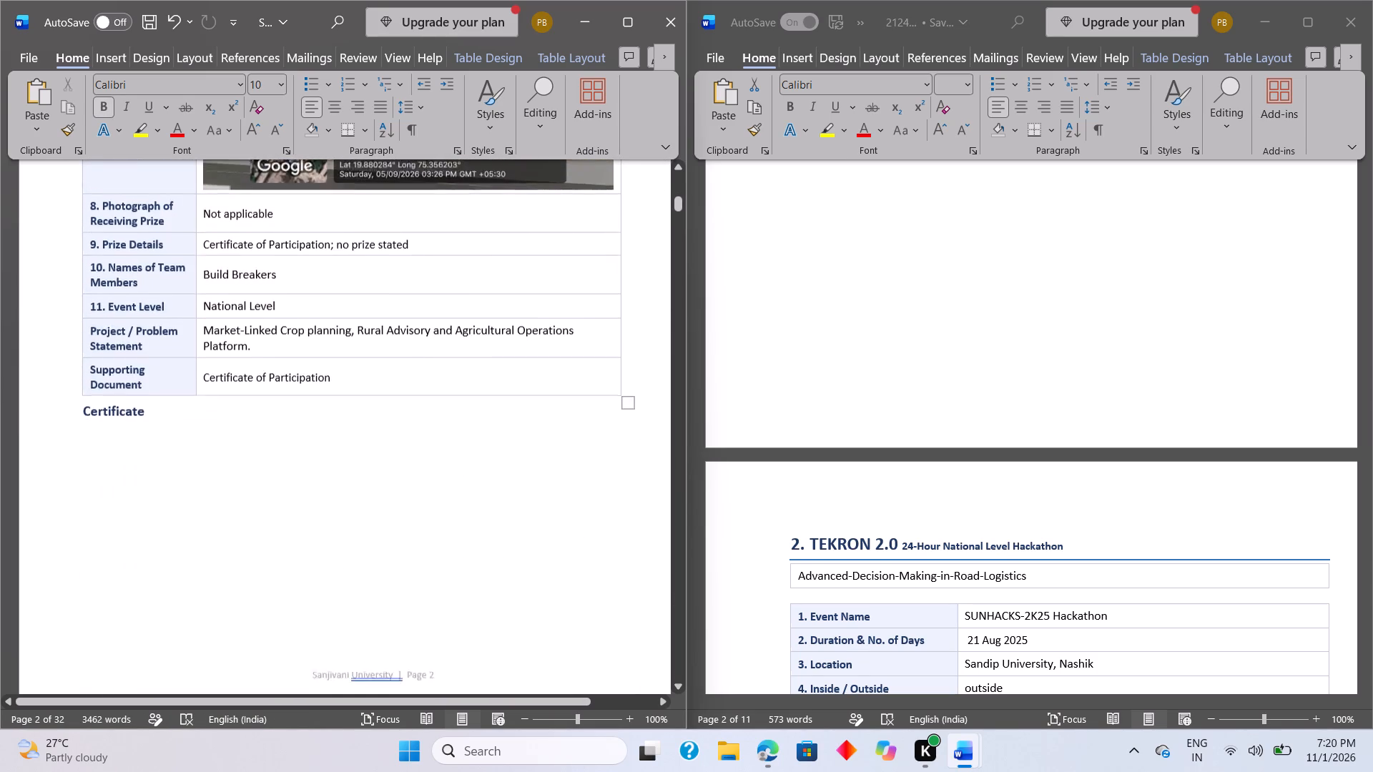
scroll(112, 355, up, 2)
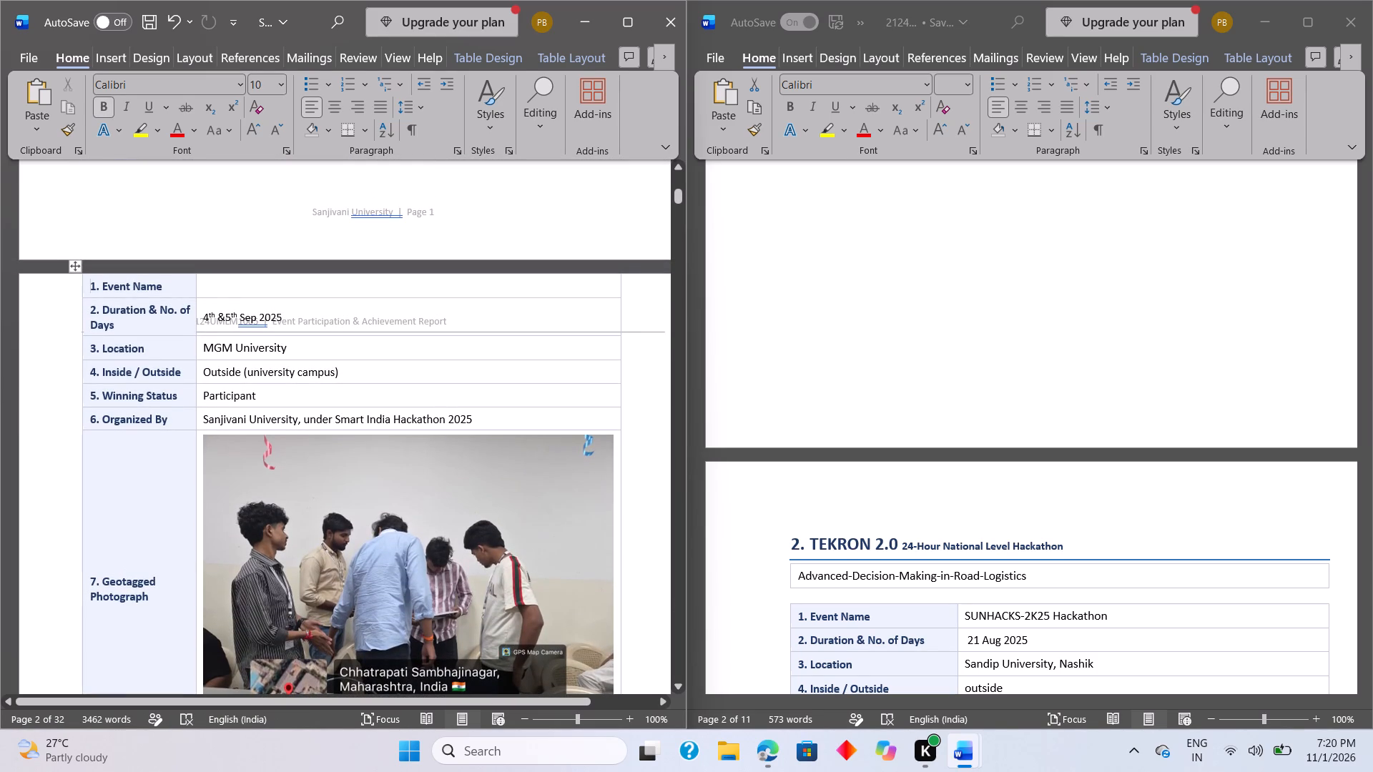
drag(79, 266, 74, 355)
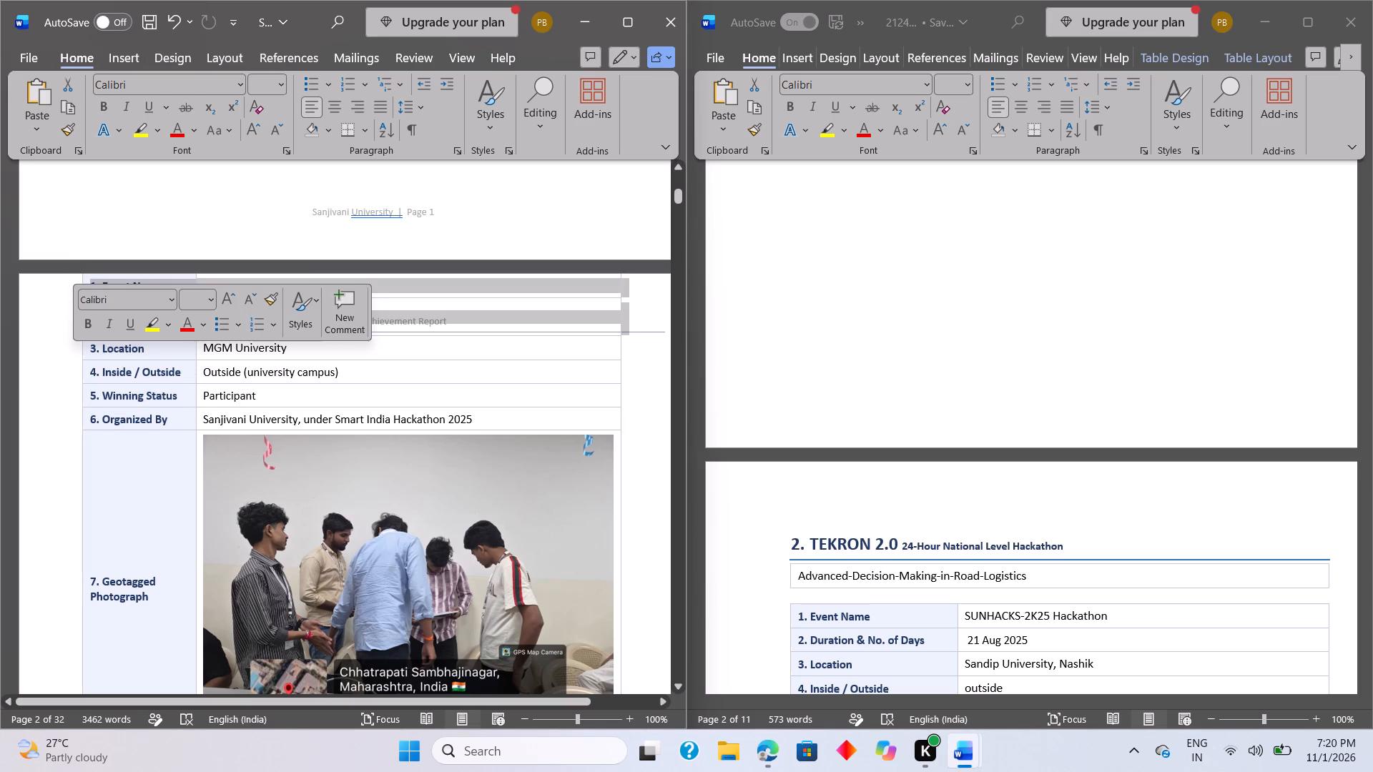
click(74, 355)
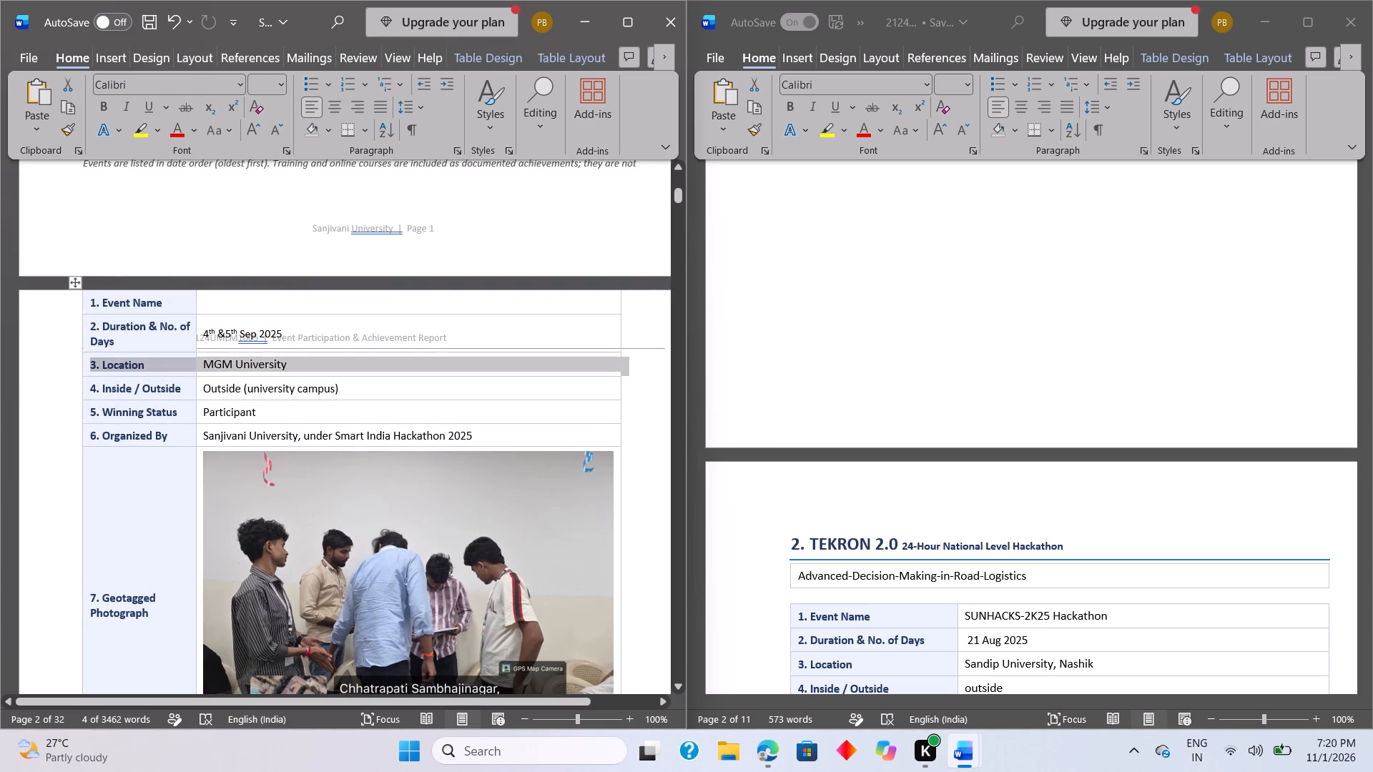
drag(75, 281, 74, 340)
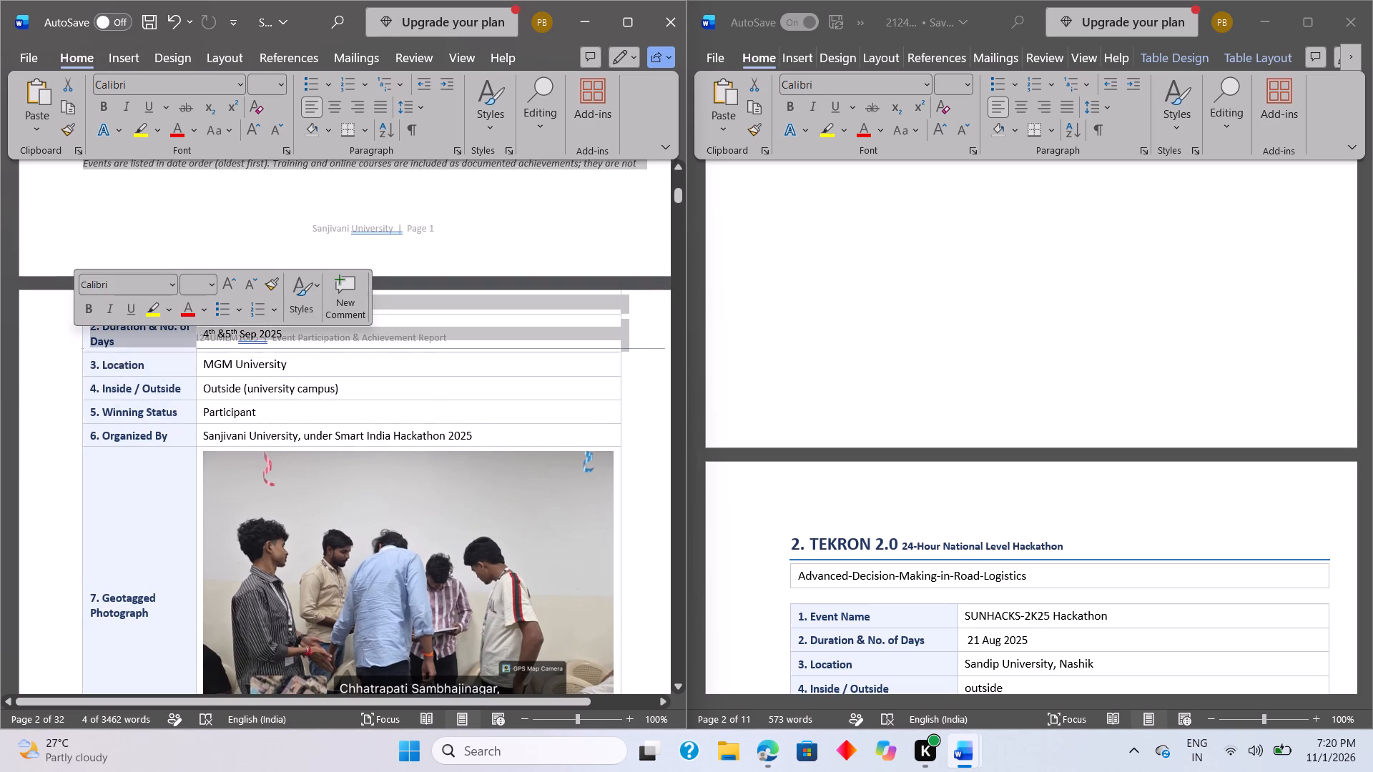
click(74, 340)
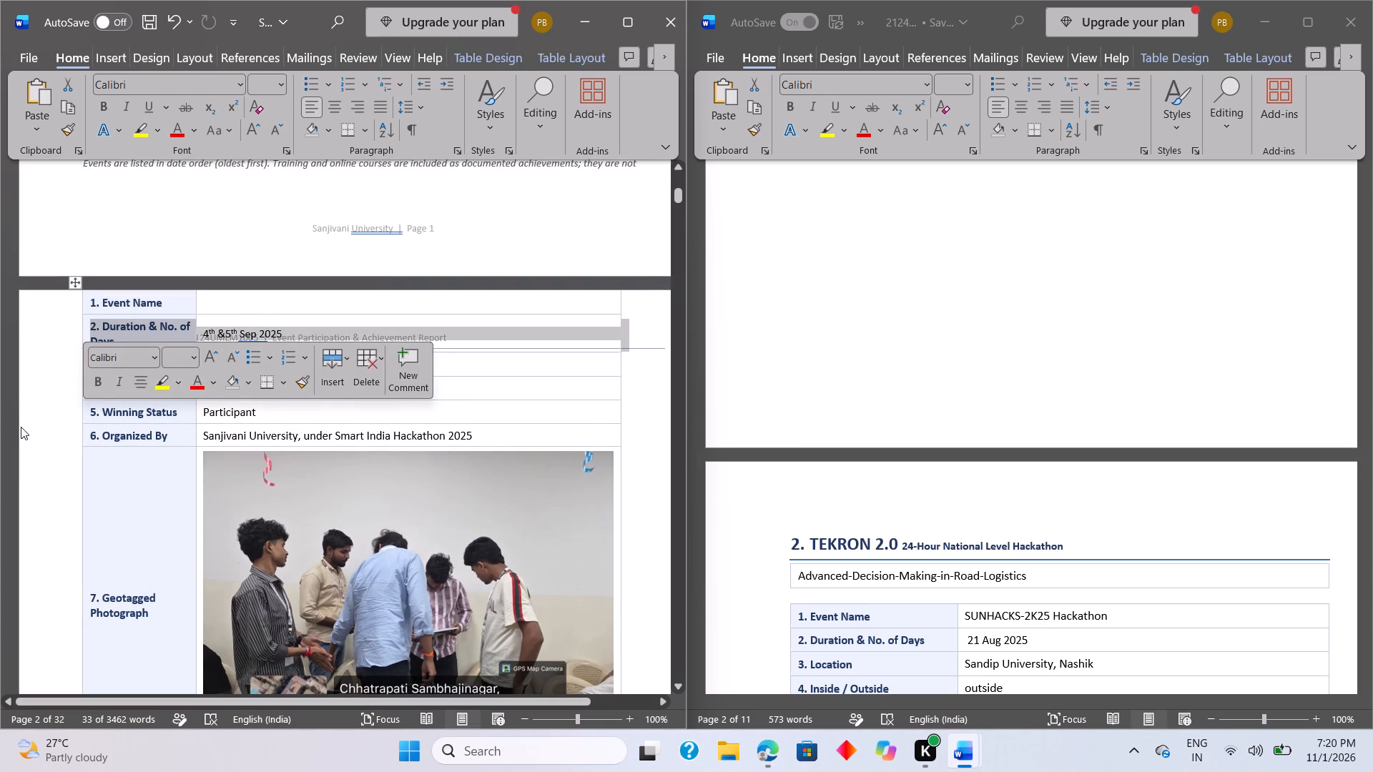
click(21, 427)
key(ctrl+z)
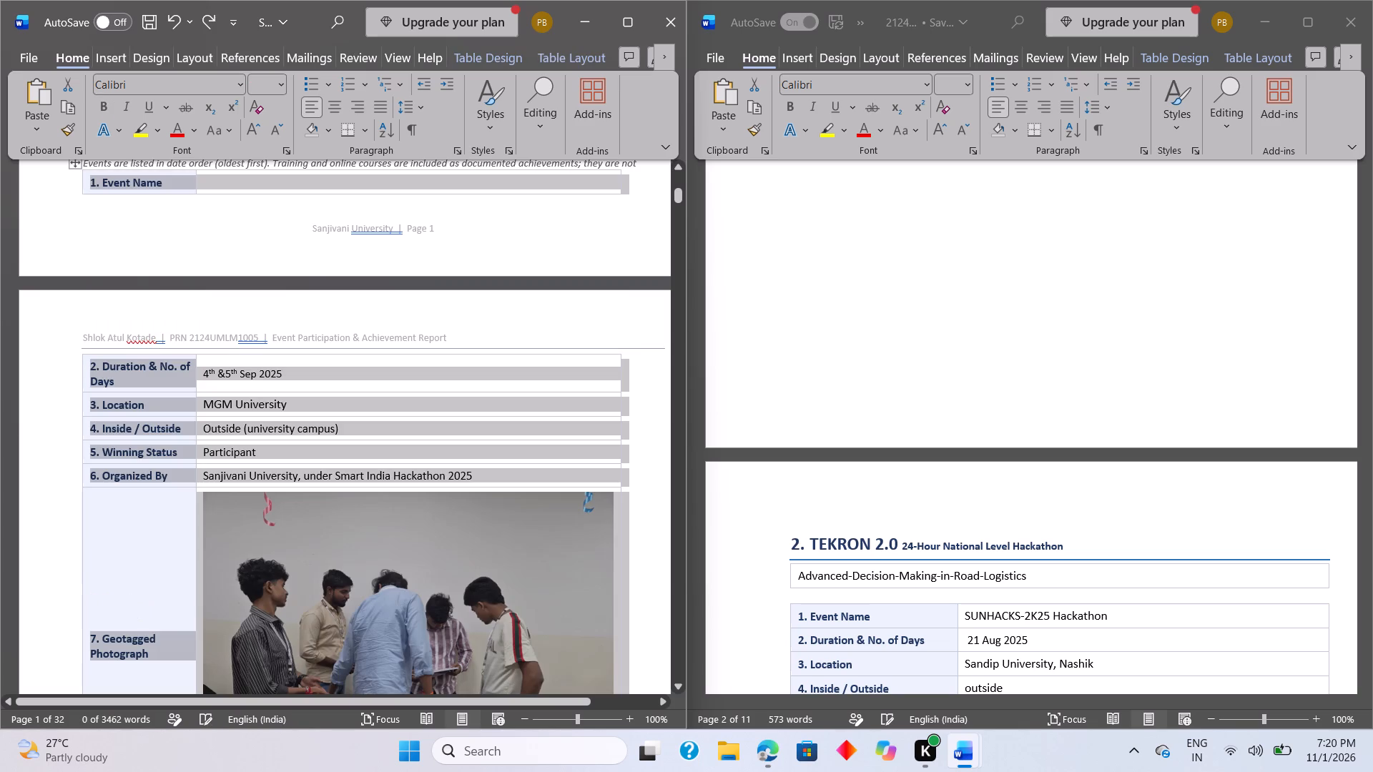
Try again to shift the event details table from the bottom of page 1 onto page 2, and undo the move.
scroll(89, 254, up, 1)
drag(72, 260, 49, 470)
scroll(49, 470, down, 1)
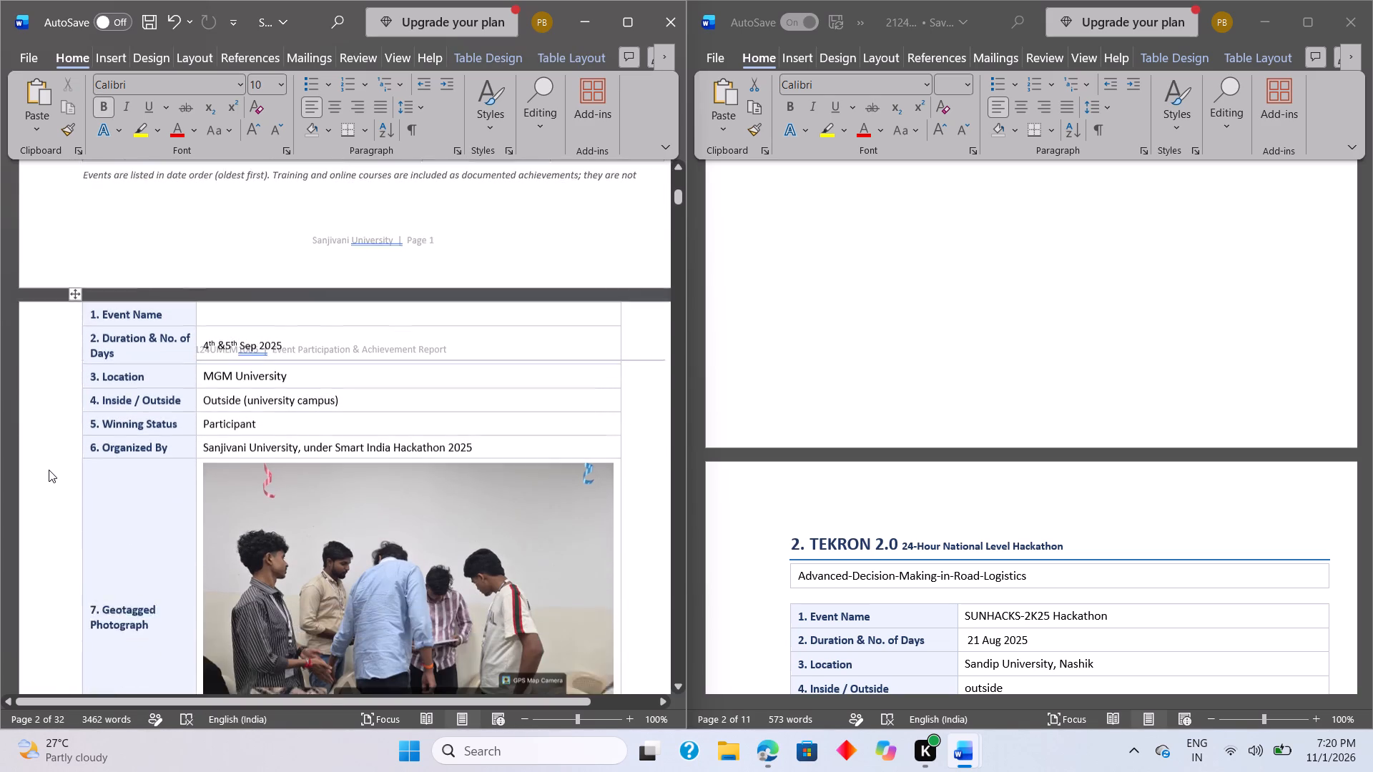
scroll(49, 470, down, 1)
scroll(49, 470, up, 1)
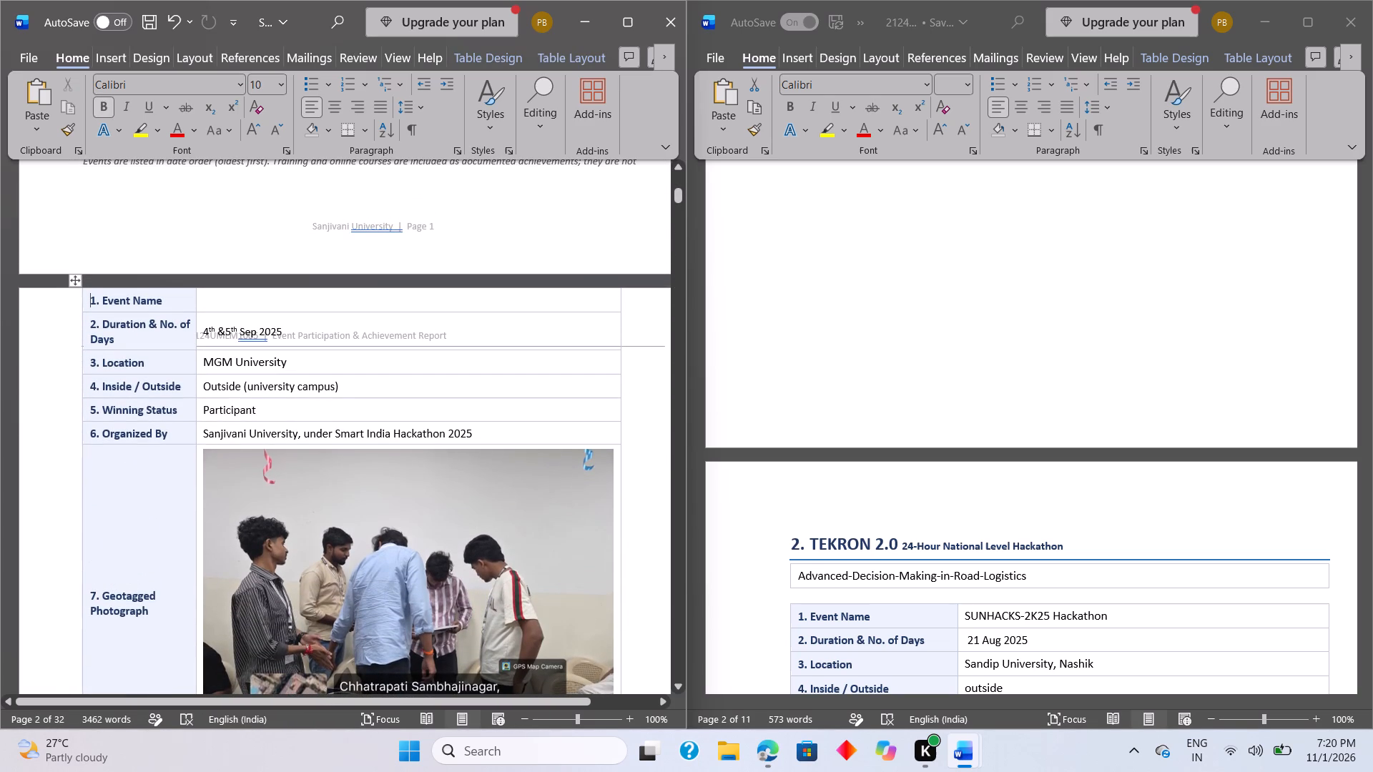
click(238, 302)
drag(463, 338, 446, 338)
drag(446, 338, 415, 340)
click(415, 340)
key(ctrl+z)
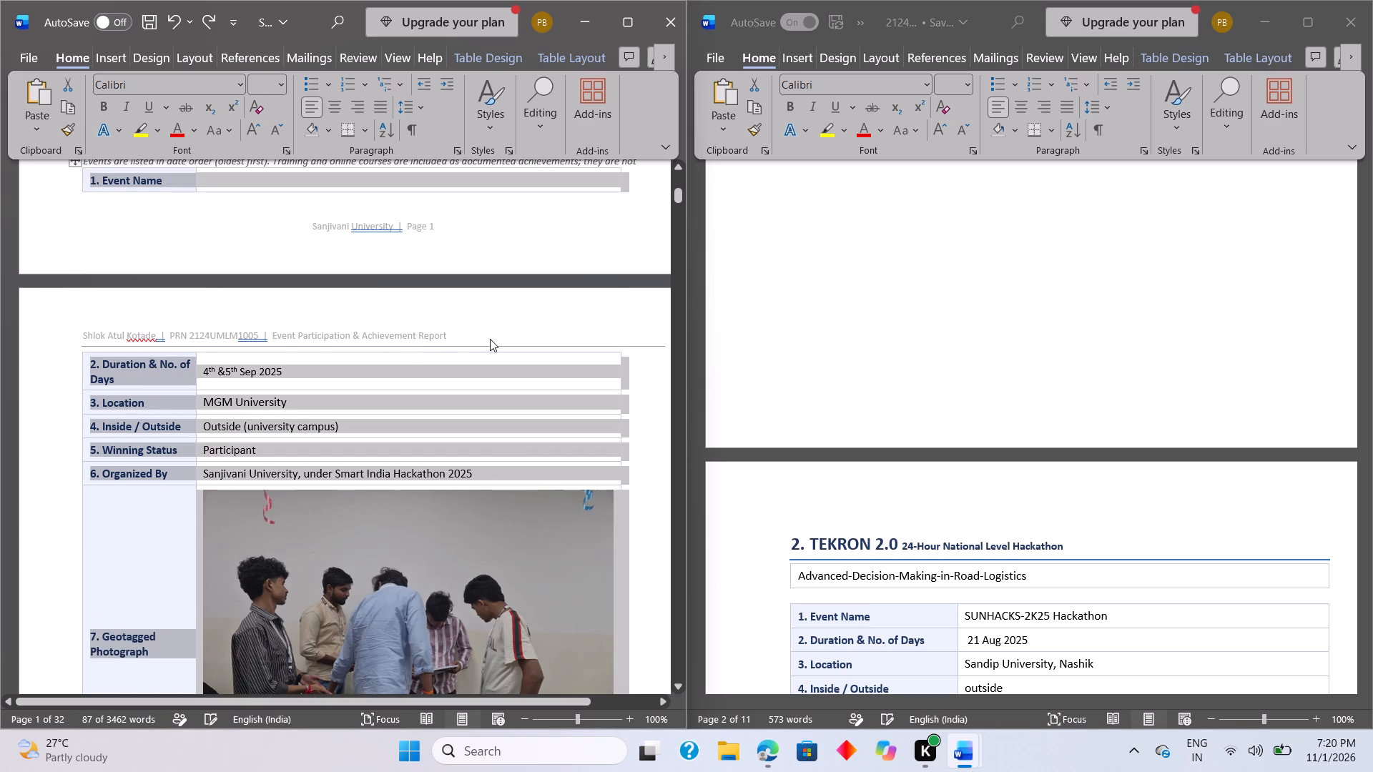
Clear the running page header, deleting its line with the student's name, PRN number and report title.
drag(490, 339, 418, 330)
drag(448, 330, 294, 330)
double_click(294, 330)
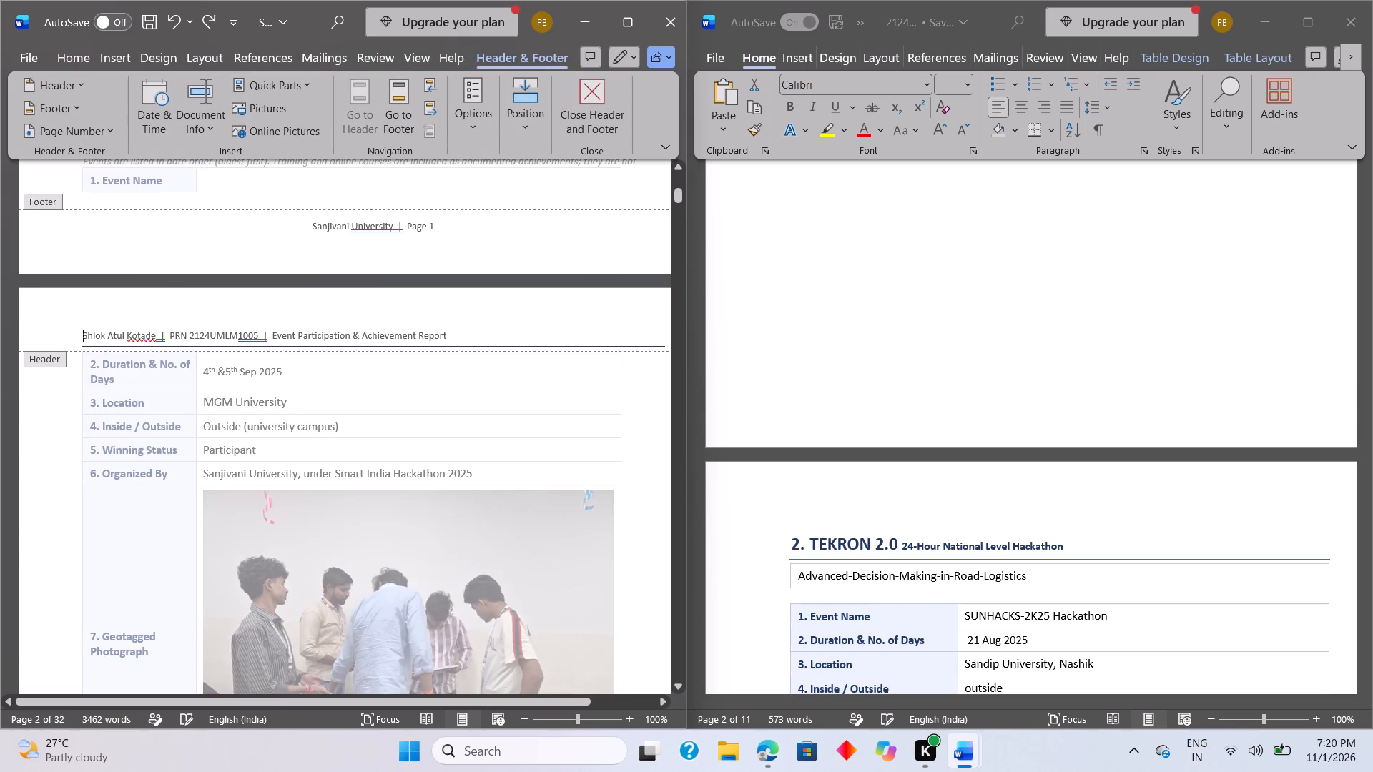
click(294, 330)
drag(467, 341, 145, 346)
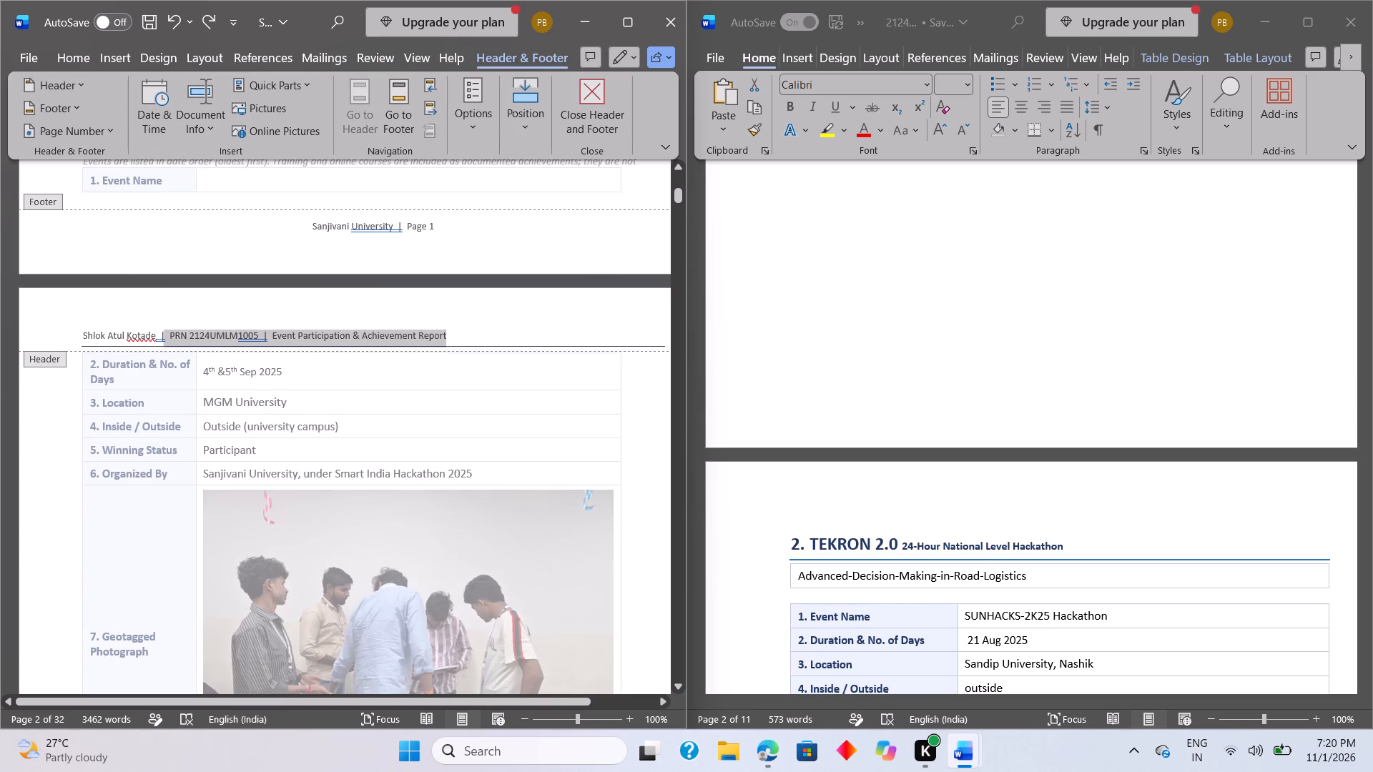
drag(145, 346, 88, 353)
key(Delete)
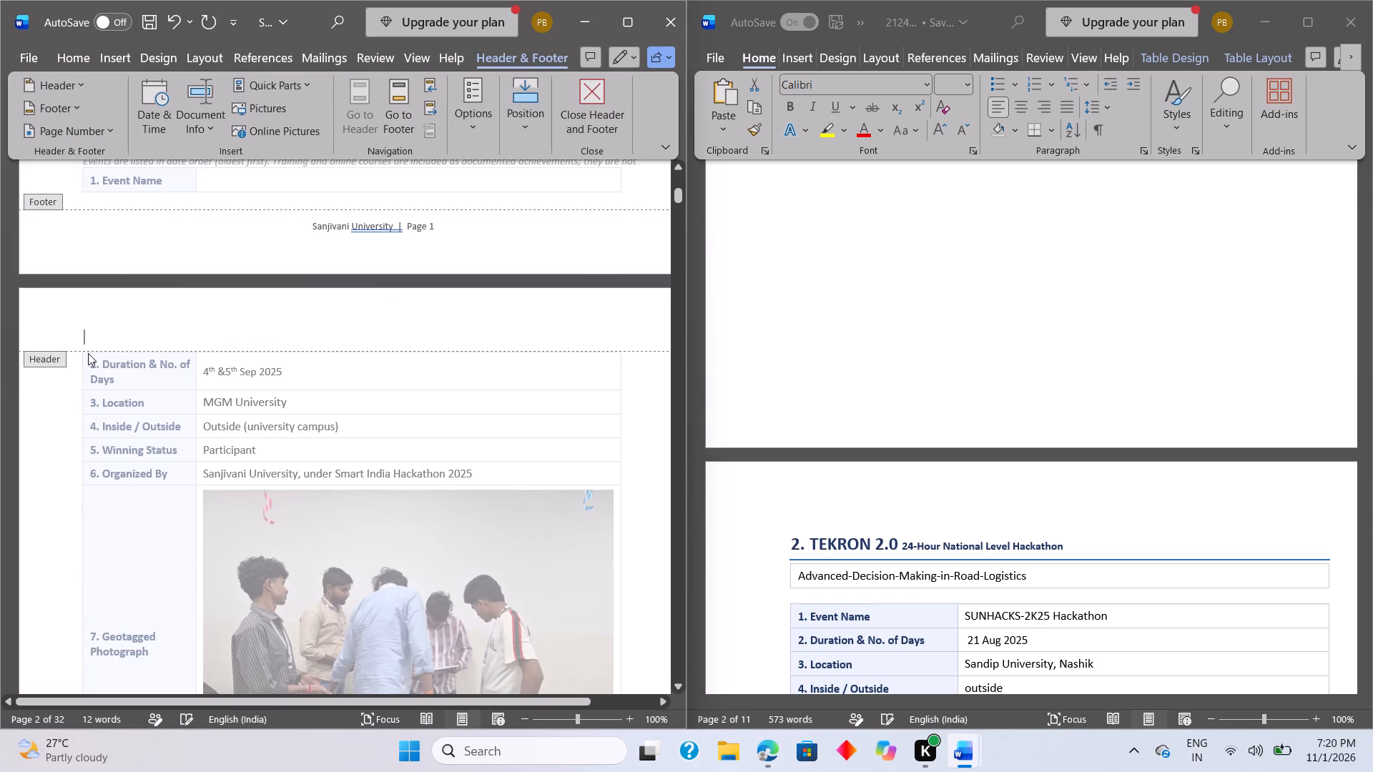
click(34, 367)
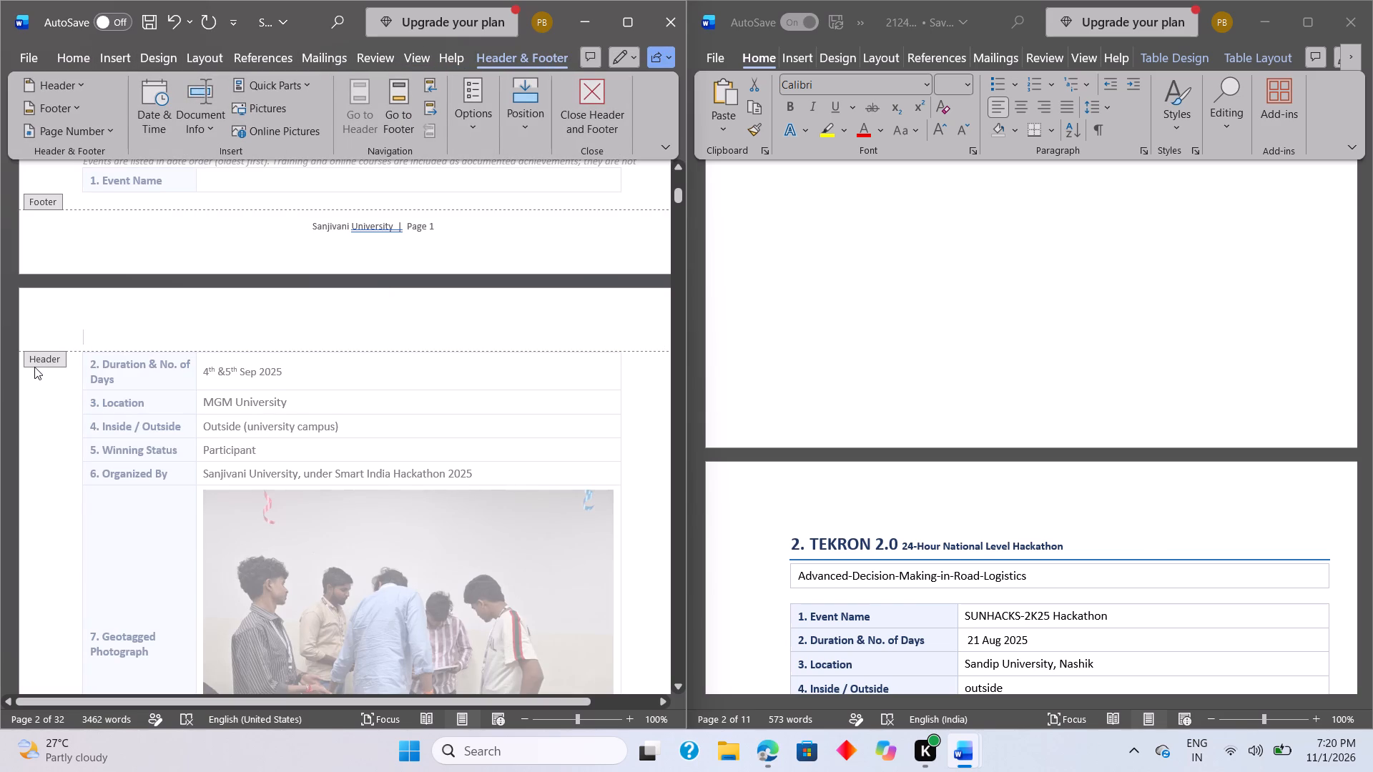
double_click(41, 362)
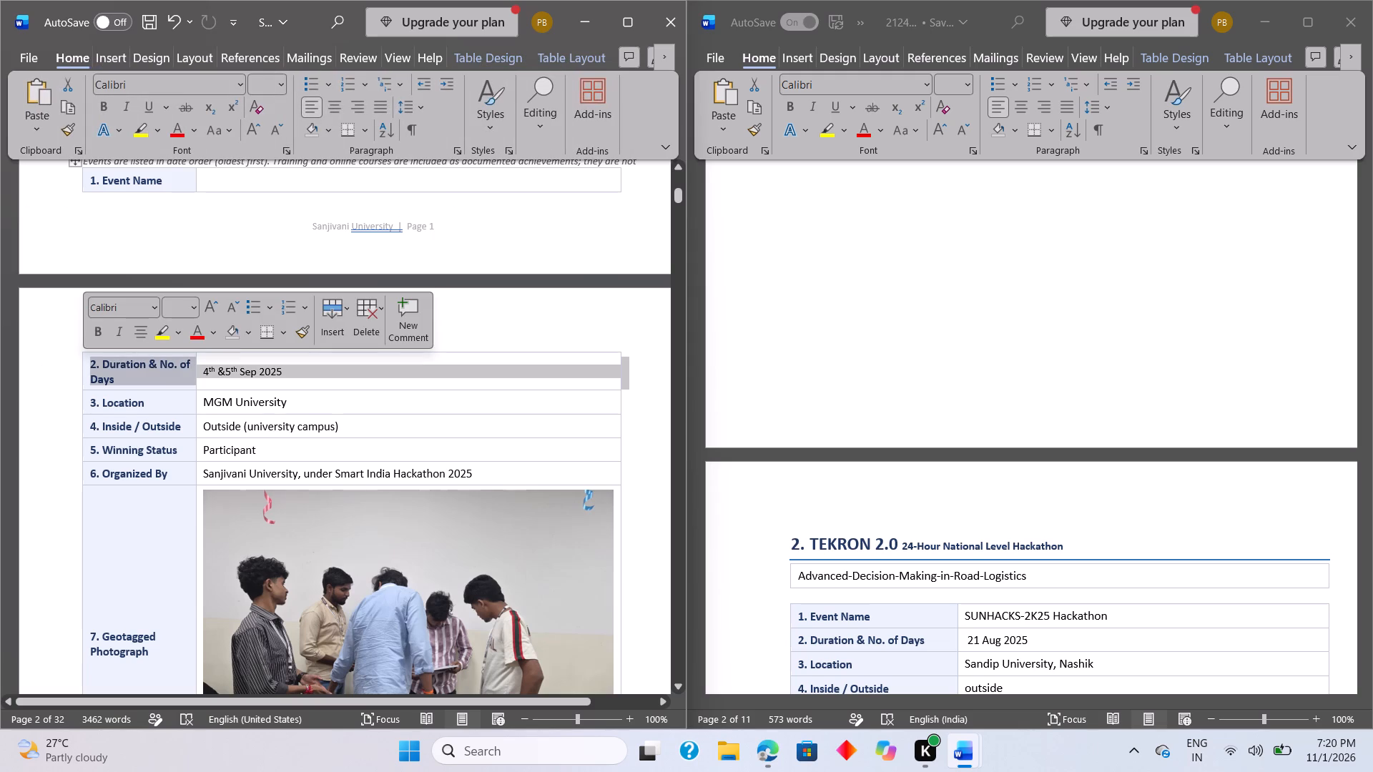
click(58, 329)
Move the event details table from the bottom of page 1 to the top of page 2, starting with its Event Name row.
scroll(80, 159, up, 1)
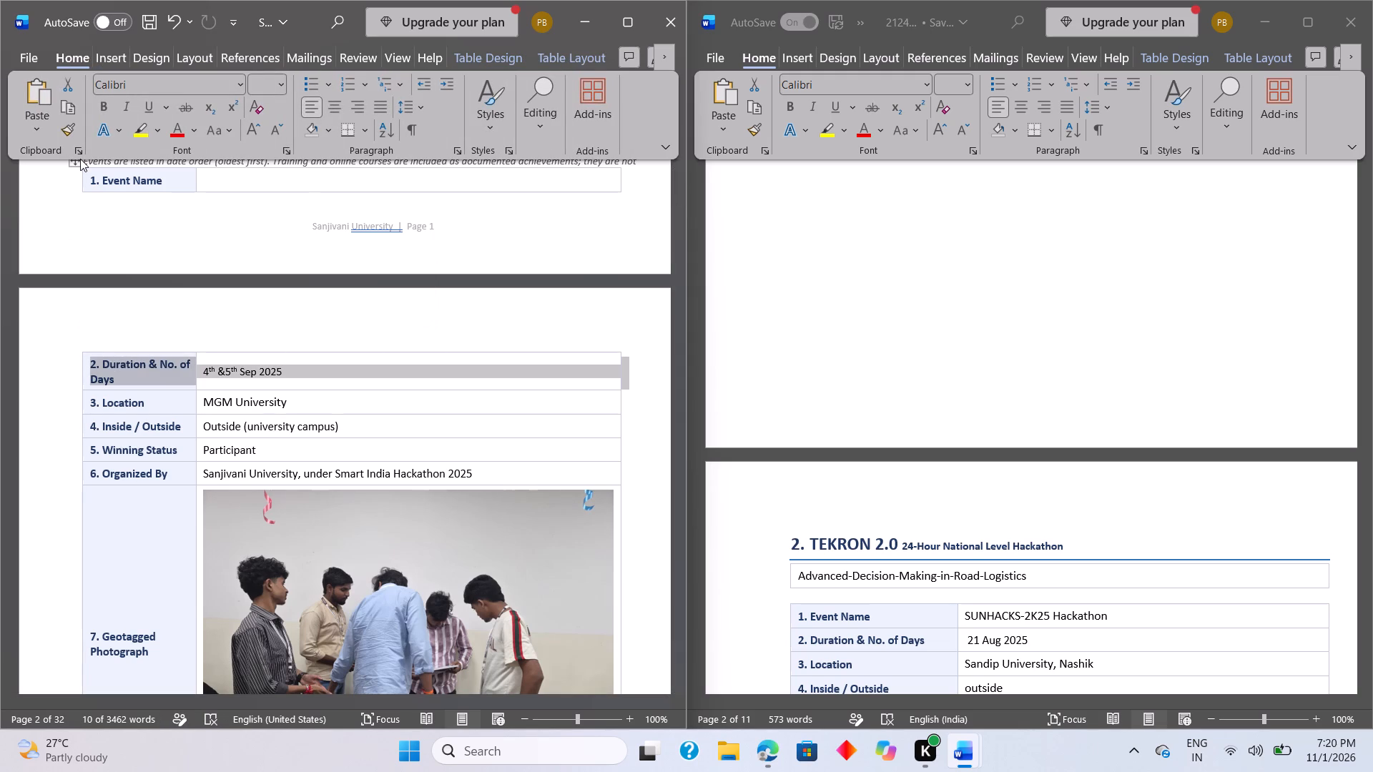
scroll(80, 159, up, 1)
scroll(78, 223, up, 1)
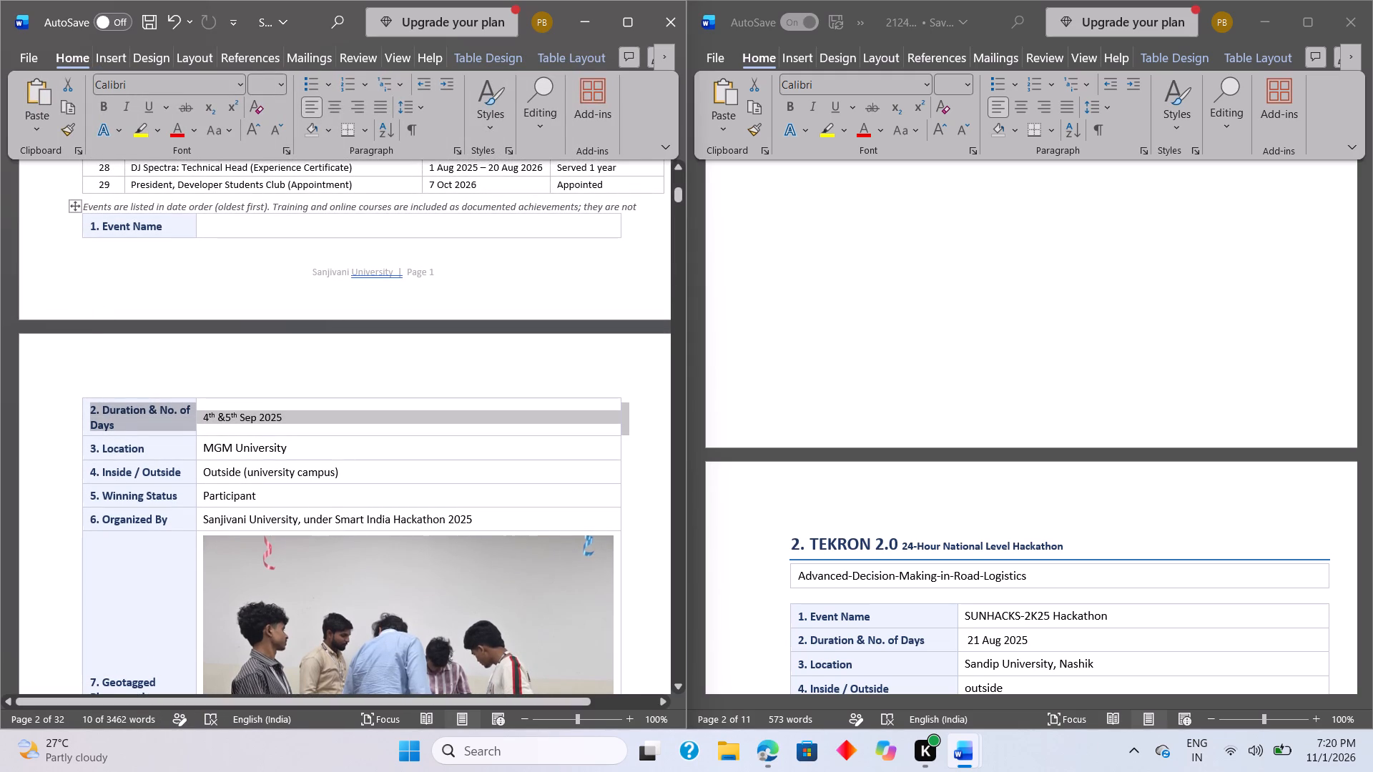
drag(74, 204, 68, 371)
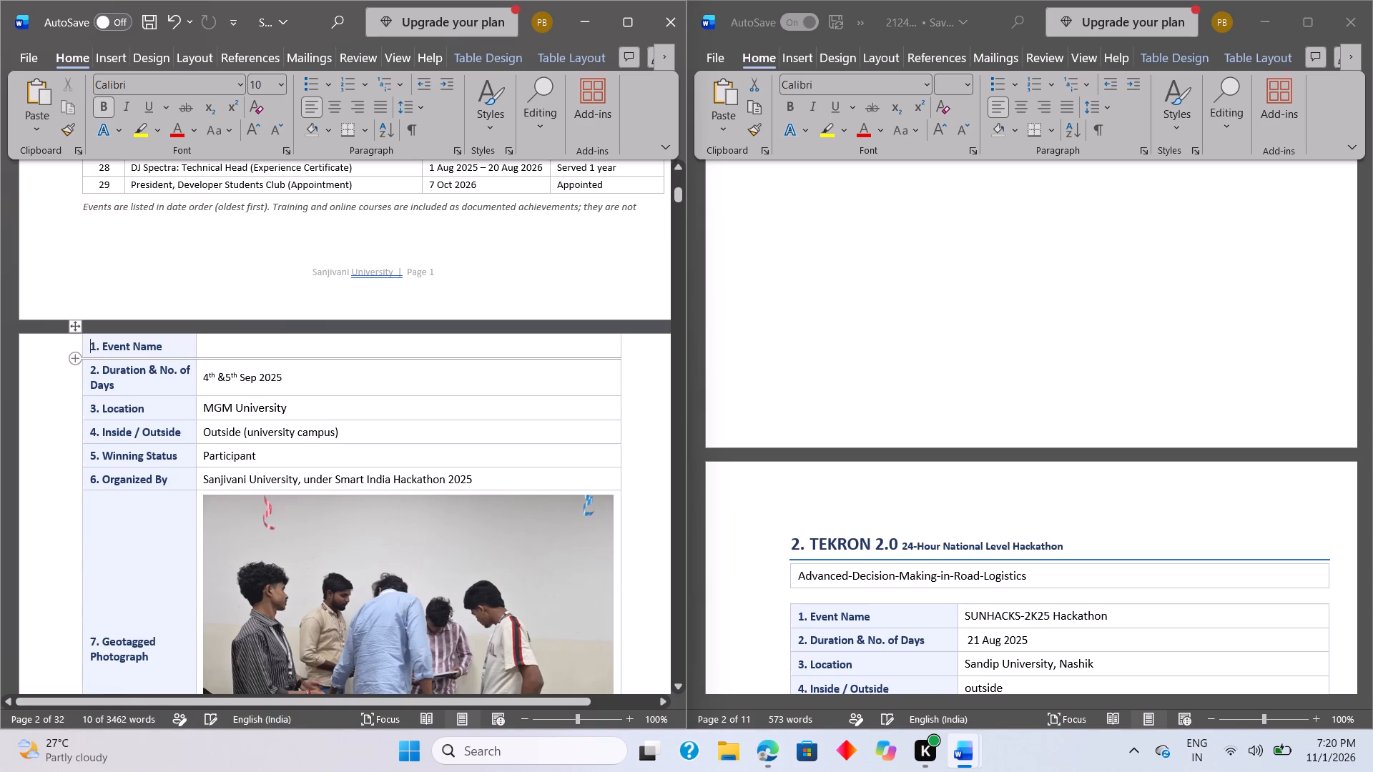
Review the report's Student Details and Summary of Events and Achievements tables above the moved event table.
click(232, 346)
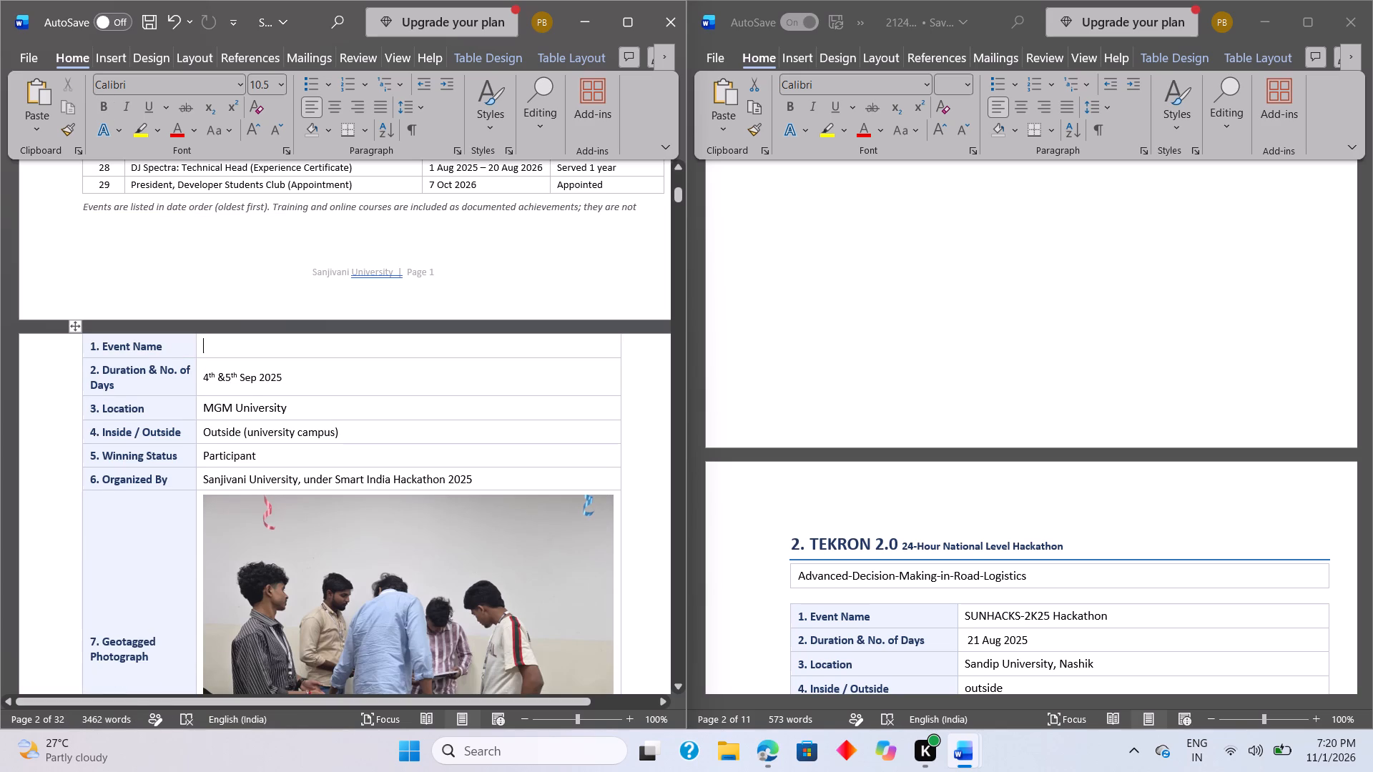
scroll(232, 346, up, 3)
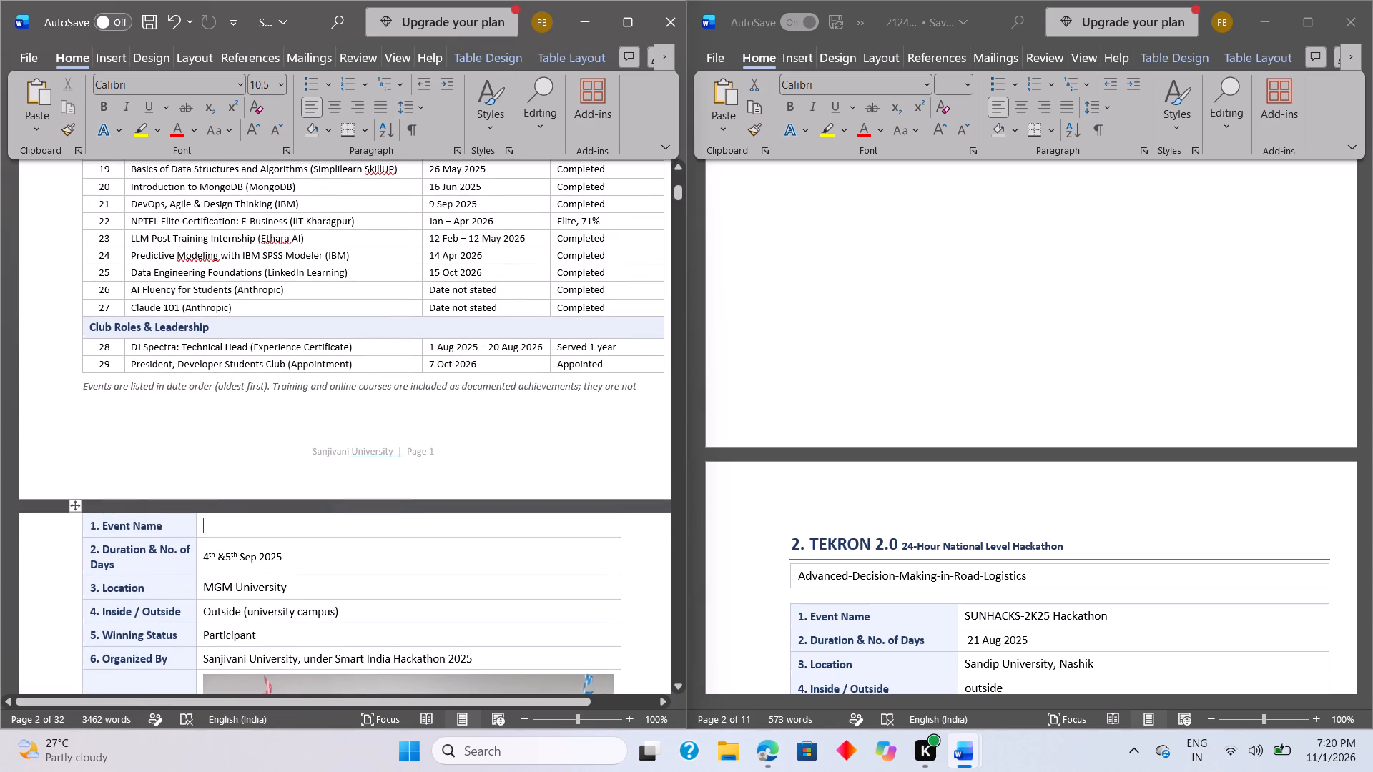
scroll(232, 346, up, 3)
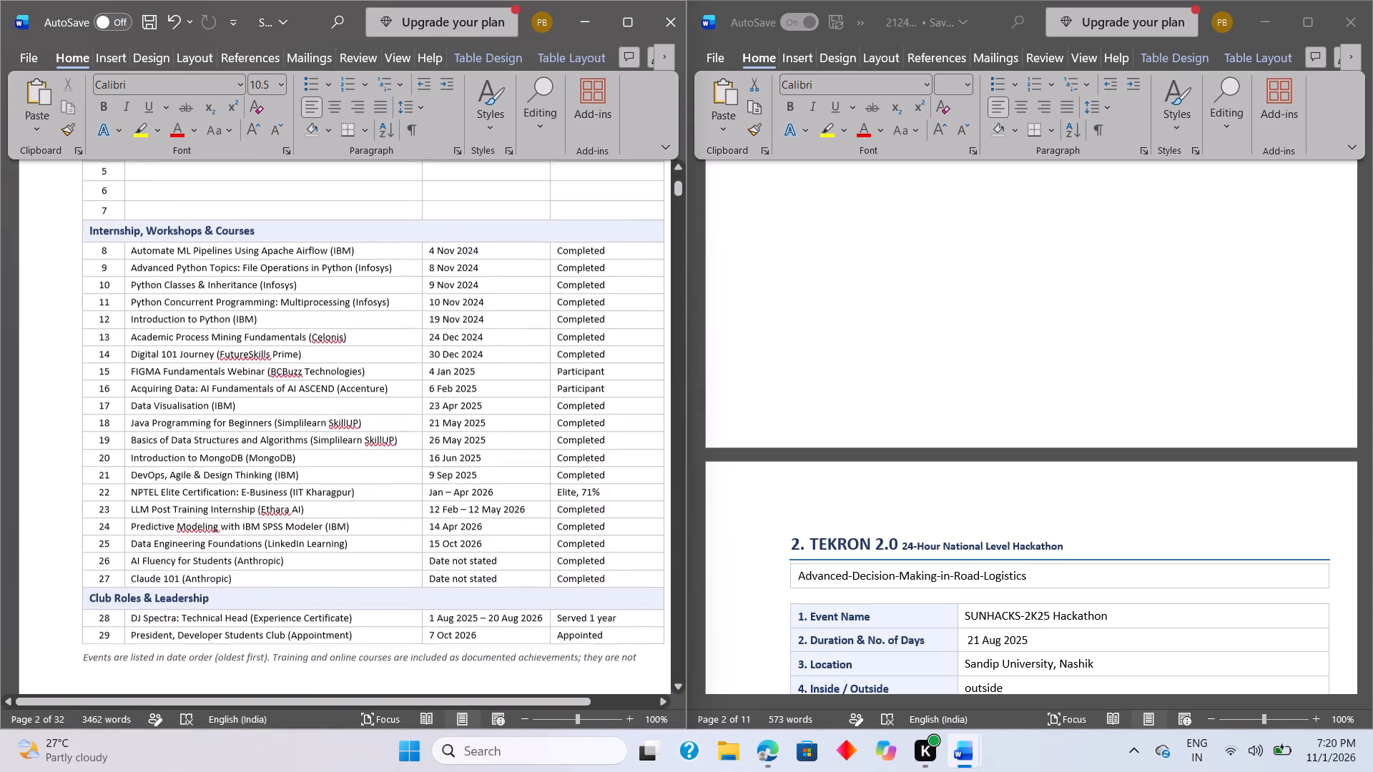
scroll(232, 346, up, 3)
scroll(232, 346, down, 1)
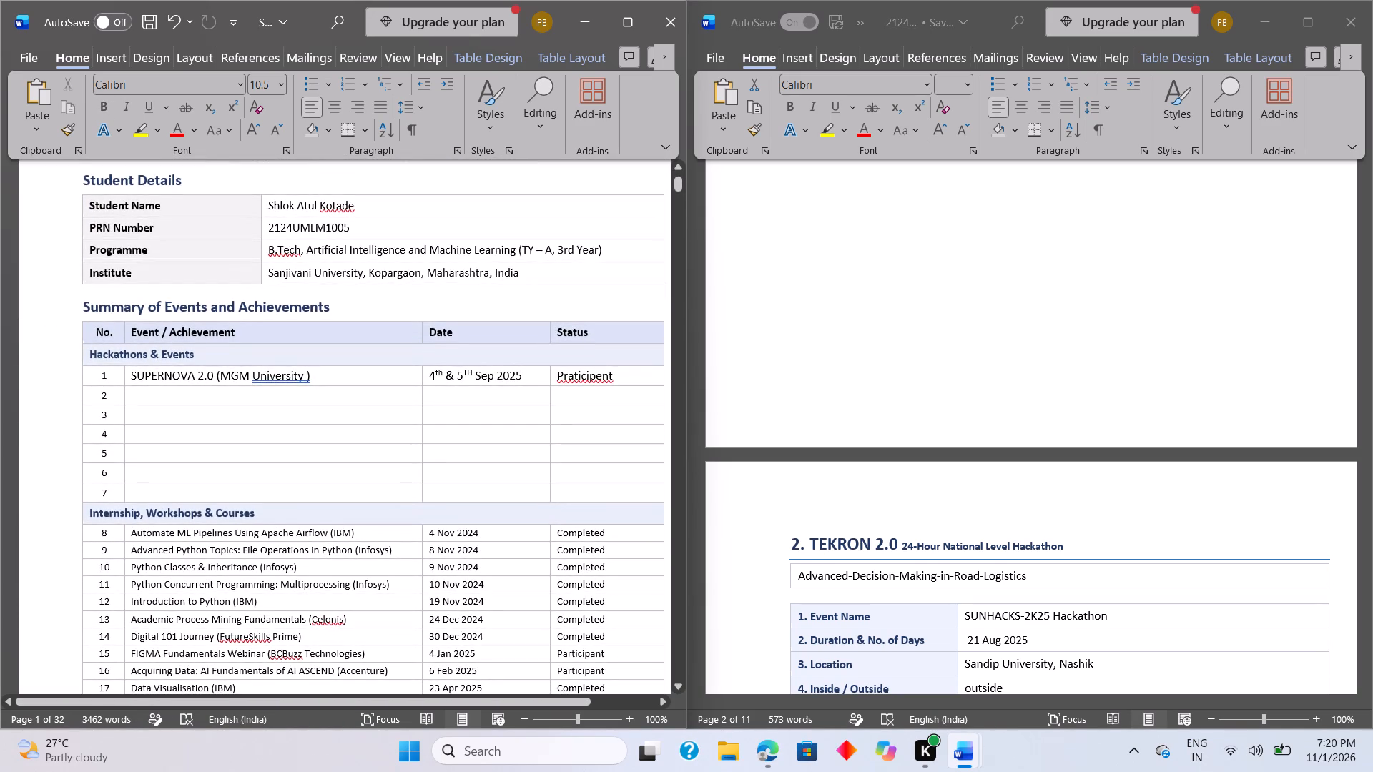
scroll(306, 371, down, 1)
scroll(809, 454, down, 1)
Move the SUPERNOVA 2.0 certificate image out of the certificate document to beneath the report's first Certificate heading.
scroll(809, 454, up, 1)
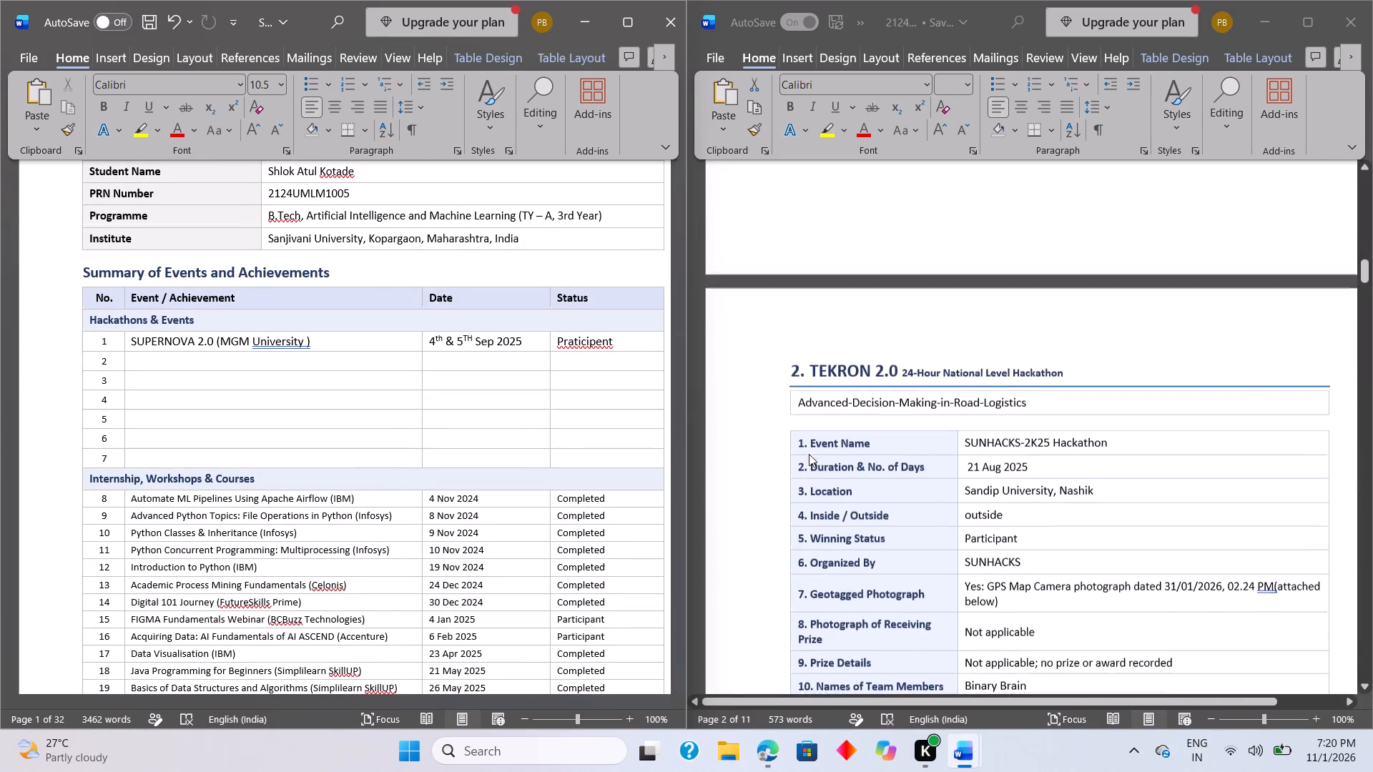
scroll(809, 454, up, 4)
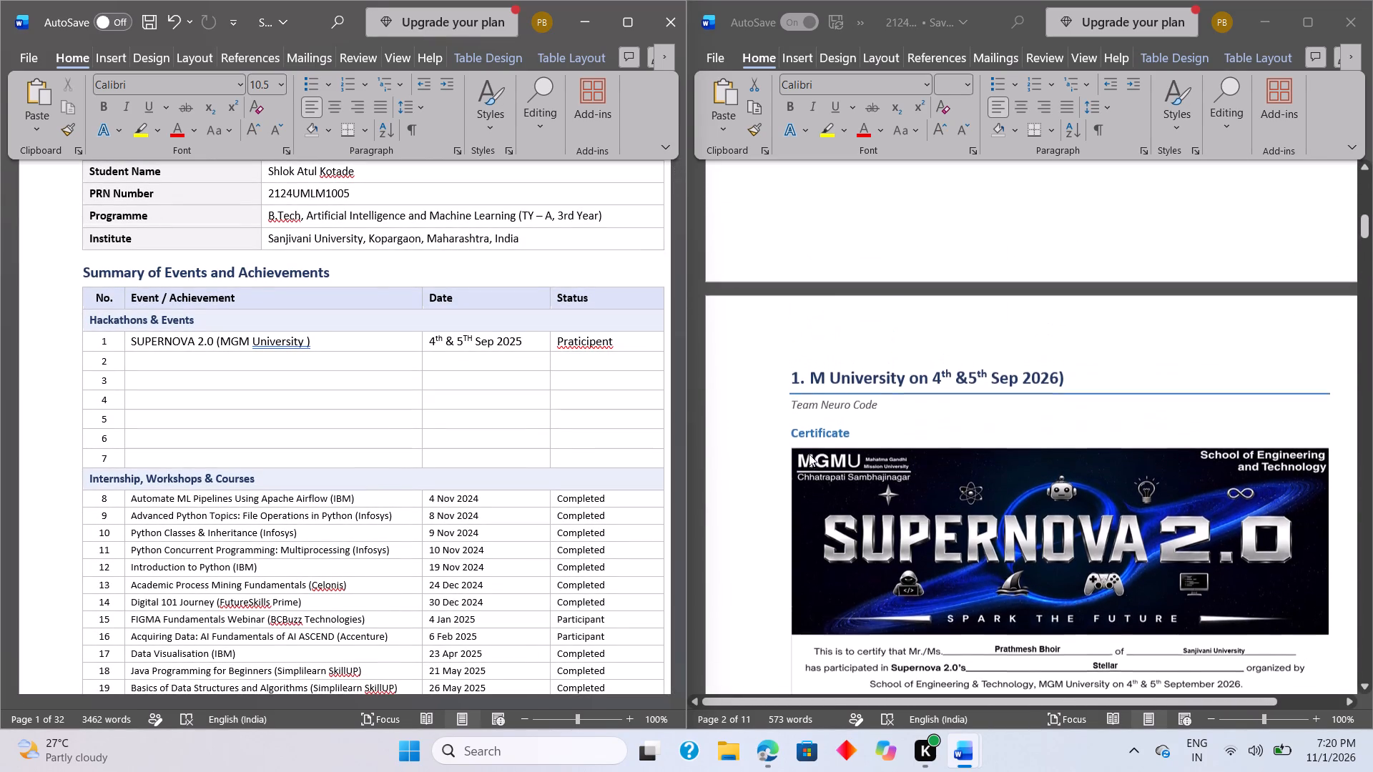
scroll(809, 454, down, 1)
scroll(320, 468, down, 3)
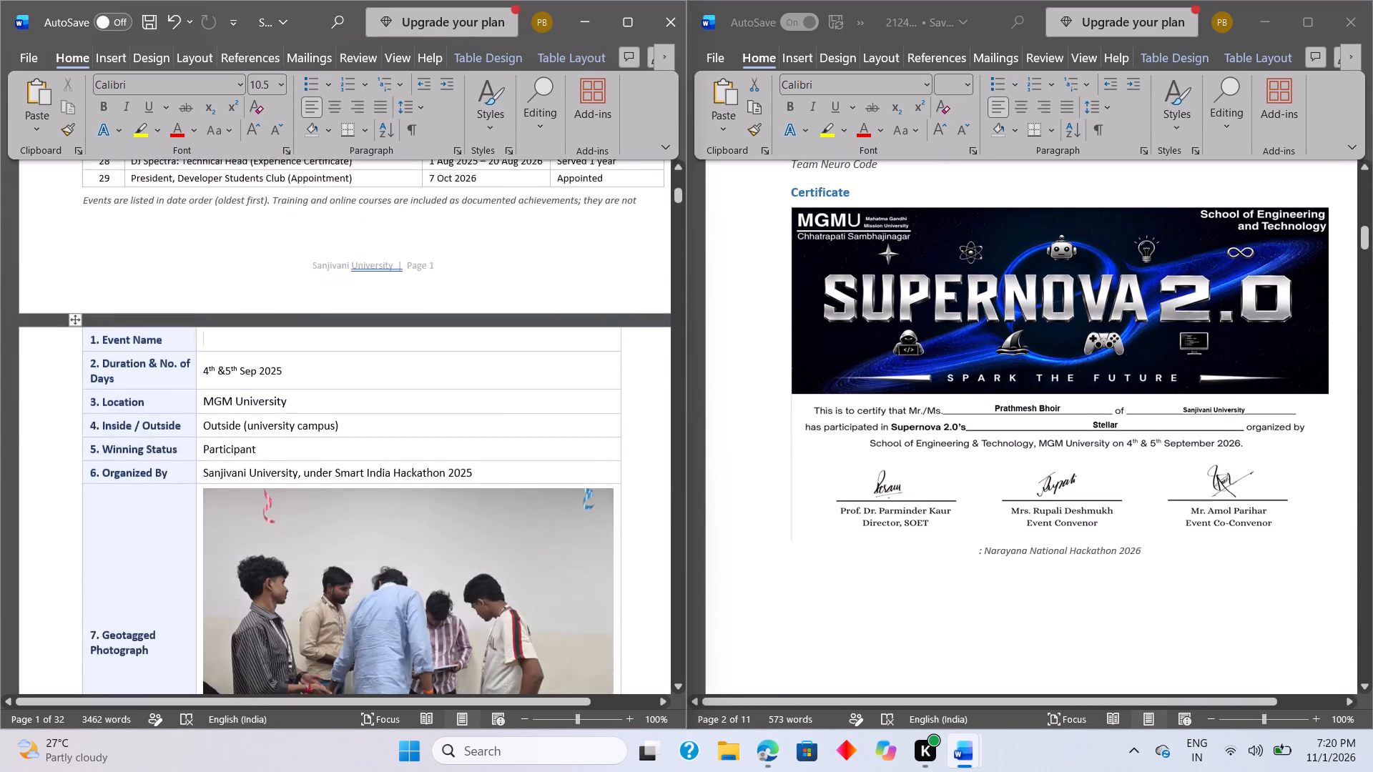
scroll(320, 468, up, 2)
scroll(320, 468, down, 5)
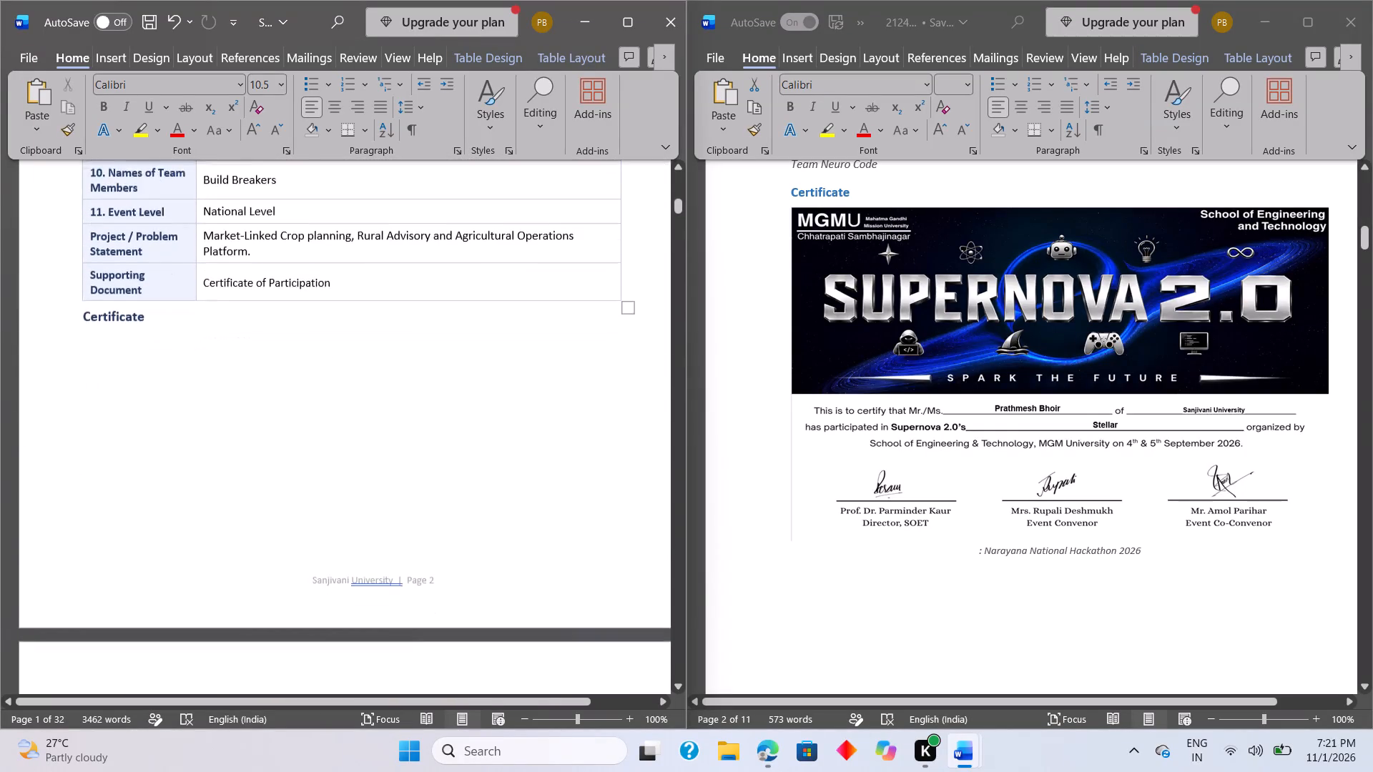
scroll(320, 468, down, 1)
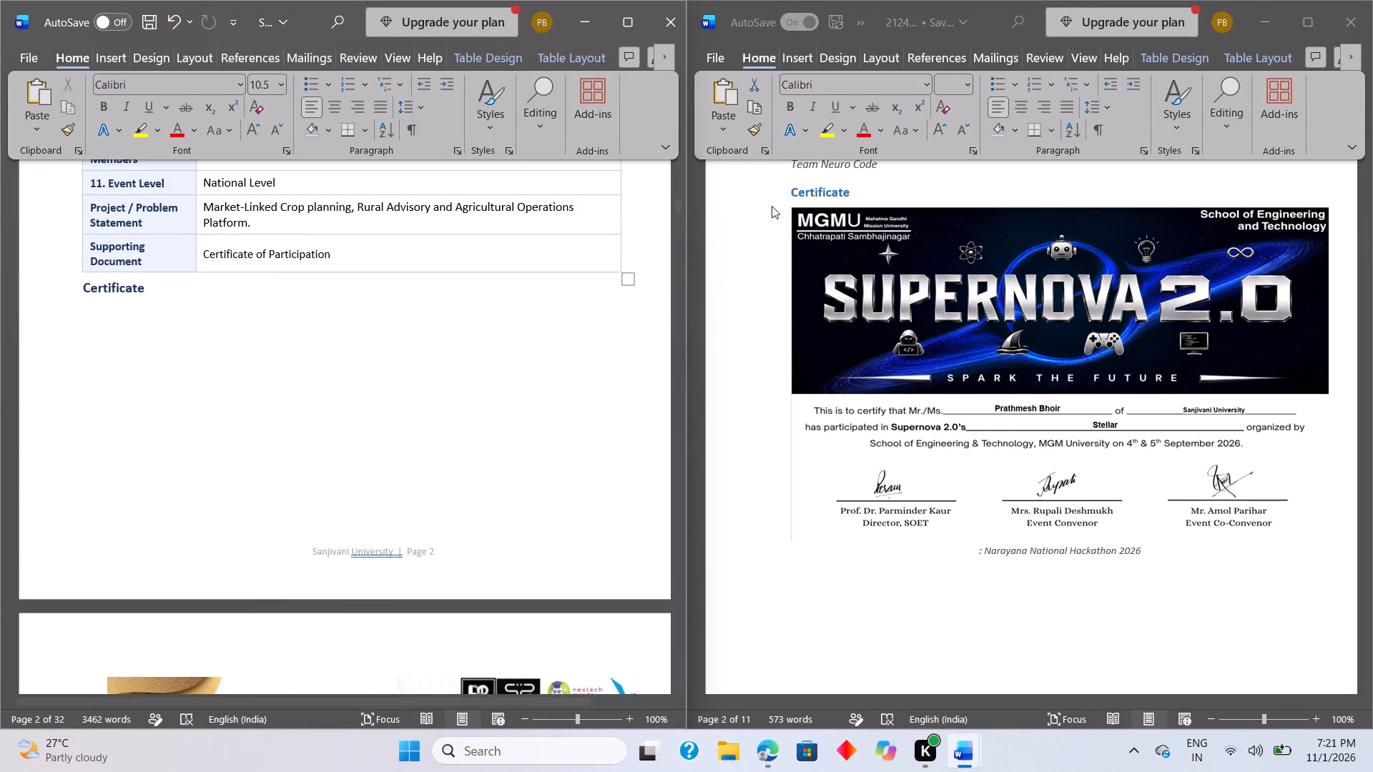
drag(771, 204, 804, 232)
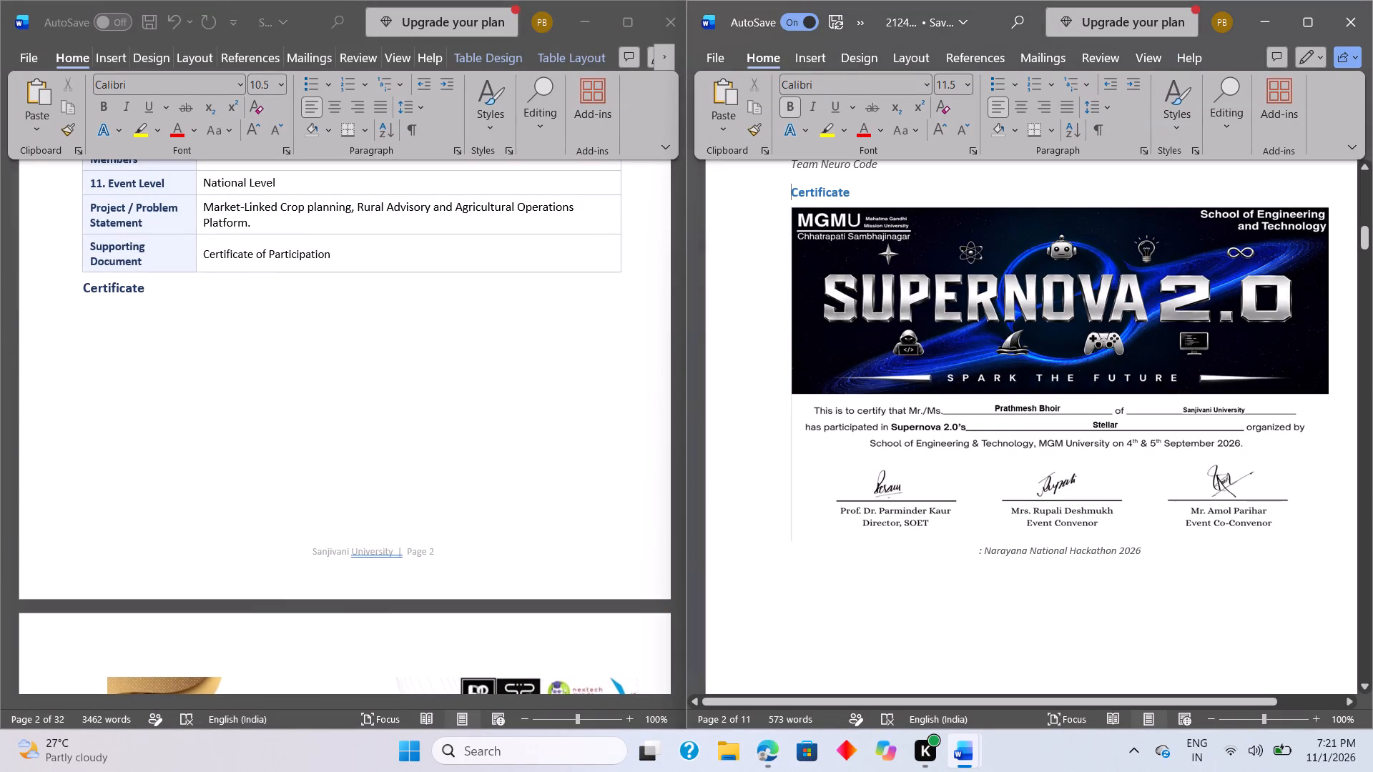
drag(804, 232, 837, 239)
drag(837, 239, 410, 361)
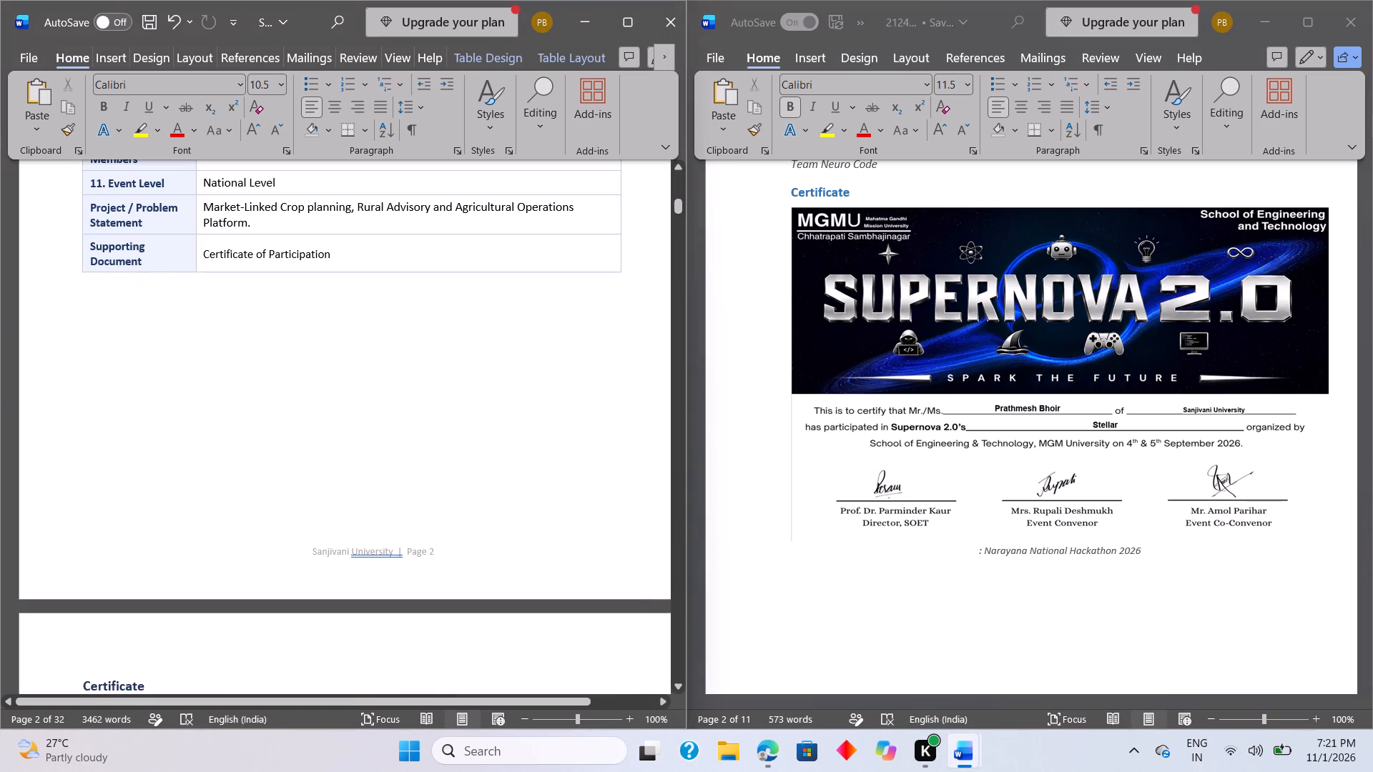
scroll(410, 361, down, 2)
scroll(410, 361, up, 1)
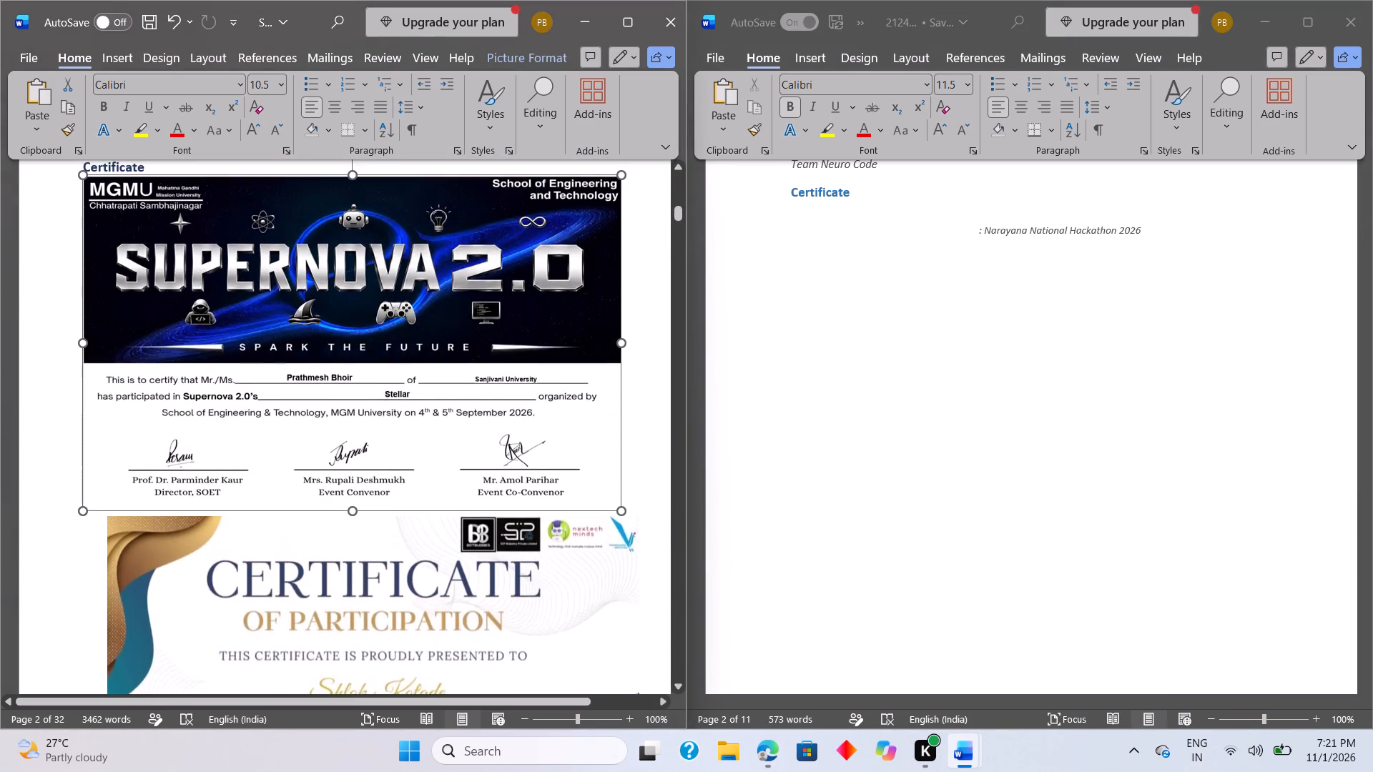
Resize the SUPERNOVA event details table from its lower corner, making it slightly narrower and taller.
scroll(410, 361, up, 1)
scroll(291, 325, up, 2)
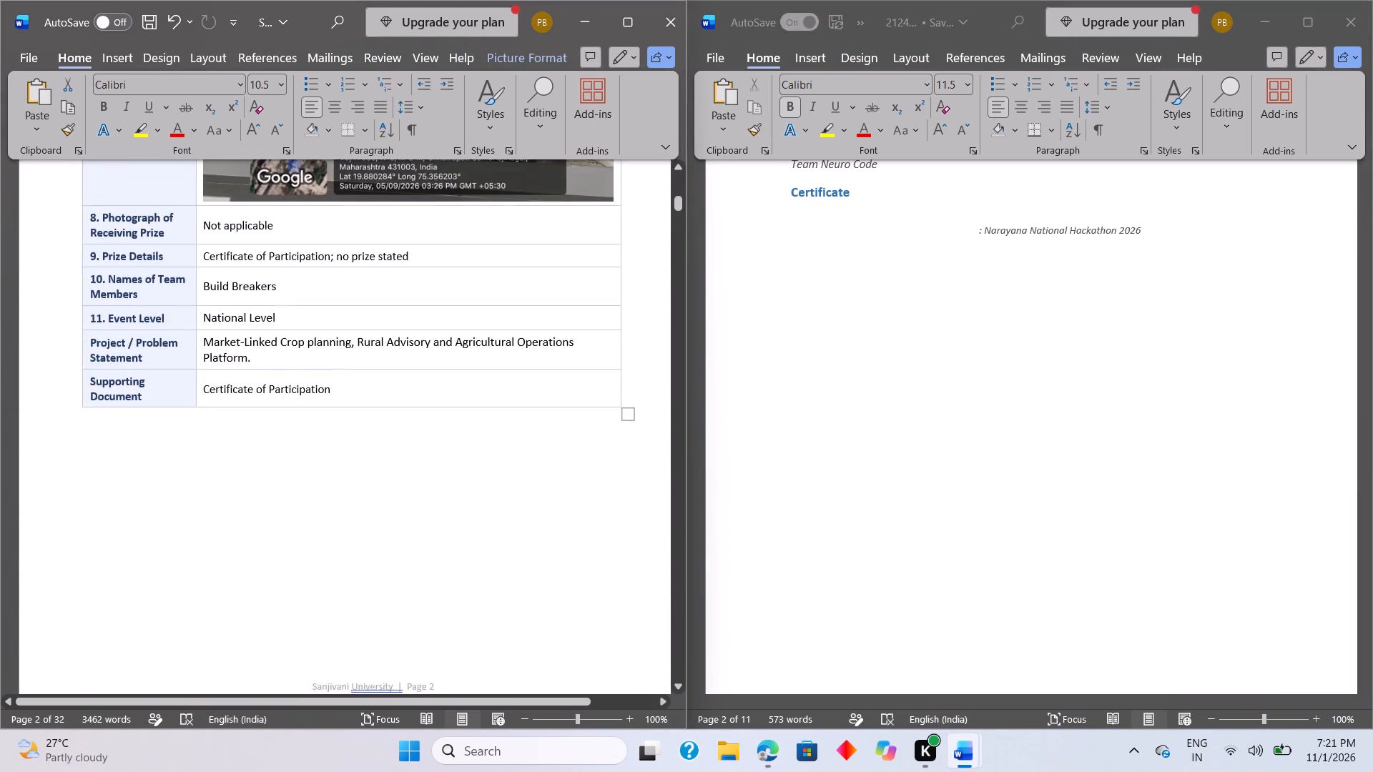
scroll(291, 325, up, 2)
scroll(291, 325, down, 5)
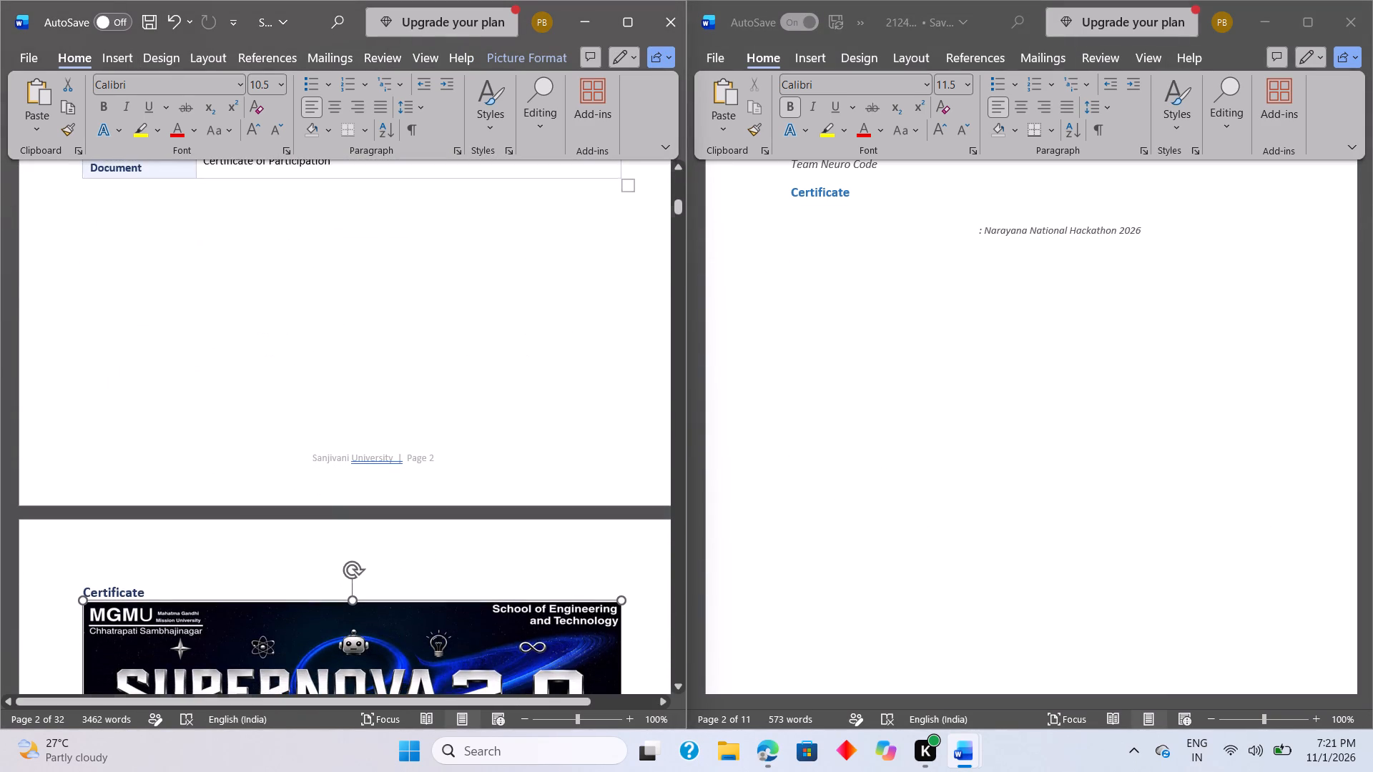
drag(626, 184, 604, 370)
scroll(604, 370, up, 1)
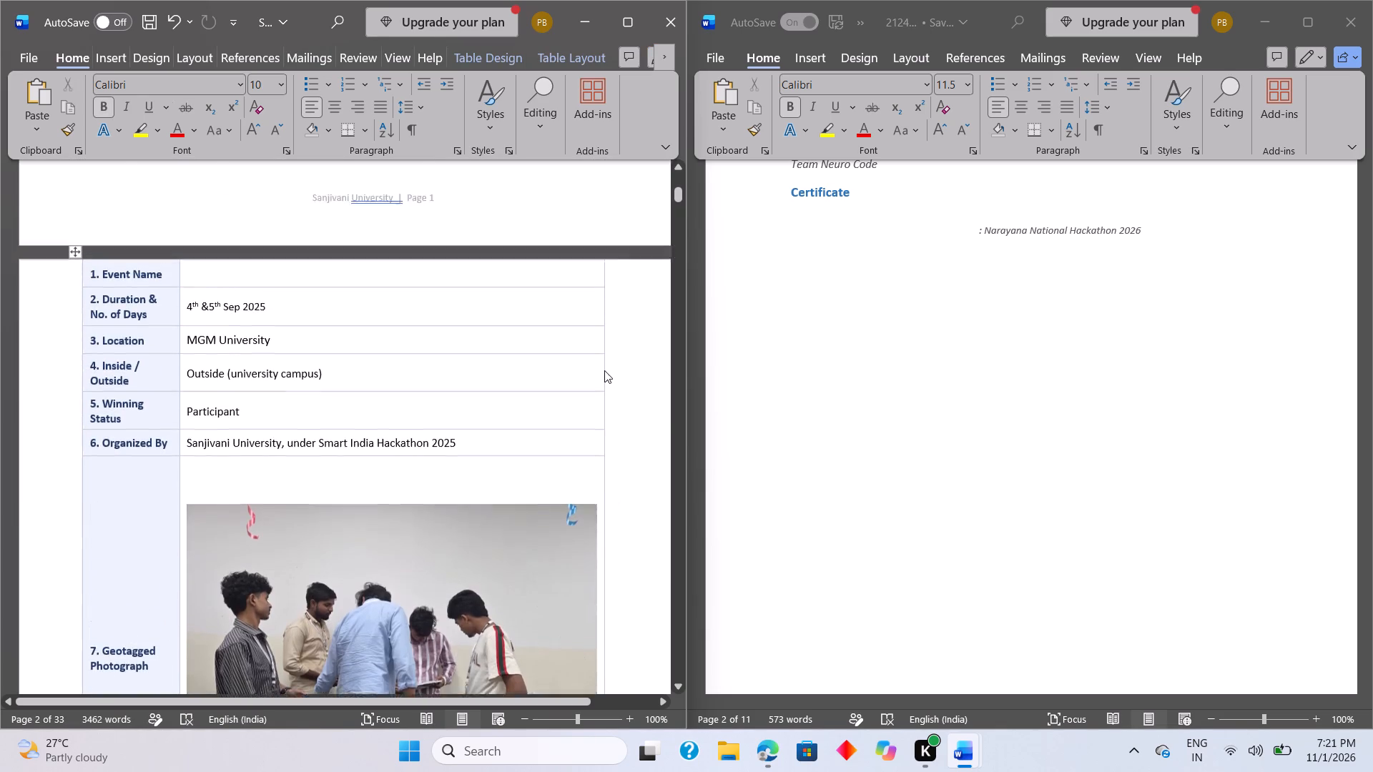
scroll(604, 370, up, 3)
scroll(604, 370, down, 4)
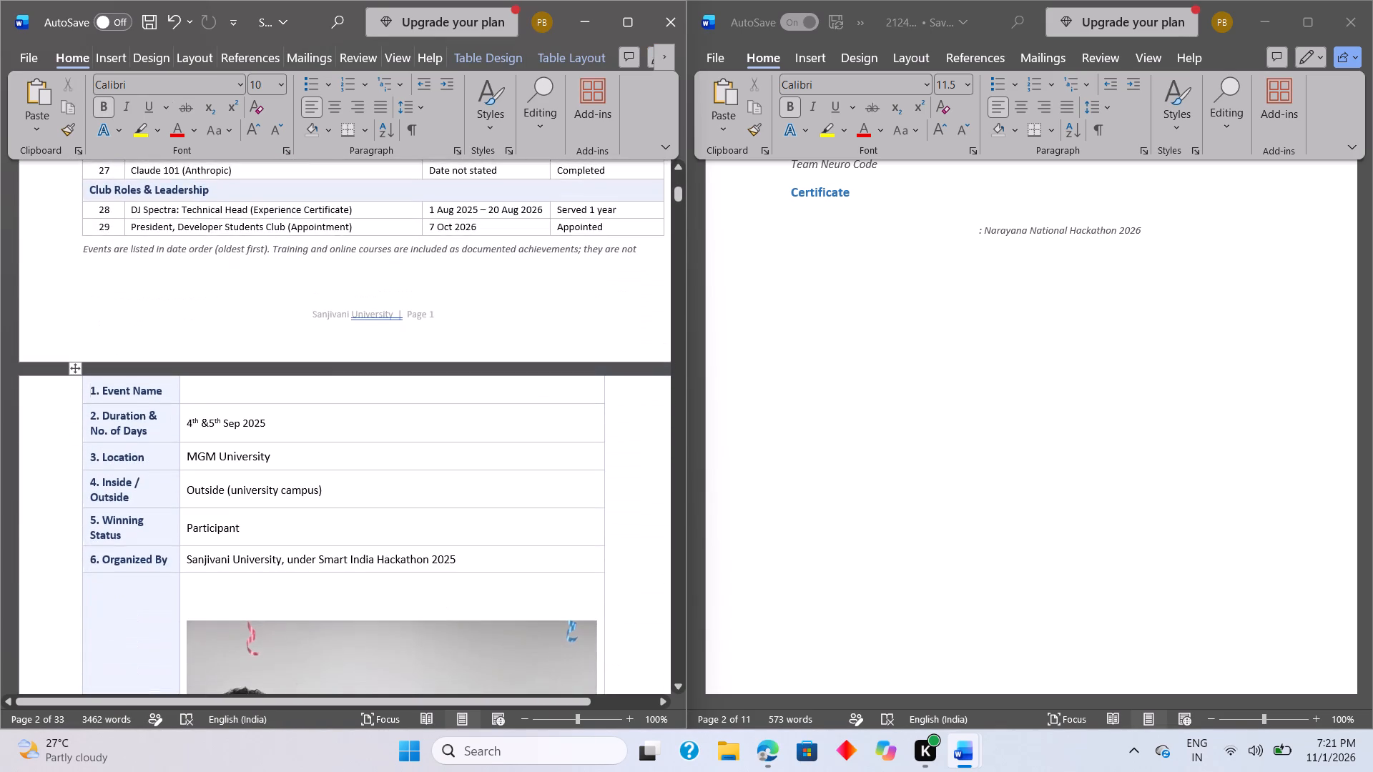
Delete the old InnoHack 2.0 certificate of participation image below the SUPERNOVA 2.0 certificate.
scroll(604, 370, down, 8)
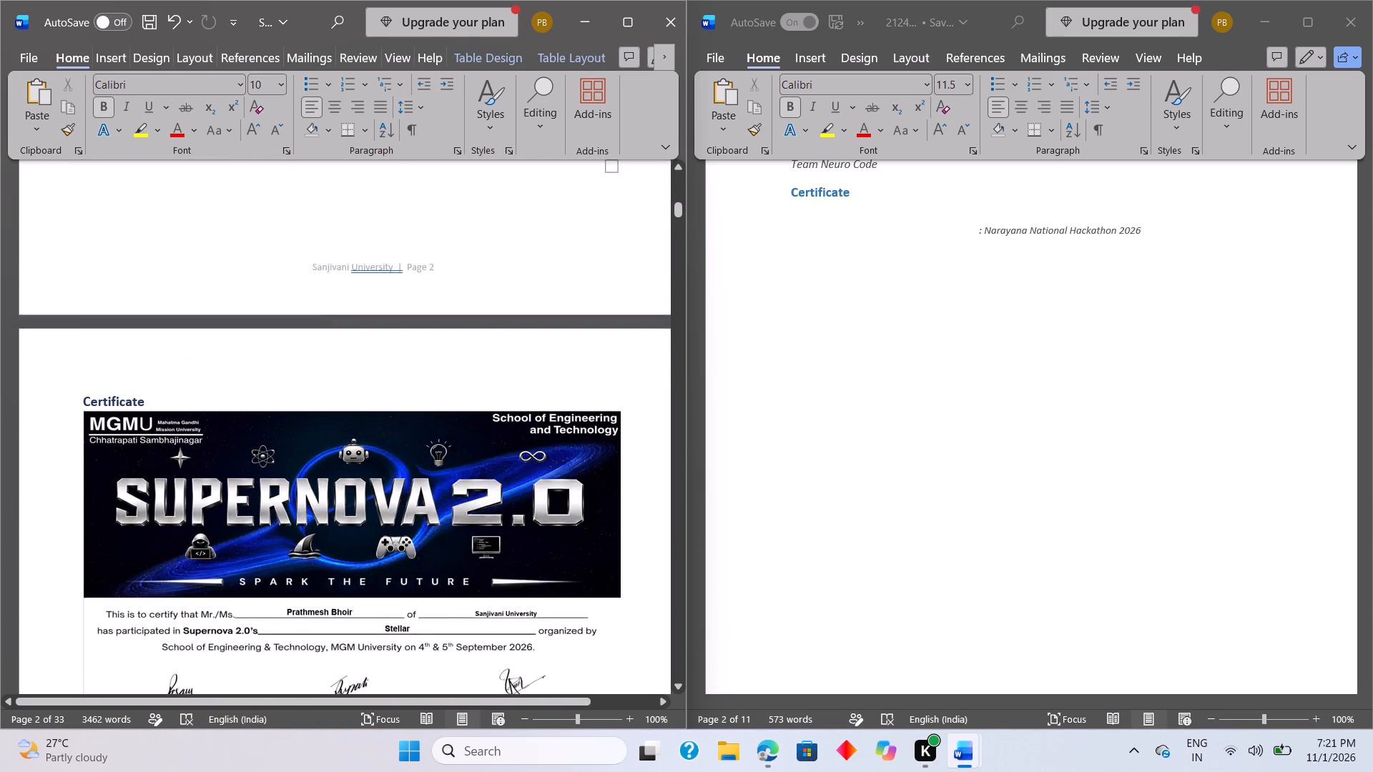
scroll(604, 370, down, 2)
click(454, 550)
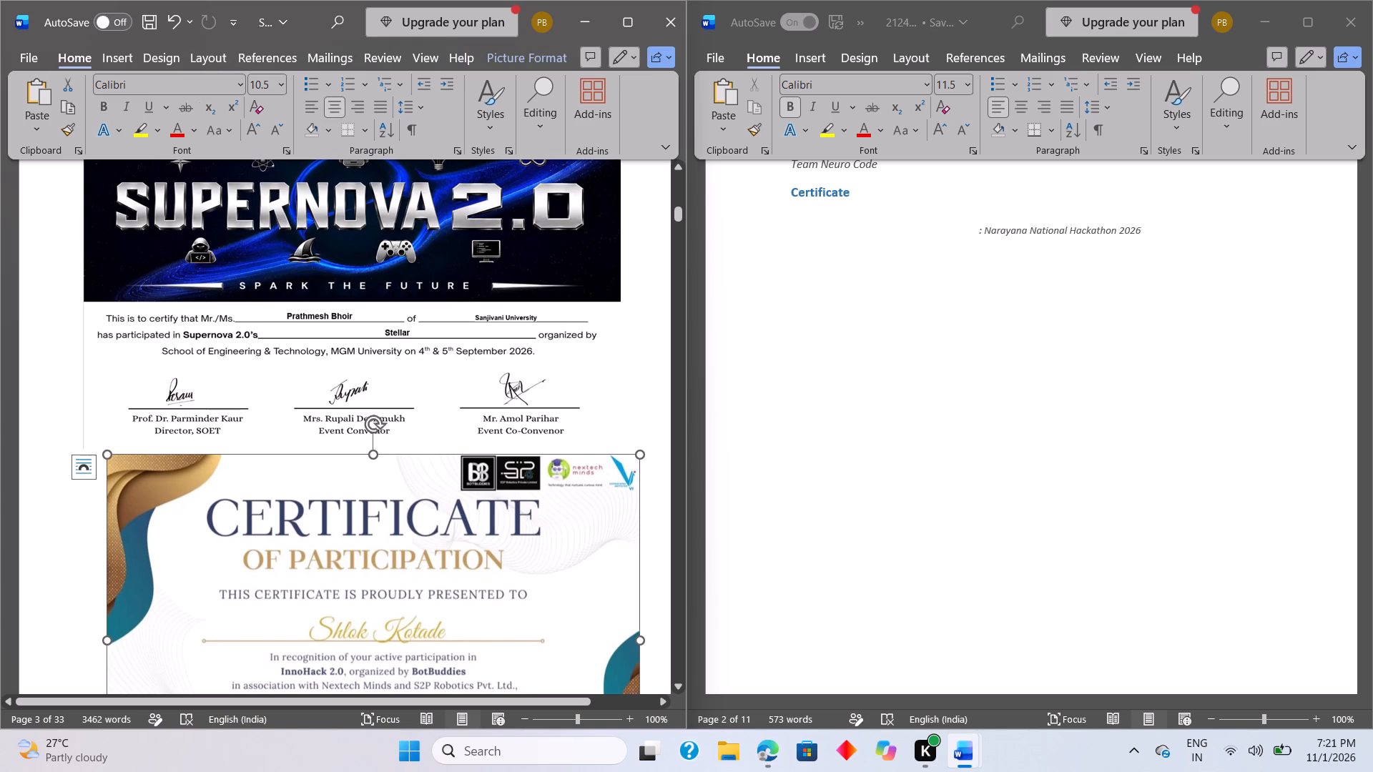
key(Delete)
scroll(454, 550, down, 2)
click(454, 550)
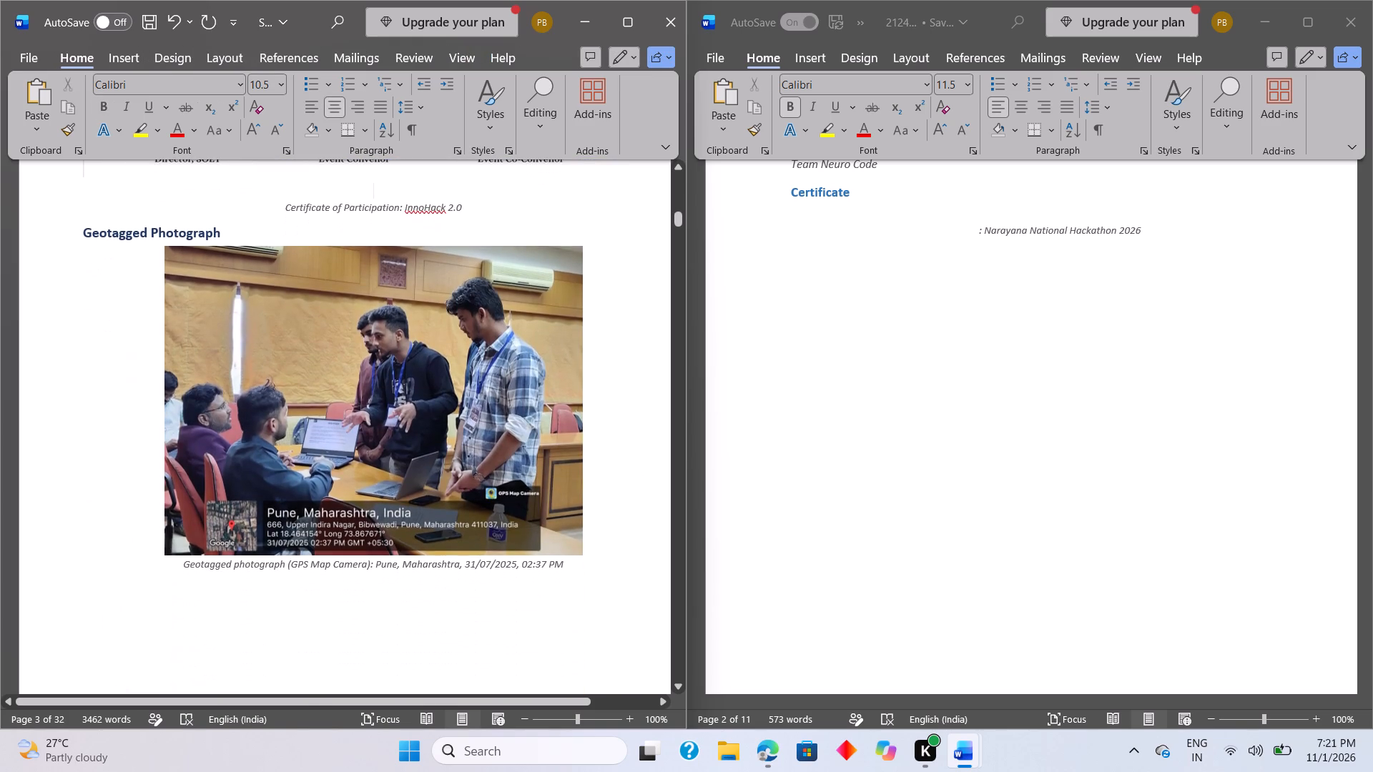
Delete the old photograph and its Pune, Maharashtra caption beneath the first Geotagged Photograph heading.
key(Delete)
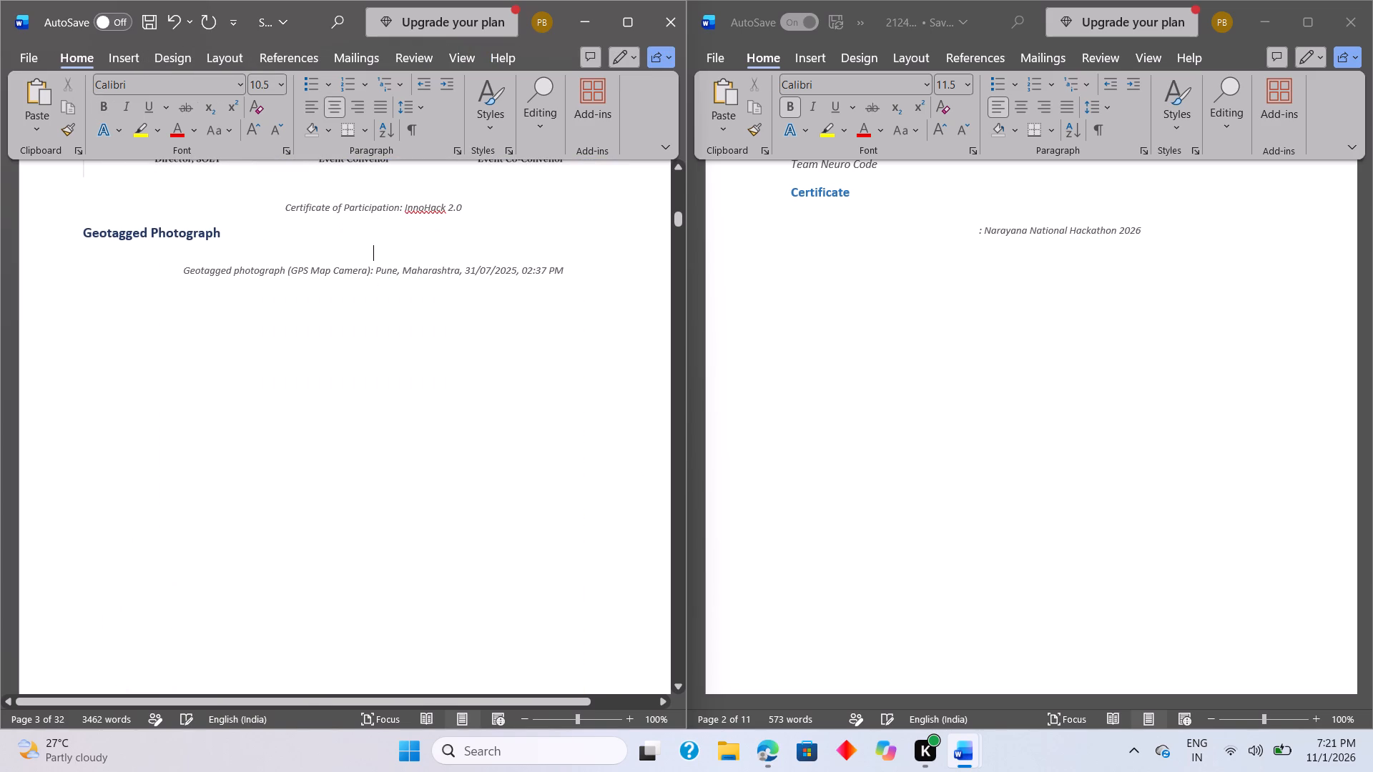
scroll(454, 550, up, 4)
scroll(454, 550, down, 2)
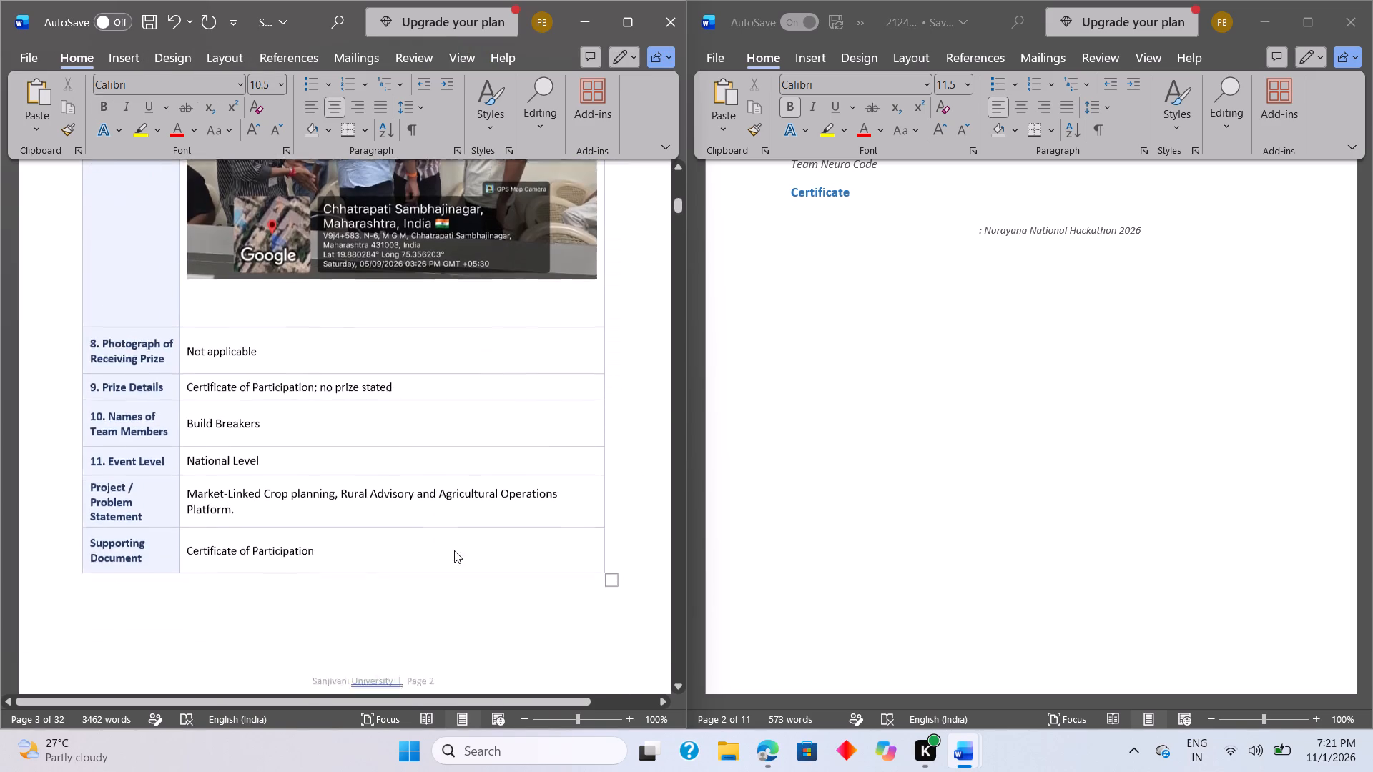
scroll(454, 550, down, 5)
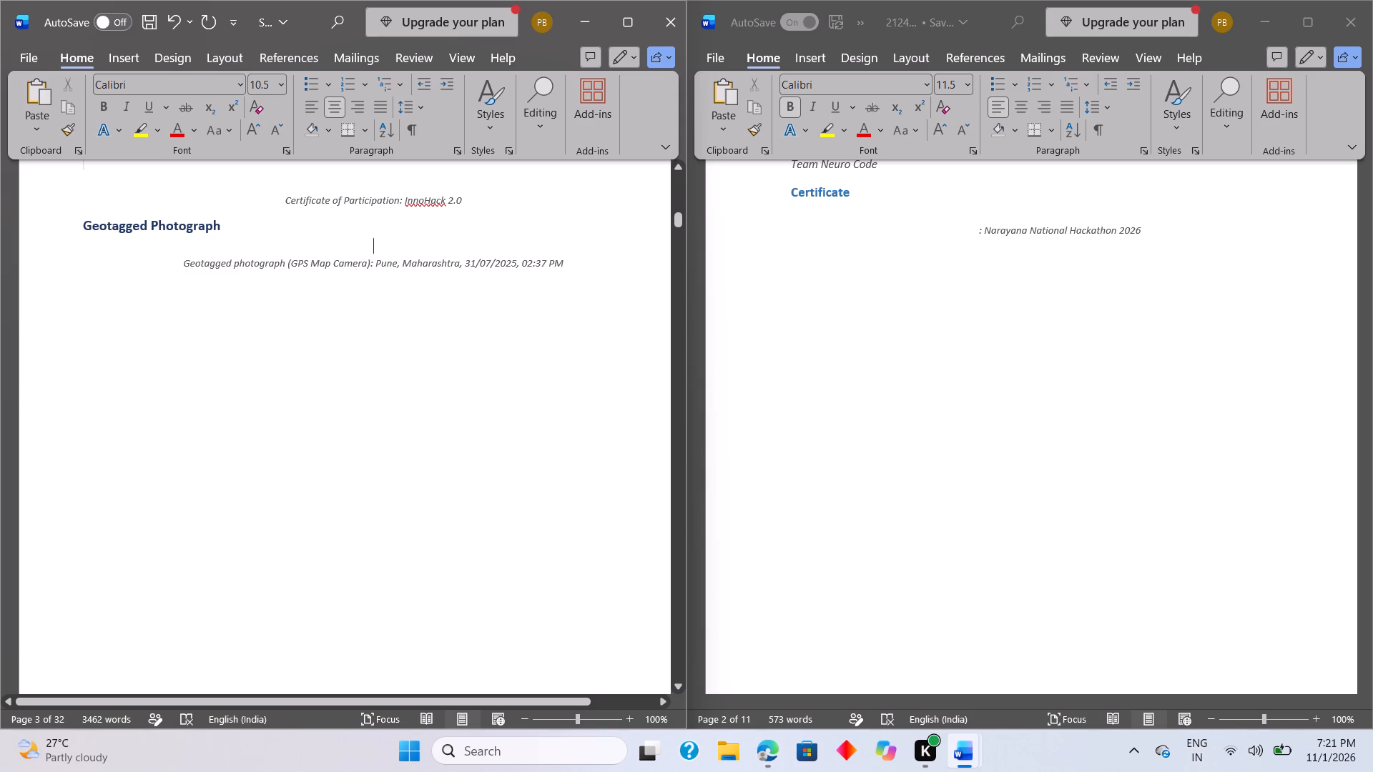
drag(584, 269, 206, 252)
key(Delete)
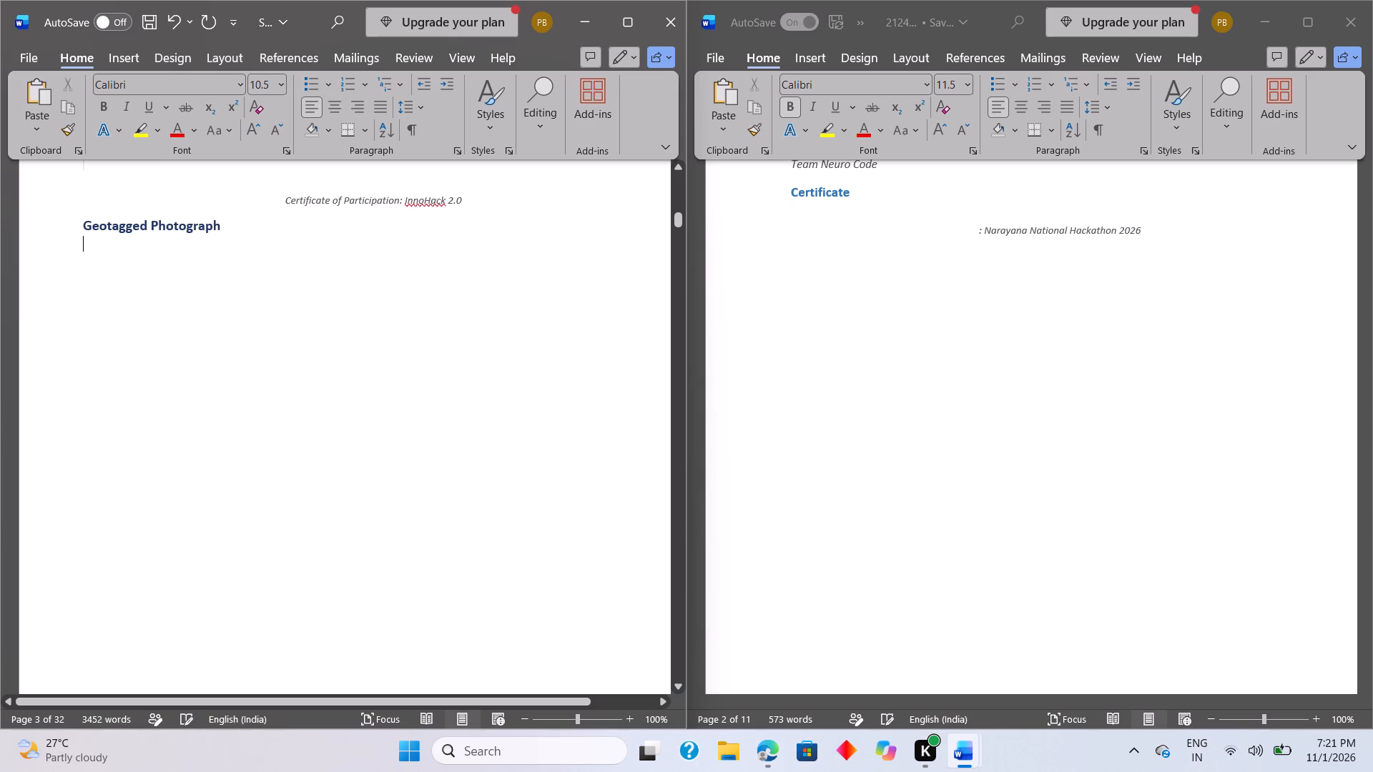
Insert the picture "WhatsApp Image 2026-11-01 at 10.23.43 AM" from Downloads beneath the Geotagged Photograph heading.
click(126, 60)
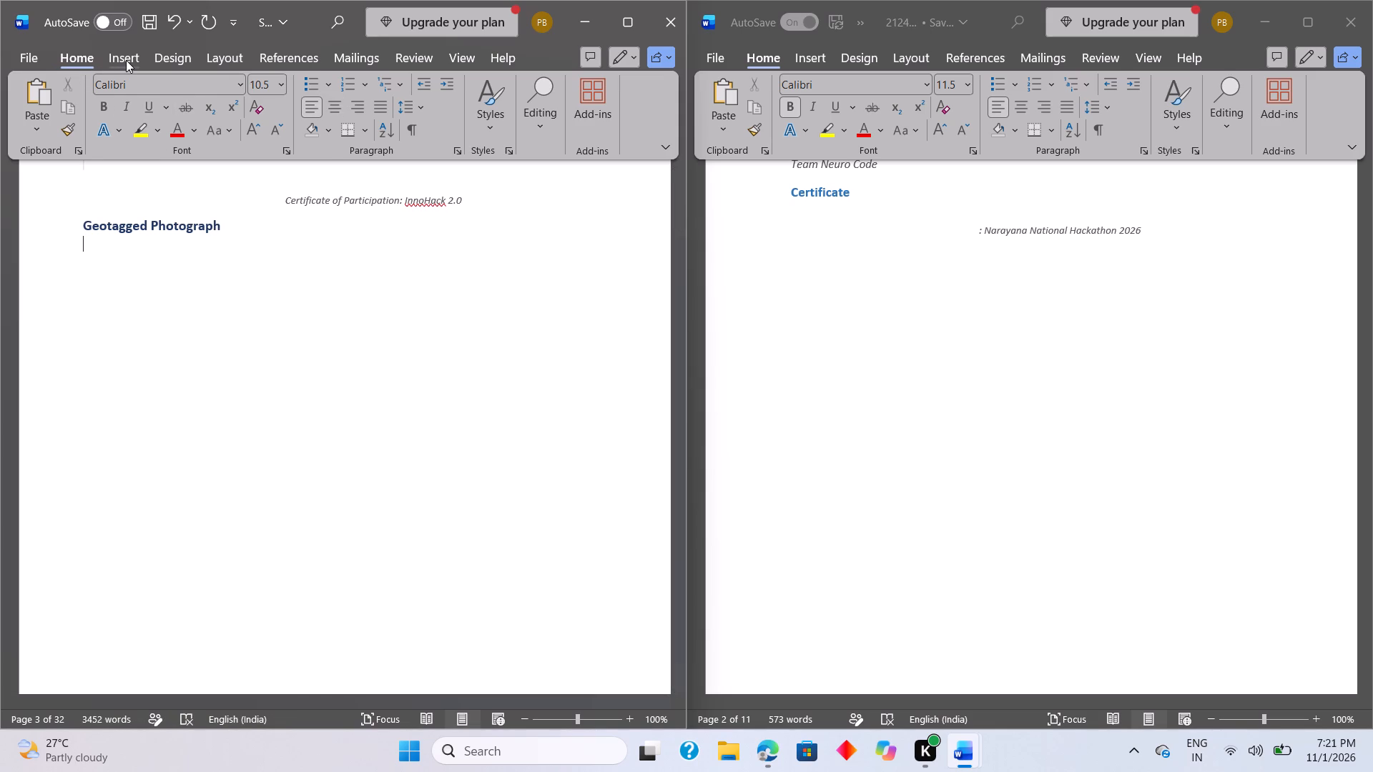
click(635, 12)
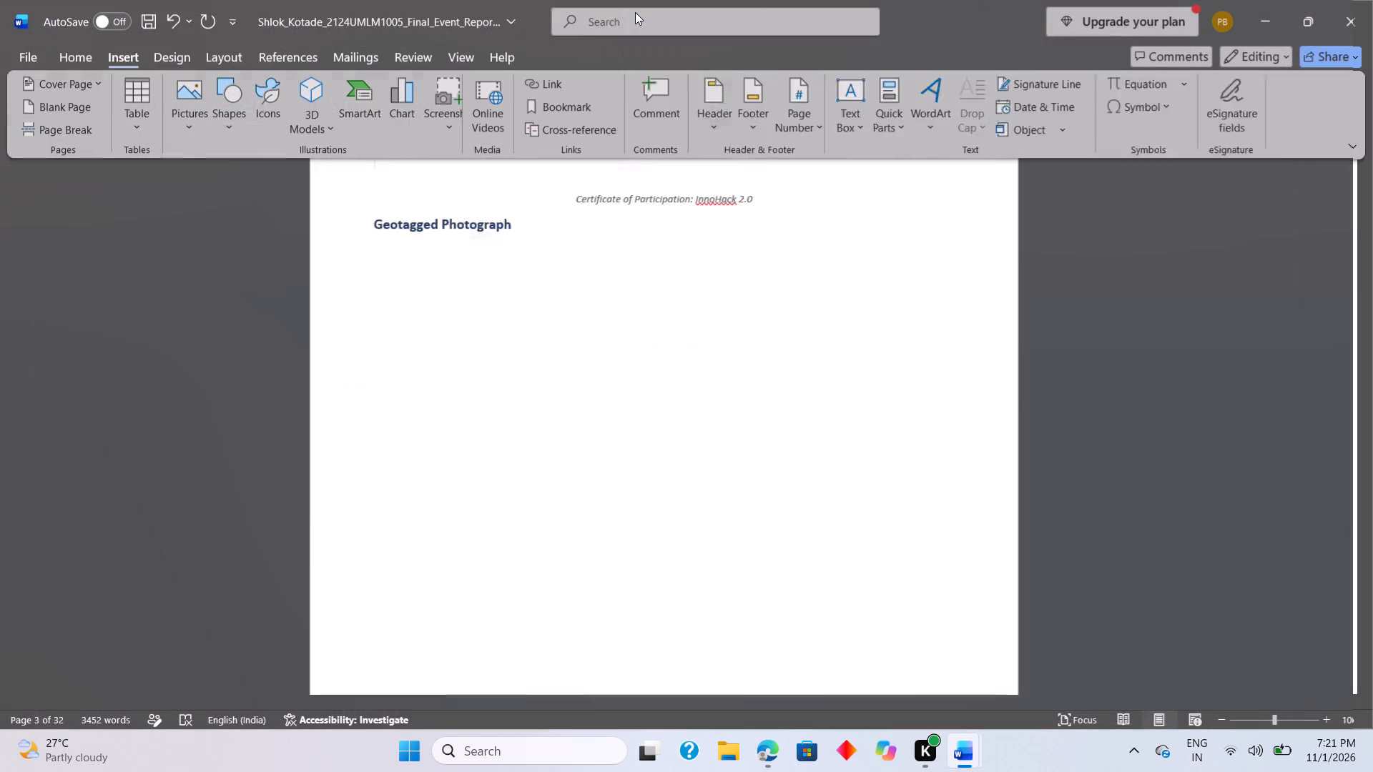
click(188, 128)
click(207, 194)
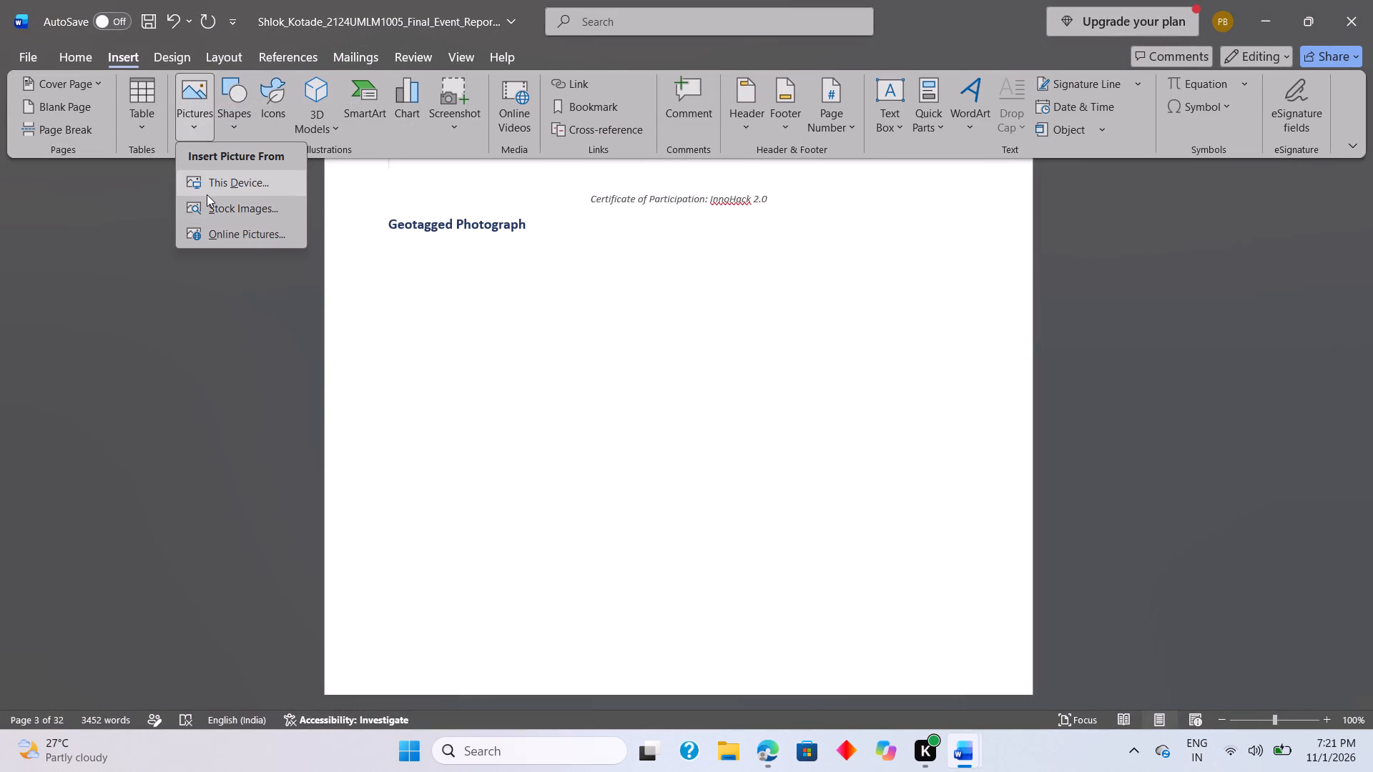
scroll(261, 258, down, 1)
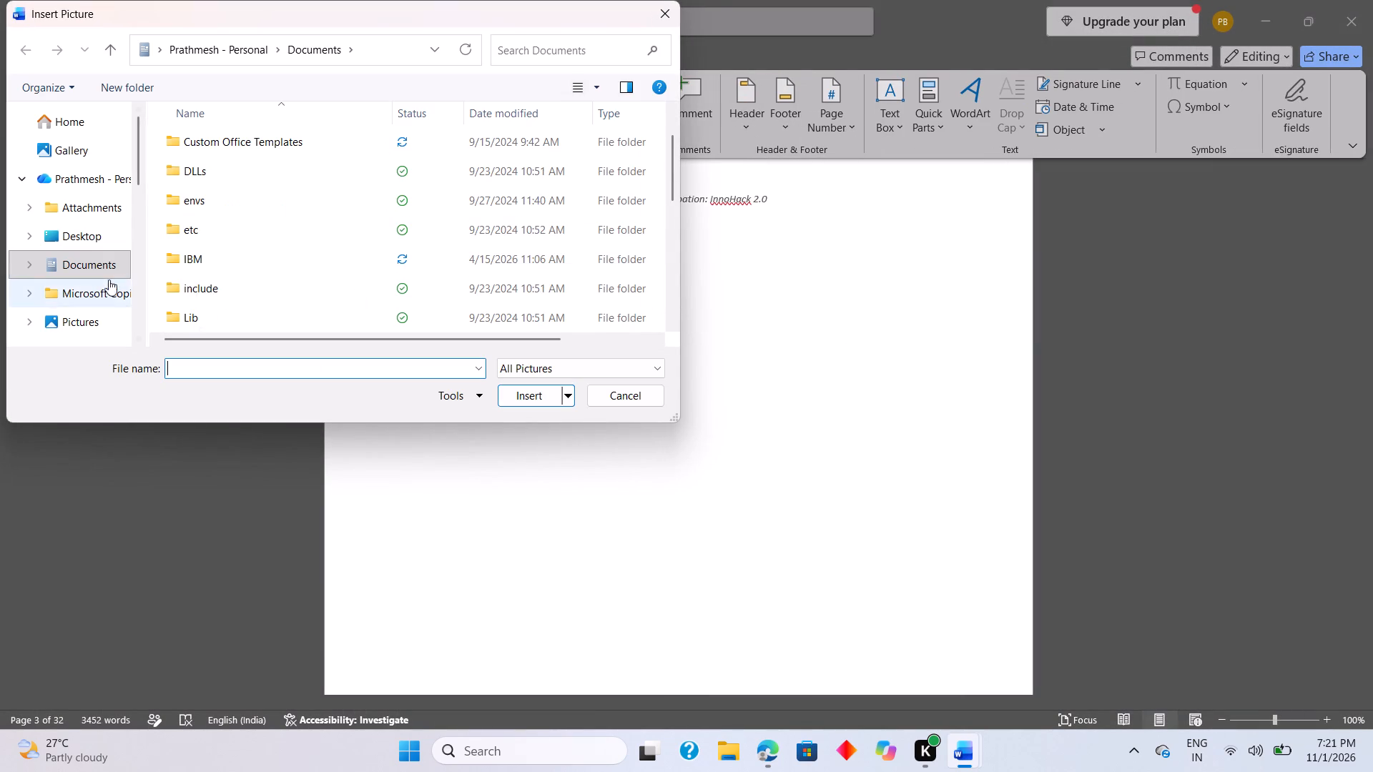
scroll(94, 287, down, 1)
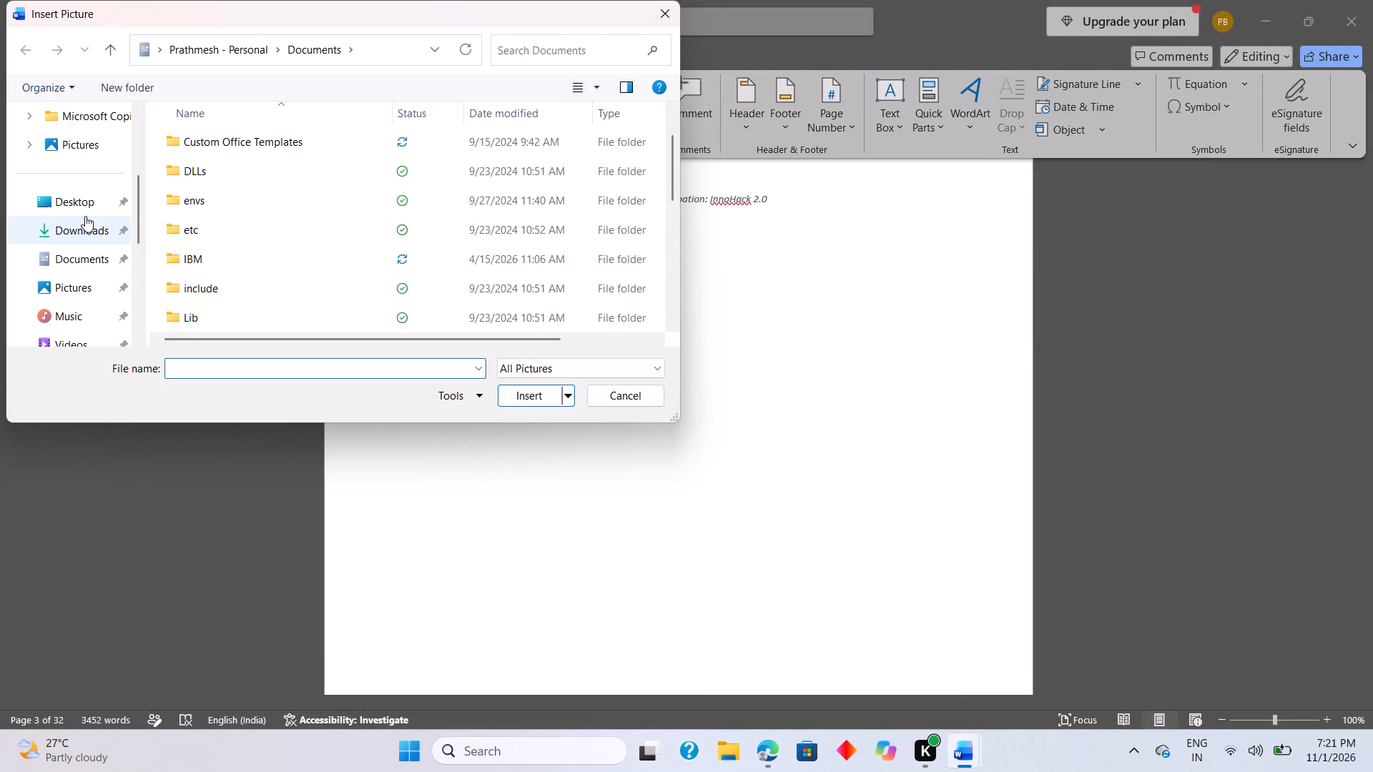
click(85, 216)
scroll(281, 195, down, 1)
scroll(281, 195, up, 1)
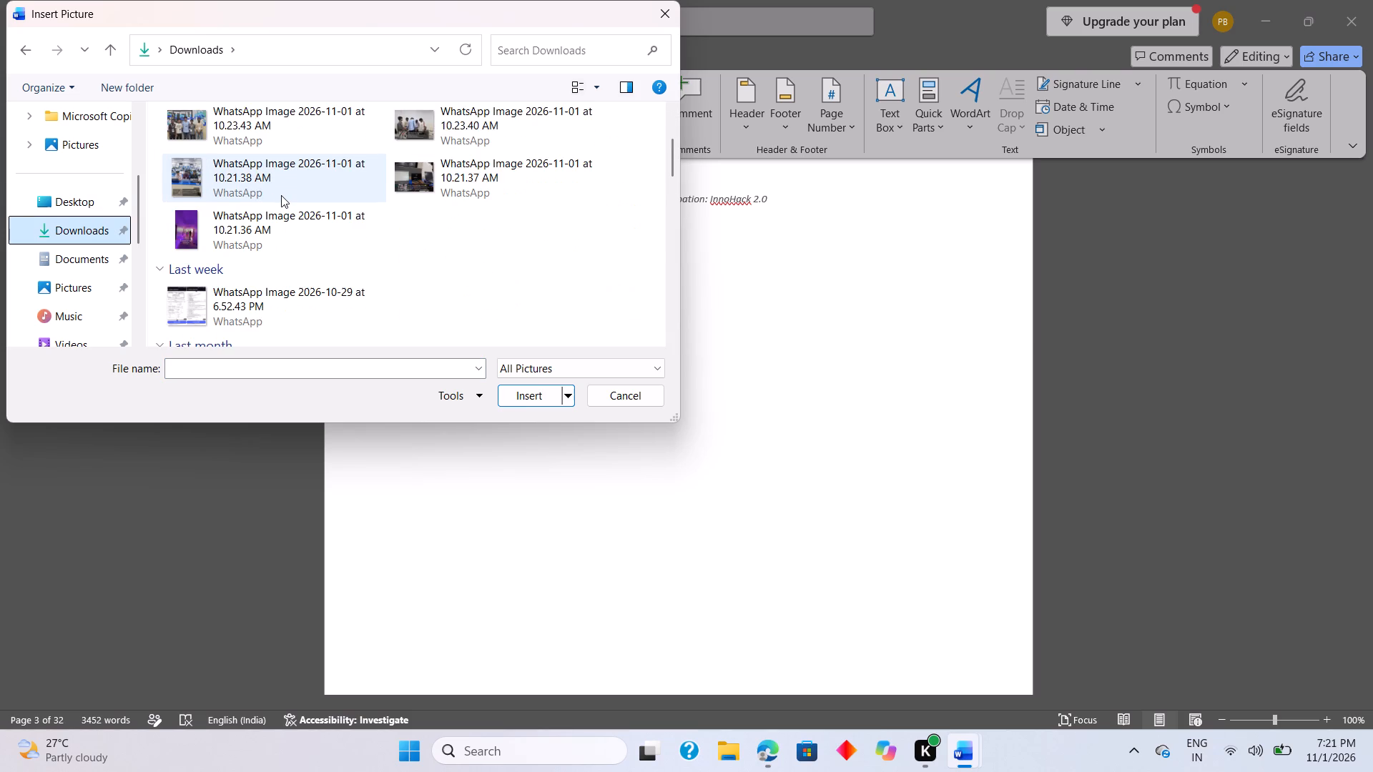
click(278, 284)
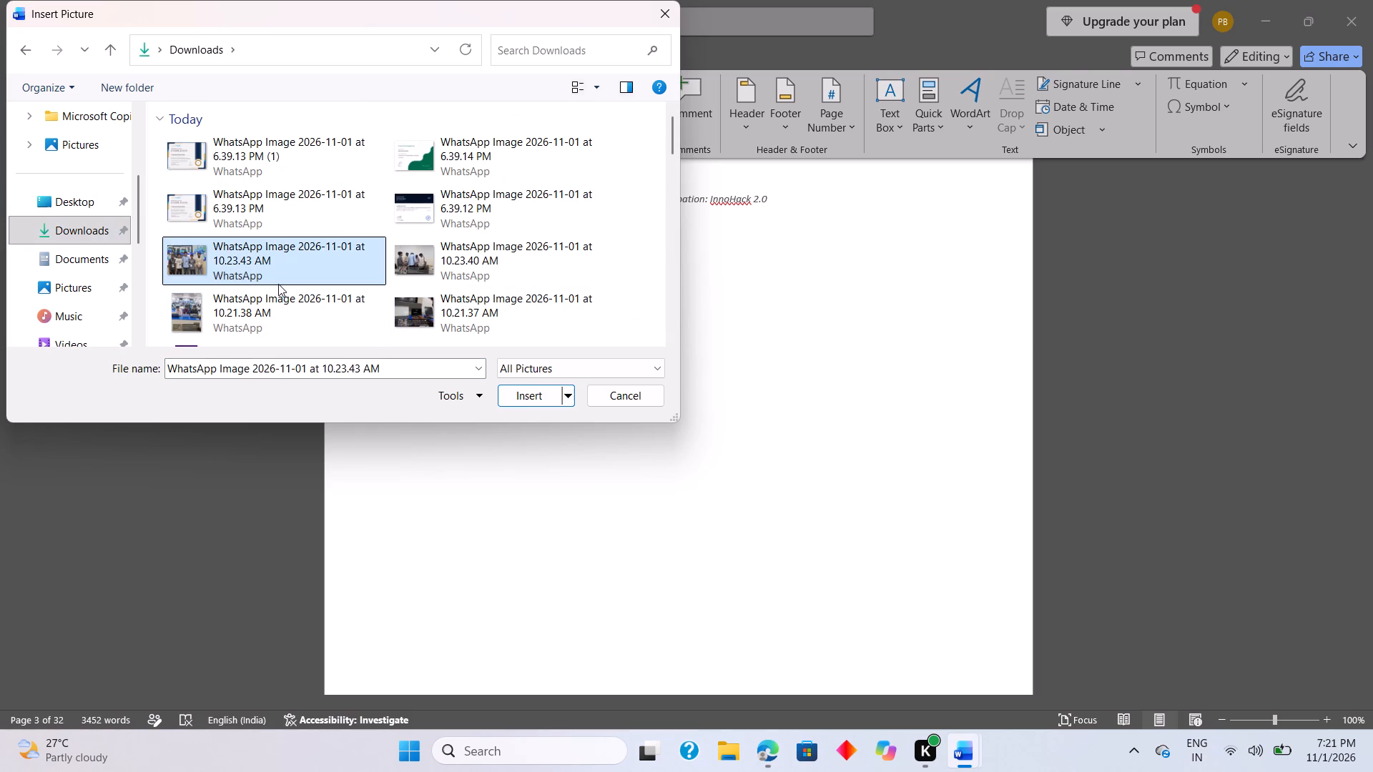
click(531, 392)
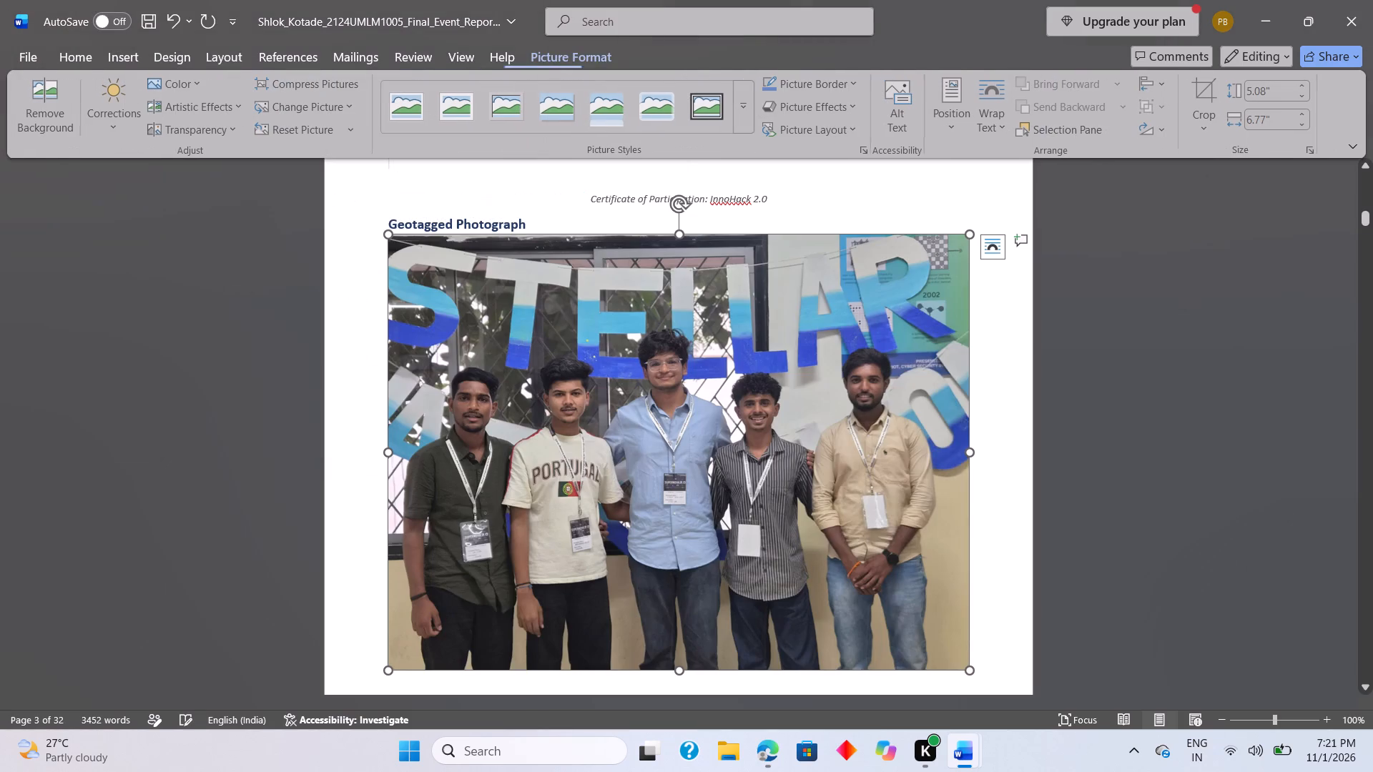
Review the SUPERNOVA 2.0 certificate and team photograph page, and the SUNHACKS-2K25 event section that follows.
scroll(531, 392, down, 1)
scroll(531, 392, up, 1)
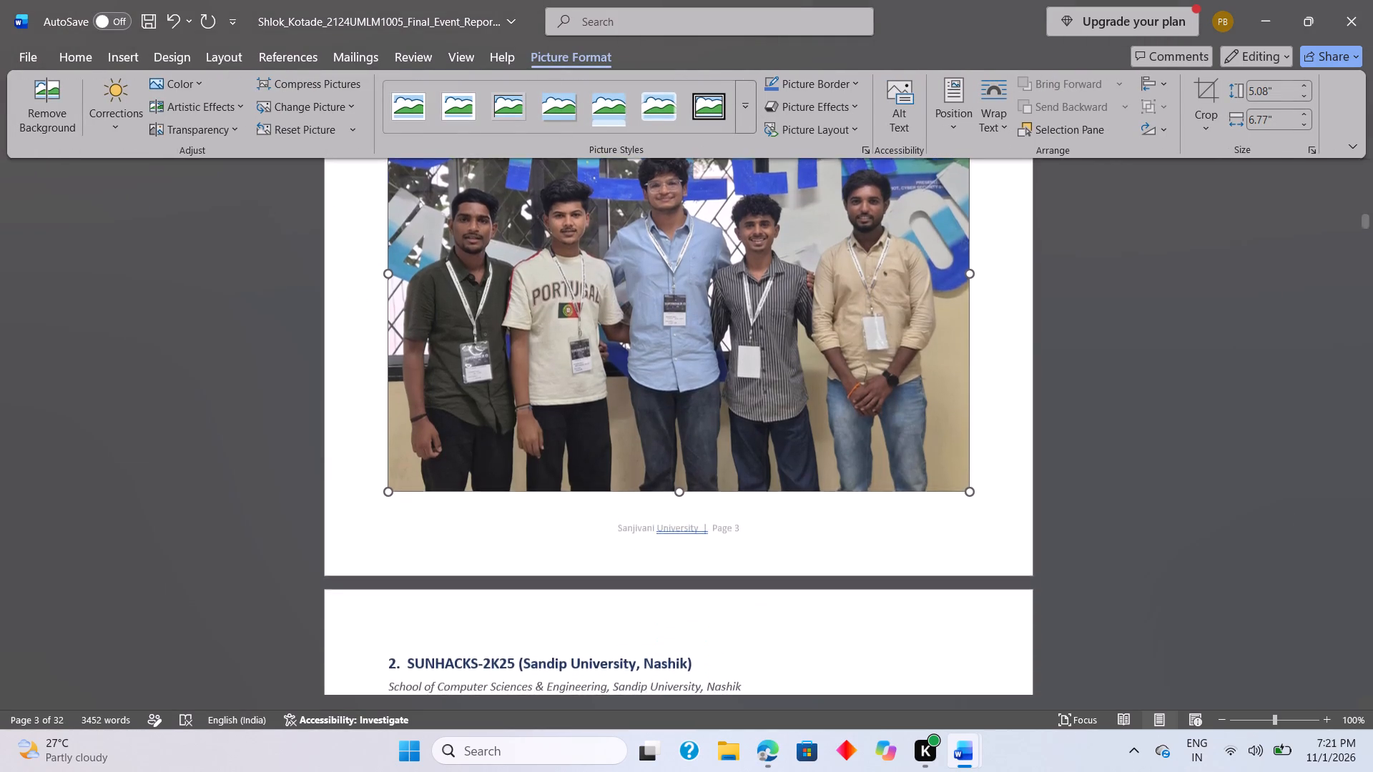
scroll(531, 392, up, 4)
scroll(531, 392, down, 2)
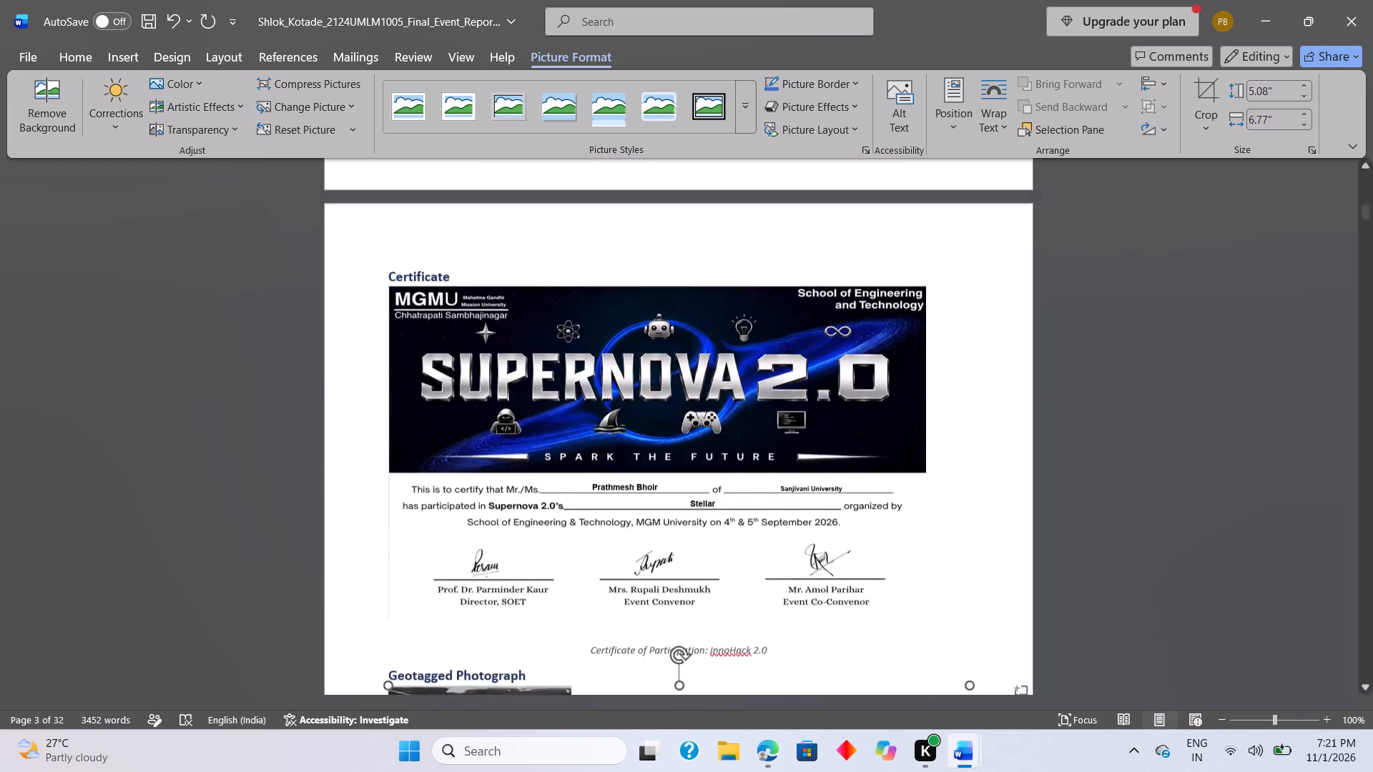
scroll(531, 392, down, 3)
scroll(531, 392, up, 1)
scroll(531, 392, down, 1)
scroll(531, 392, up, 8)
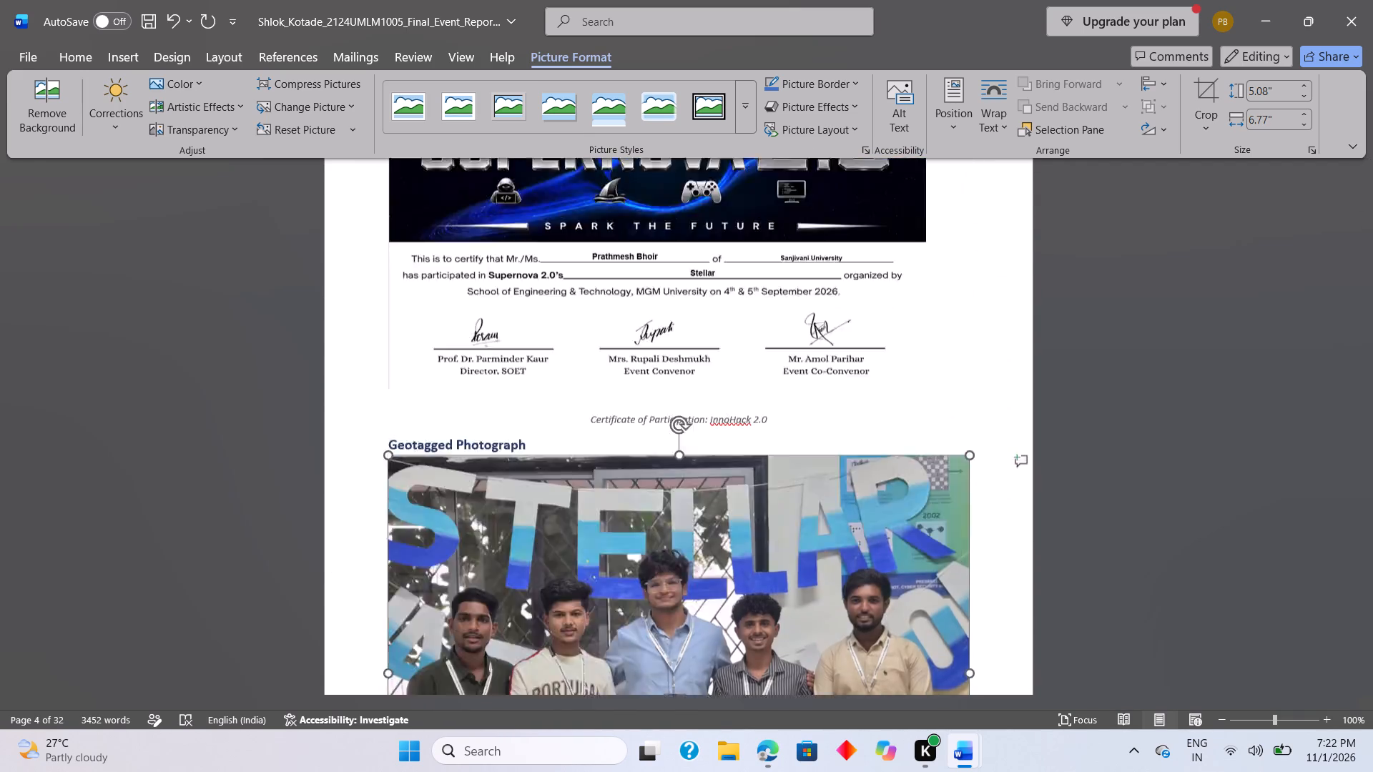
scroll(531, 392, down, 7)
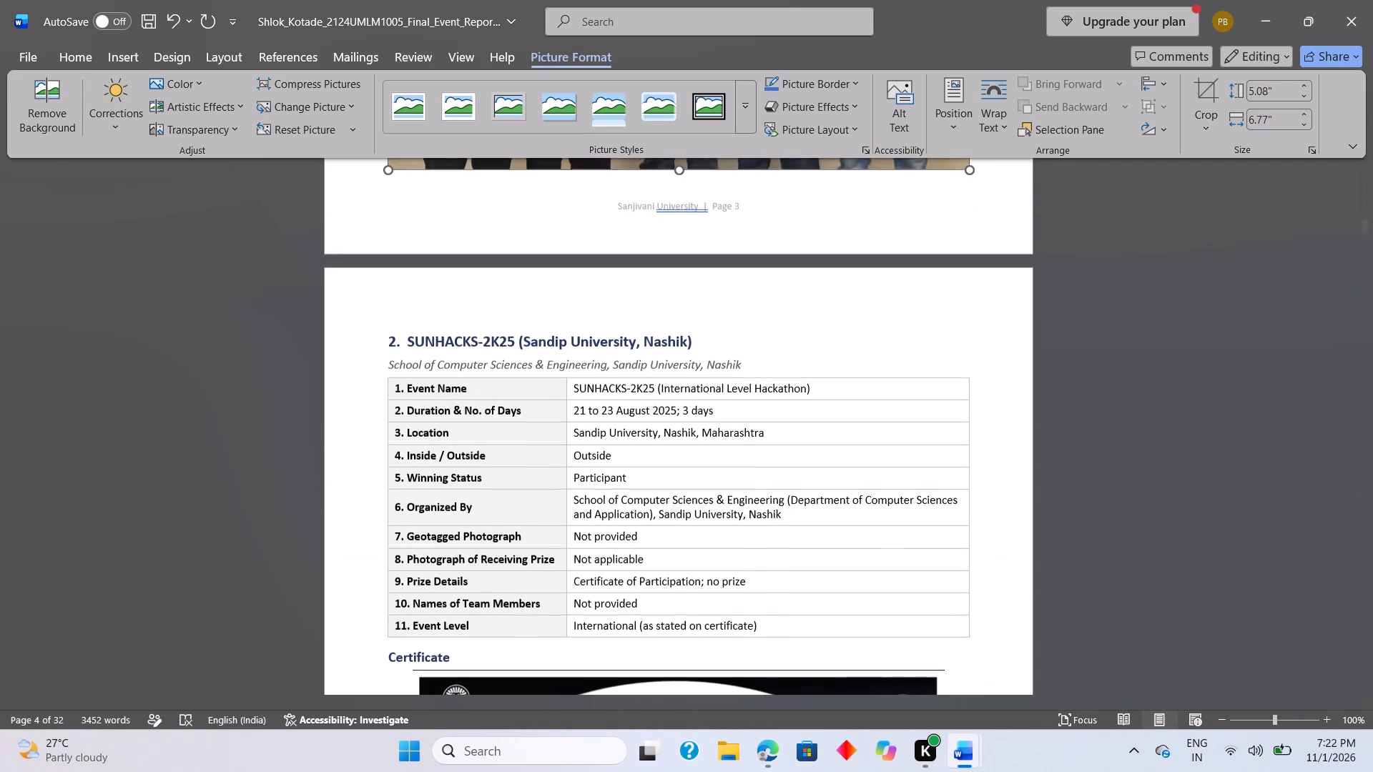
scroll(531, 392, down, 2)
scroll(531, 392, up, 1)
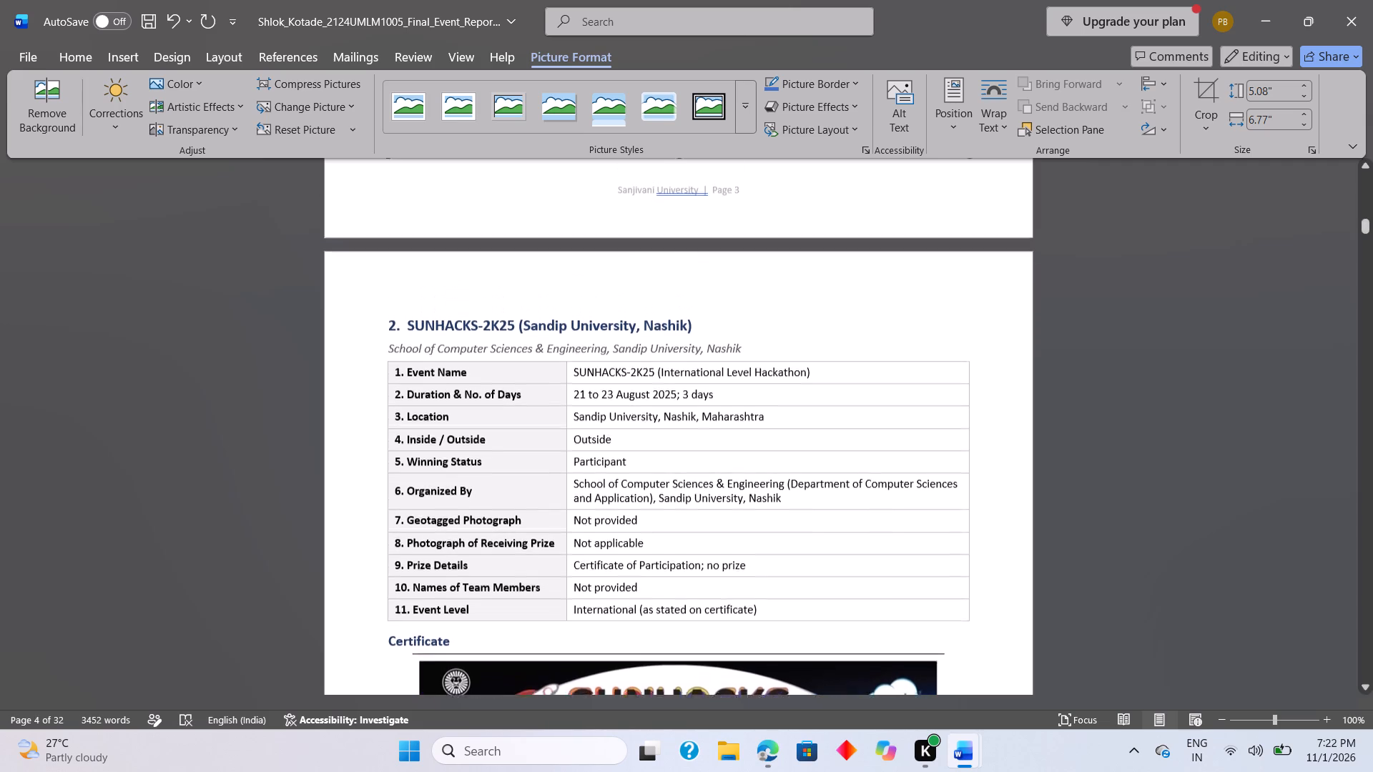
scroll(531, 392, down, 3)
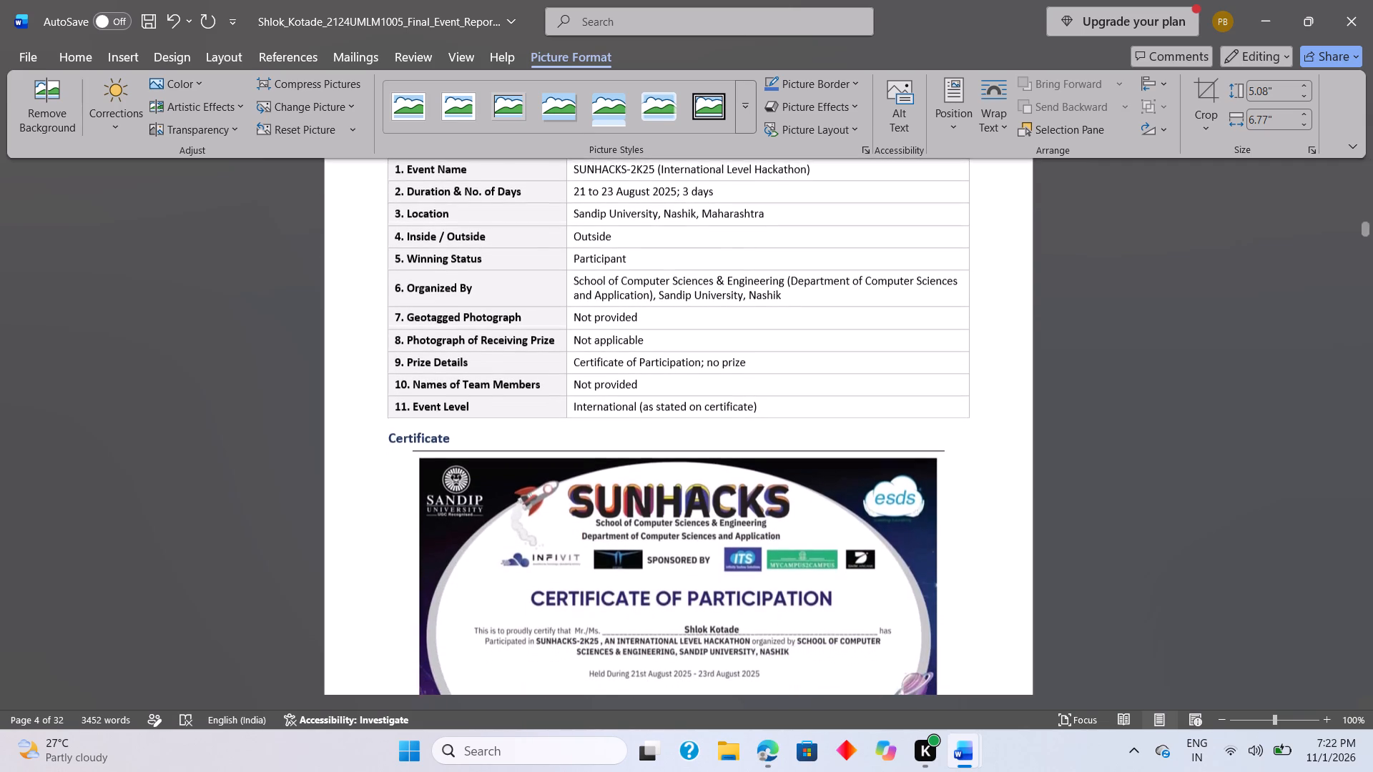
scroll(531, 392, up, 1)
scroll(531, 392, down, 1)
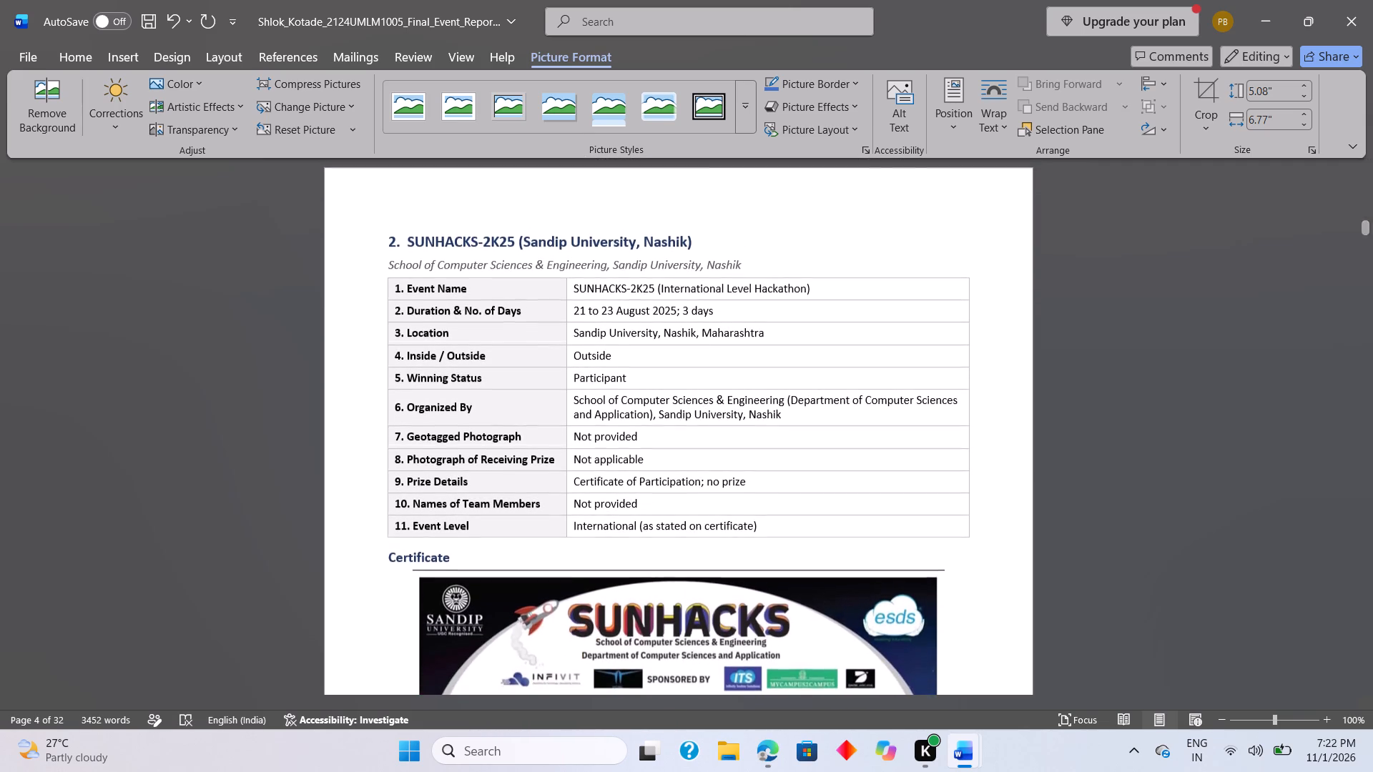
Delete the SUNHACKS certificate of participation image beneath the second event's Certificate heading.
scroll(531, 392, down, 3)
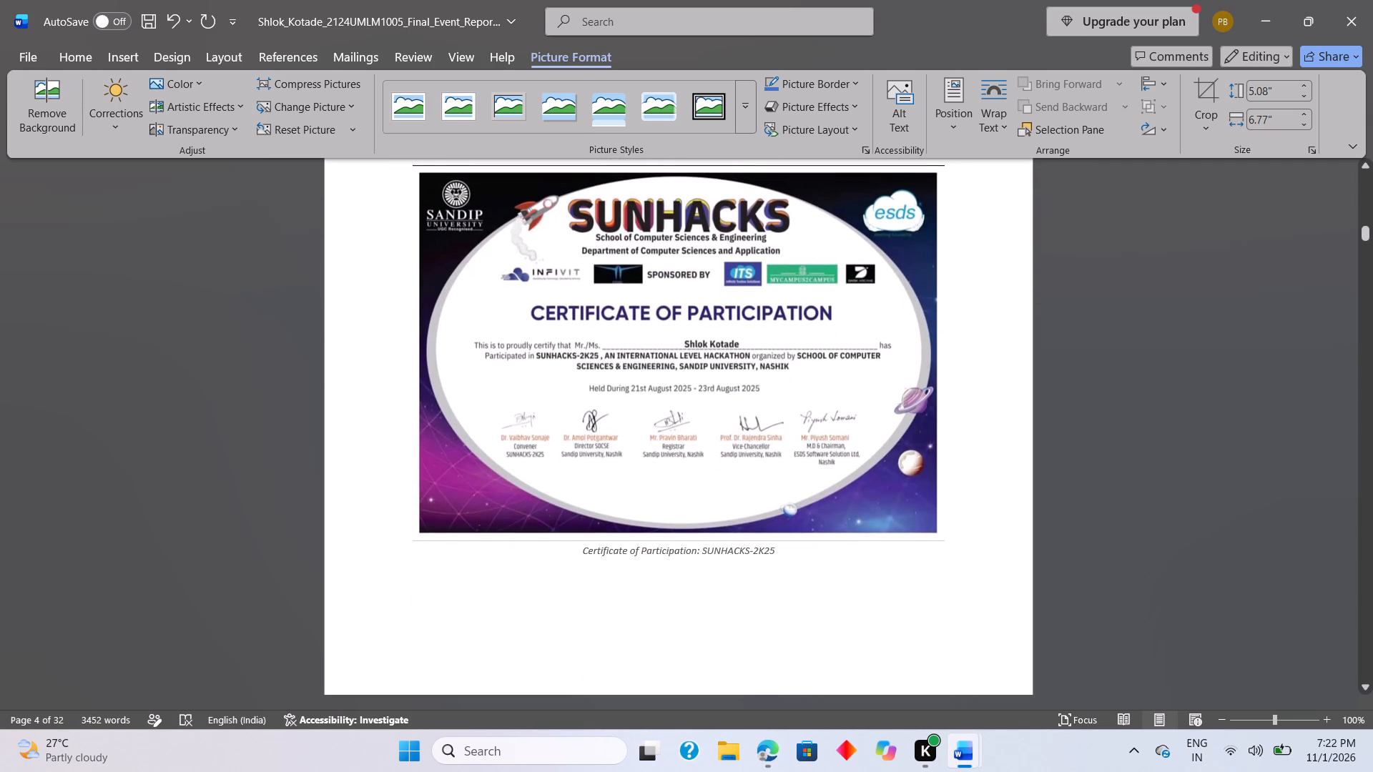
click(570, 330)
scroll(570, 330, up, 1)
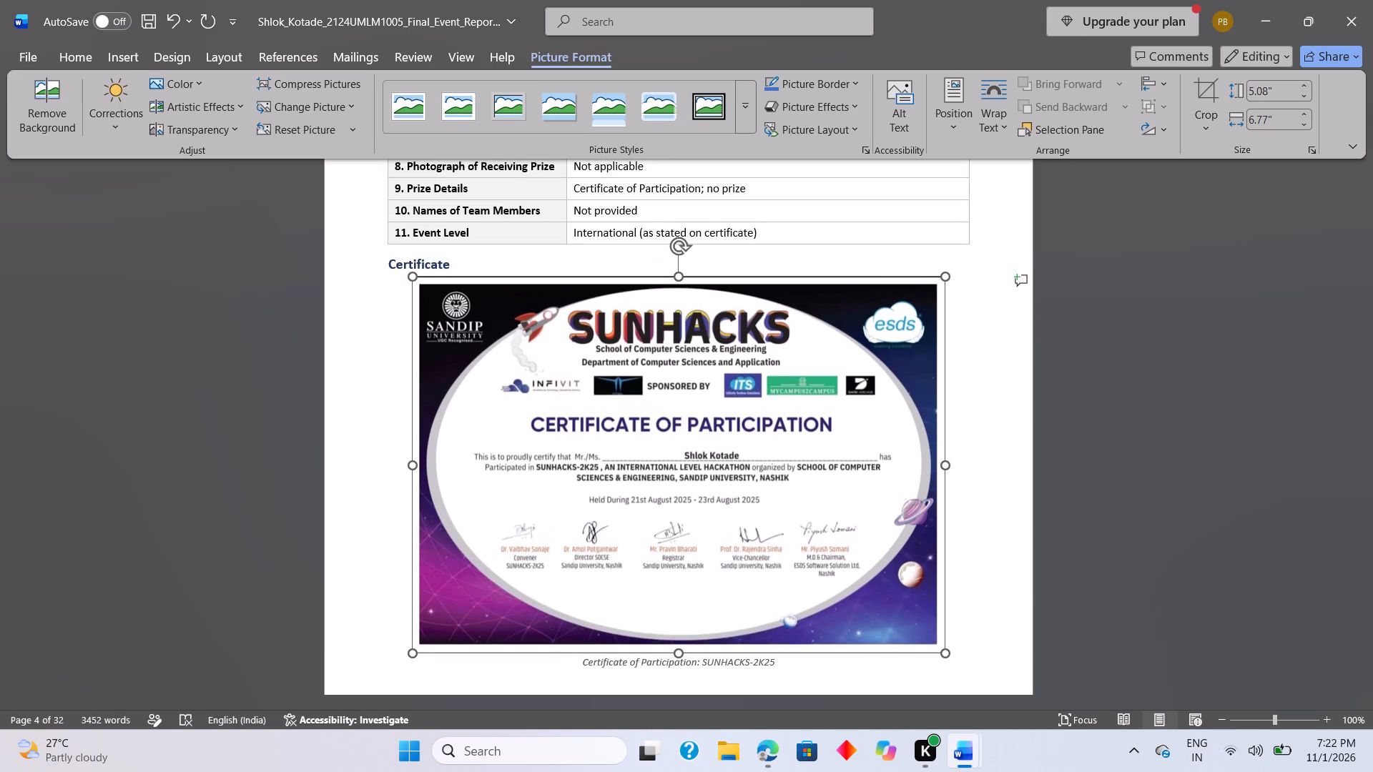
key(Delete)
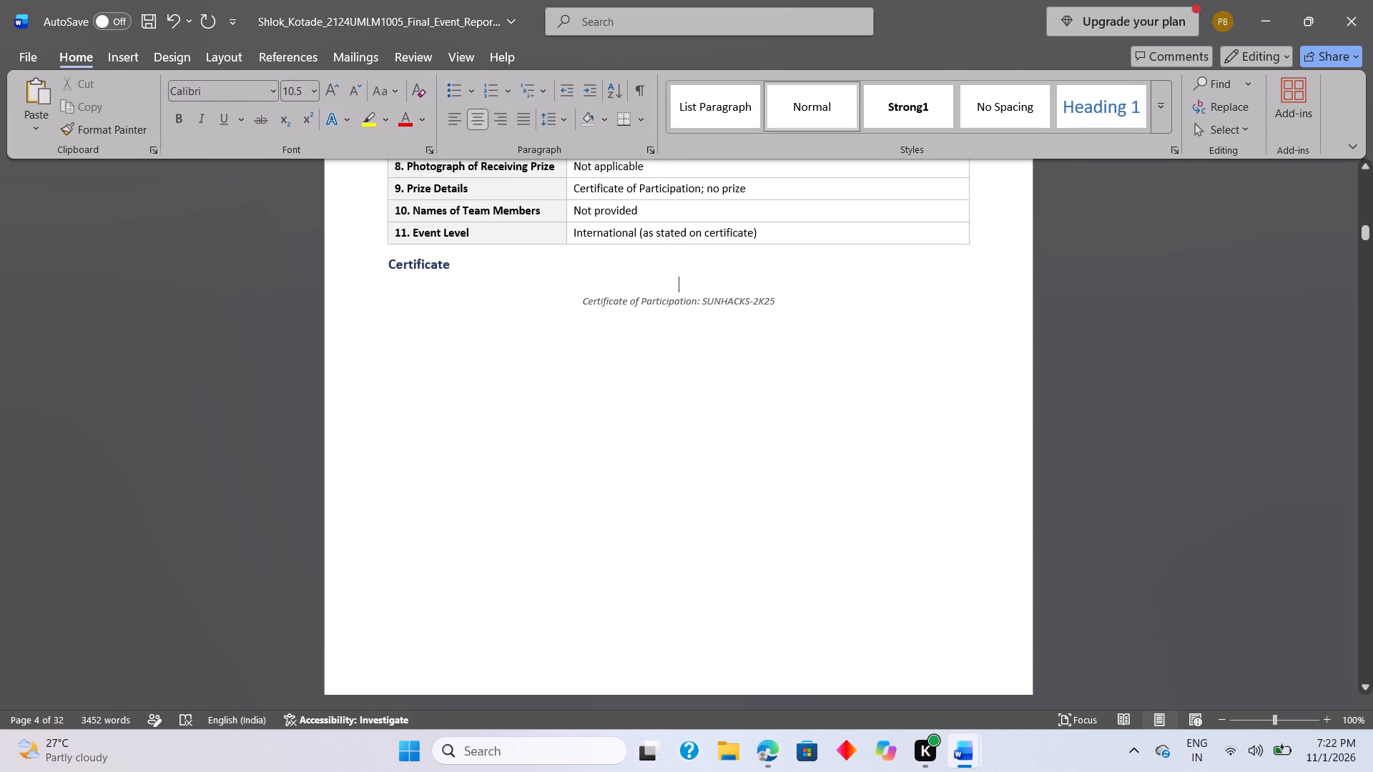
Look through the Downloads folder for a picture to insert beneath the SUNHACKS-2K25 section's Certificate heading.
click(118, 46)
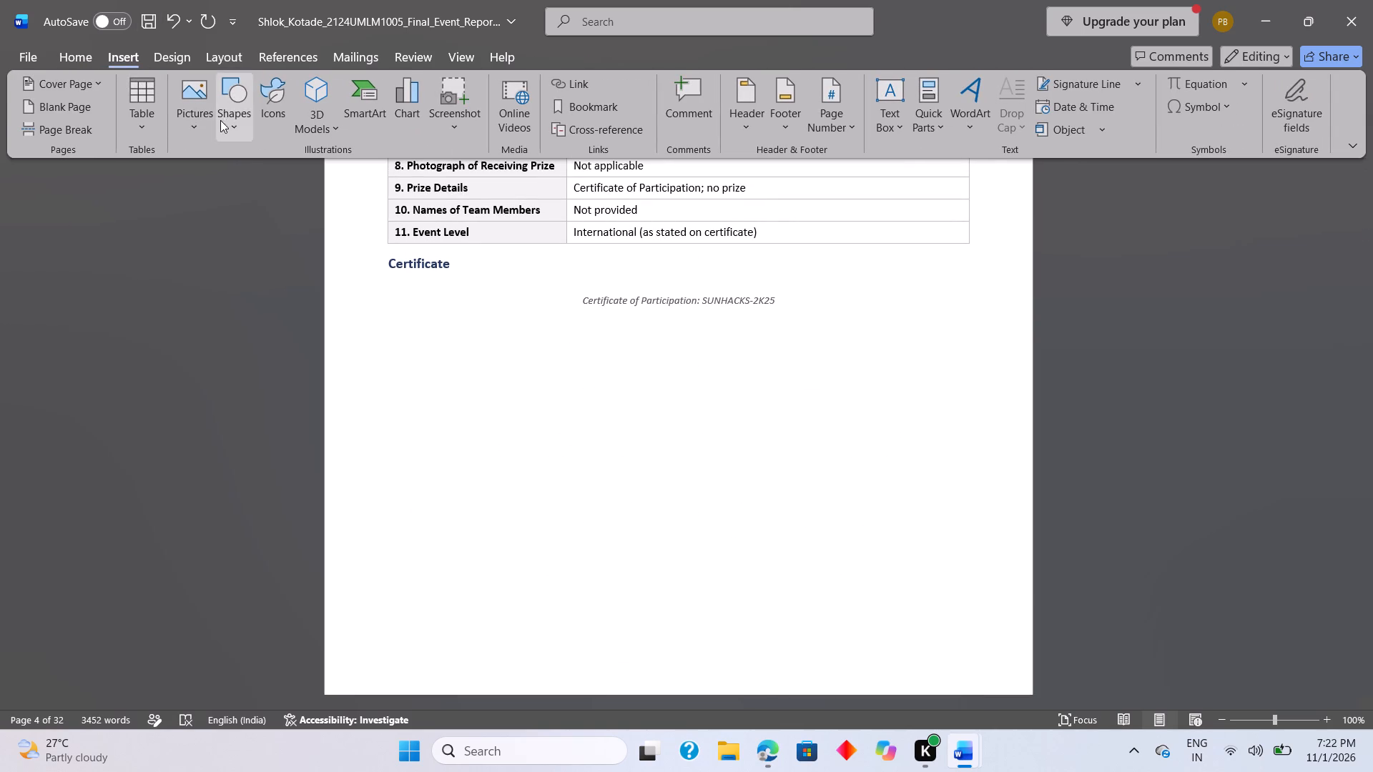
click(202, 130)
click(200, 172)
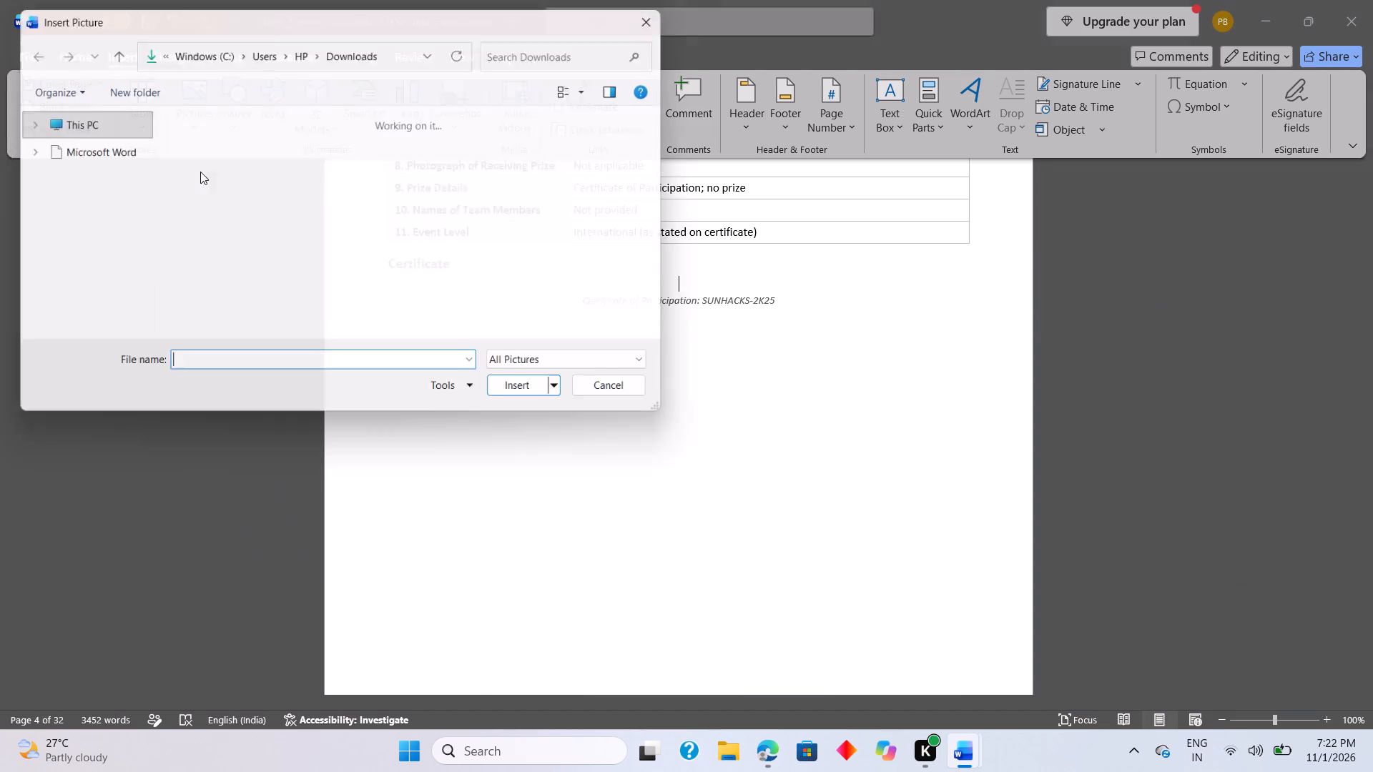
scroll(259, 229, down, 1)
scroll(259, 229, up, 1)
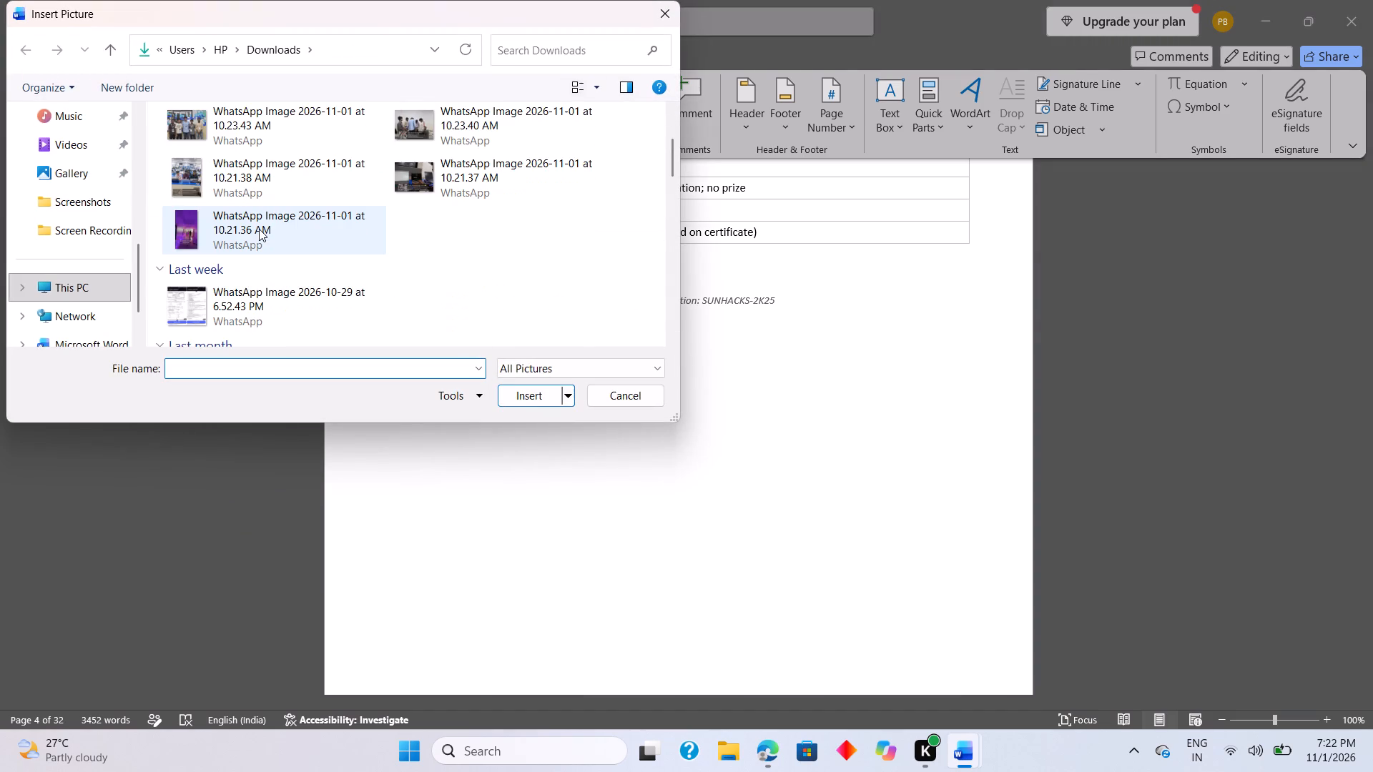
scroll(259, 229, up, 2)
scroll(259, 229, down, 1)
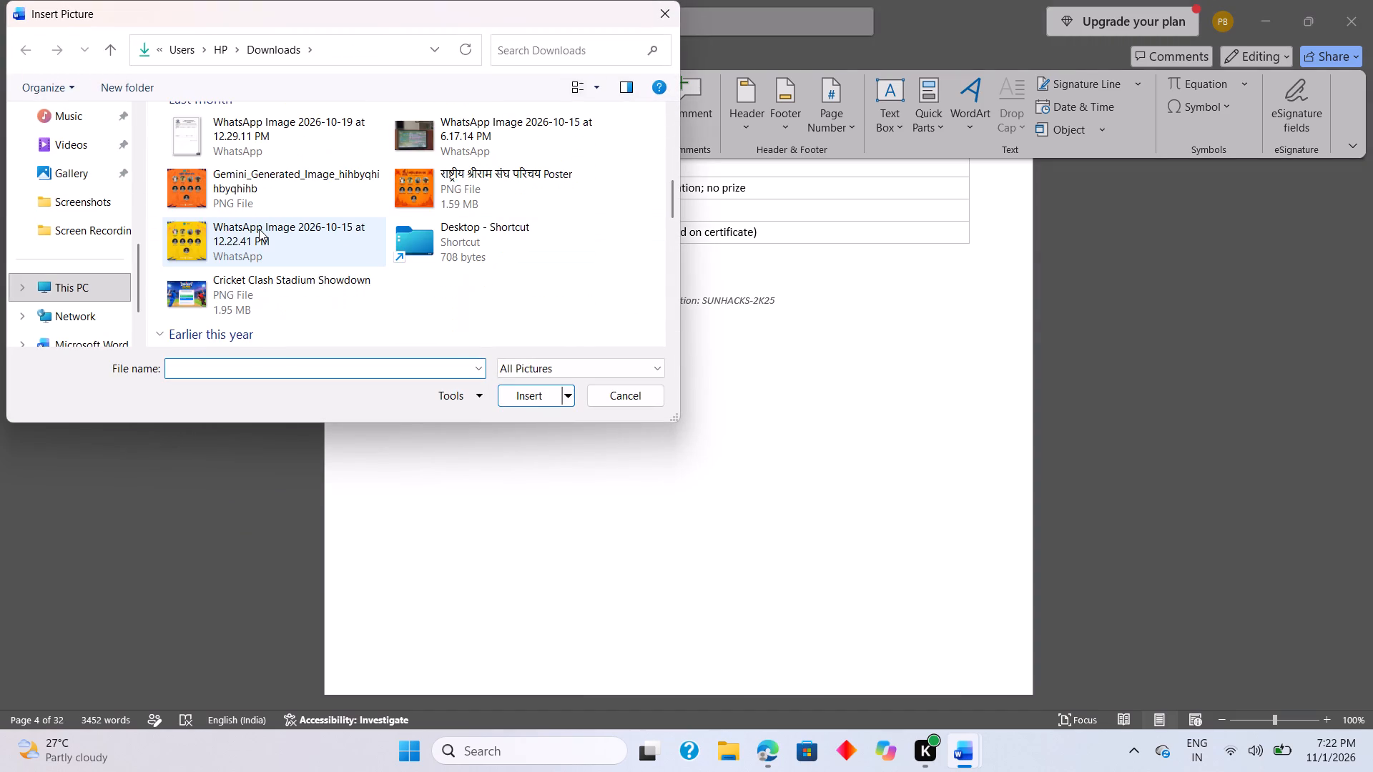
scroll(259, 229, up, 2)
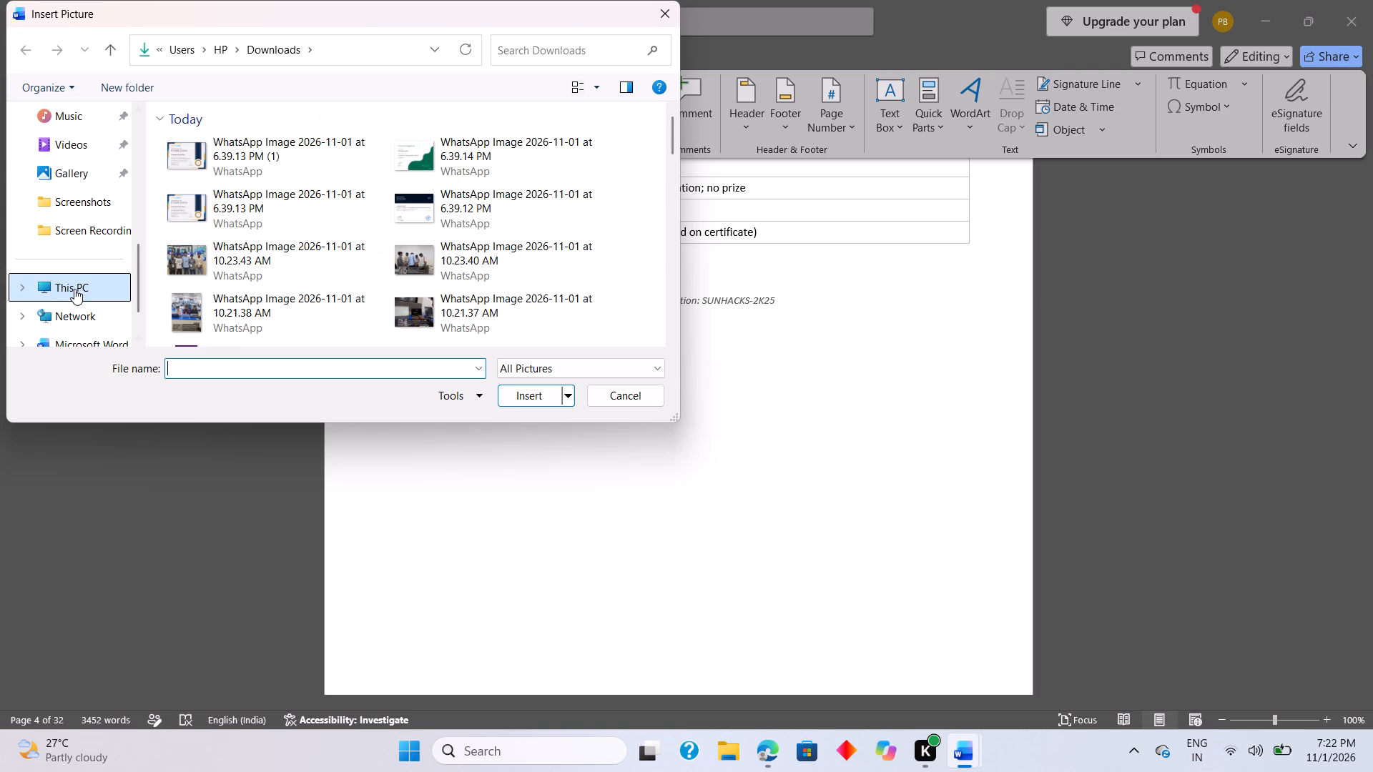
scroll(106, 319, down, 1)
scroll(99, 220, up, 2)
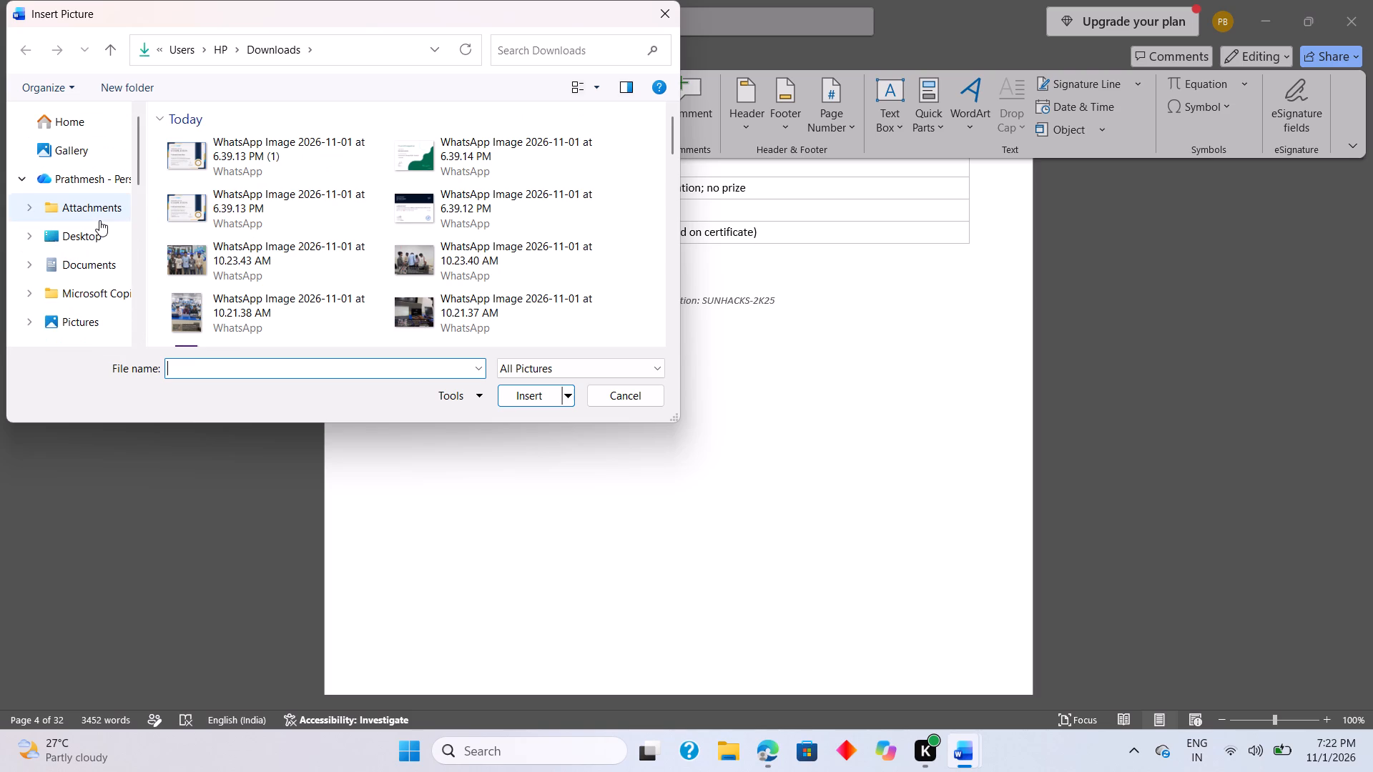
scroll(96, 263, down, 1)
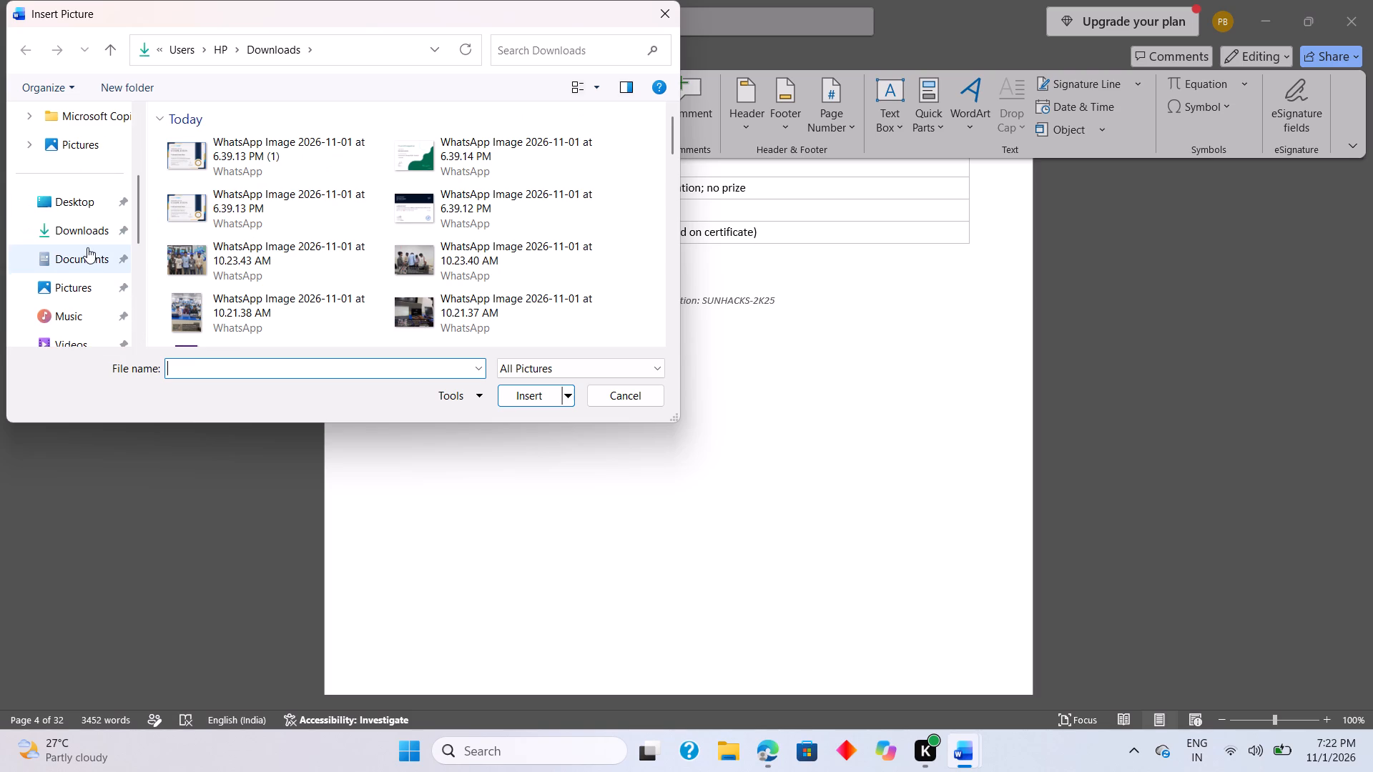
click(86, 237)
scroll(225, 232, down, 1)
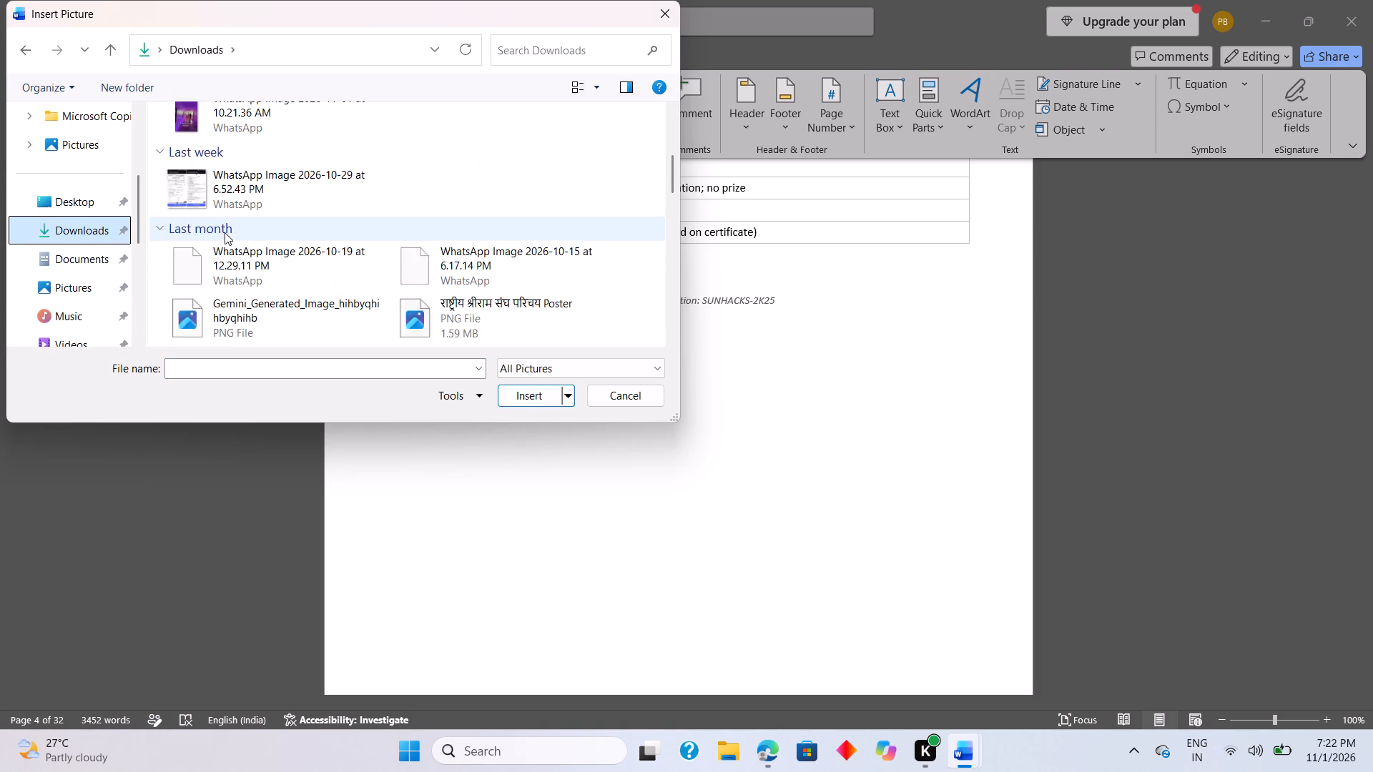
scroll(225, 232, up, 1)
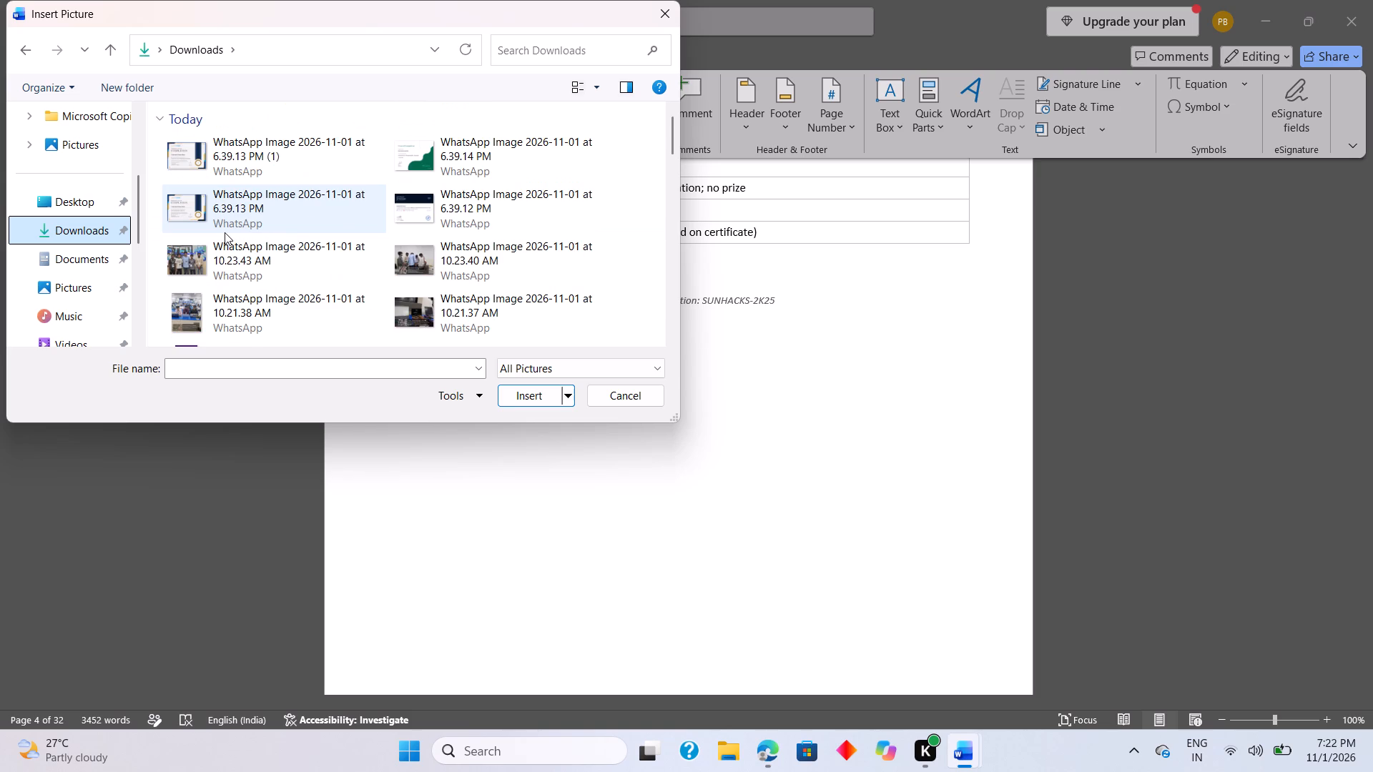
scroll(218, 285, down, 1)
scroll(218, 285, up, 1)
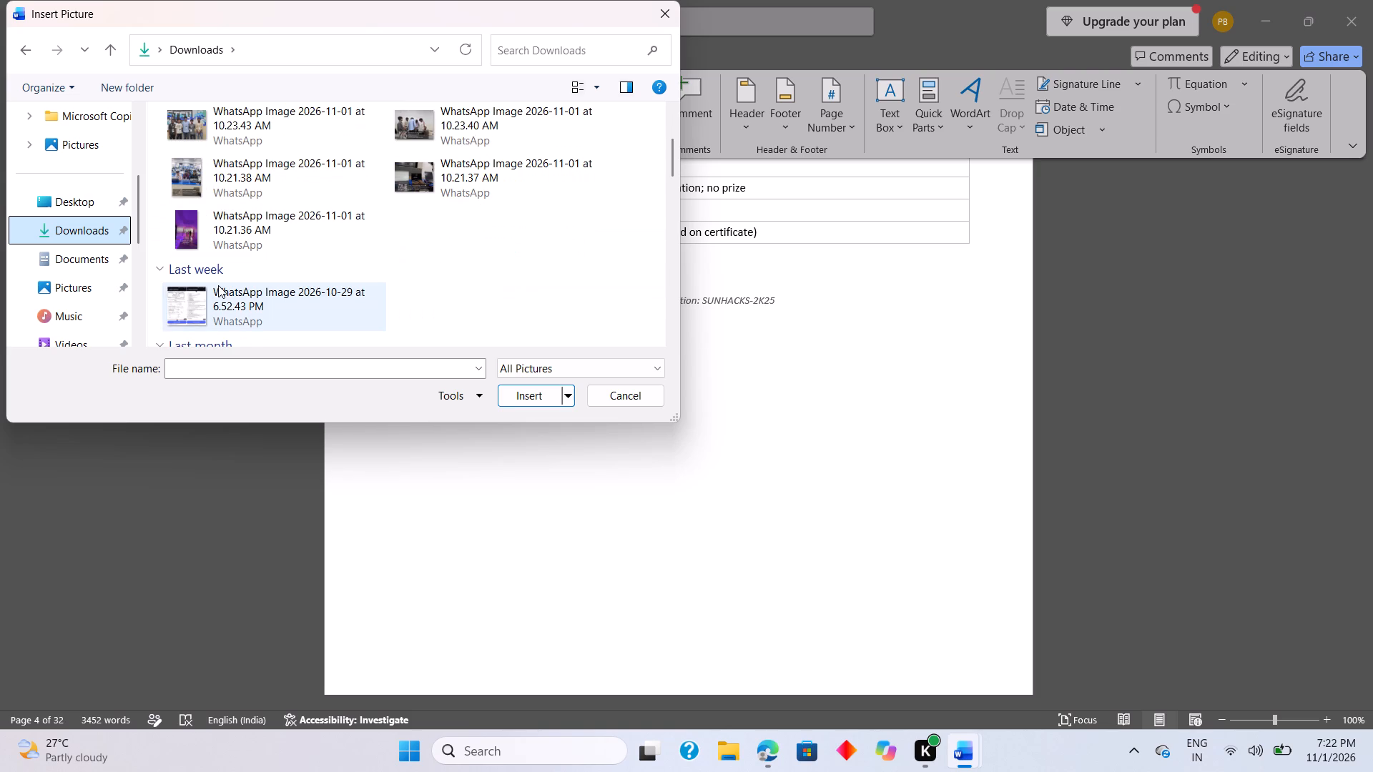
scroll(218, 285, down, 1)
scroll(218, 285, up, 5)
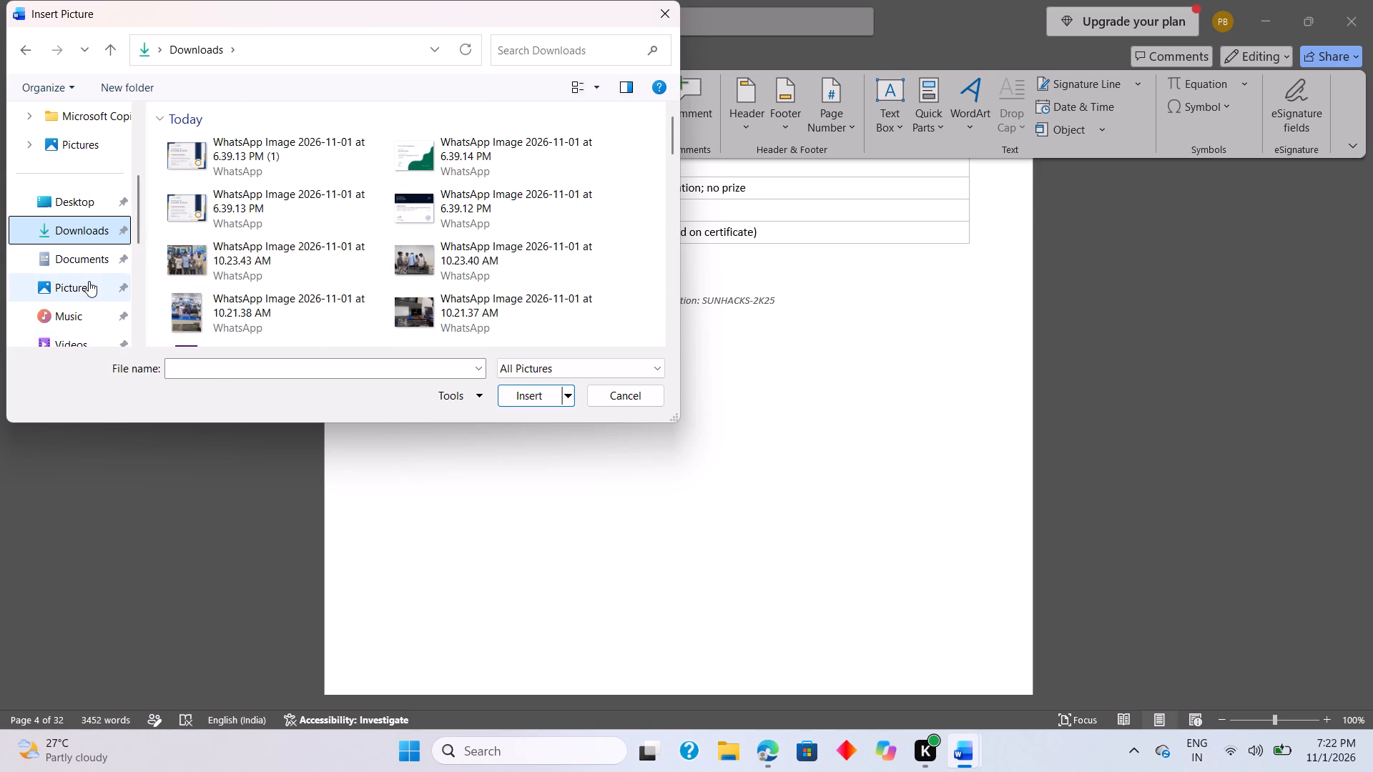
ctrl+scroll(97, 337, up, 1)
scroll(97, 337, down, 2)
scroll(97, 337, up, 1)
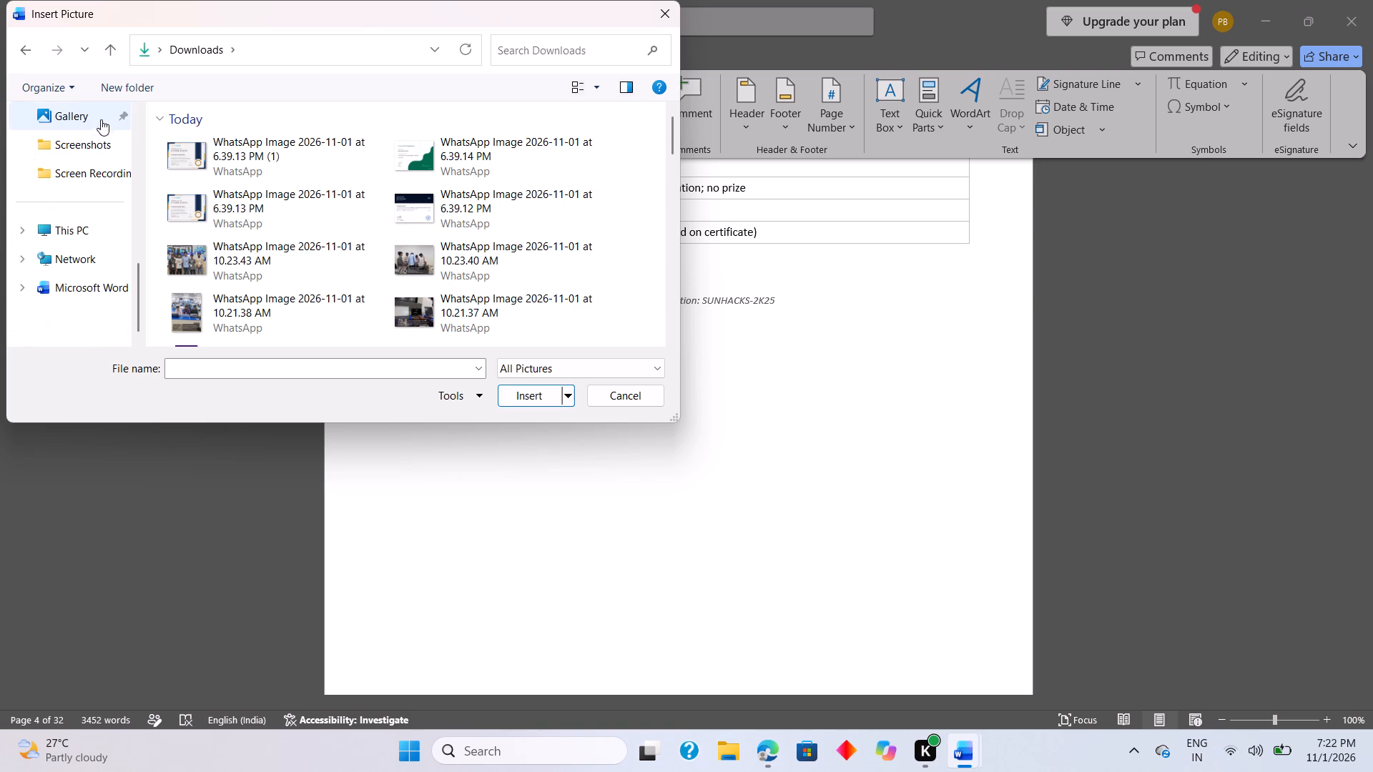
click(97, 135)
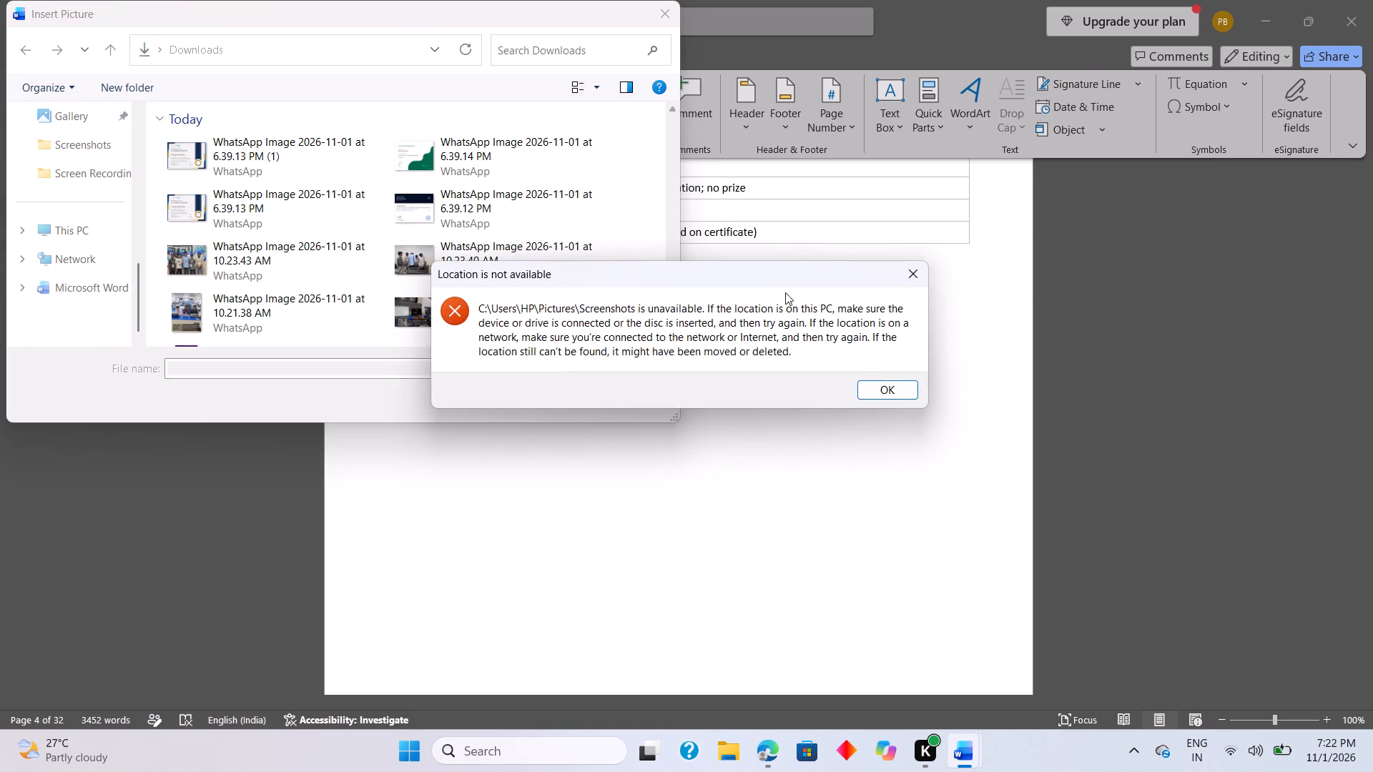
click(910, 387)
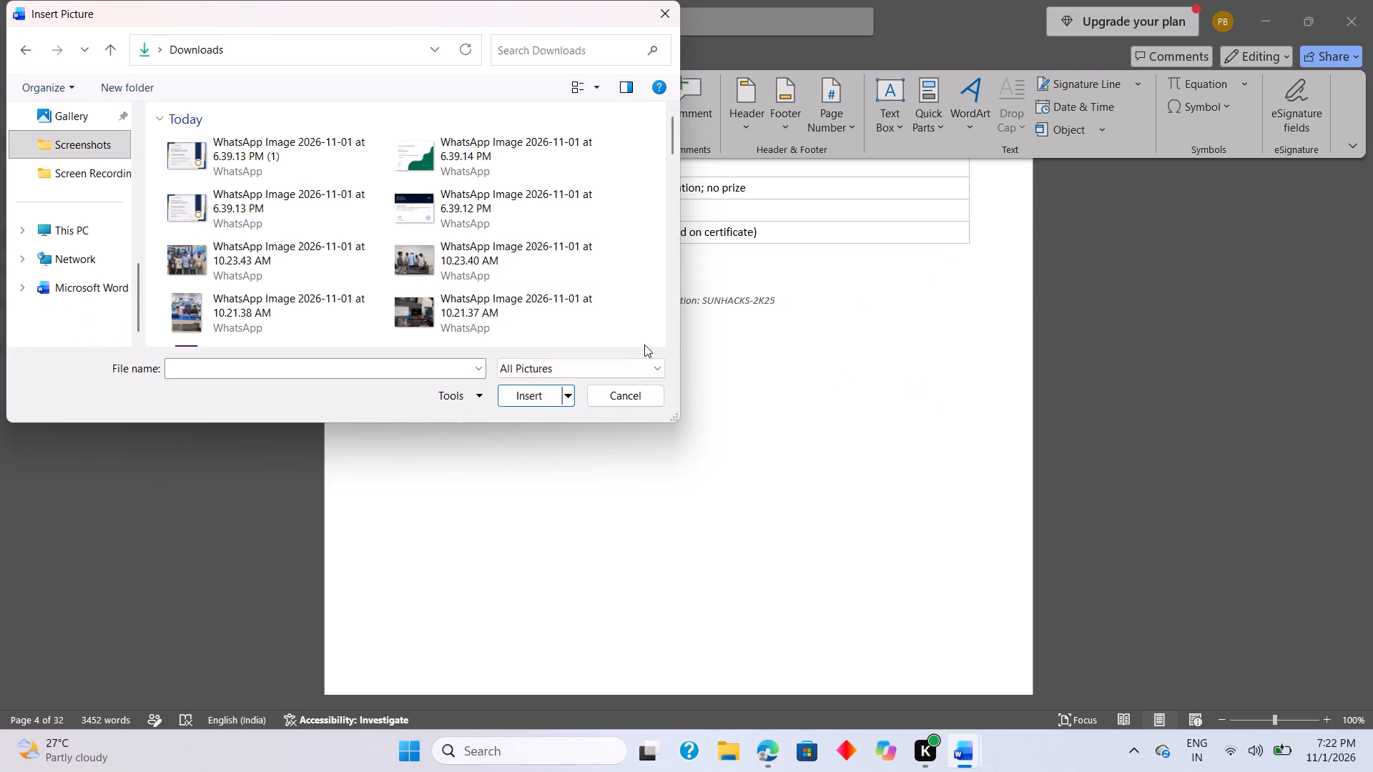
click(88, 113)
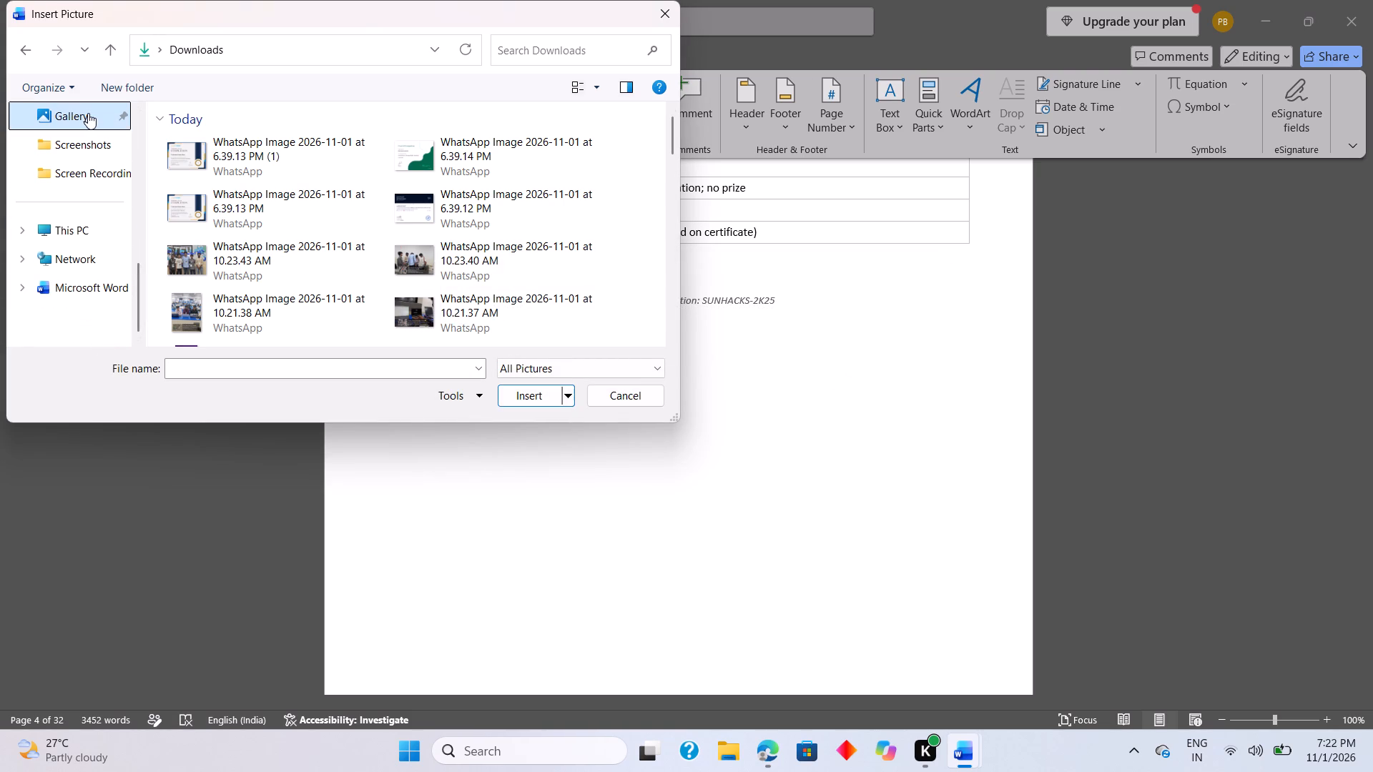
click(88, 113)
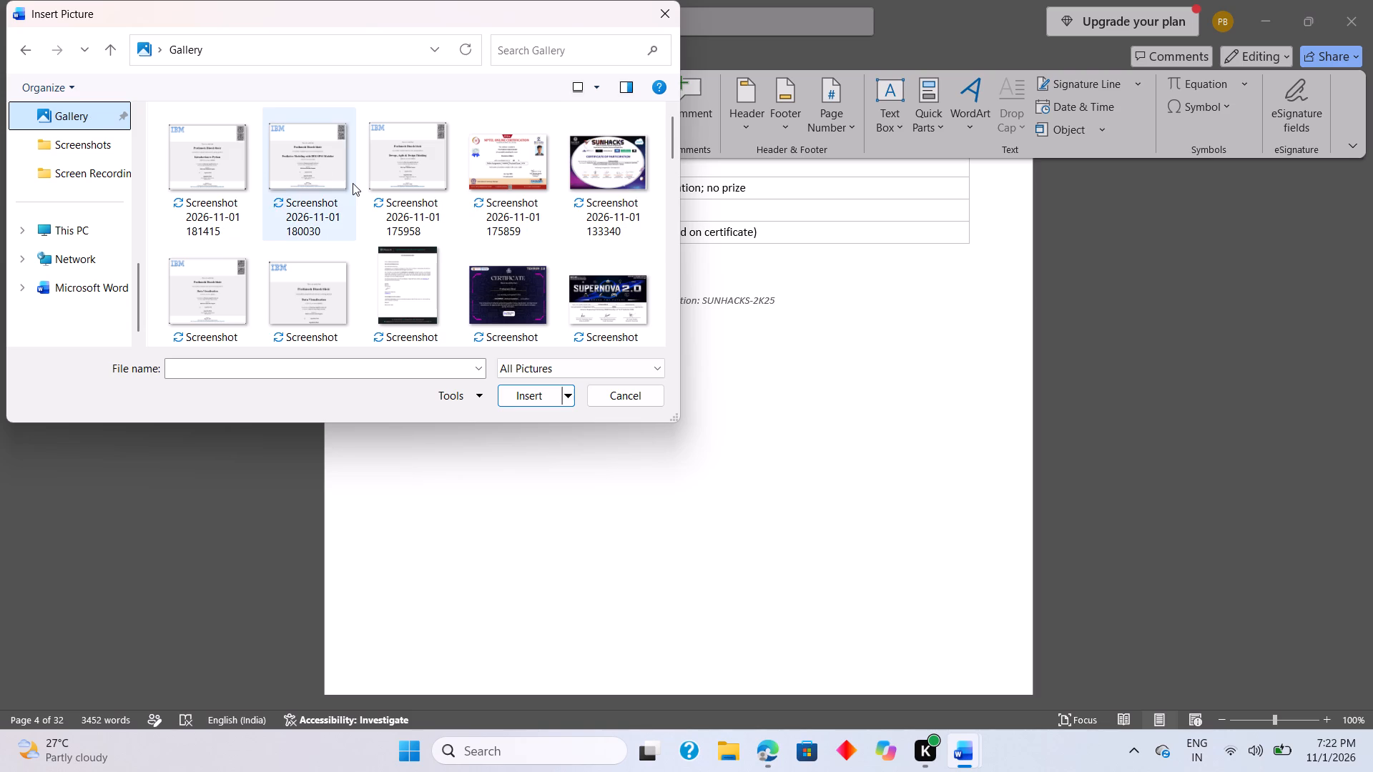
click(607, 140)
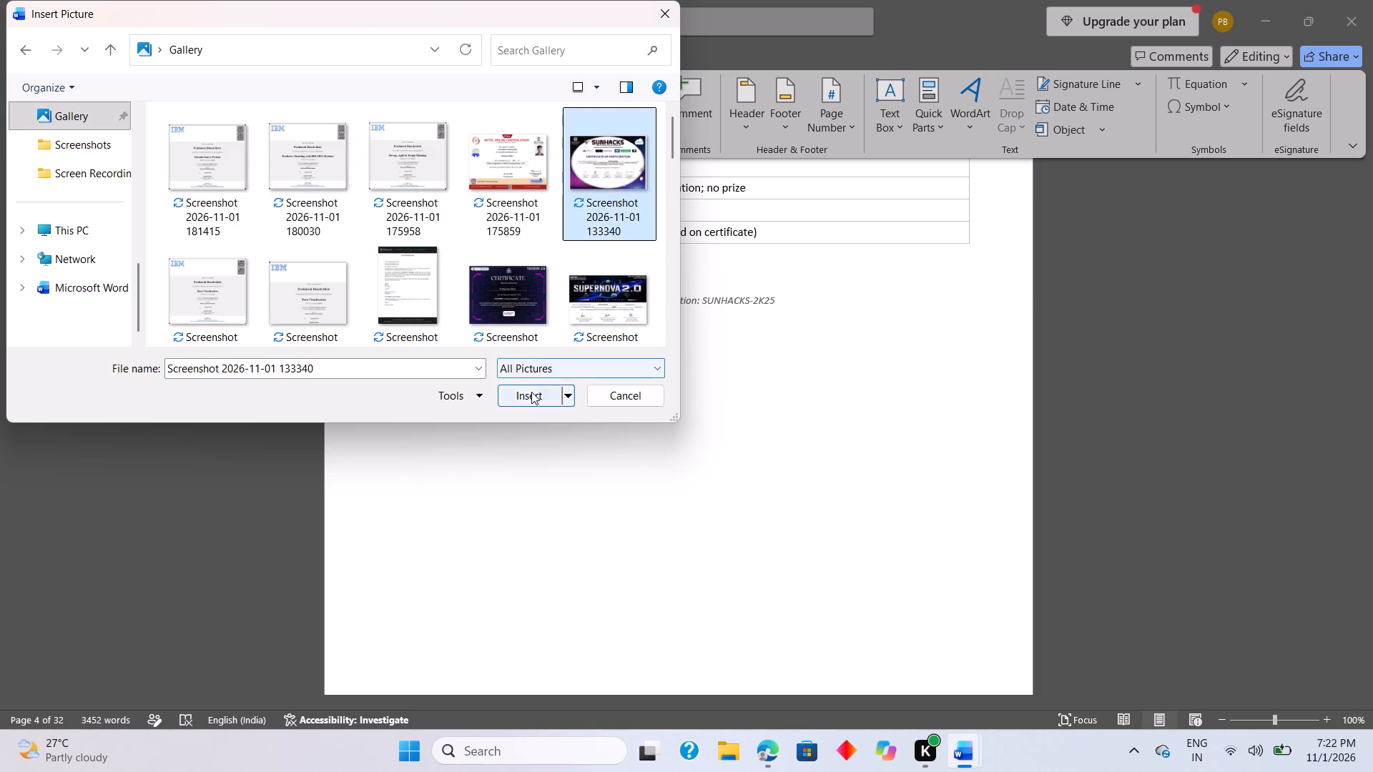
click(531, 392)
Delete the CareerTiQ Certificate of Appreciation image beneath the AI Innovation Expo section's Certificate heading.
scroll(531, 392, down, 3)
scroll(531, 392, up, 5)
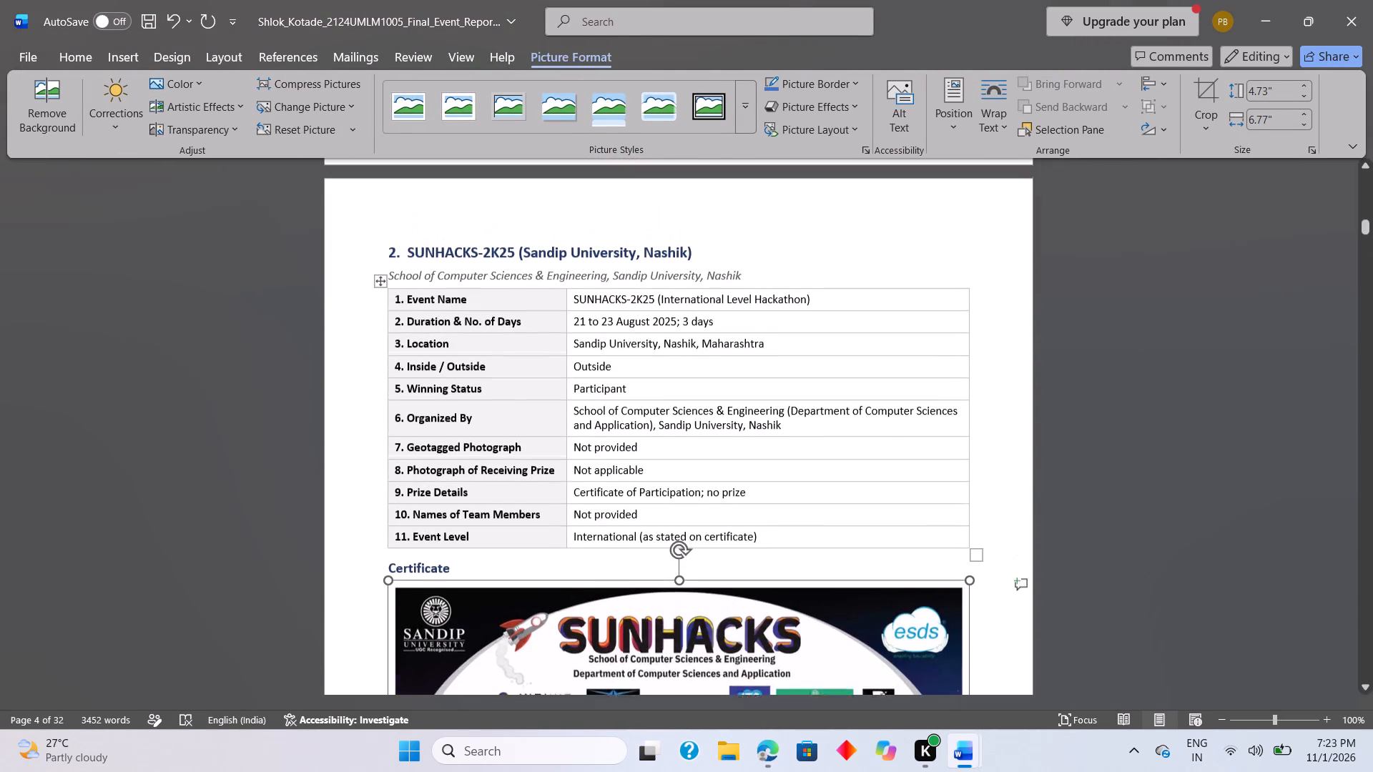
scroll(531, 392, down, 1)
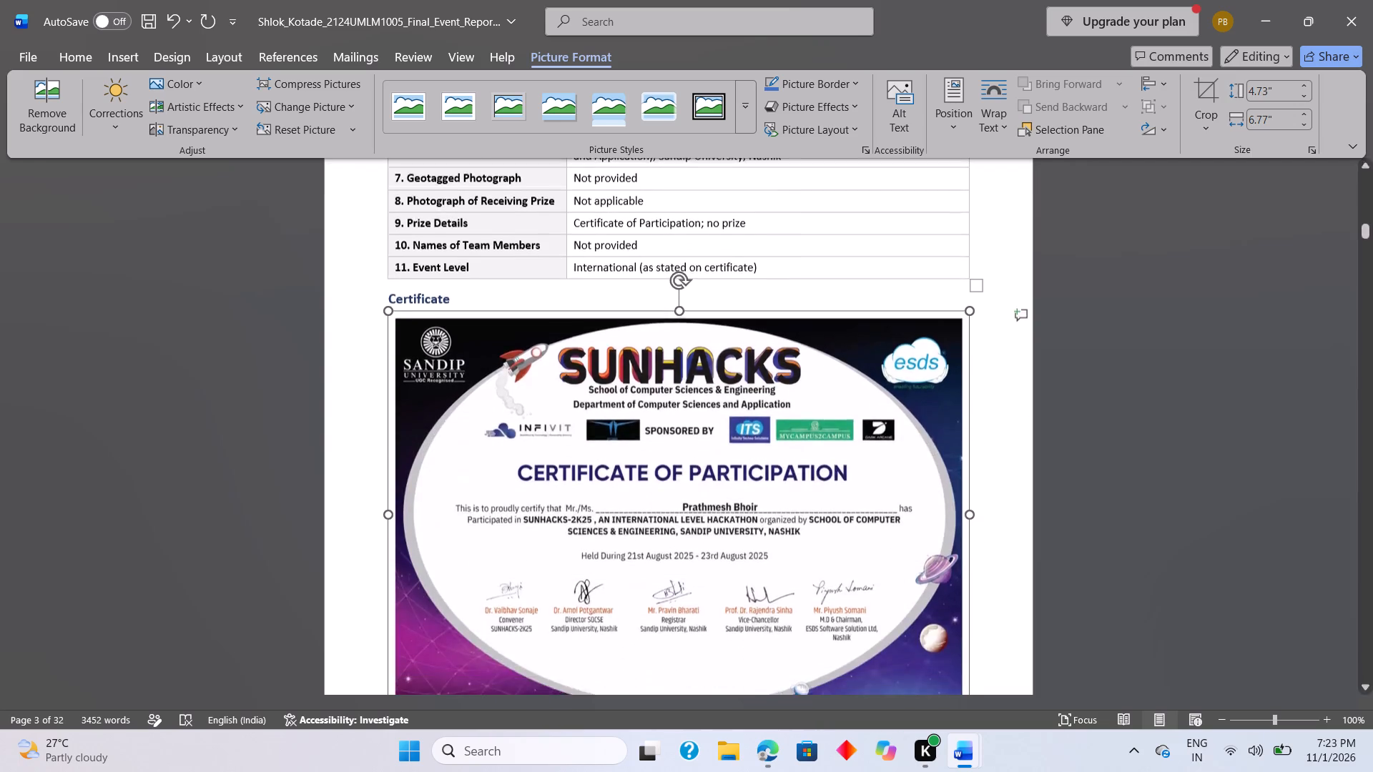
scroll(531, 392, down, 3)
scroll(531, 392, up, 1)
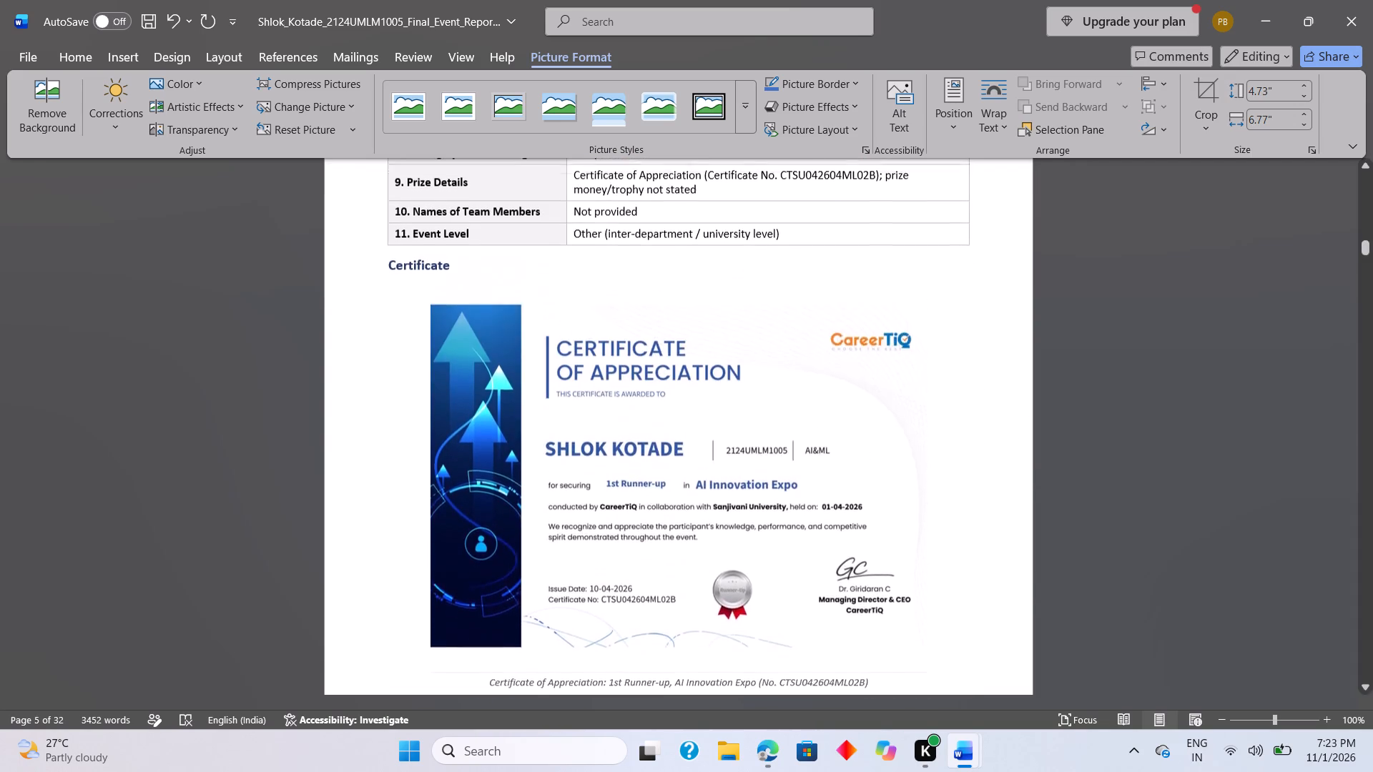
scroll(531, 392, up, 1)
scroll(531, 392, down, 2)
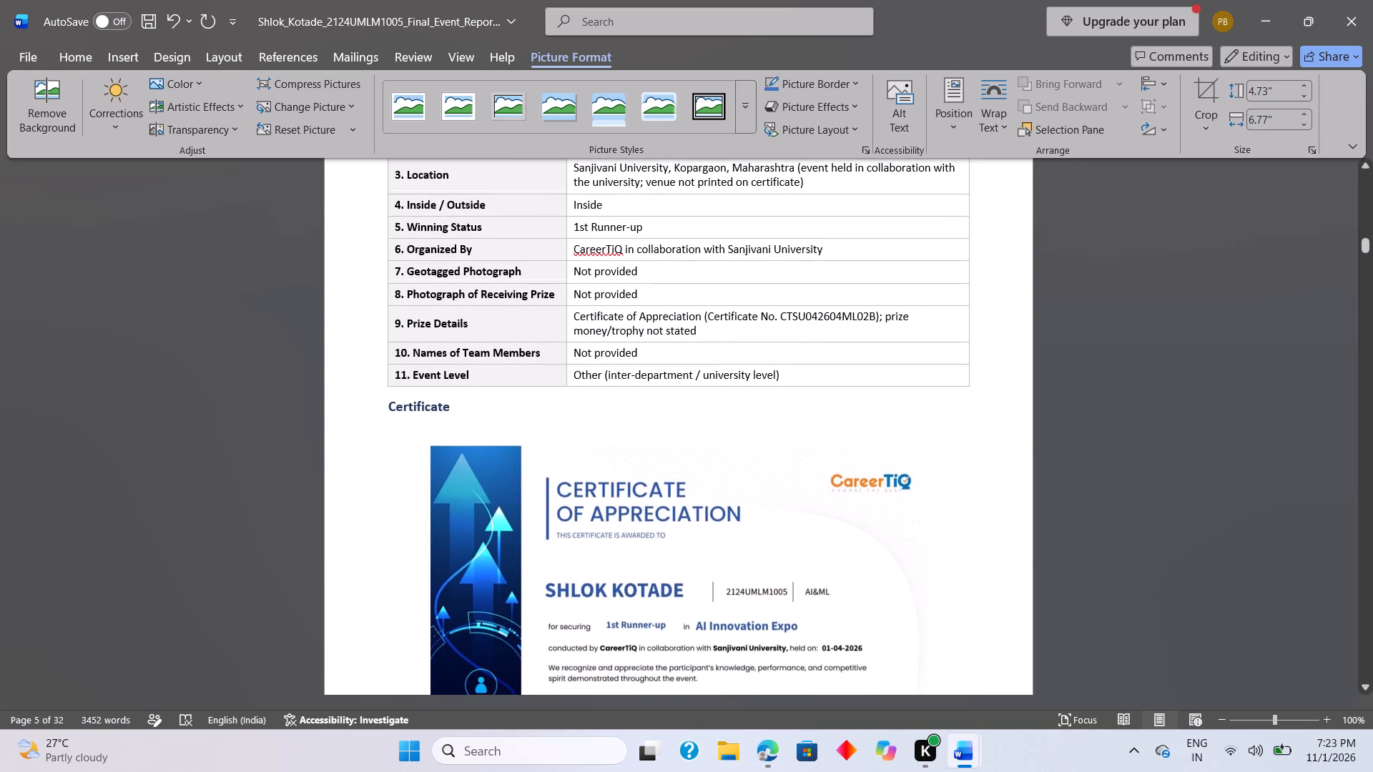
click(533, 498)
key(Delete)
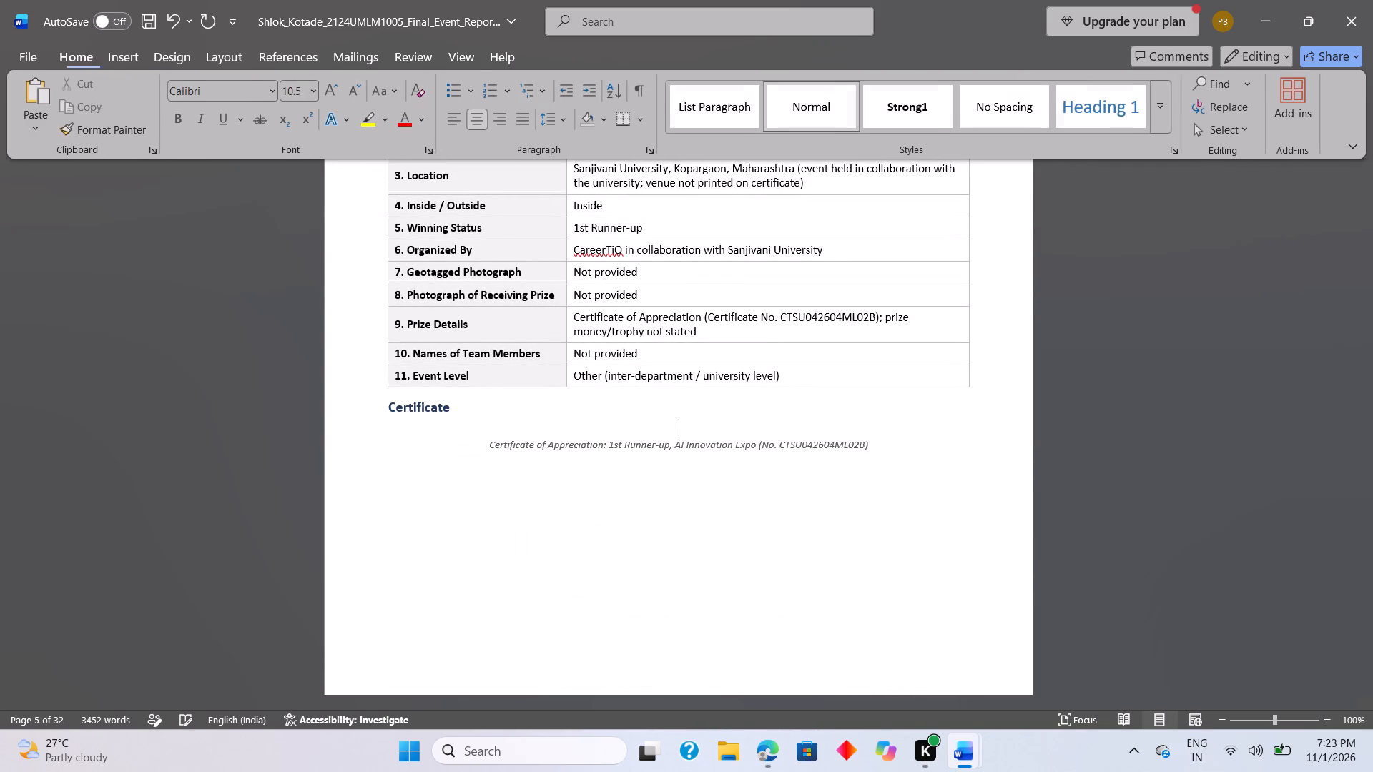
Examine the SUNHACKS-2K25 section and its certificate against the following AI Innovation Expo section.
scroll(533, 498, up, 1)
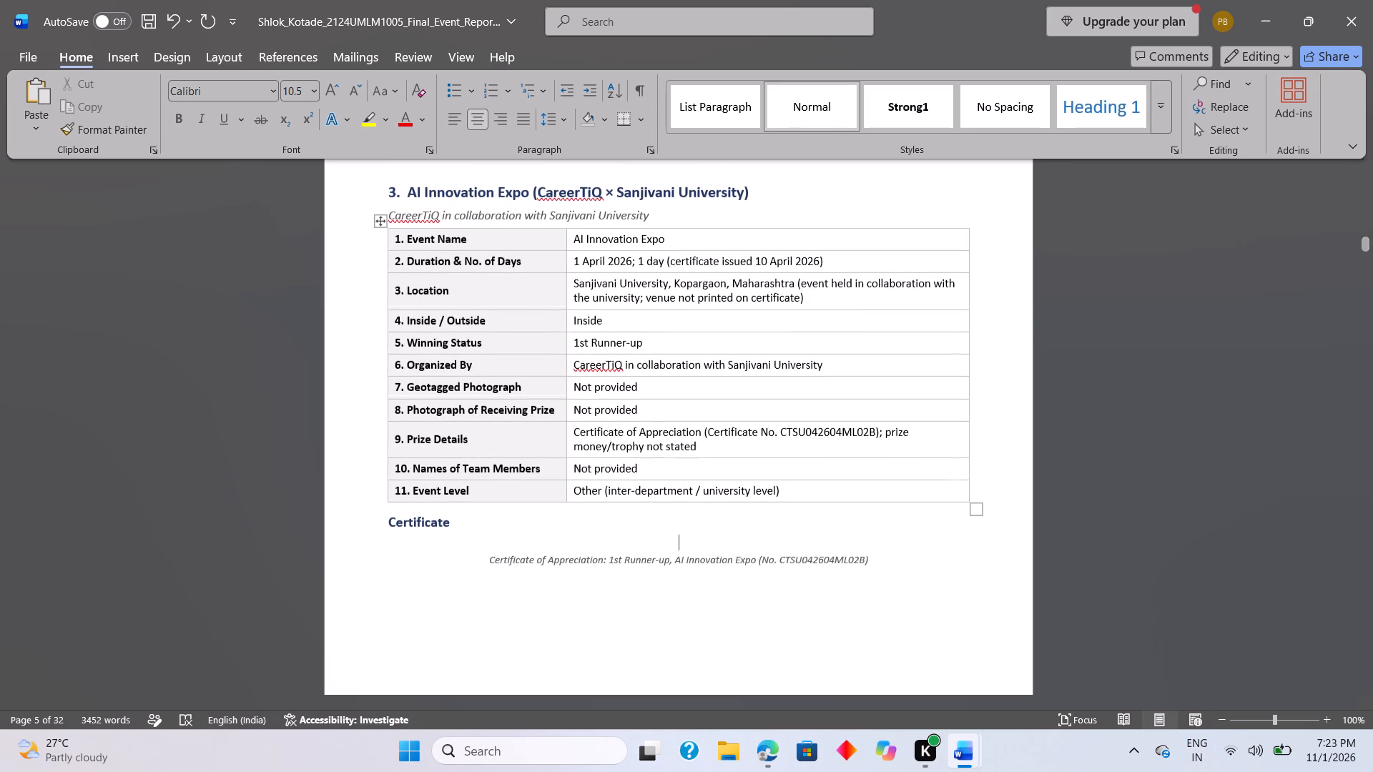
scroll(581, 237, up, 4)
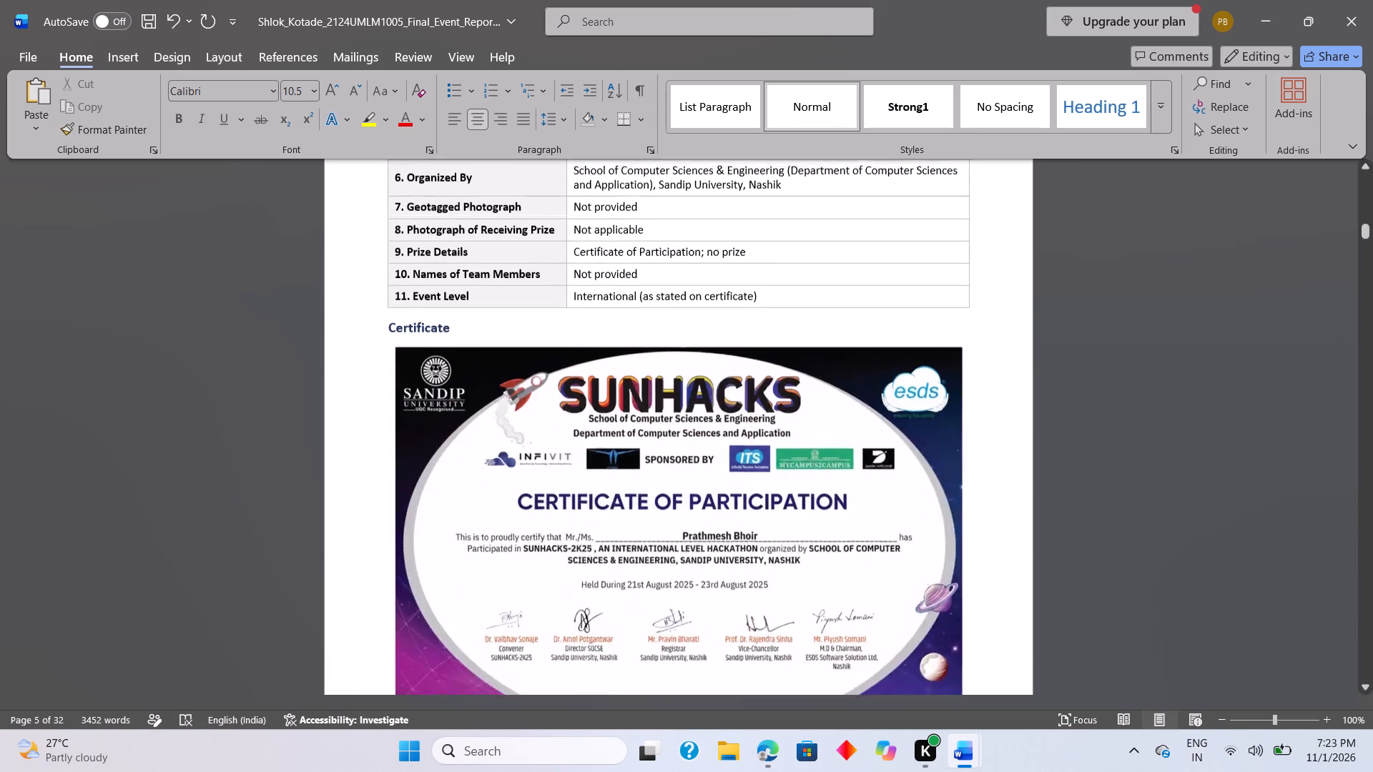
scroll(581, 237, up, 4)
scroll(581, 237, down, 5)
scroll(581, 237, up, 4)
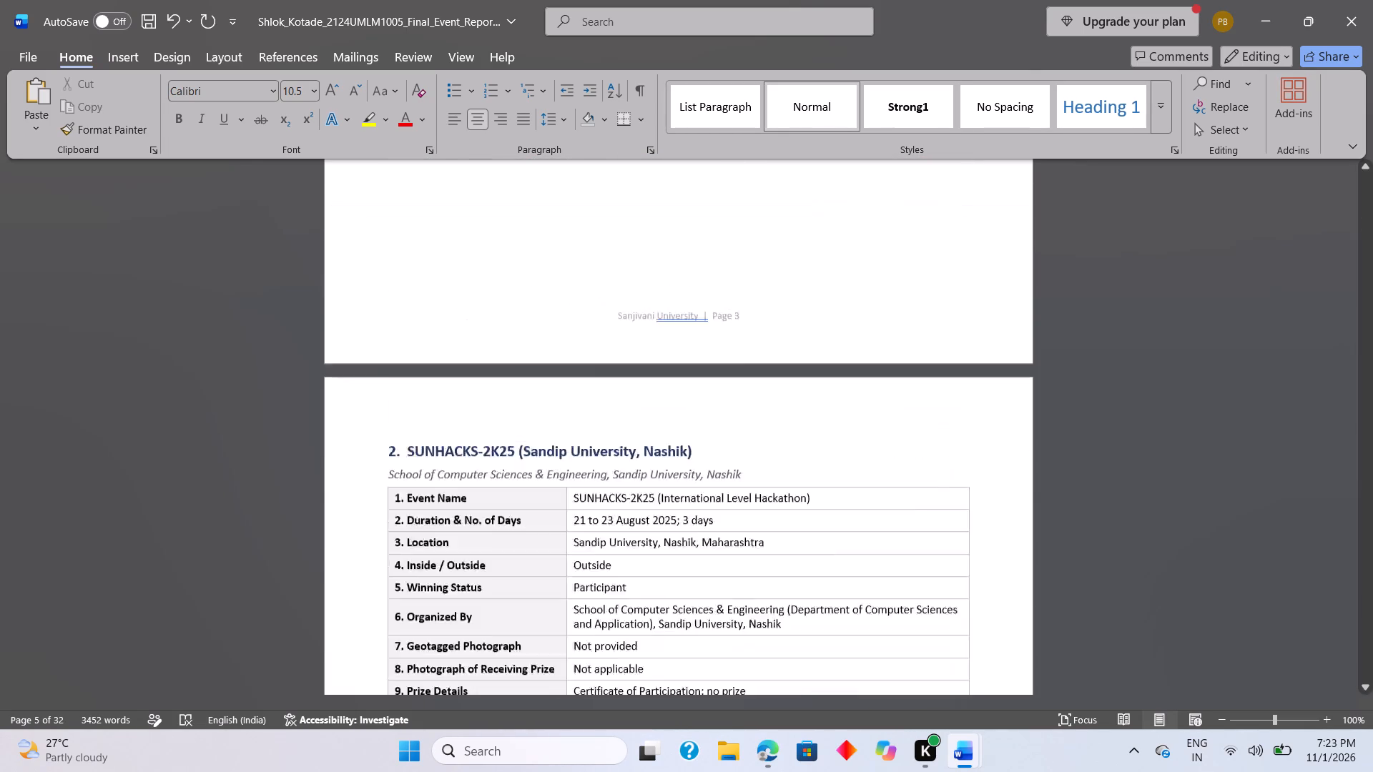
scroll(581, 237, up, 3)
scroll(581, 237, down, 4)
scroll(581, 237, up, 3)
scroll(581, 237, down, 1)
scroll(584, 213, up, 1)
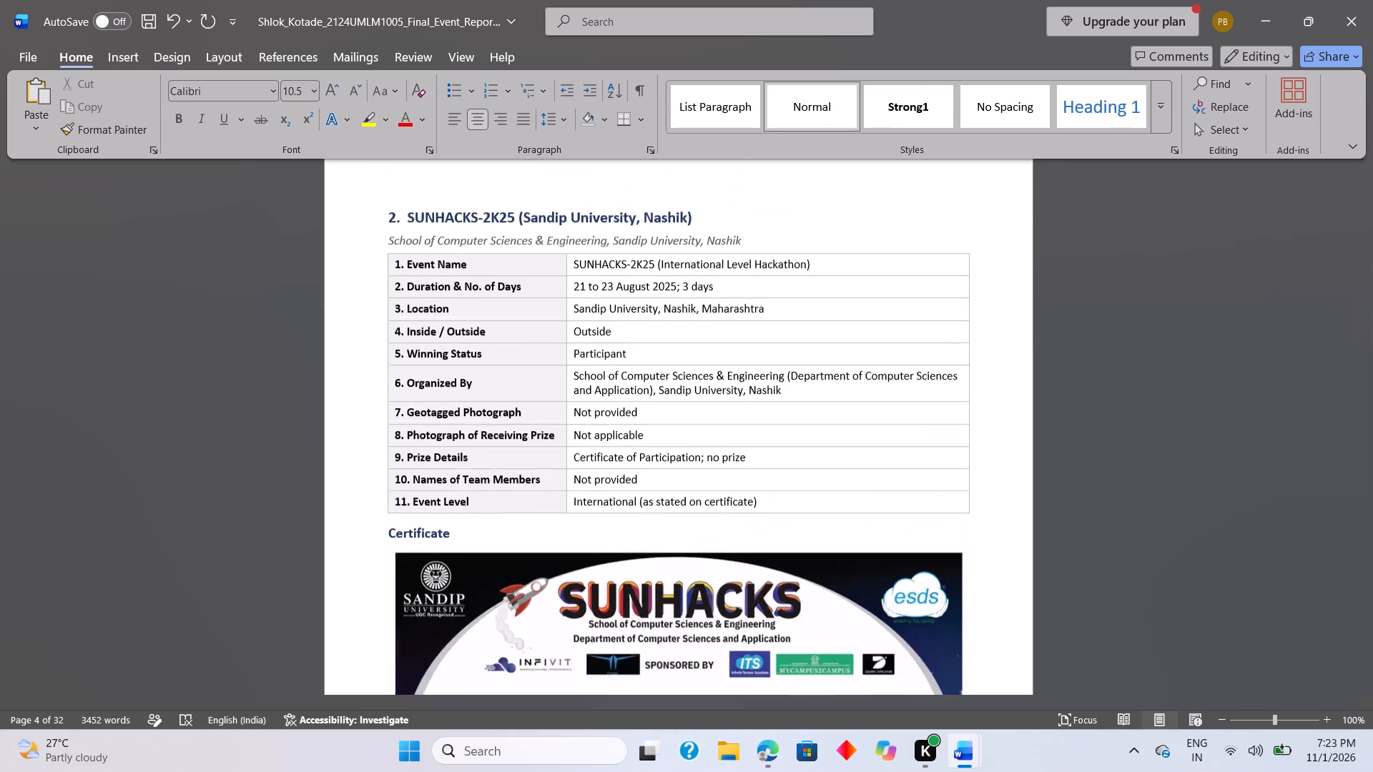
scroll(584, 213, up, 1)
scroll(584, 213, down, 4)
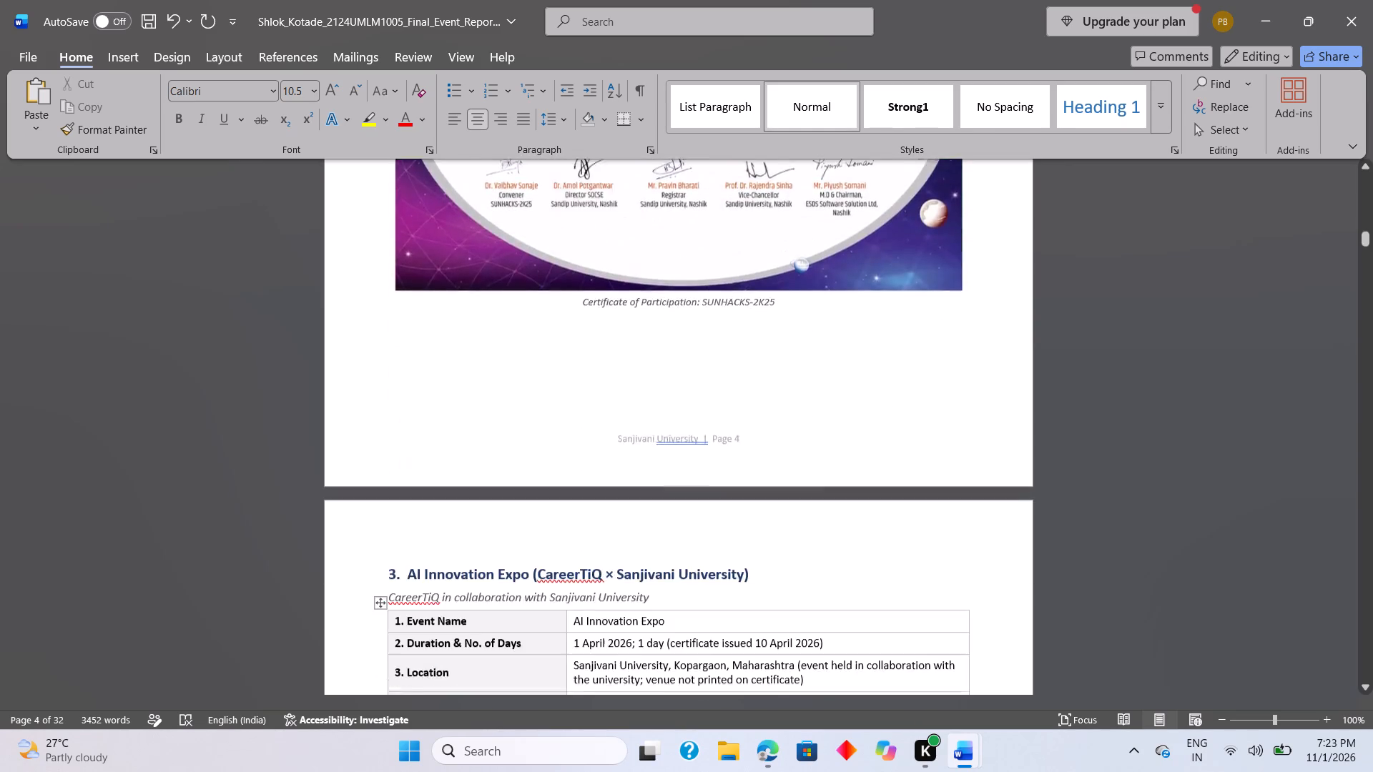
scroll(584, 213, down, 2)
scroll(584, 213, up, 2)
scroll(584, 213, down, 1)
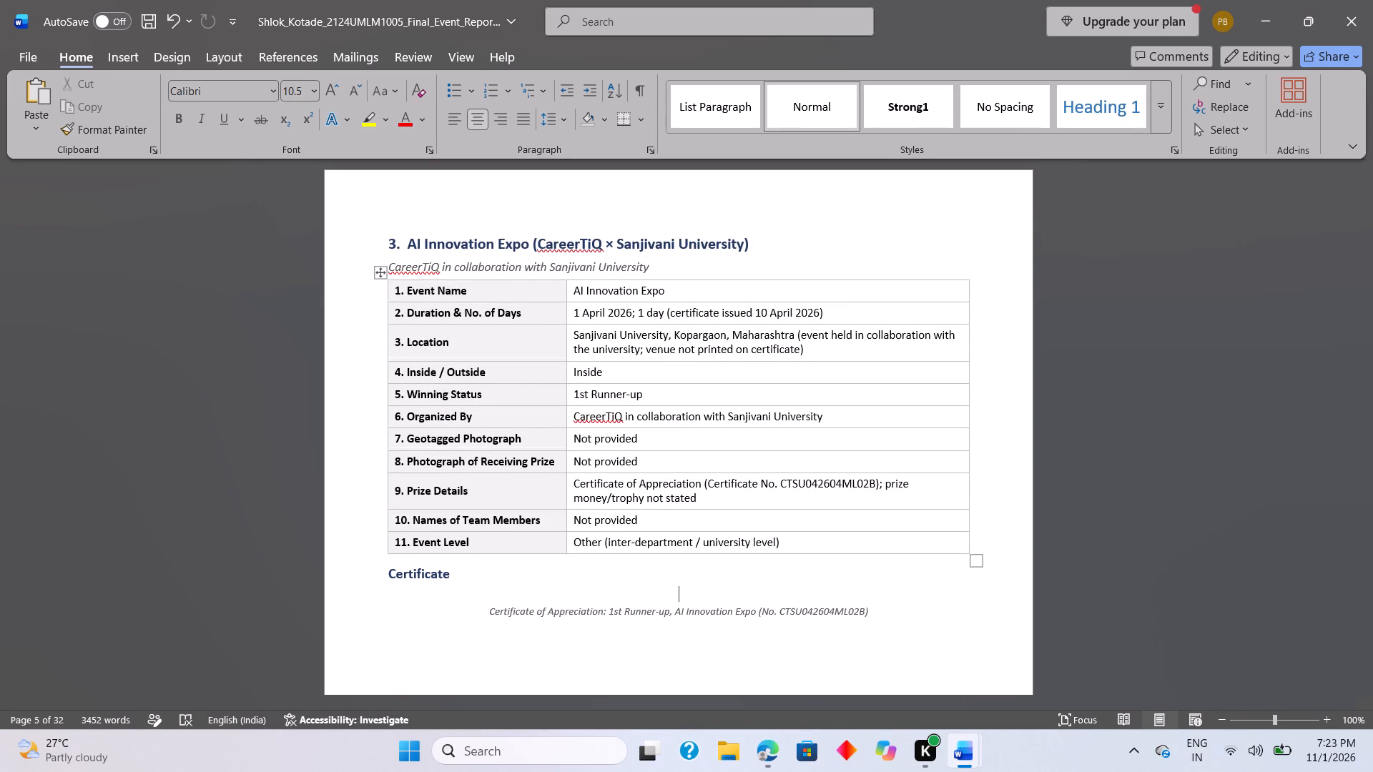
Delete the AI Innovation Expo (CareerTiQ × Sanjivani University) title from the third event heading, keeping only its number 3.
click(784, 251)
key(BackSpace)
key(BackSpace)
key(BackSpace)
key(BackSpace)
key(BackSpace)
key(BackSpace)
key(BackSpace)
key(BackSpace)
key(BackSpace)
key(BackSpace)
key(BackSpace)
key(BackSpace)
key(BackSpace)
key(BackSpace)
key(BackSpace)
key(BackSpace)
key(BackSpace)
key(BackSpace)
key(BackSpace)
key(BackSpace)
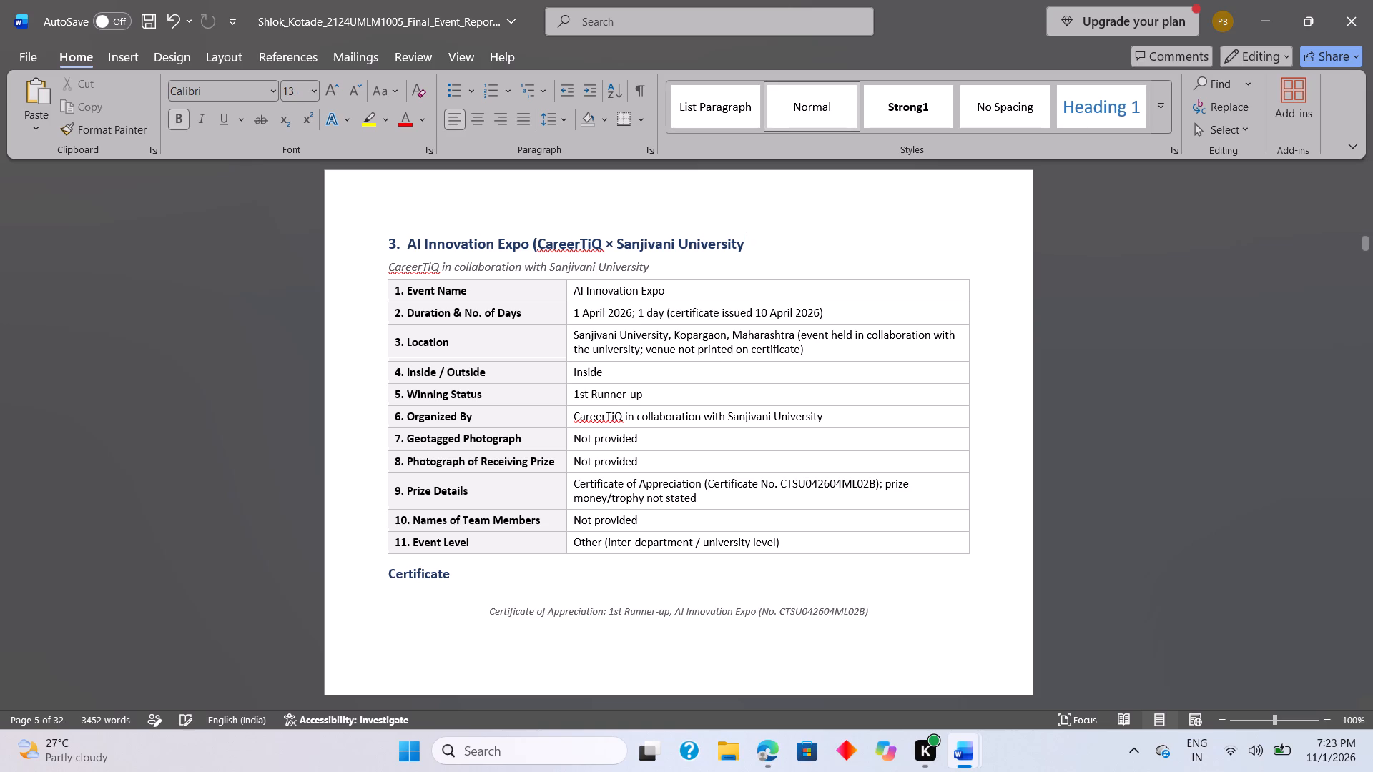
key(BackSpace)
key(BackSpace)
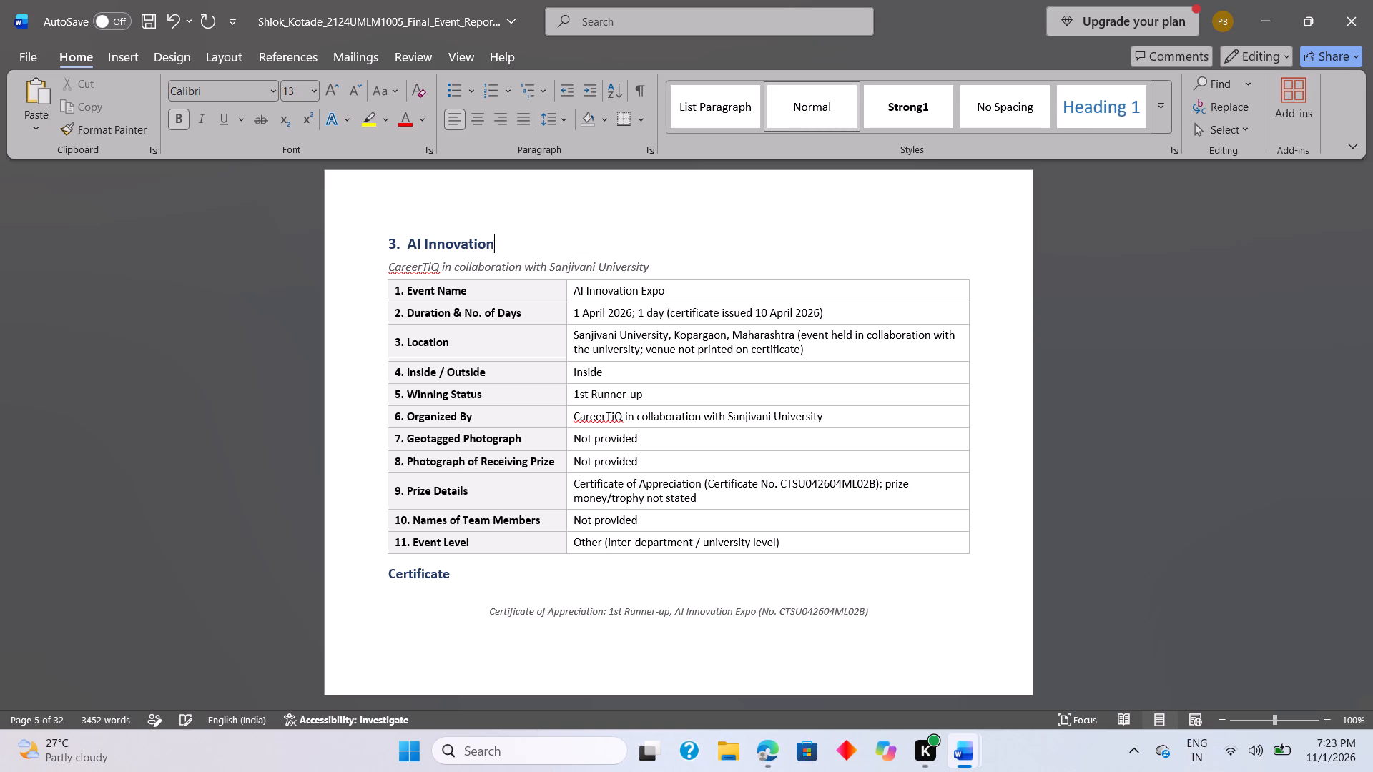
key(BackSpace)
key(BackSpace)
key(BackSpace)
key(BackSpace)
key(BackSpace)
key(BackSpace)
key(BackSpace)
key(BackSpace)
key(BackSpace)
key(BackSpace)
key(BackSpace)
key(BackSpace)
key(BackSpace)
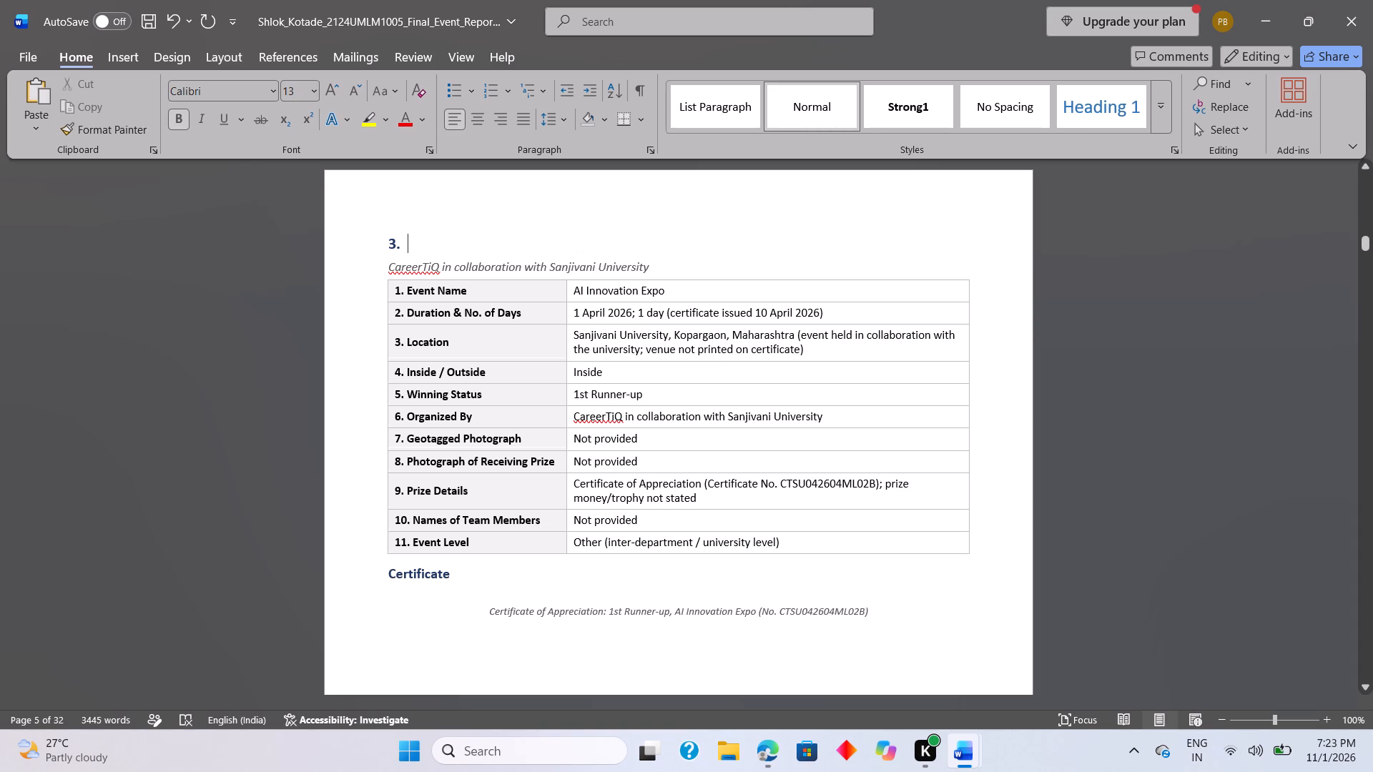
Clear the italic organizer line, CareerTiQ in collaboration with Sanjivani University, beneath heading 3.
click(698, 273)
key(BackSpace)
key(BackSpace)
key(BackSpace)
key(BackSpace)
key(BackSpace)
key(BackSpace)
key(BackSpace)
key(BackSpace)
key(BackSpace)
key(BackSpace)
key(BackSpace)
key(BackSpace)
key(BackSpace)
key(BackSpace)
key(BackSpace)
key(BackSpace)
key(BackSpace)
key(BackSpace)
key(BackSpace)
key(BackSpace)
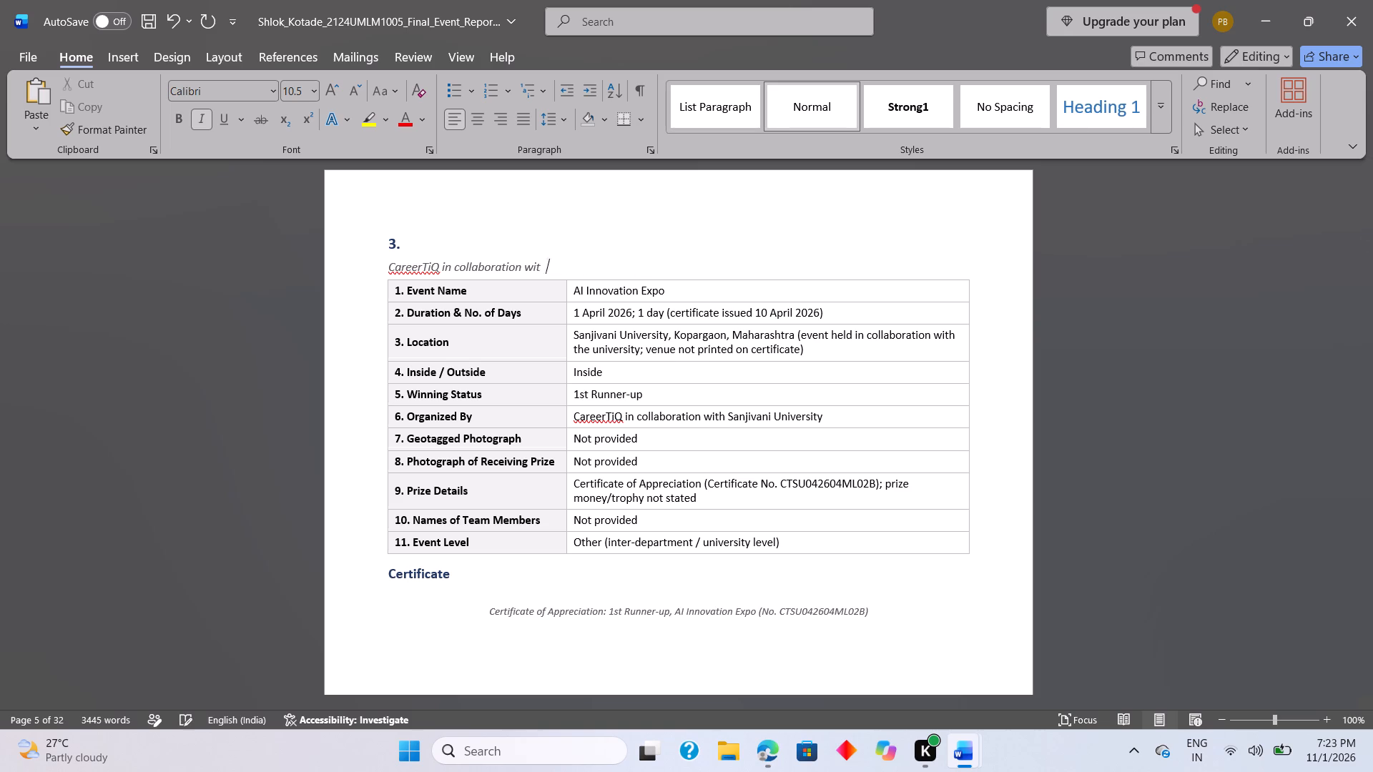
key(BackSpace)
key(BackSpace)
key(BackSpace)
key(BackSpace)
key(BackSpace)
key(BackSpace)
key(BackSpace)
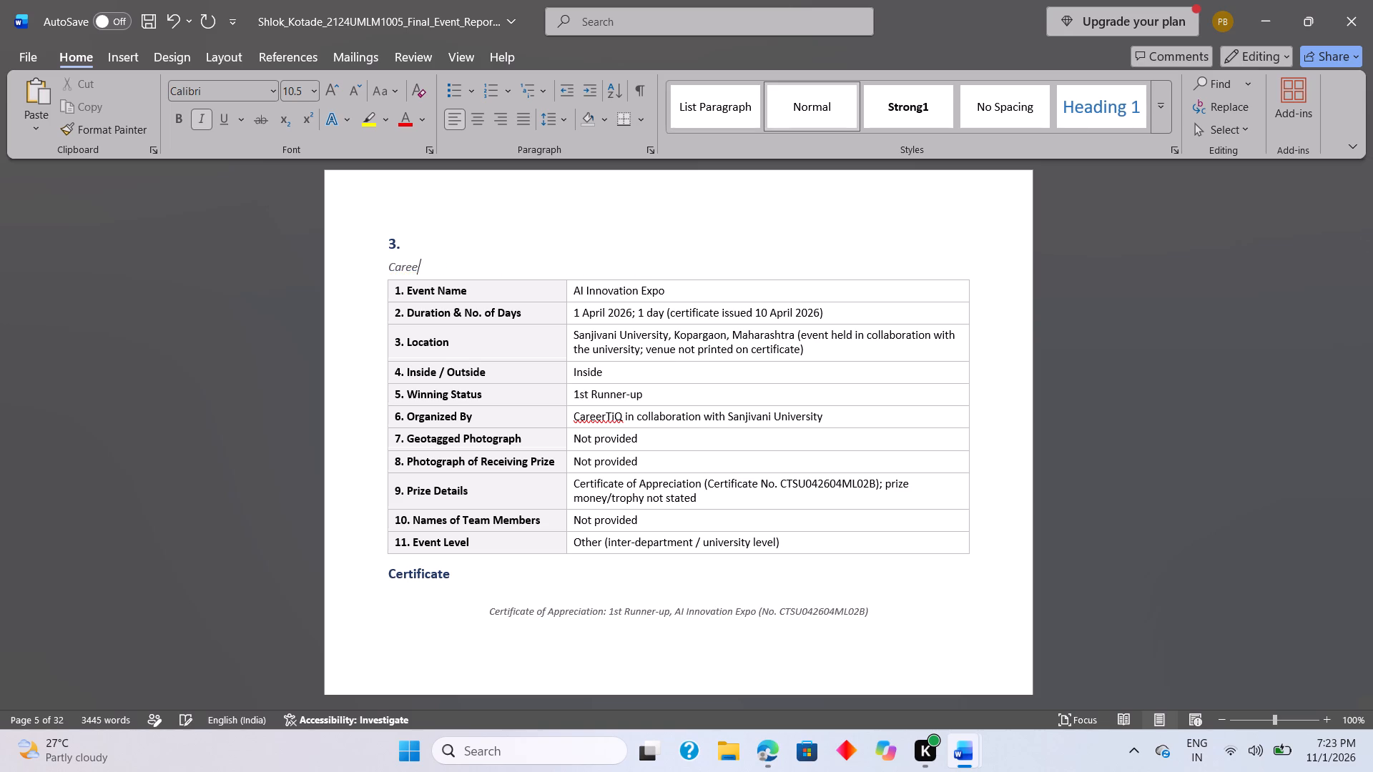
key(BackSpace)
key(BackSpace)
key(BackSpace)
key(BackSpace)
key(BackSpace)
click(616, 238)
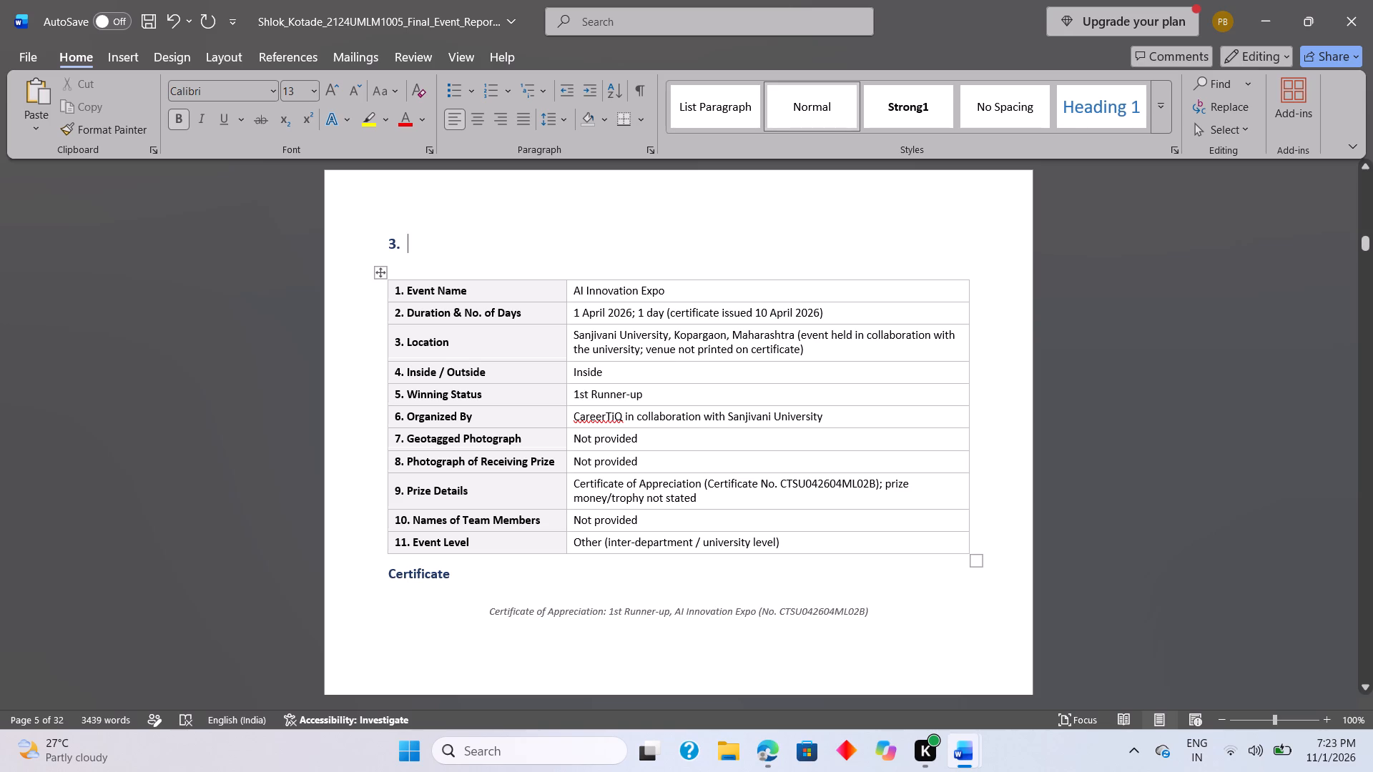
Empty the whole value column of section 3's event details table, from Event Name to Event Level, keeping the row labels.
drag(577, 288, 792, 543)
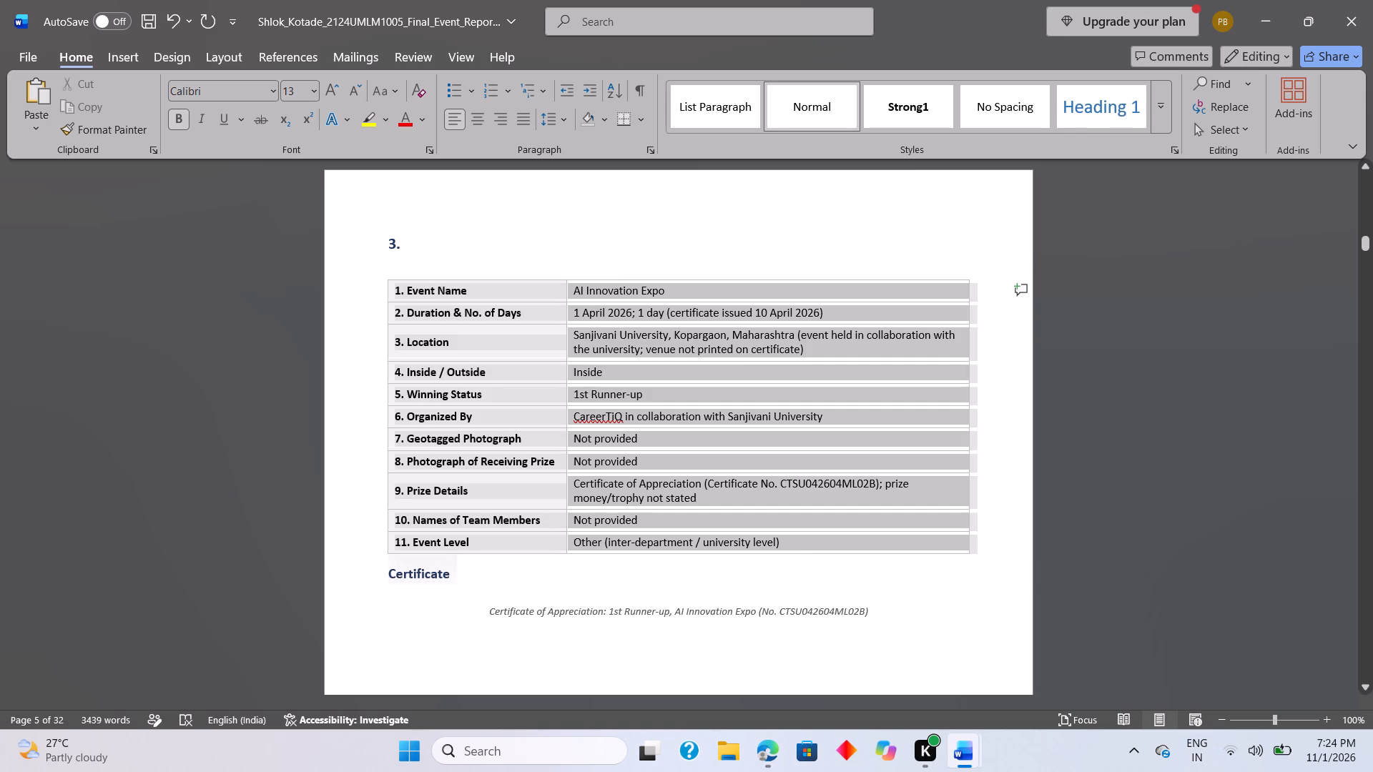
drag(792, 543, 792, 543)
key(Delete)
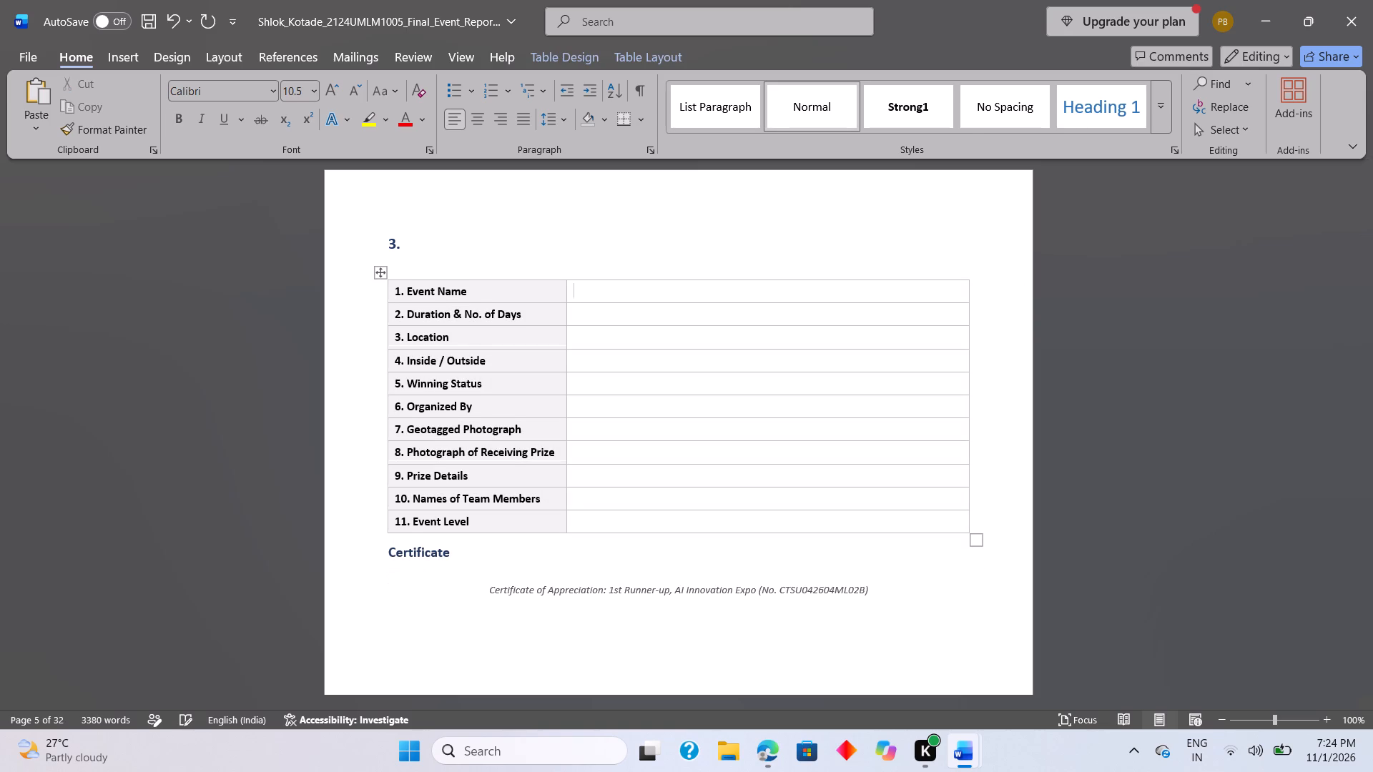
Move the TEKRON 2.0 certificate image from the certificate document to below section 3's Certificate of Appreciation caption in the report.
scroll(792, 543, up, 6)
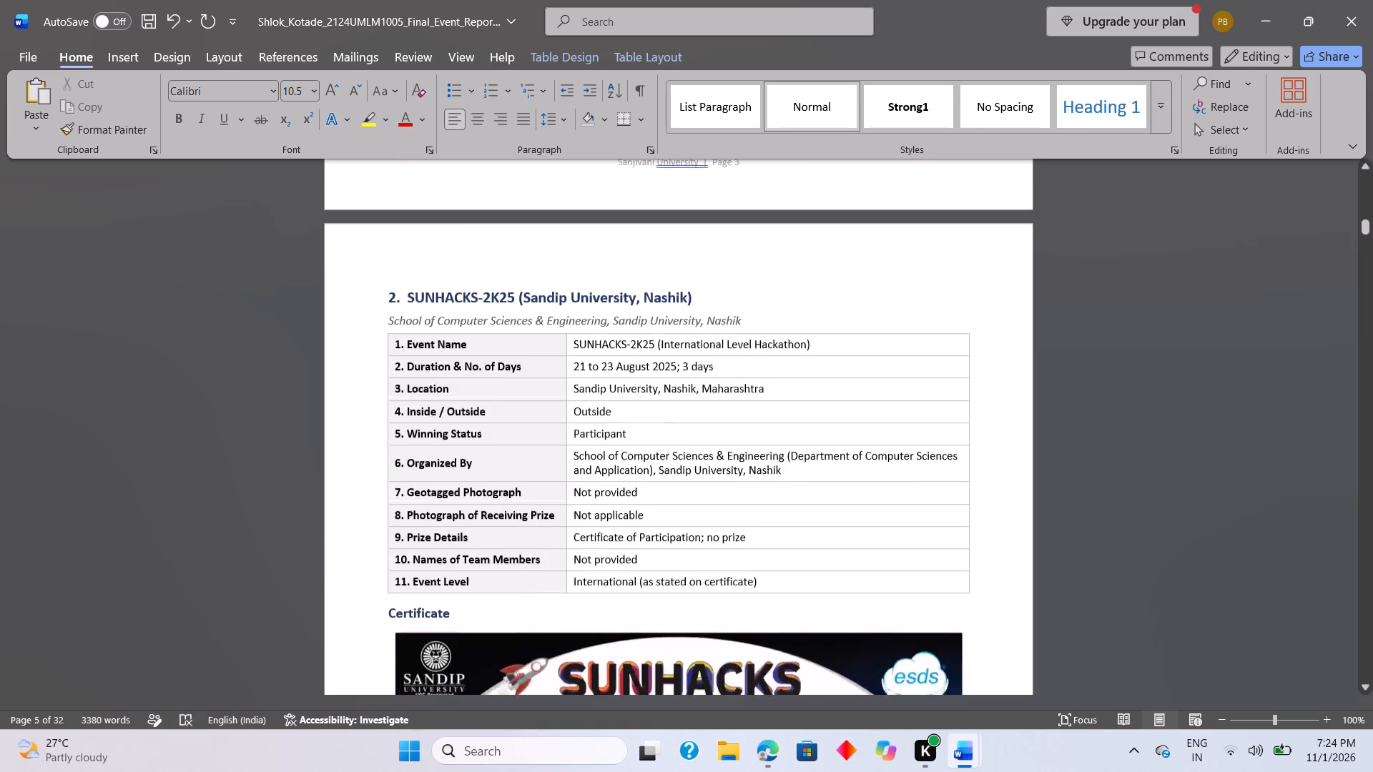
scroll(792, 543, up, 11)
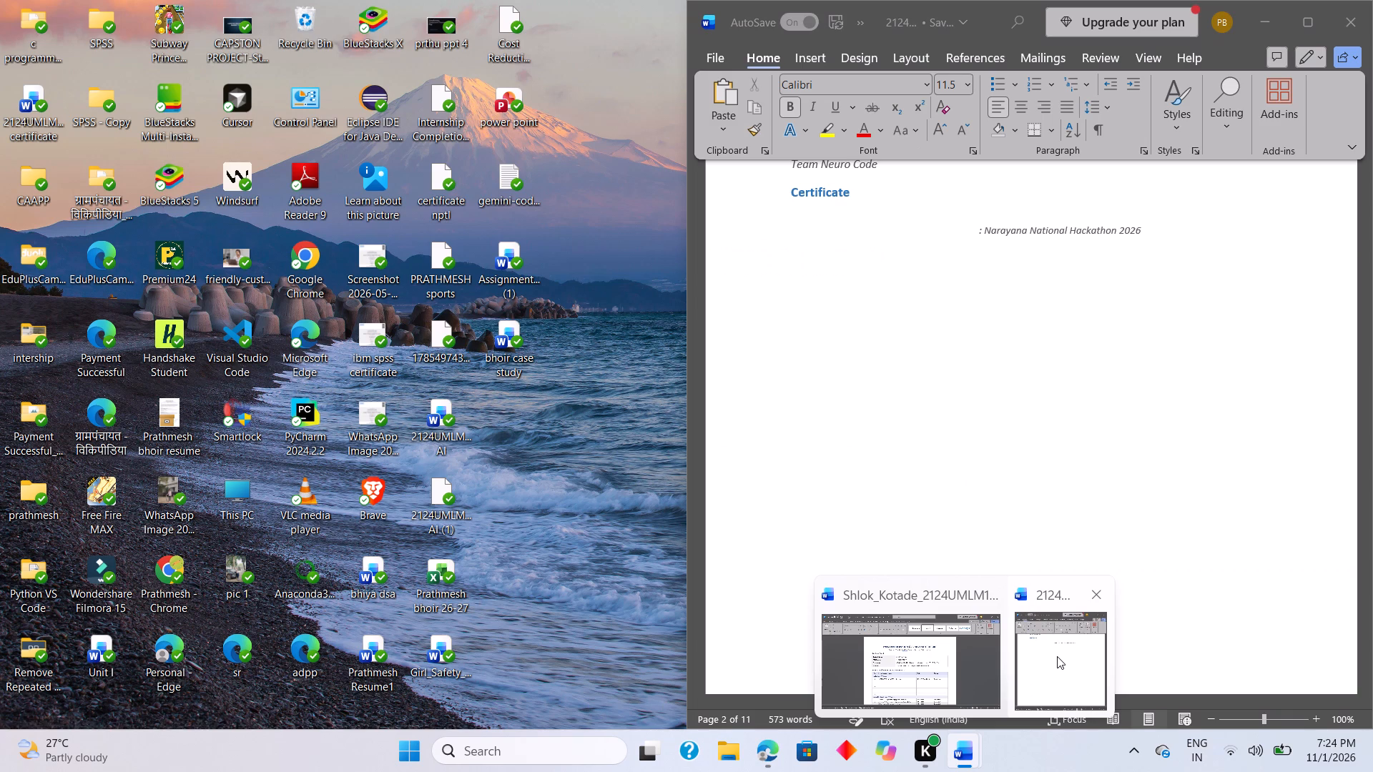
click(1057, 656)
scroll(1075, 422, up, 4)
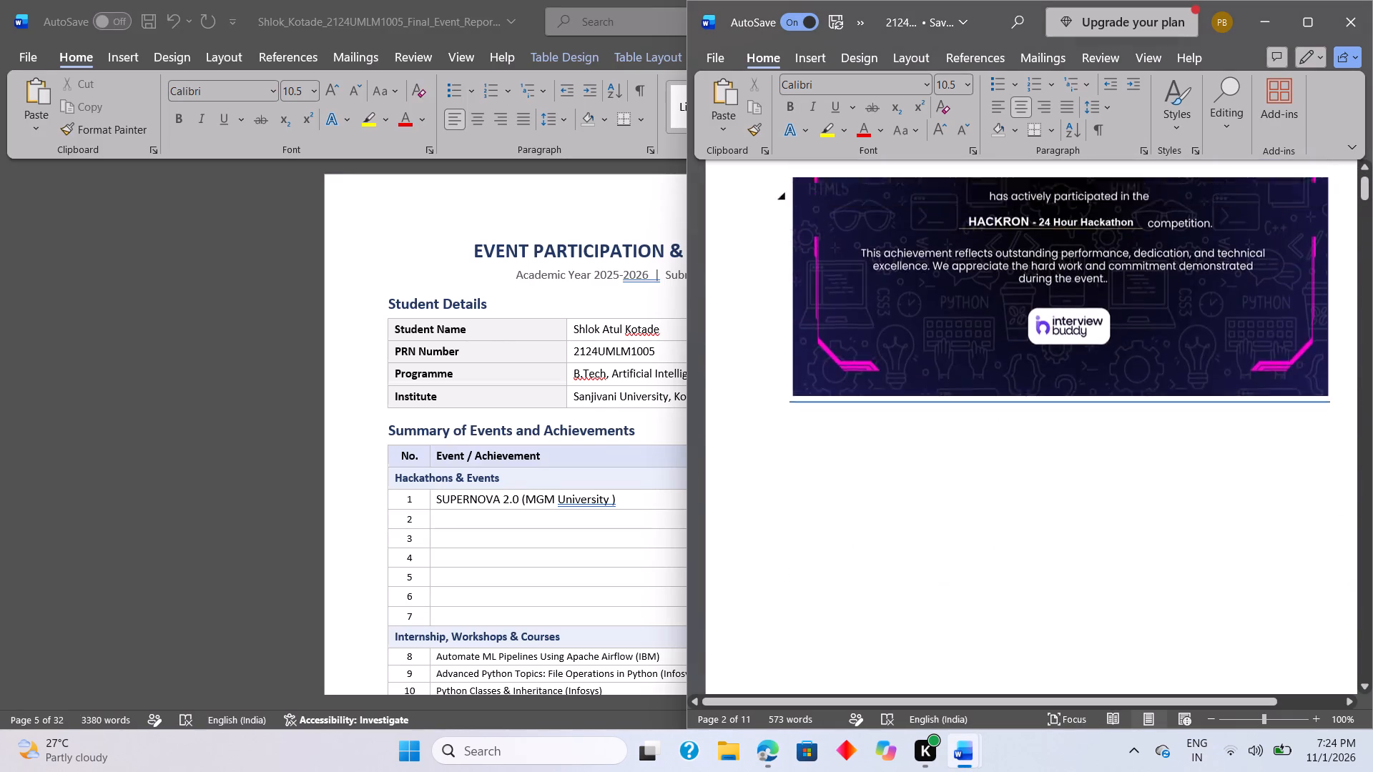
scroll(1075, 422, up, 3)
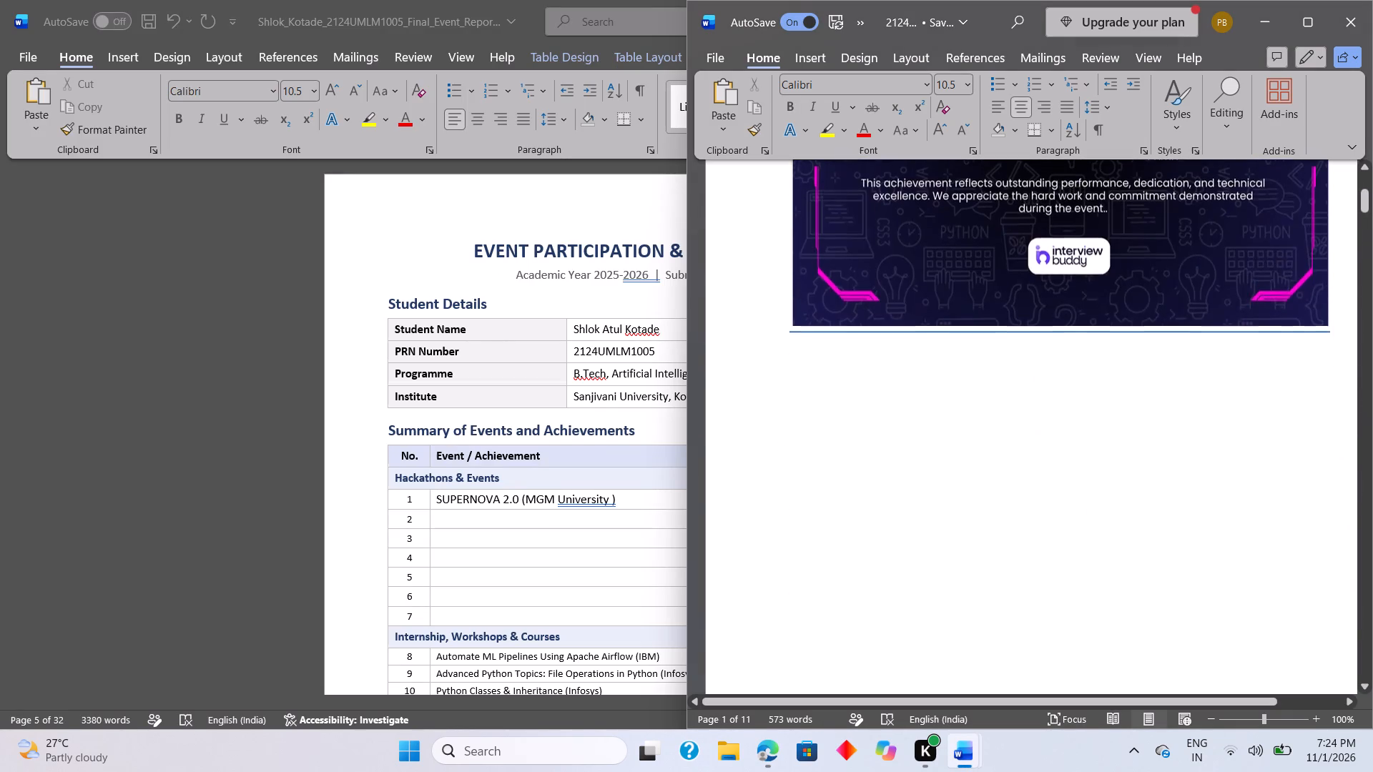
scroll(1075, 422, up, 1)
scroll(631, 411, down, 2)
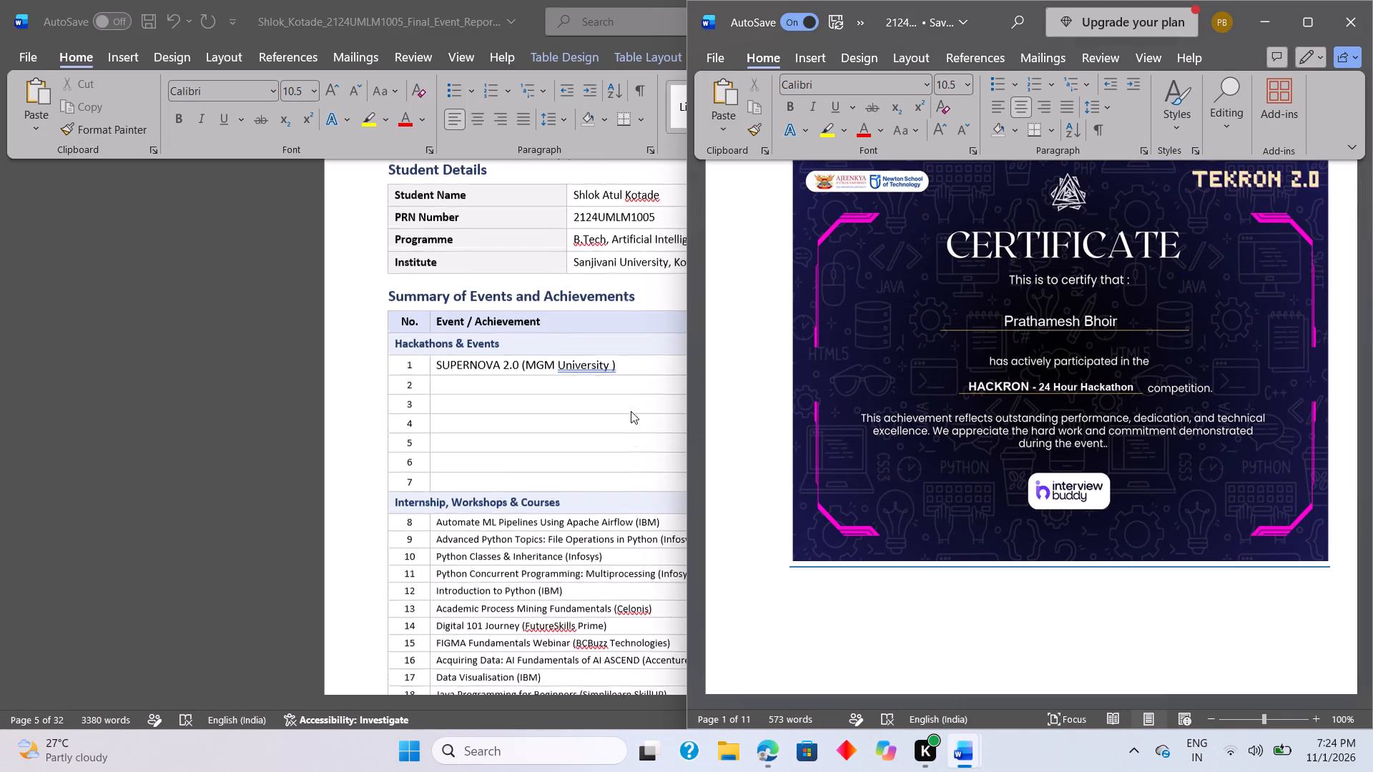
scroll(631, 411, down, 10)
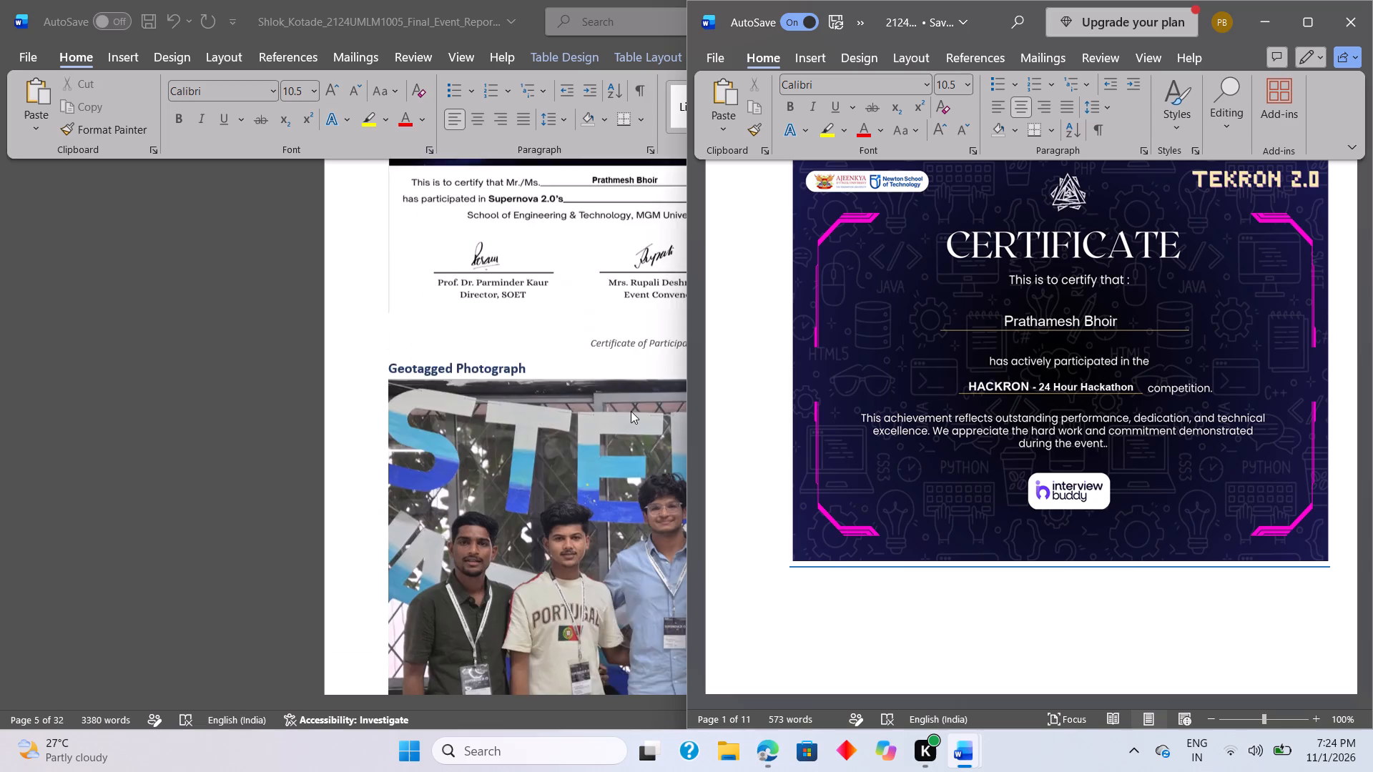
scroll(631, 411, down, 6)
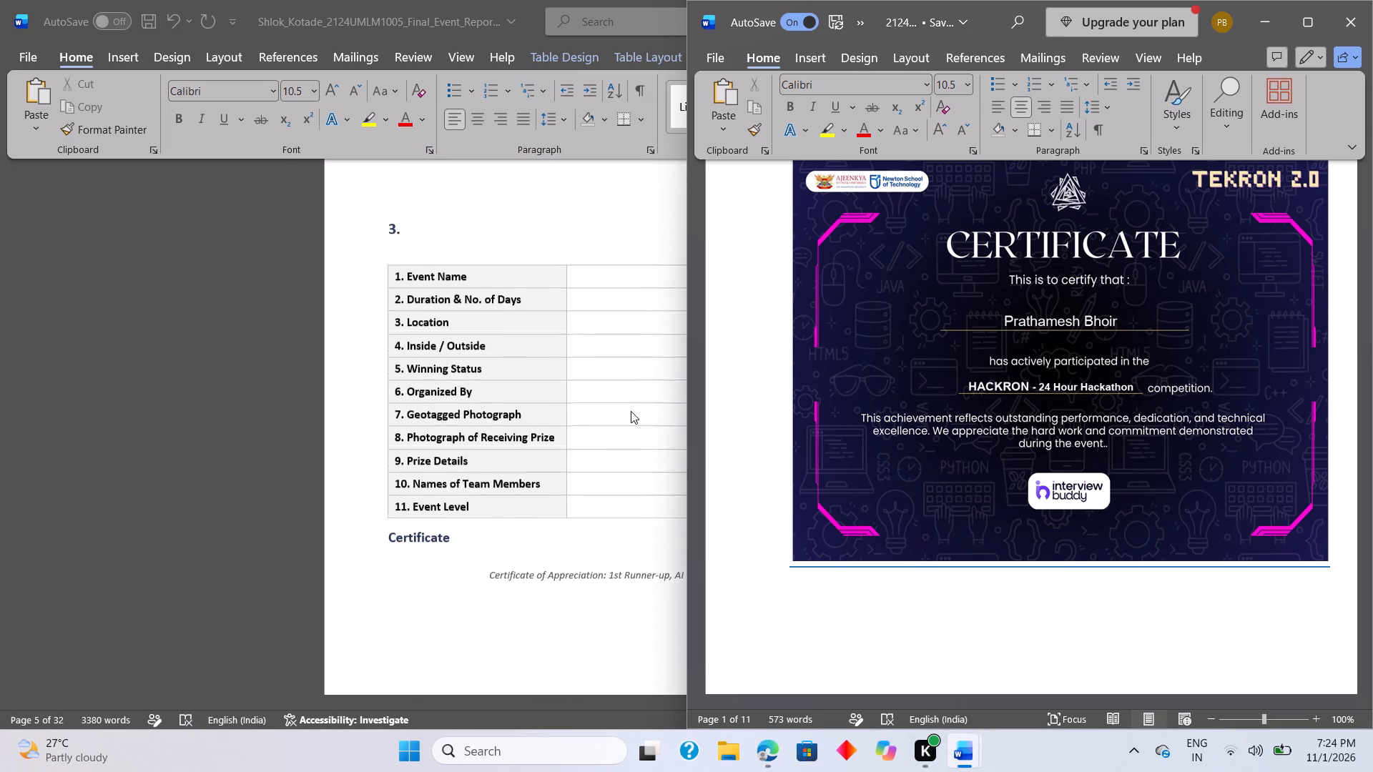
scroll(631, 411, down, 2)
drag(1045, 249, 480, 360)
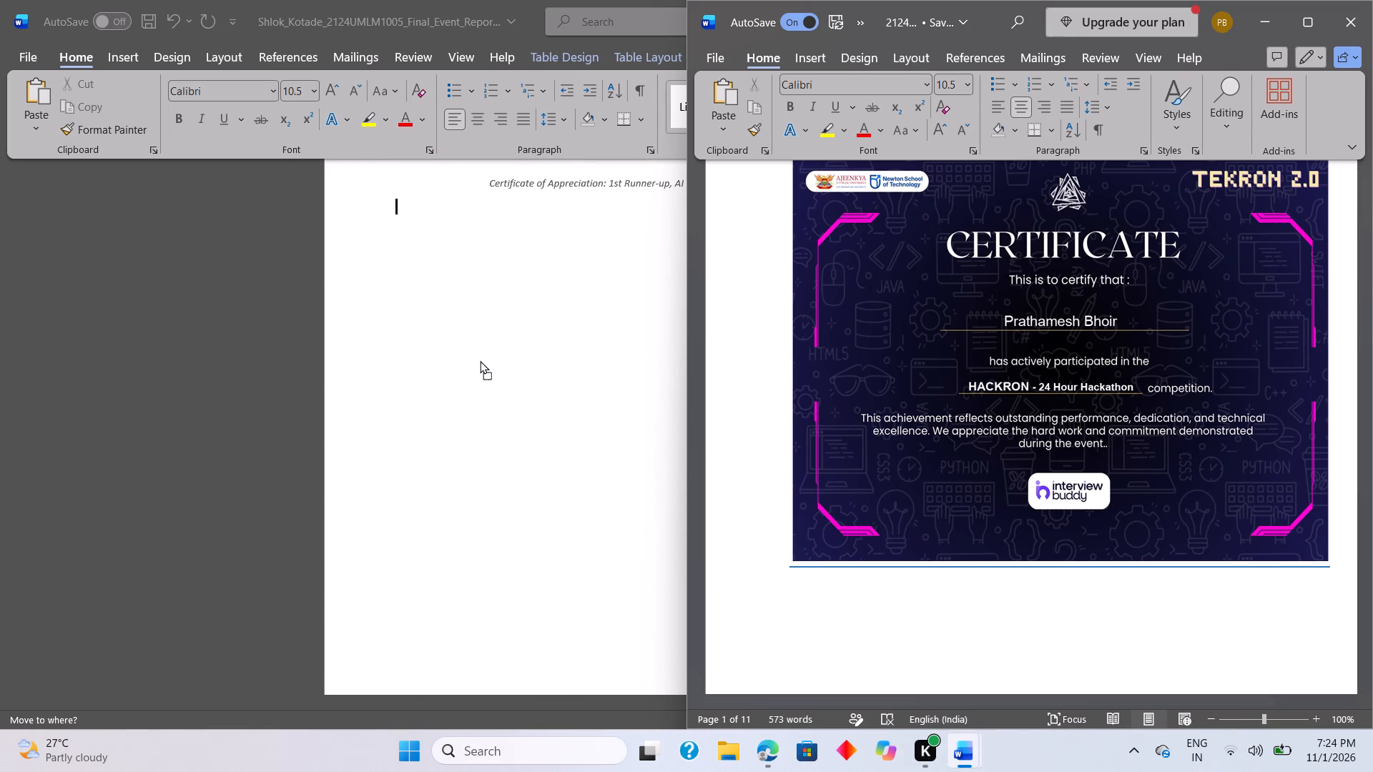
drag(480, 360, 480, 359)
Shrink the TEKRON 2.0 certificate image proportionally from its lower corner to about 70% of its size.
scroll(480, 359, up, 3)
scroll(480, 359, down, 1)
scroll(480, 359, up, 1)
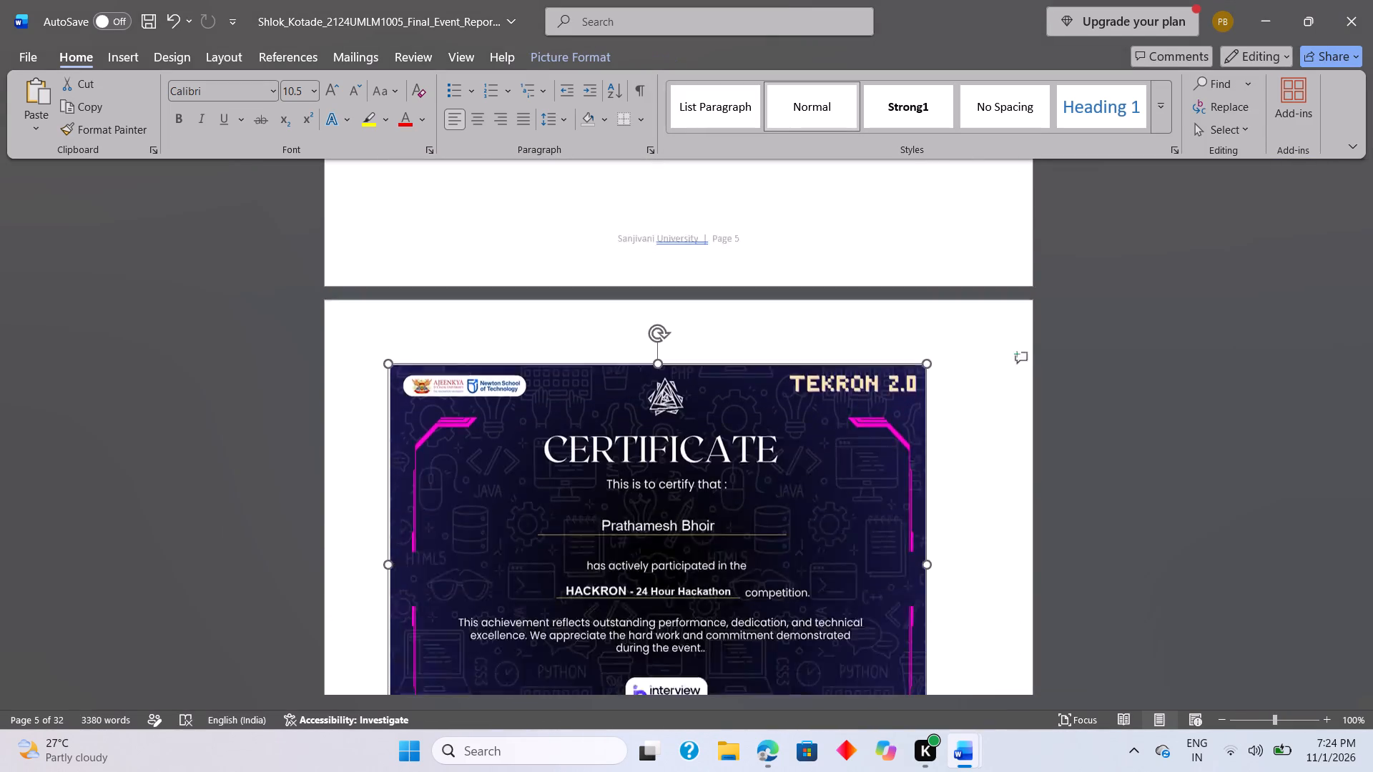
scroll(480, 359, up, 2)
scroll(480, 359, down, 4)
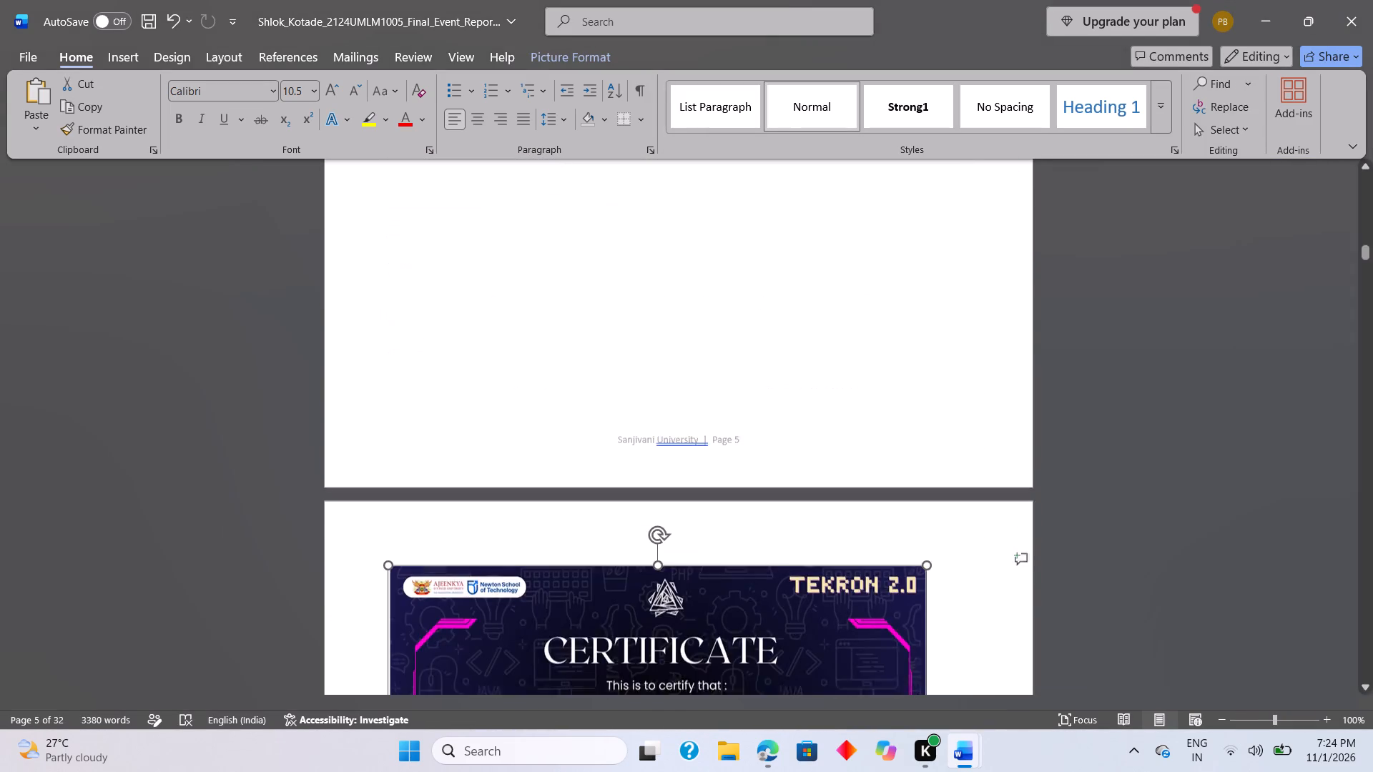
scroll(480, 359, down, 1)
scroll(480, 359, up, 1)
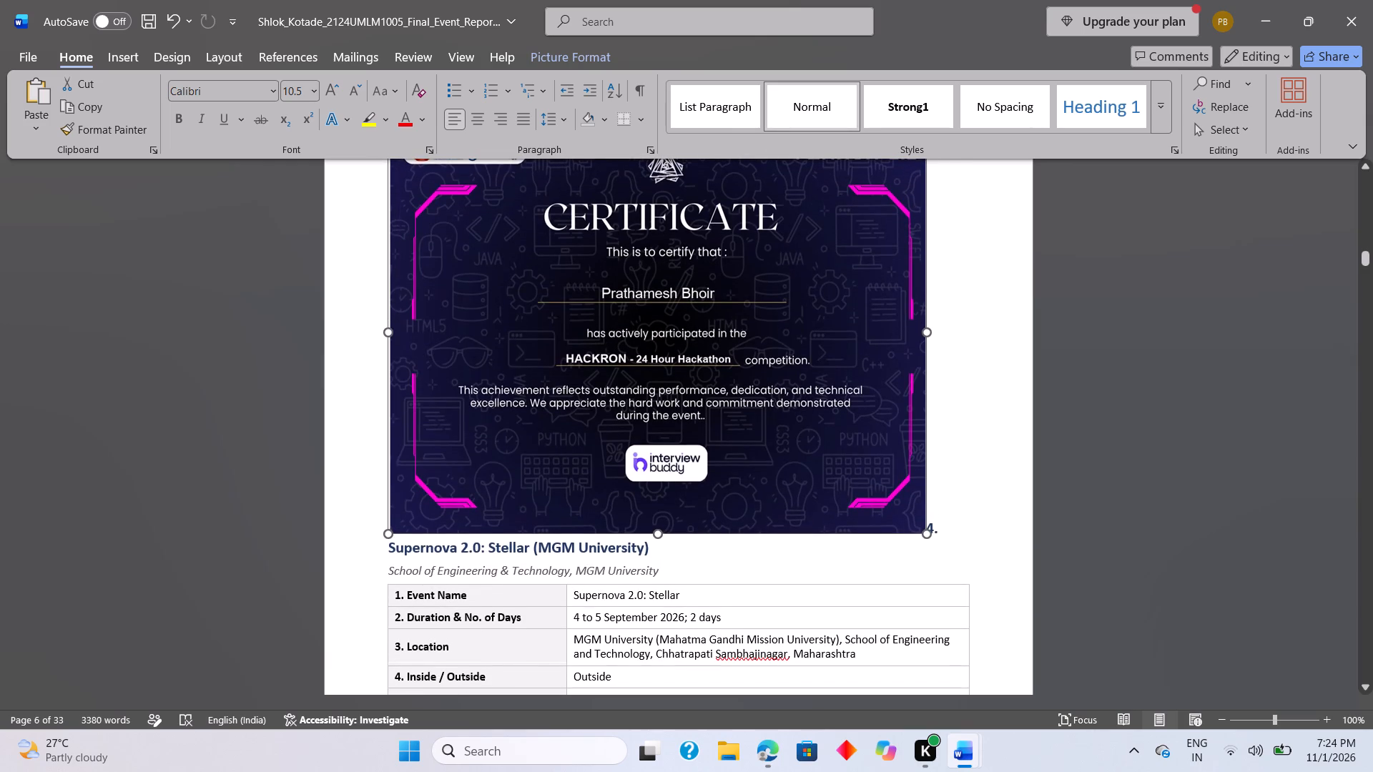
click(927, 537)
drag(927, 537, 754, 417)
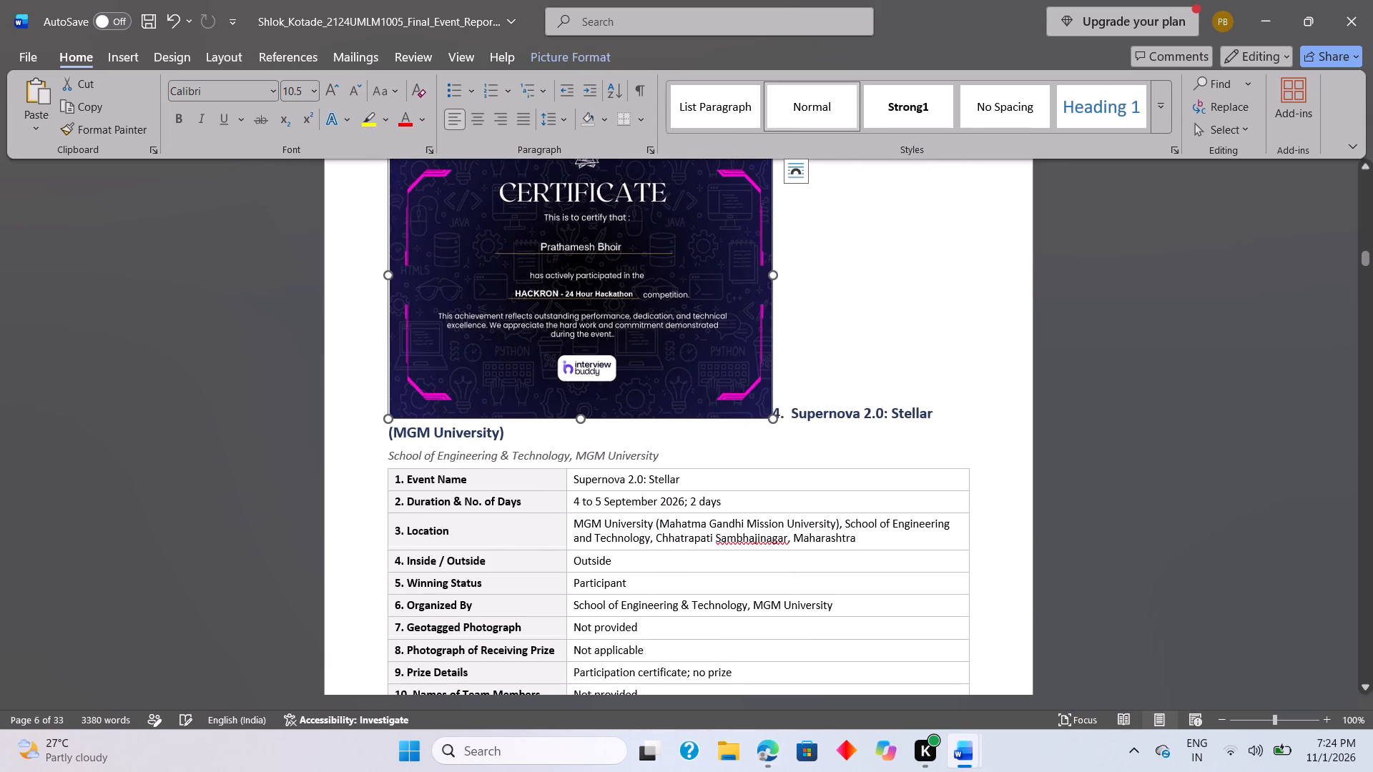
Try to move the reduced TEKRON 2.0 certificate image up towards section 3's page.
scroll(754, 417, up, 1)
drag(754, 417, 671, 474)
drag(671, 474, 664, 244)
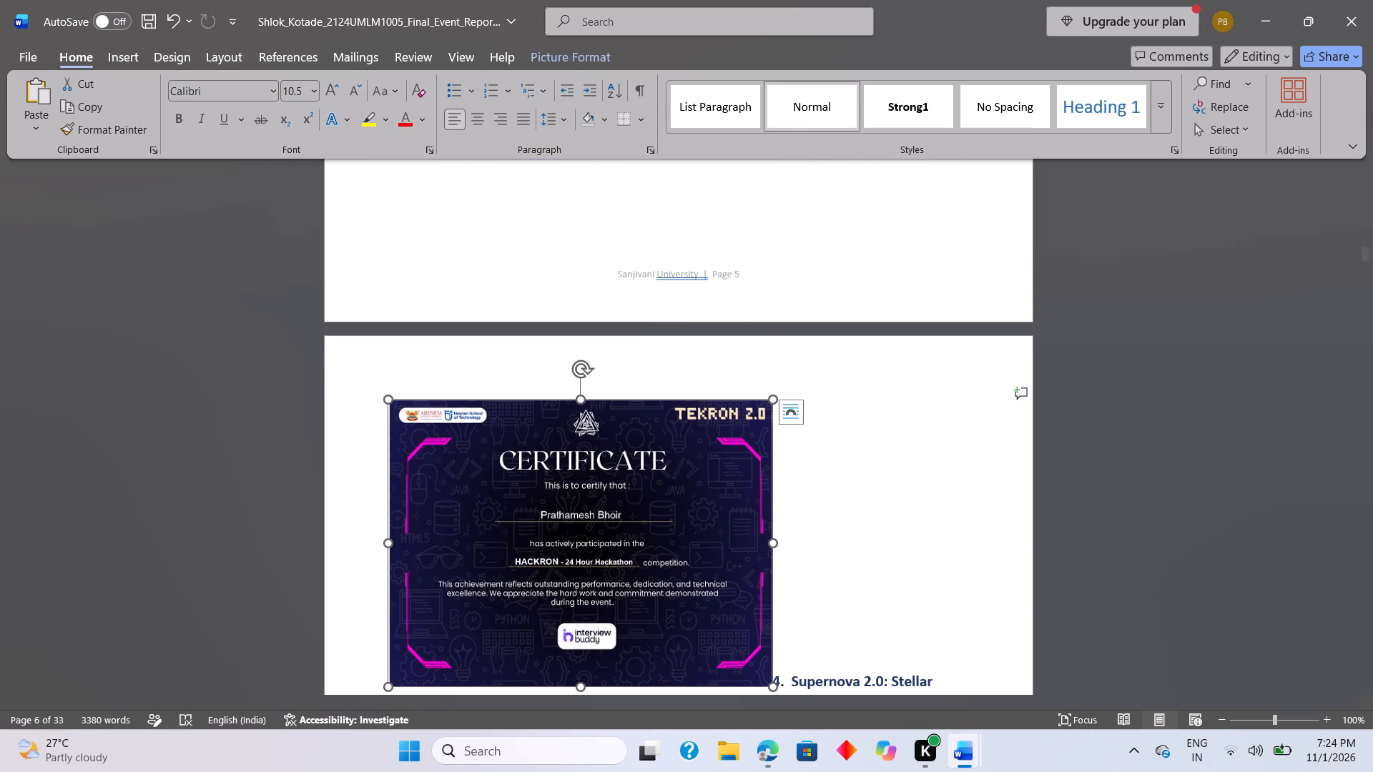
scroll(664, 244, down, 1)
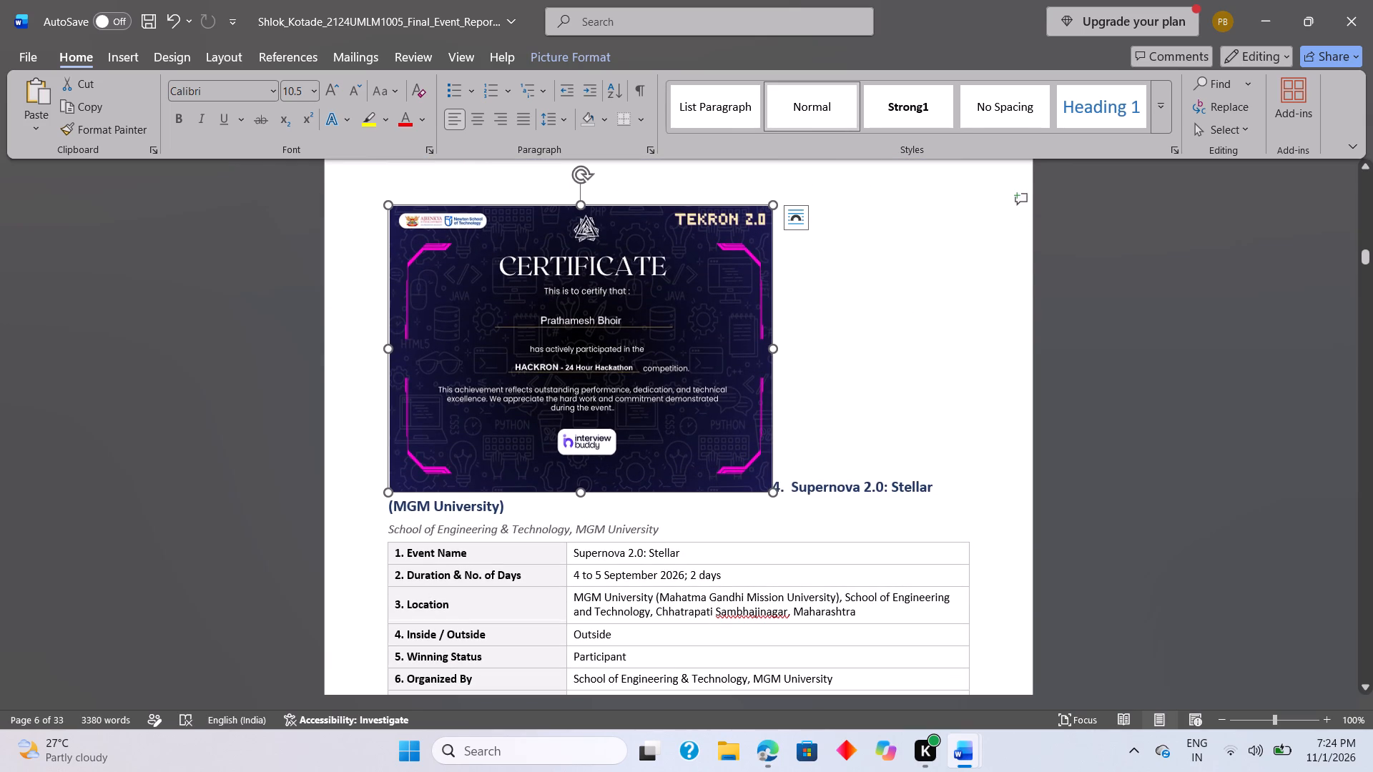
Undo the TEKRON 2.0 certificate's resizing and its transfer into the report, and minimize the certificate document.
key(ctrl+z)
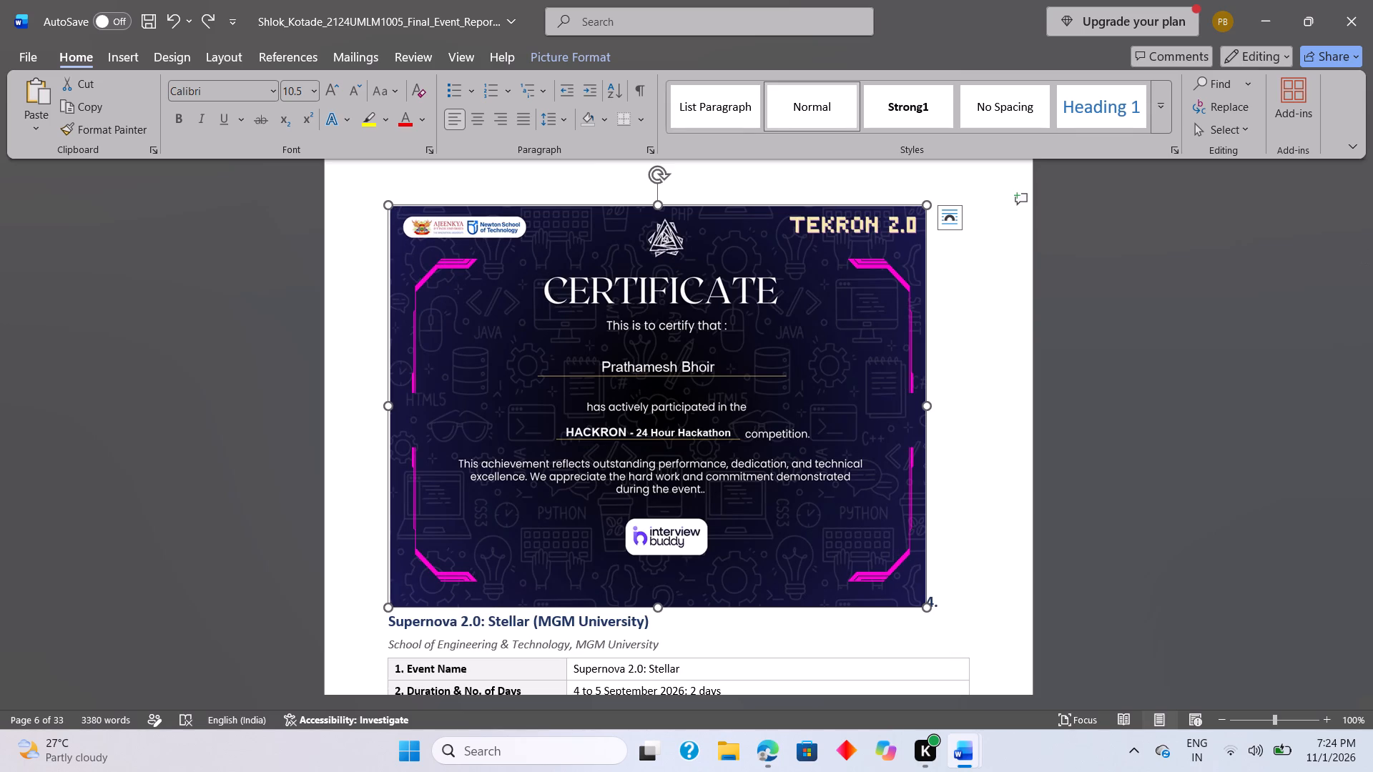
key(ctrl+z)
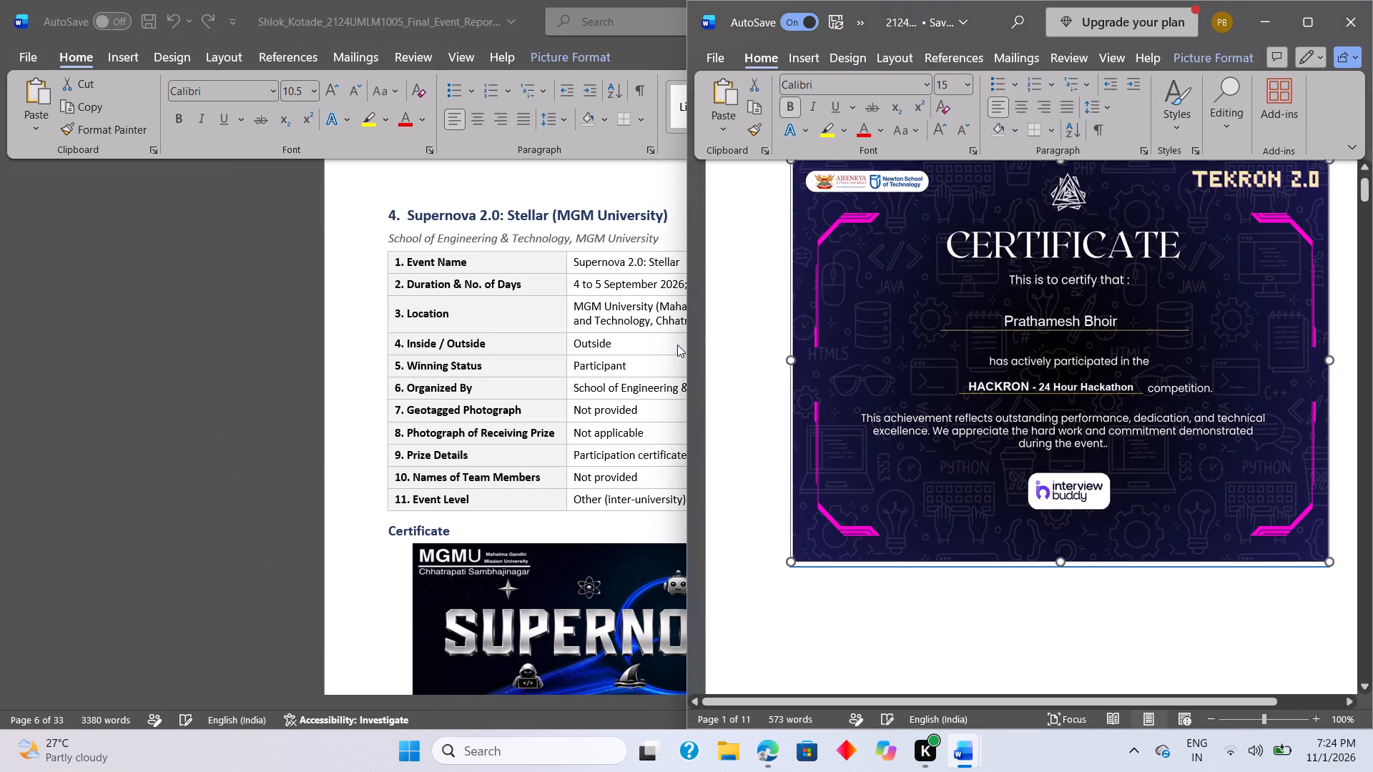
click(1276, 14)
Examine the report's emptied section 3, neighbouring event sections, summary table and the first event's table, certificate and geotagged photograph.
scroll(442, 596, down, 2)
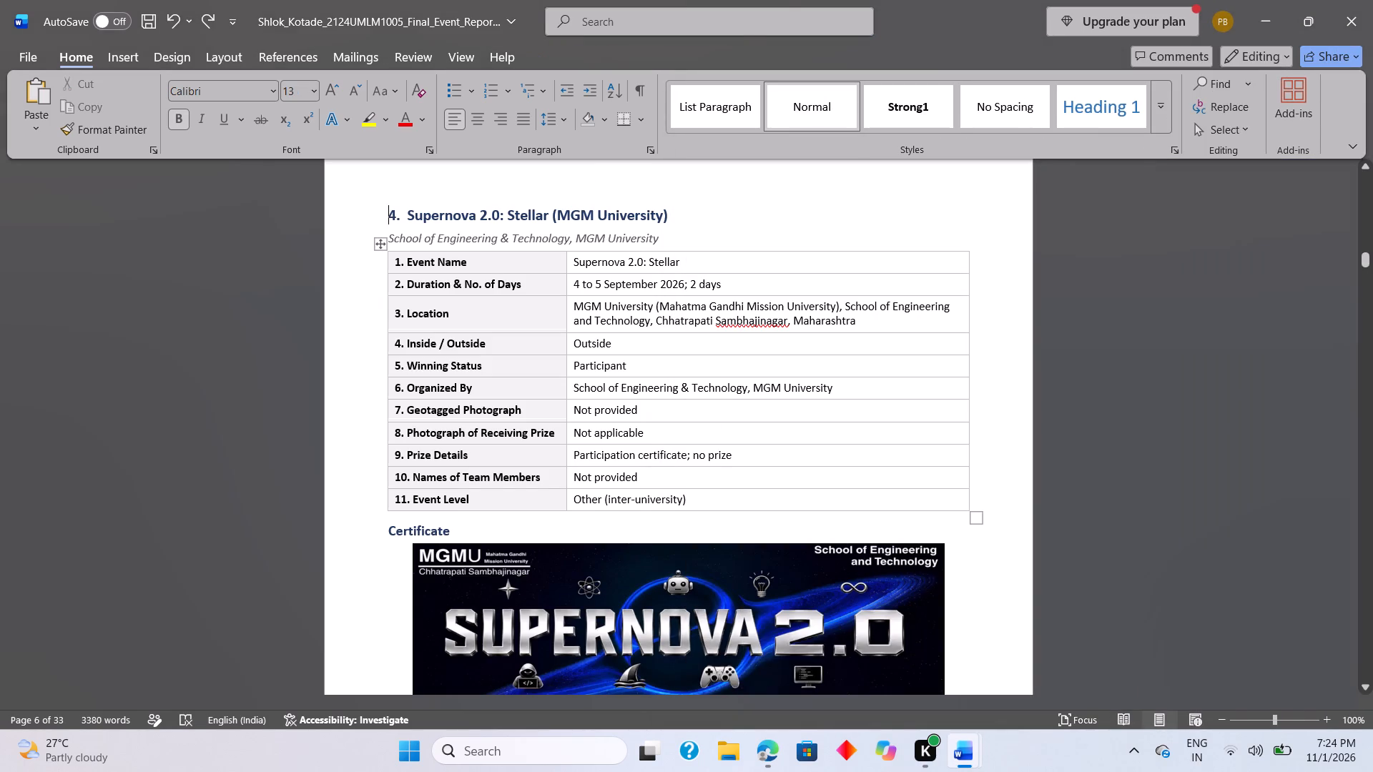
scroll(442, 596, down, 2)
scroll(442, 596, up, 3)
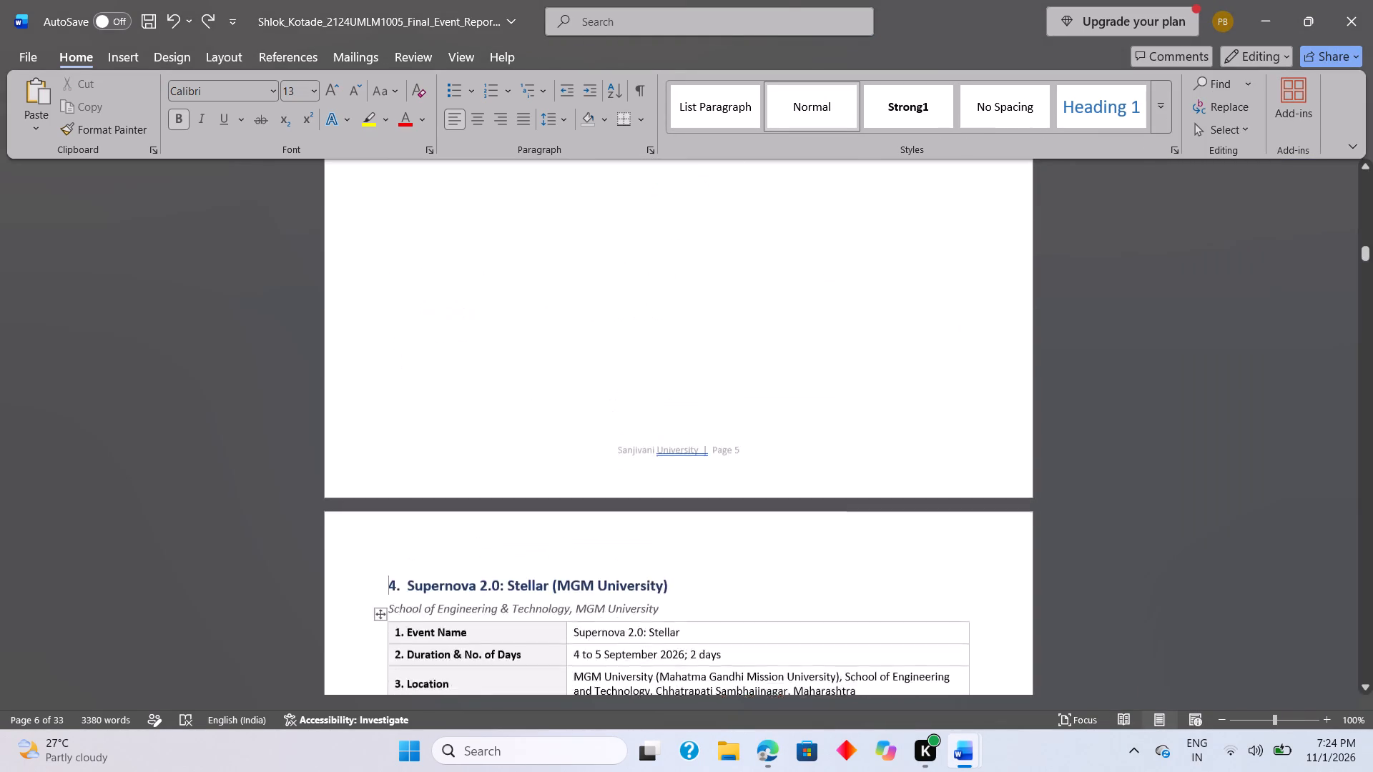
scroll(442, 596, down, 1)
scroll(442, 596, up, 4)
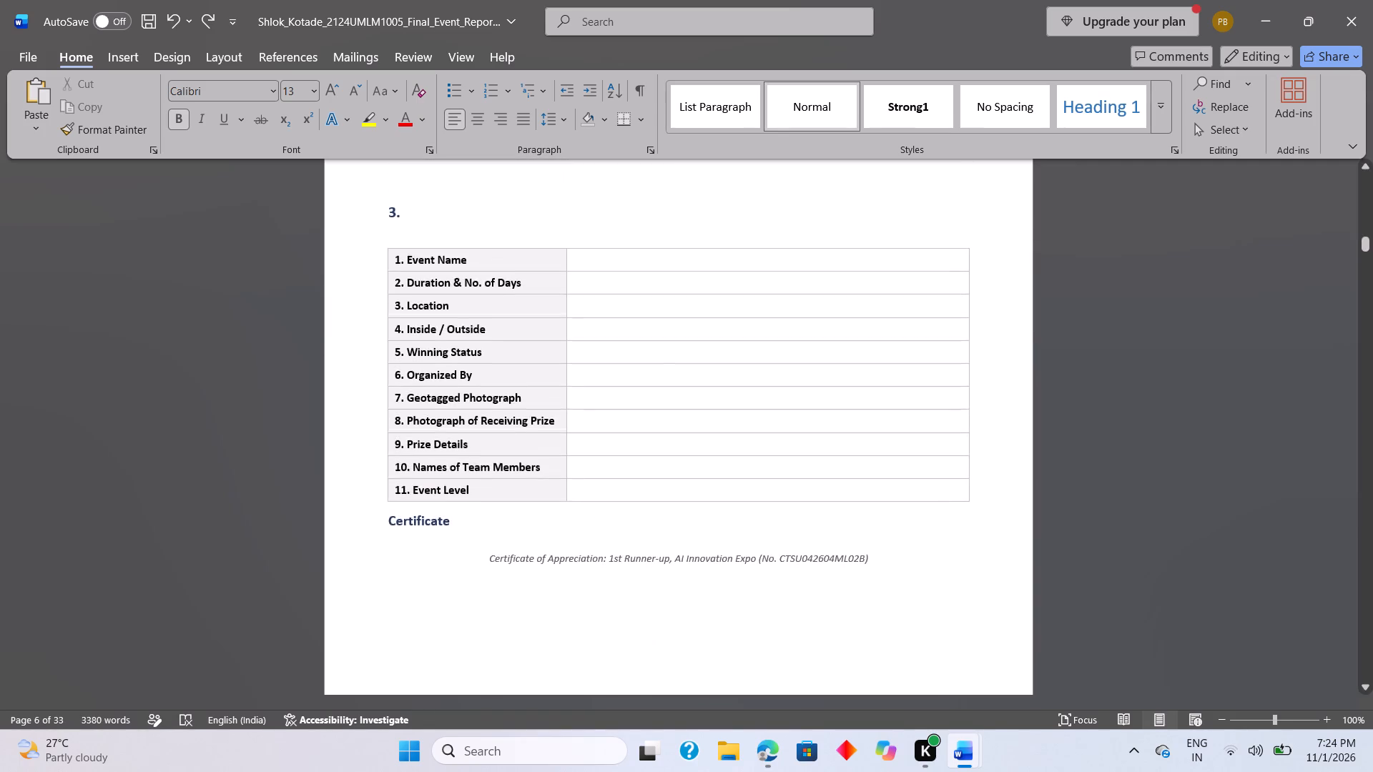
scroll(442, 596, up, 7)
scroll(442, 596, down, 3)
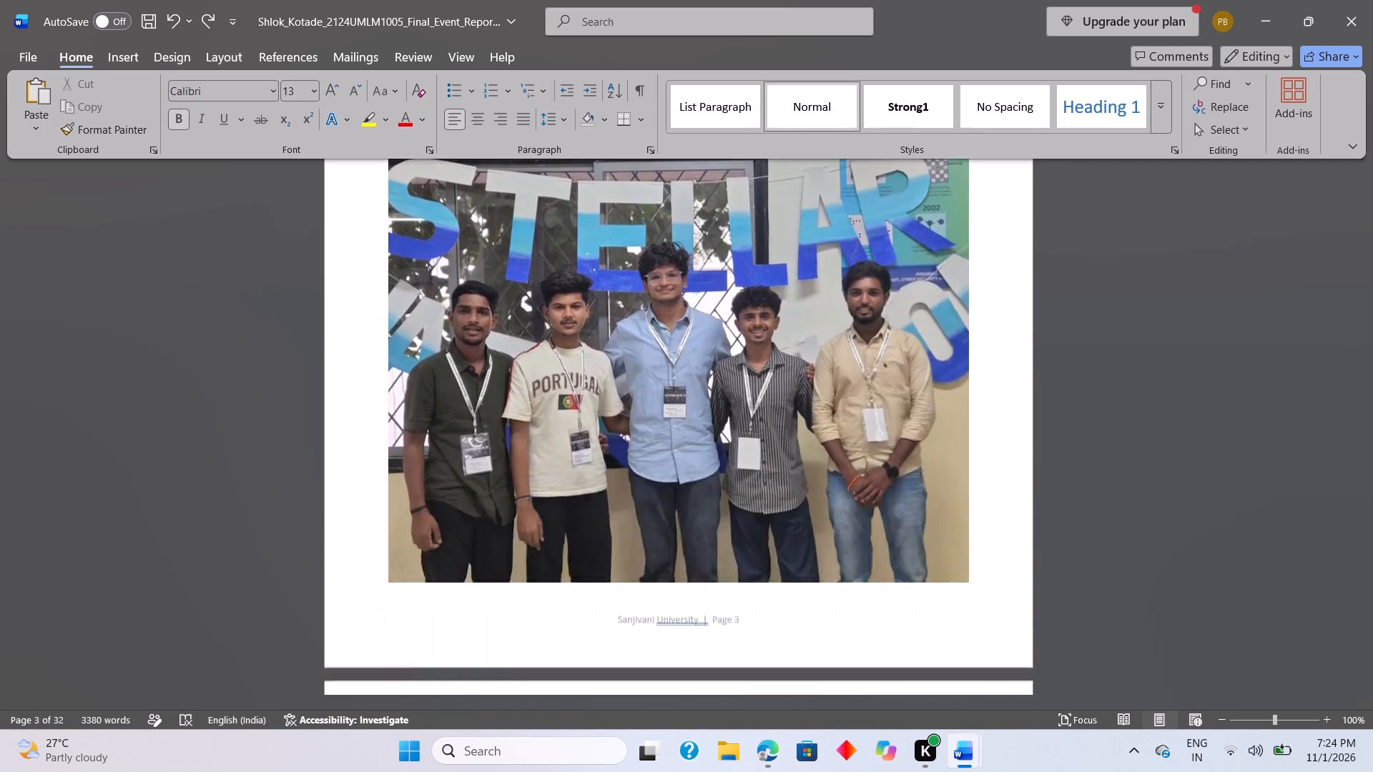
scroll(442, 596, down, 11)
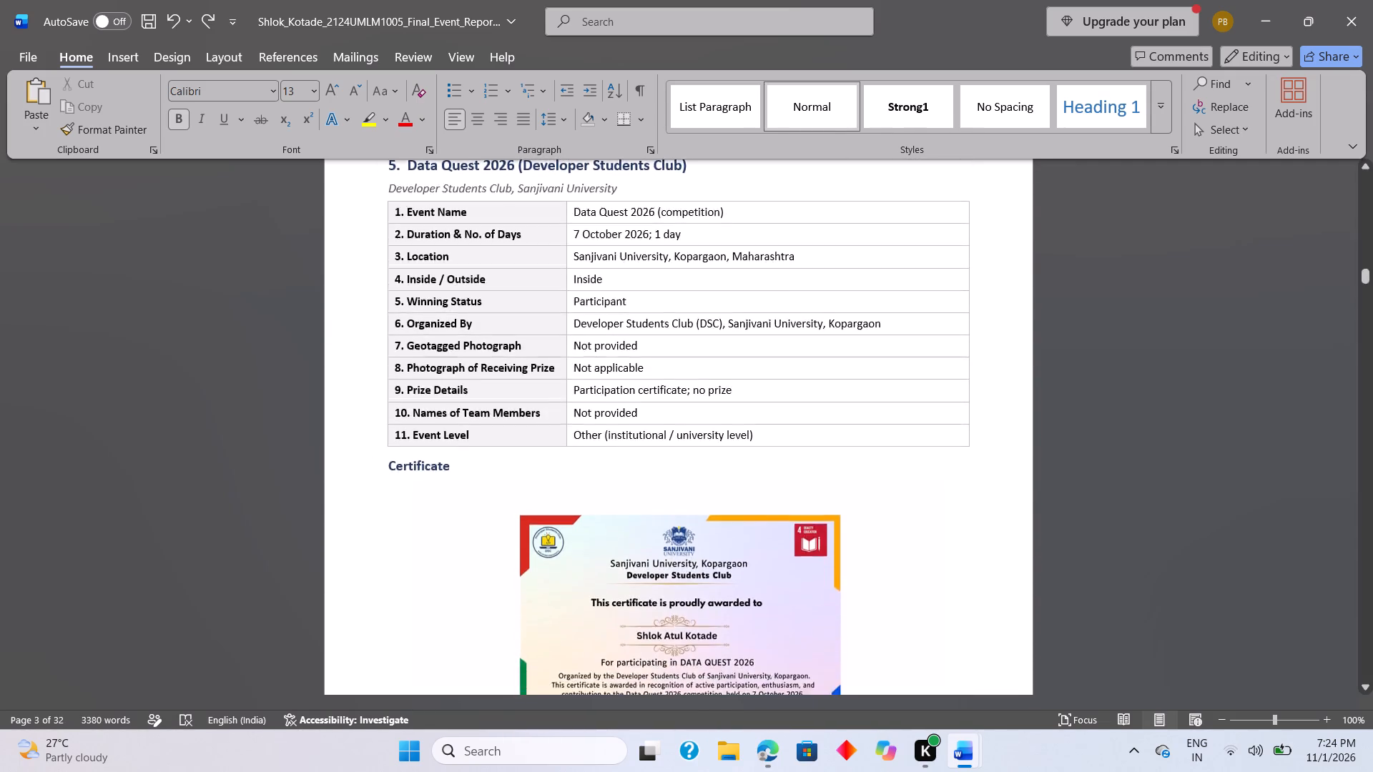
scroll(442, 596, up, 8)
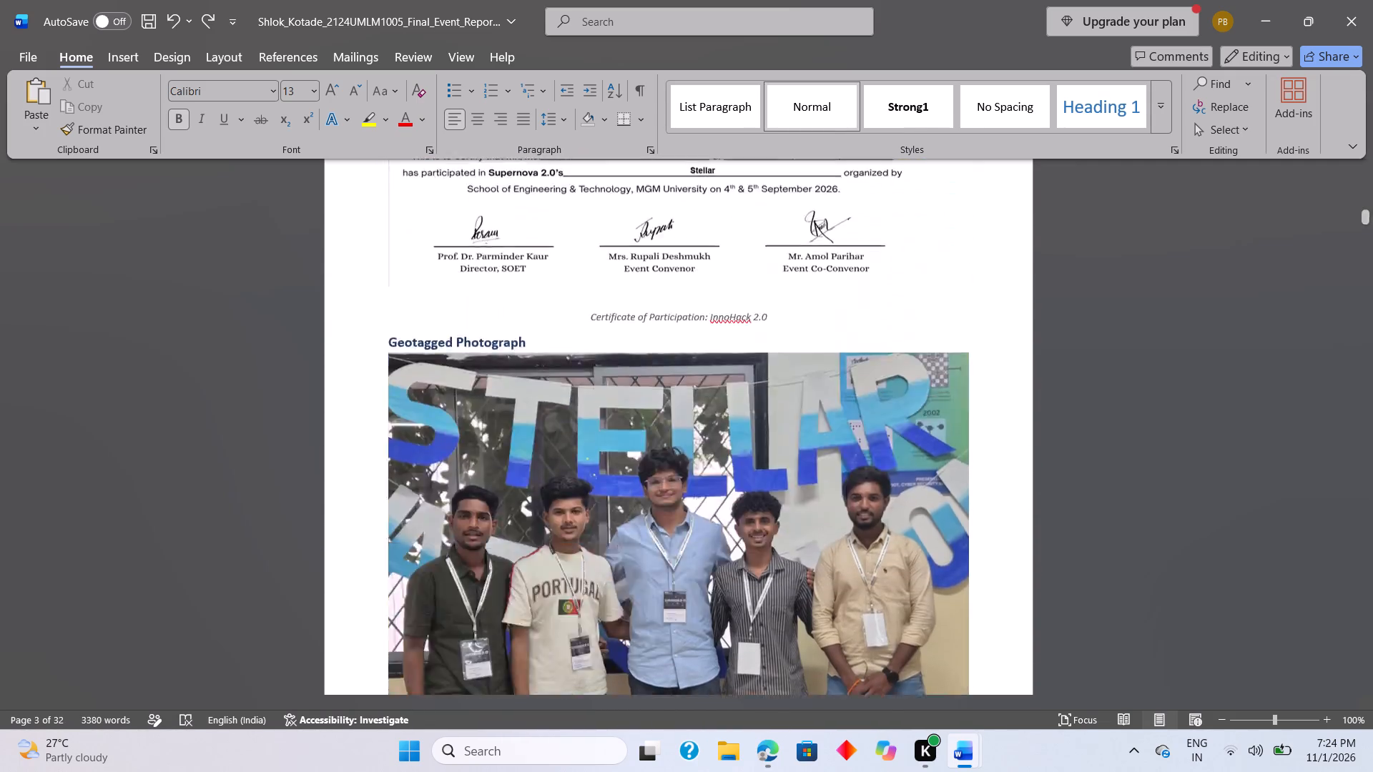
scroll(442, 596, up, 5)
scroll(442, 596, down, 1)
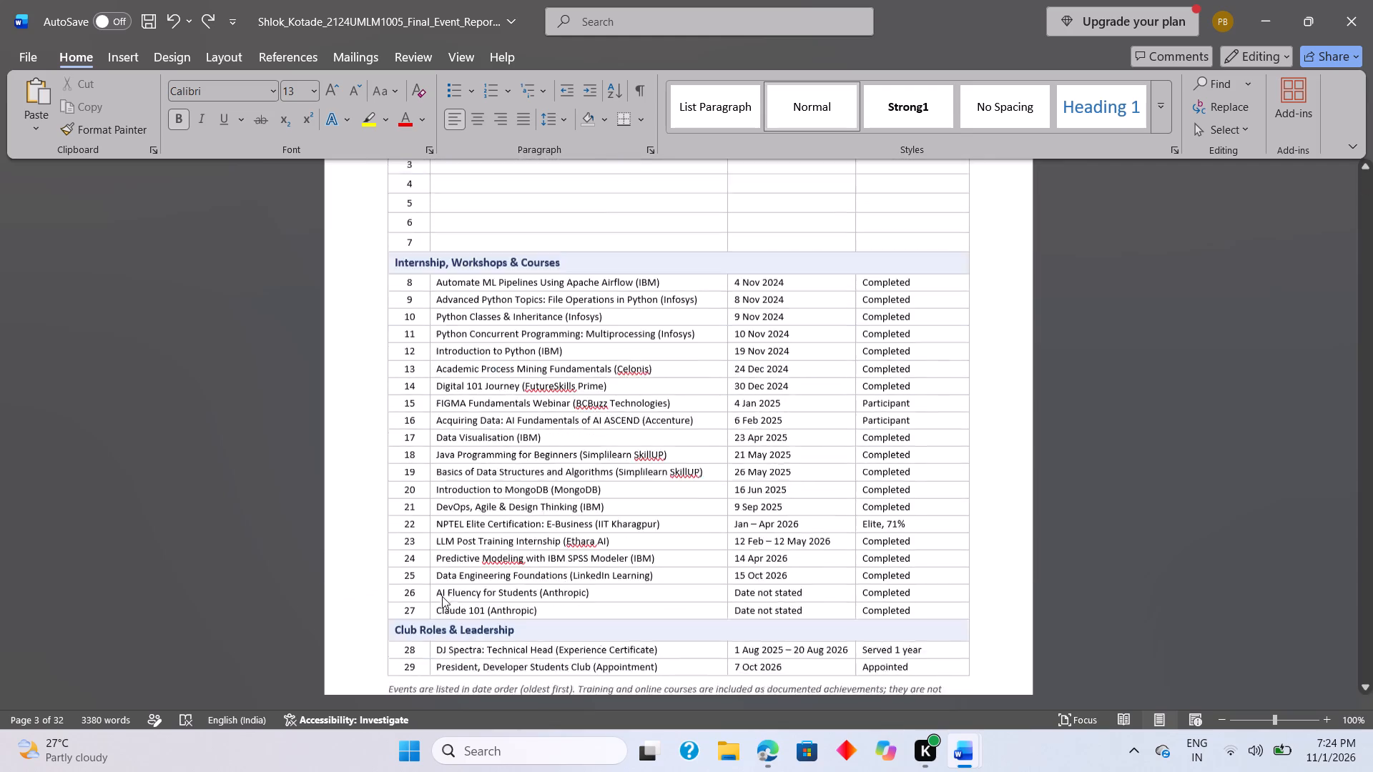
scroll(442, 596, down, 2)
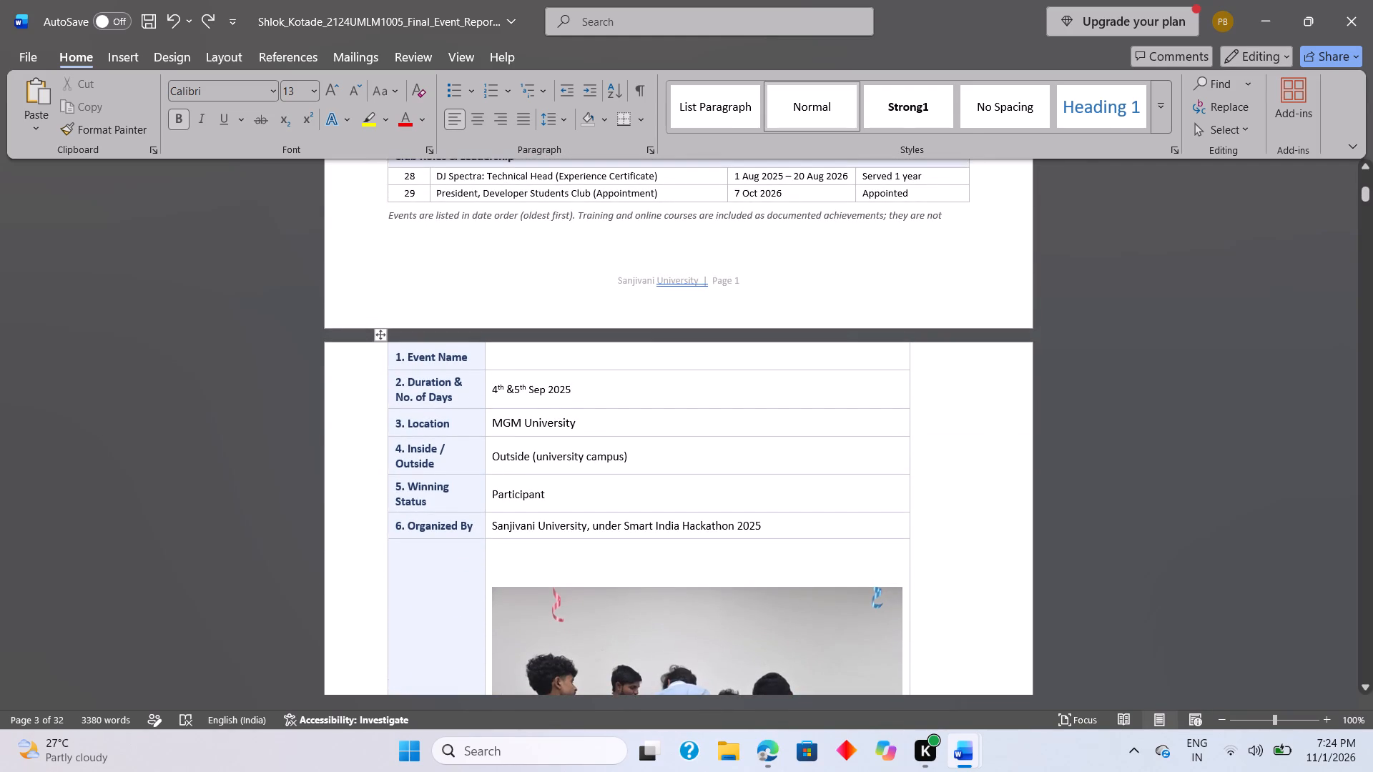
scroll(442, 596, down, 5)
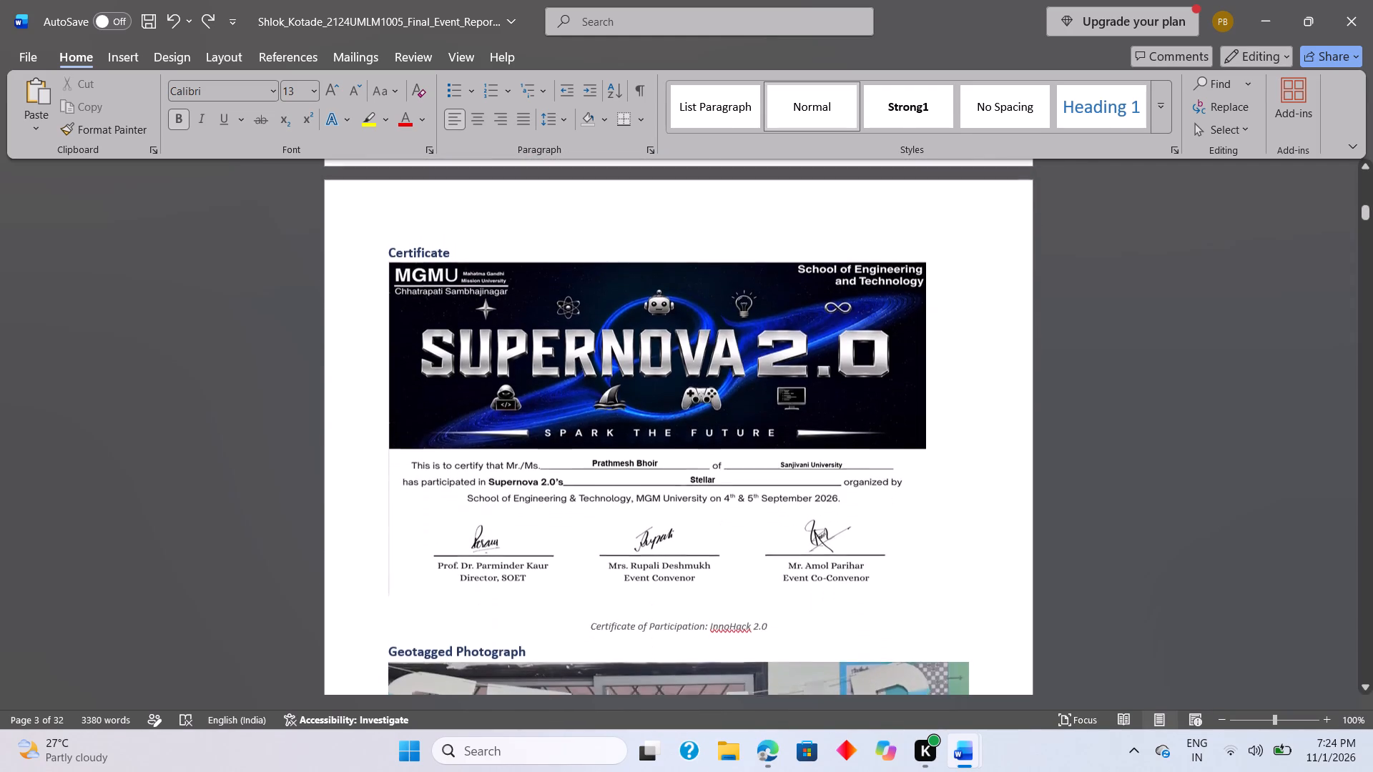
Examine the first event's certificate and photograph, the emptied section 3 and section 4's Supernova 2.0 entry, ending at section 3's heading.
scroll(442, 596, down, 1)
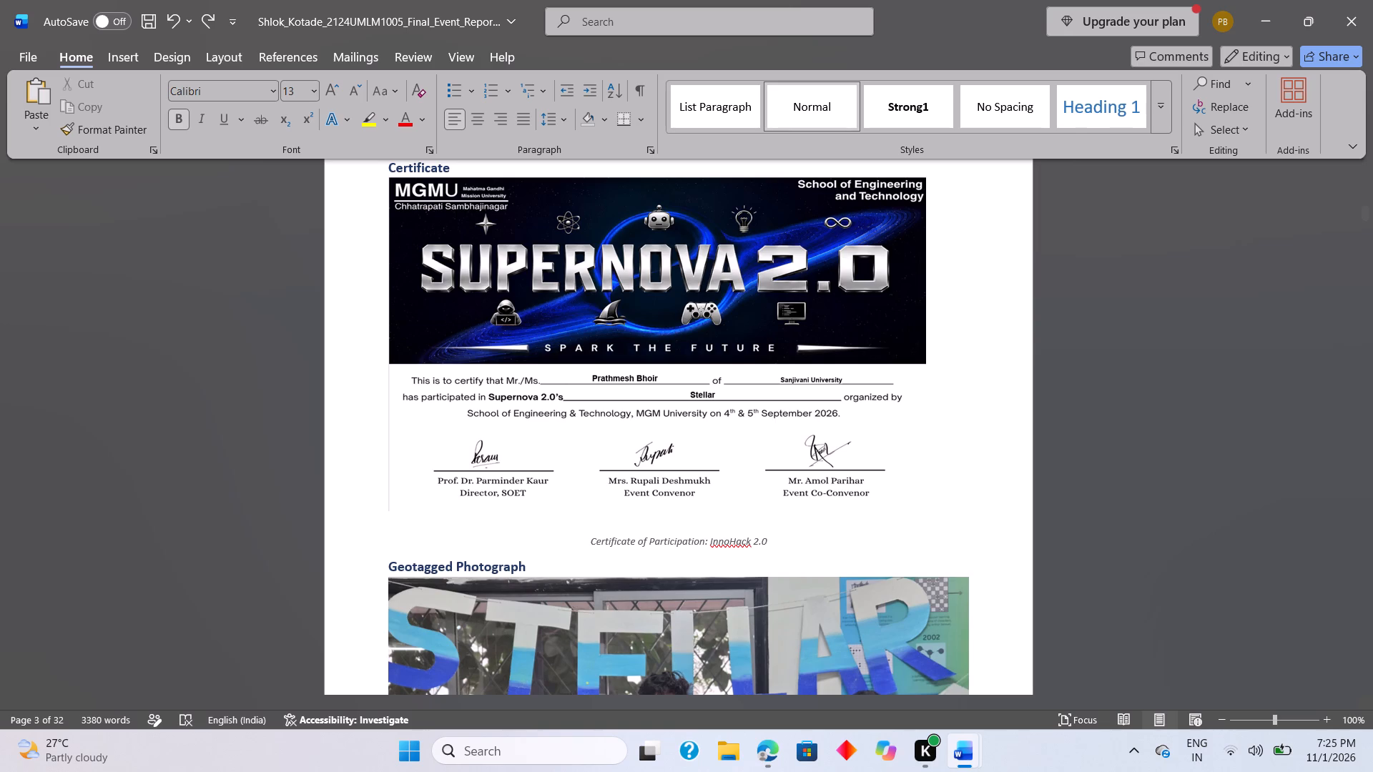
scroll(442, 596, down, 2)
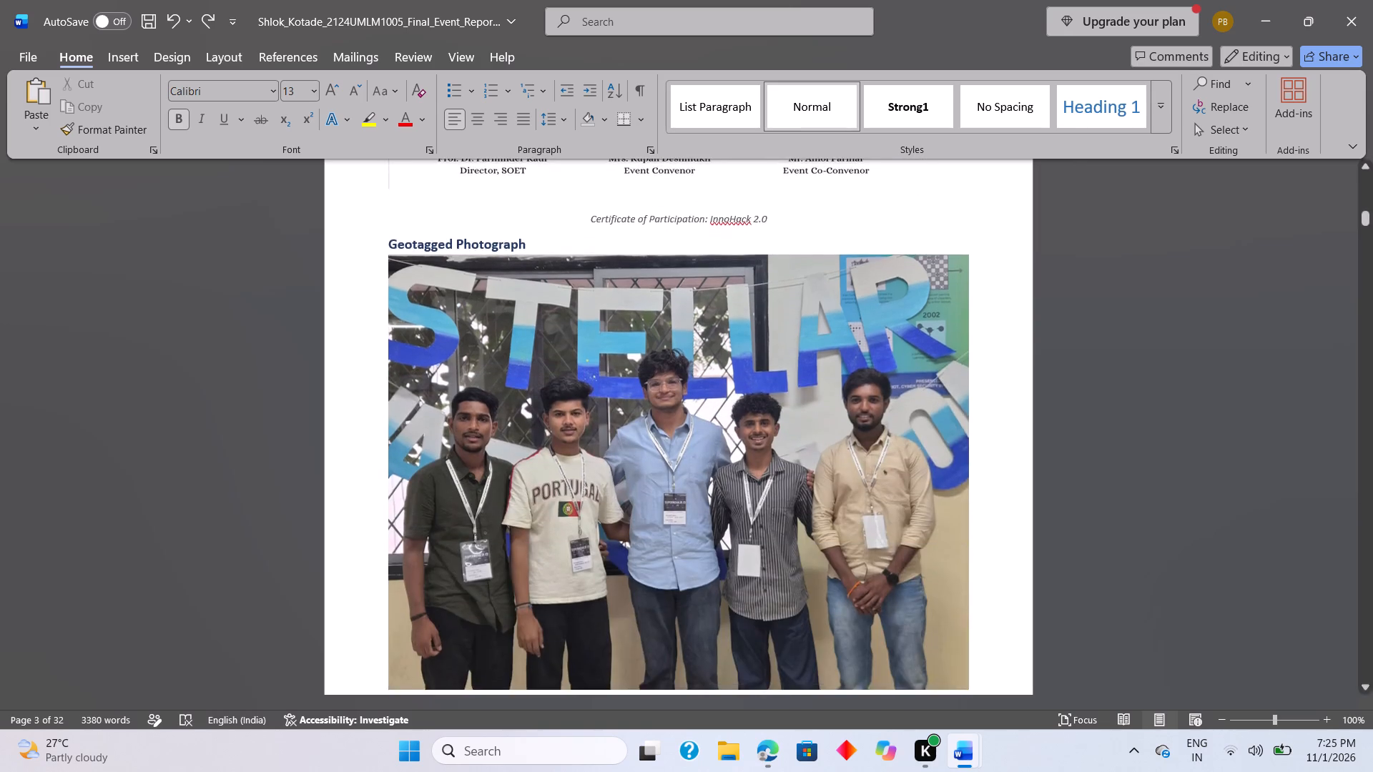
scroll(442, 596, down, 6)
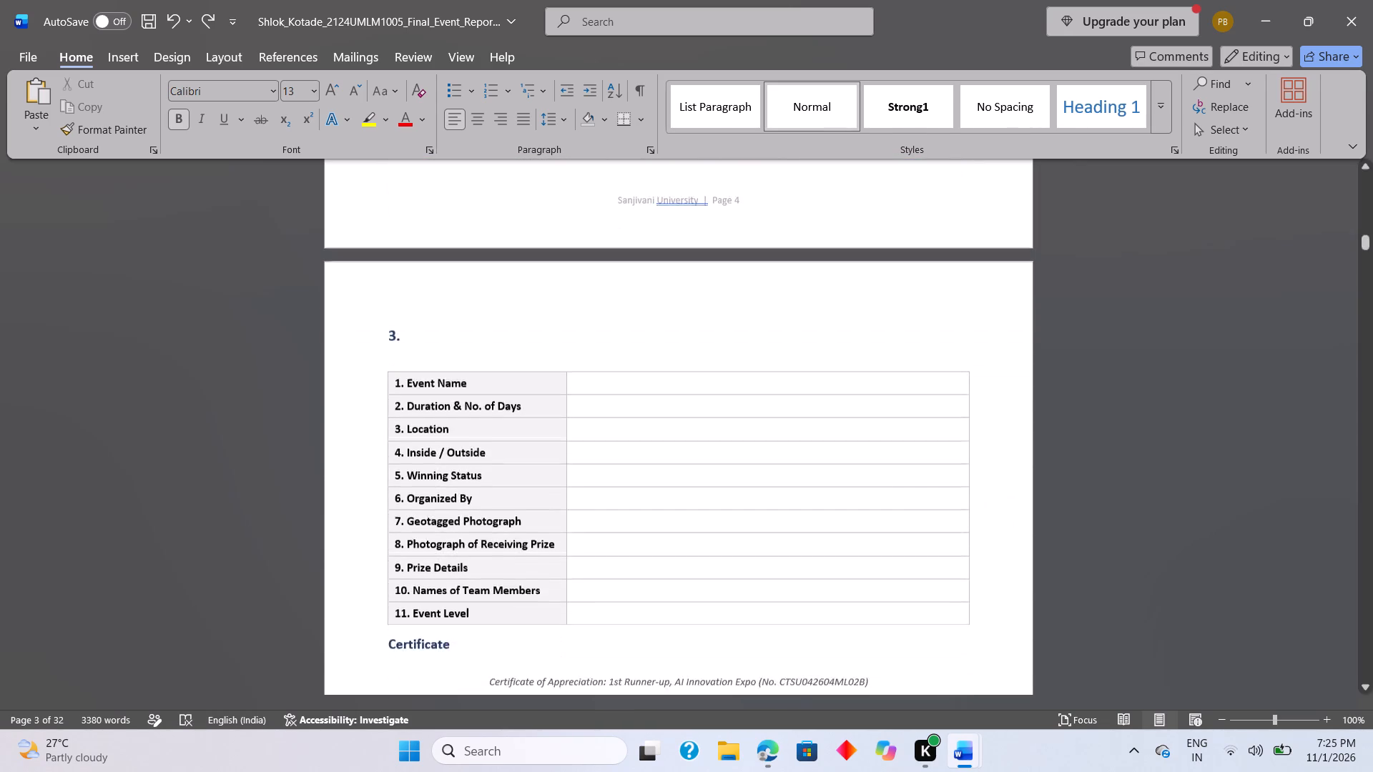
scroll(442, 596, down, 4)
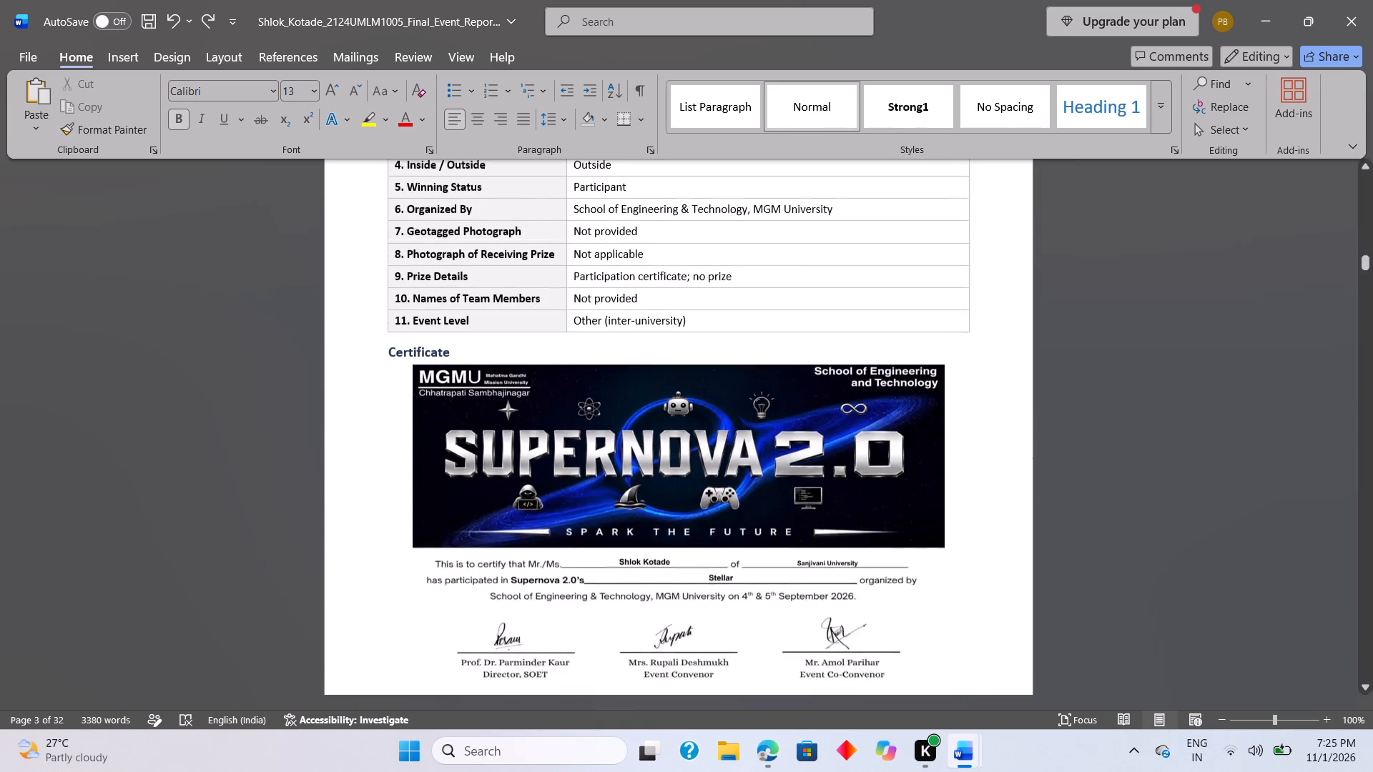
scroll(442, 596, down, 2)
scroll(442, 596, up, 1)
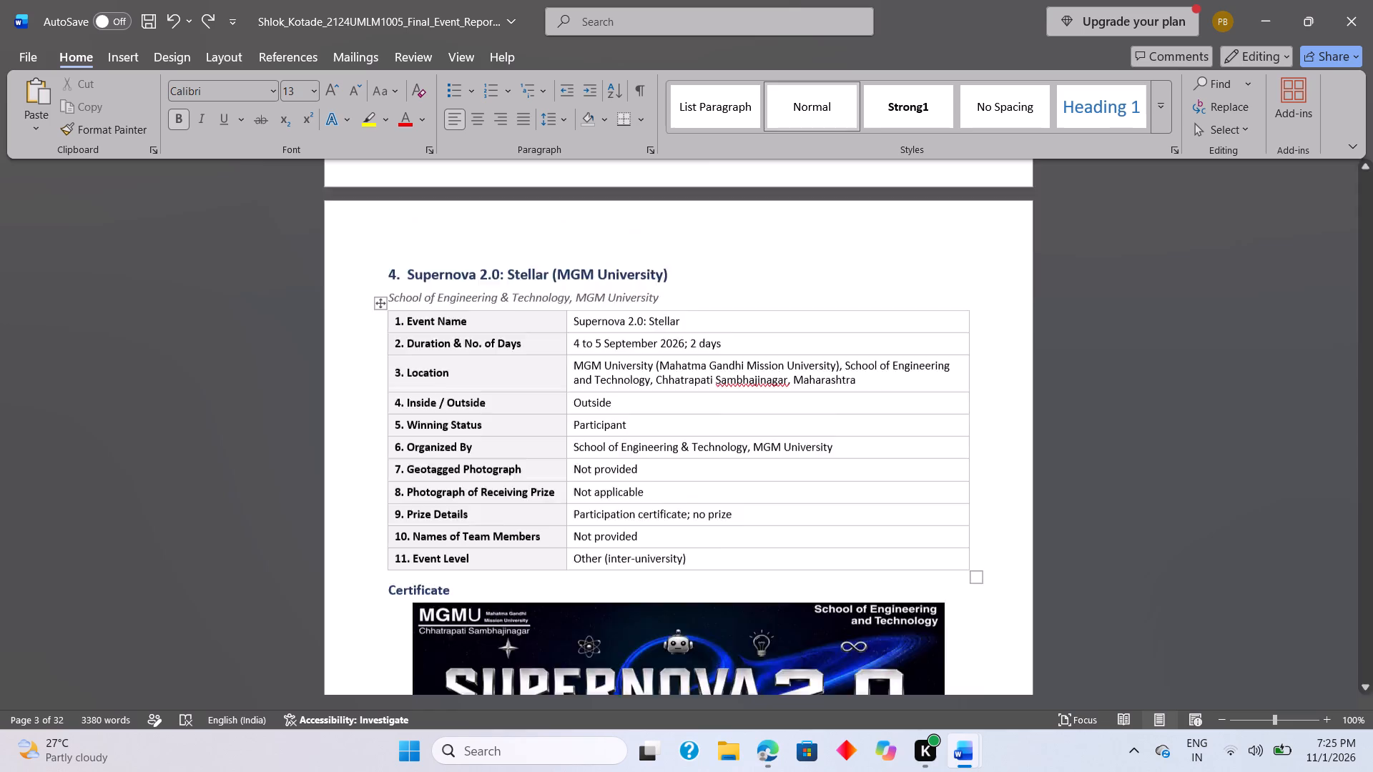
scroll(442, 596, up, 4)
scroll(442, 596, down, 1)
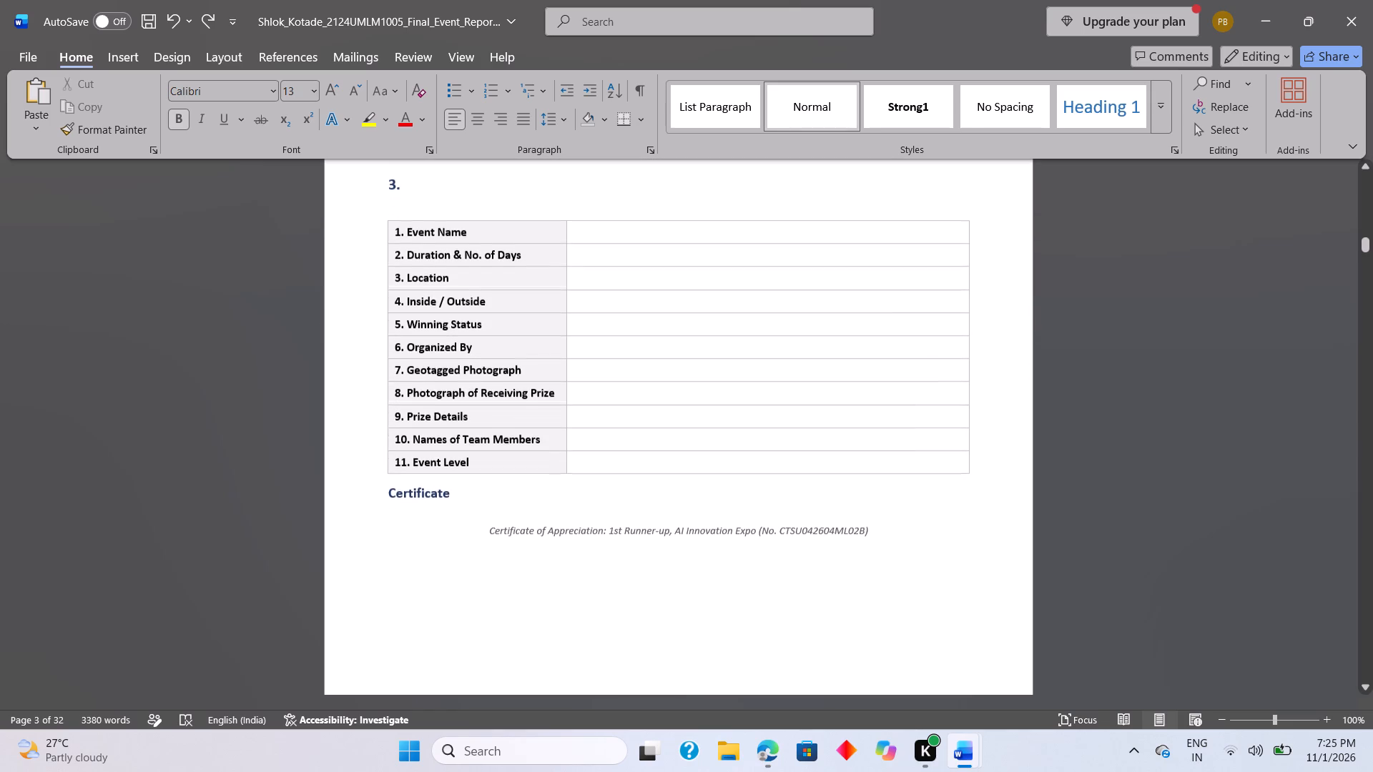
click(449, 548)
scroll(449, 548, down, 1)
scroll(449, 548, up, 1)
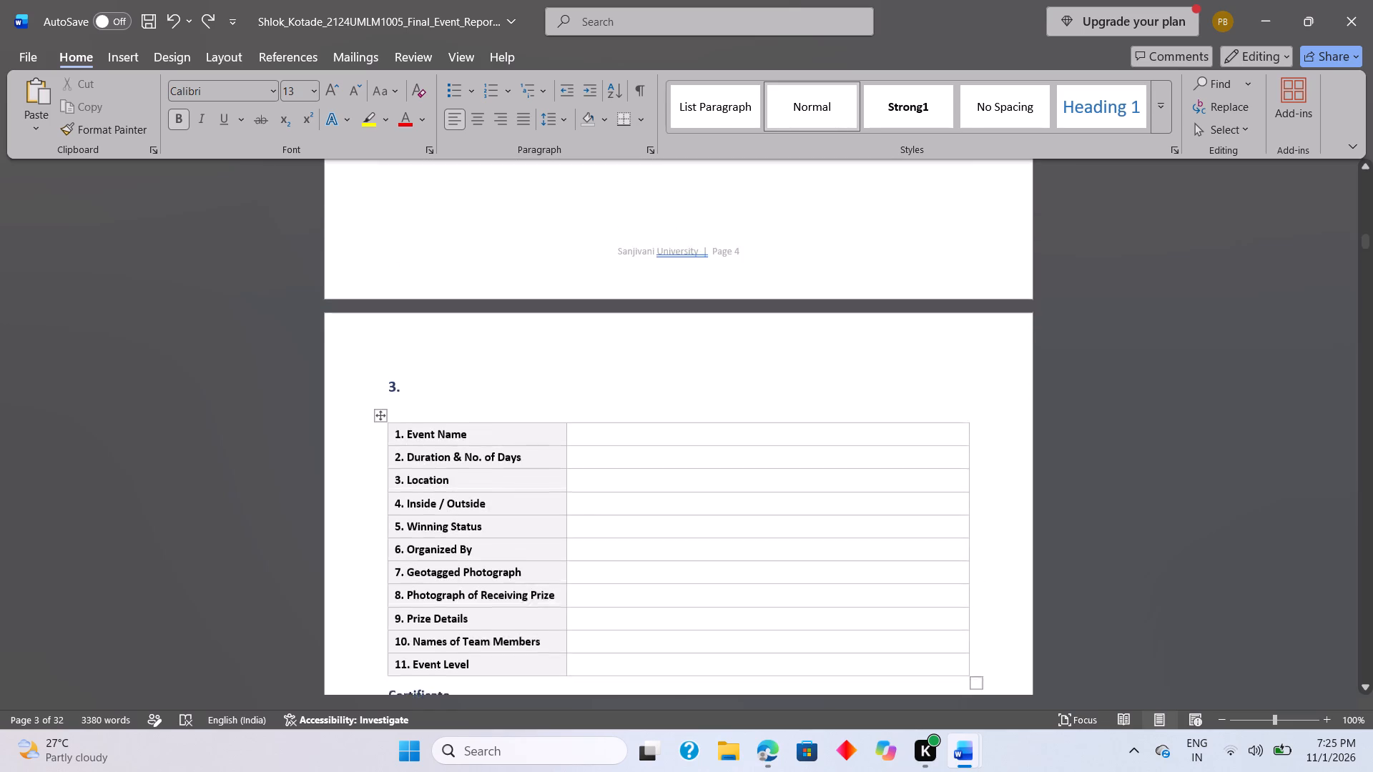